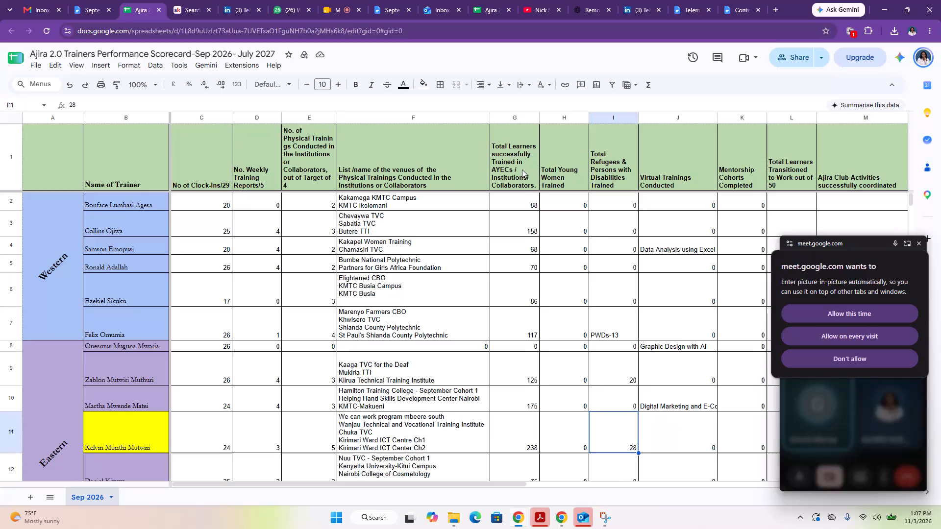
Check the September 2026 scorecard document, and review the Total Learners and Total Young Women Trained columns across the trainers' spreadsheet.
{"action": "left_click", "coordinate": [522, 169]}
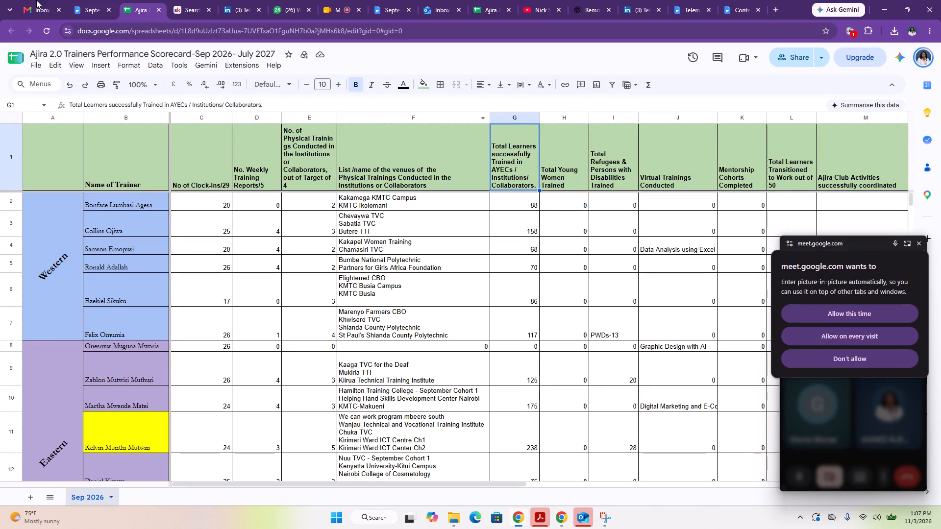
{"action": "left_click", "coordinate": [88, 11]}
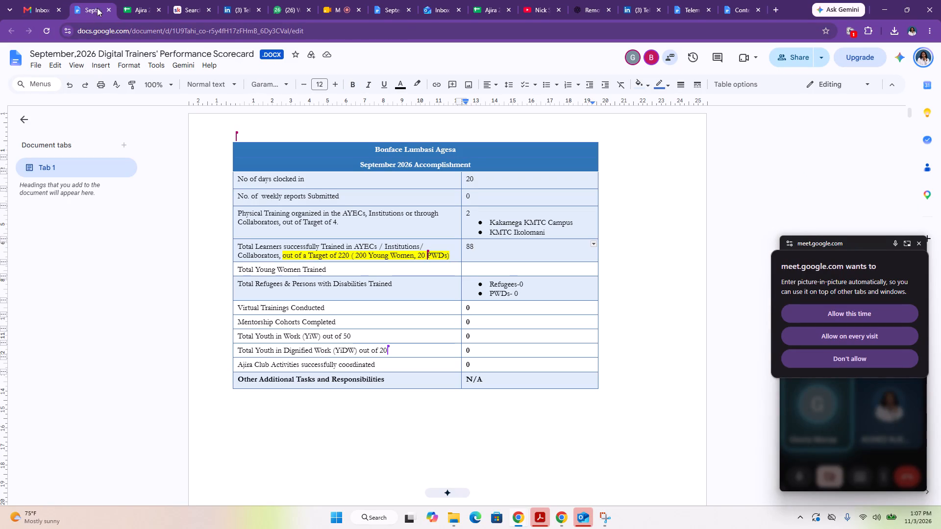
{"action": "left_click", "coordinate": [139, 7]}
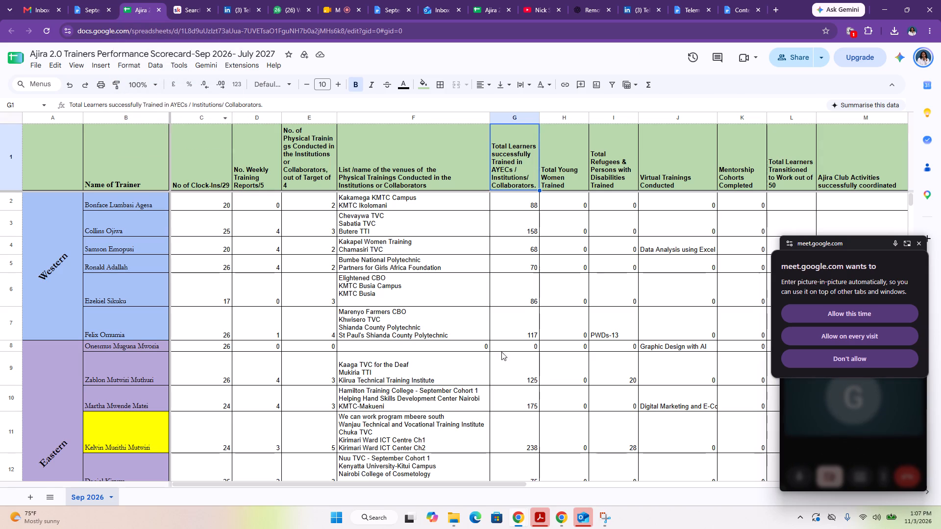
{"action": "left_click", "coordinate": [513, 322]}
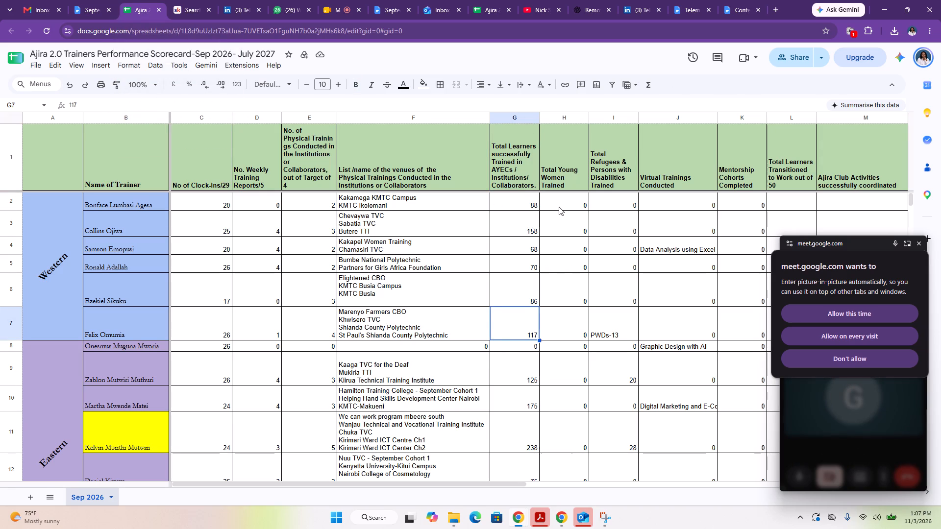
{"action": "left_click", "coordinate": [559, 207]}
{"action": "scroll", "coordinate": [559, 207], "scroll_direction": "down", "scroll_amount": 12}
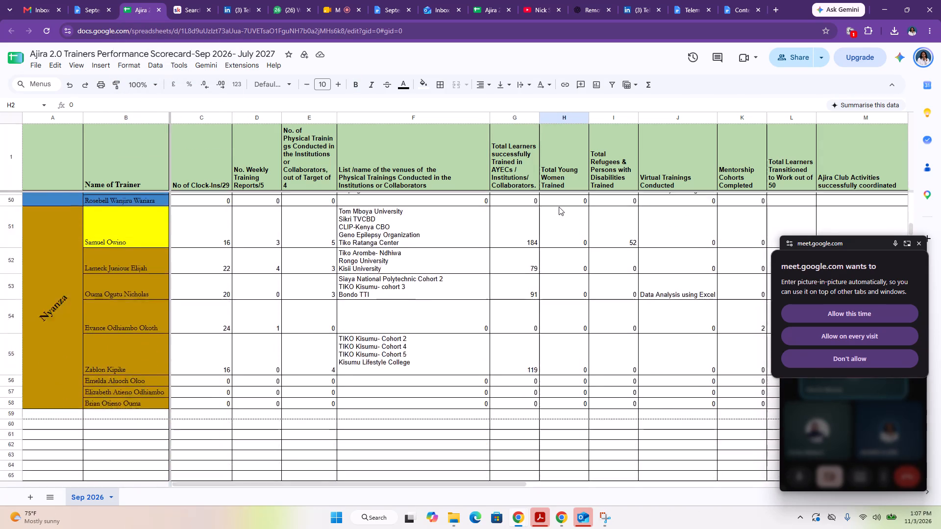
{"action": "scroll", "coordinate": [559, 207], "scroll_direction": "down", "scroll_amount": 1}
{"action": "left_click", "coordinate": [566, 238]}
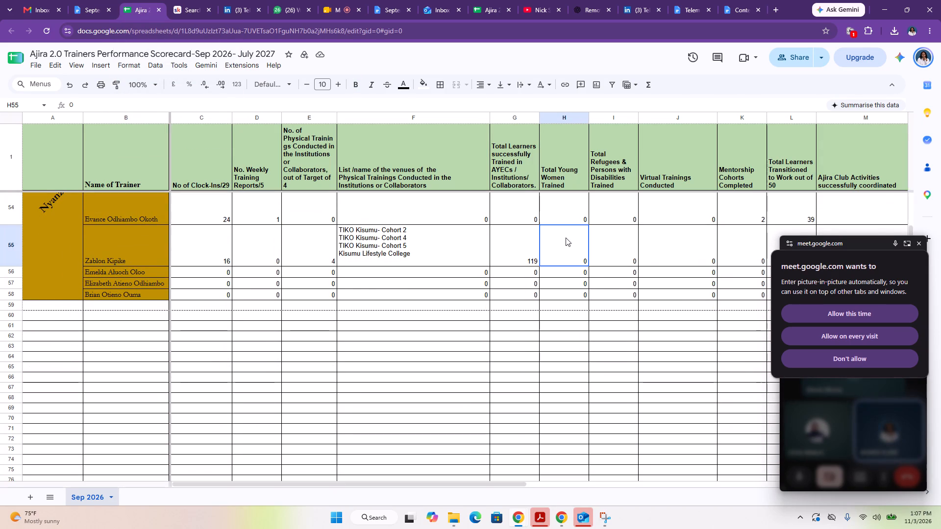
{"action": "scroll", "coordinate": [566, 238], "scroll_direction": "up", "scroll_amount": 10}
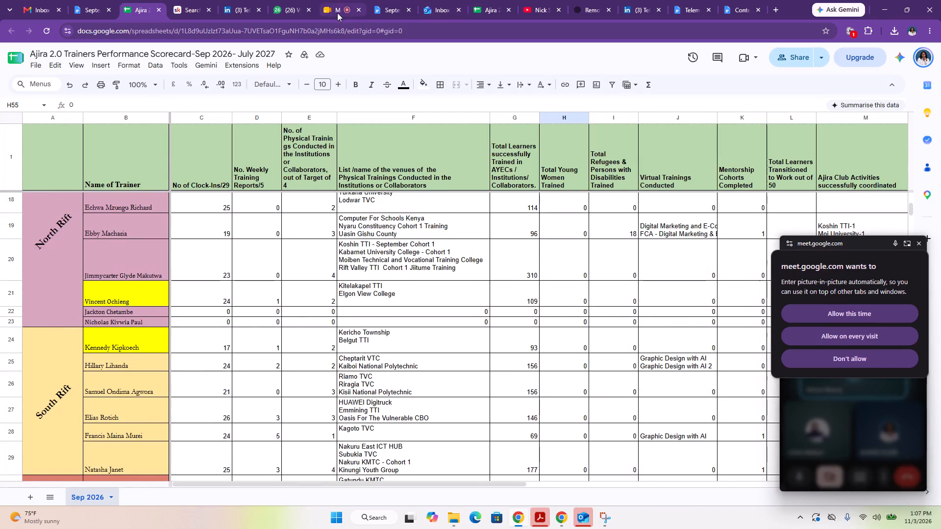
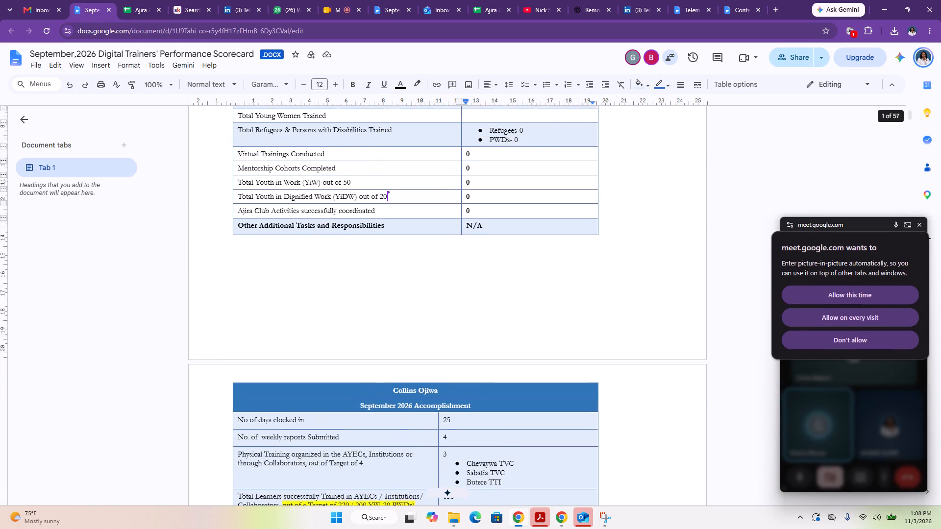
Examine the first few trainers' September 2026 accomplishment tables in the performance scorecard document.
{"action": "scroll", "coordinate": [406, 312], "scroll_direction": "up", "scroll_amount": 3}
{"action": "scroll", "coordinate": [406, 312], "scroll_direction": "down", "scroll_amount": 2}
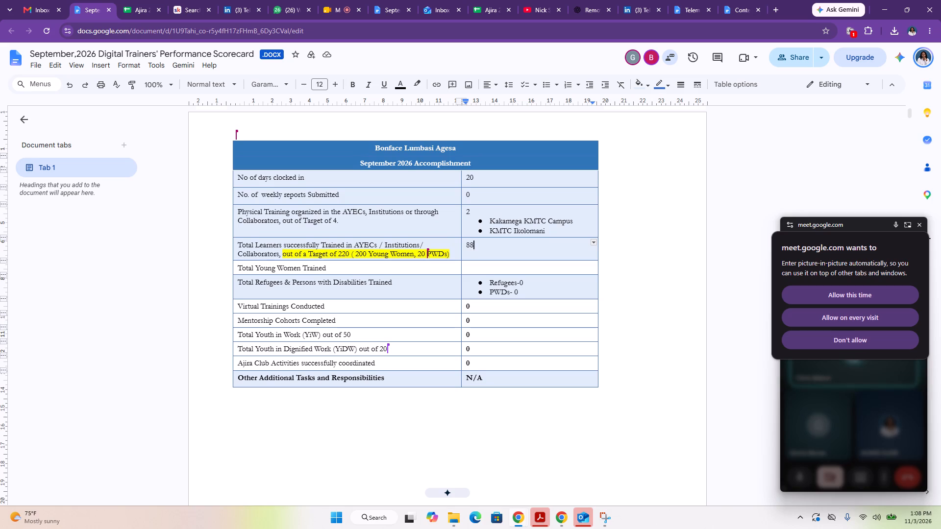
{"action": "scroll", "coordinate": [406, 312], "scroll_direction": "down", "scroll_amount": 7}
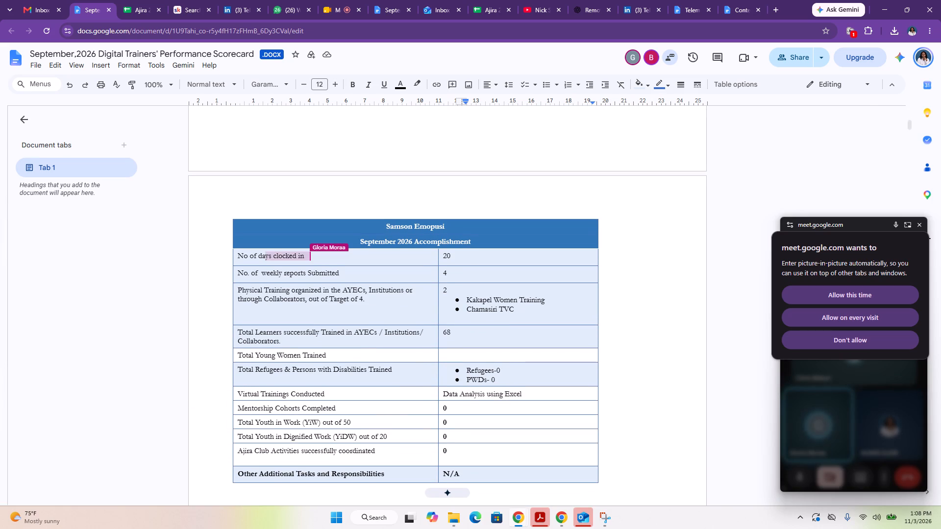
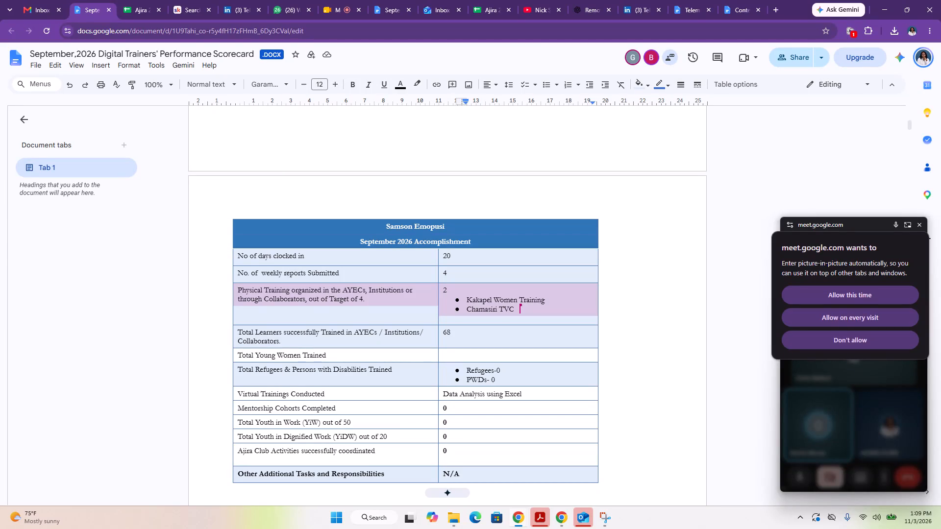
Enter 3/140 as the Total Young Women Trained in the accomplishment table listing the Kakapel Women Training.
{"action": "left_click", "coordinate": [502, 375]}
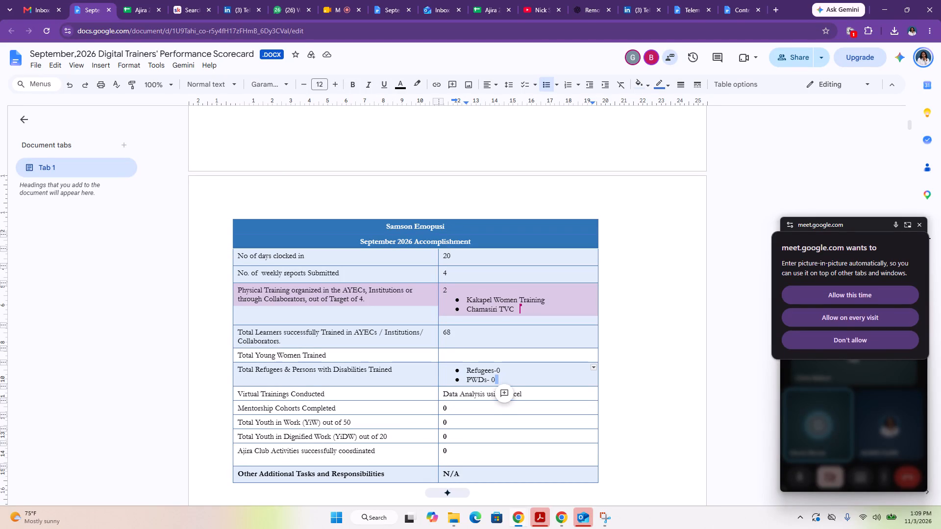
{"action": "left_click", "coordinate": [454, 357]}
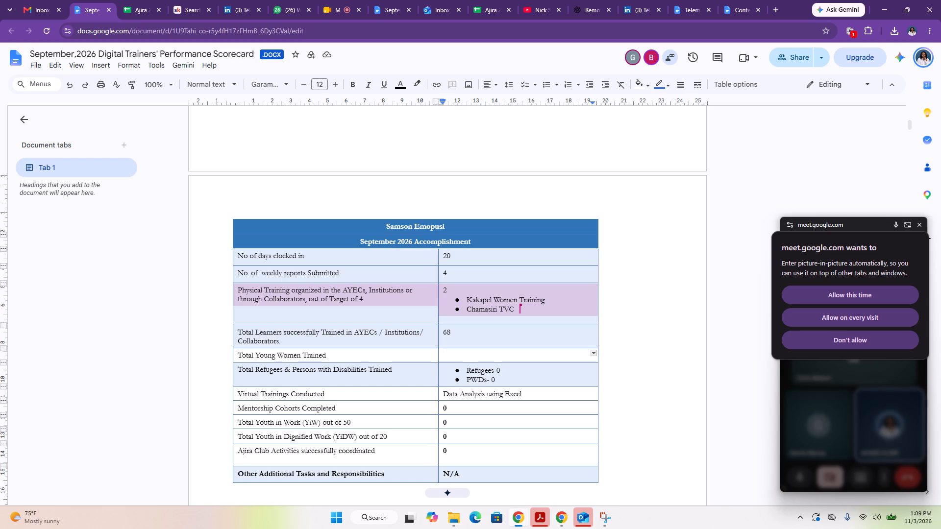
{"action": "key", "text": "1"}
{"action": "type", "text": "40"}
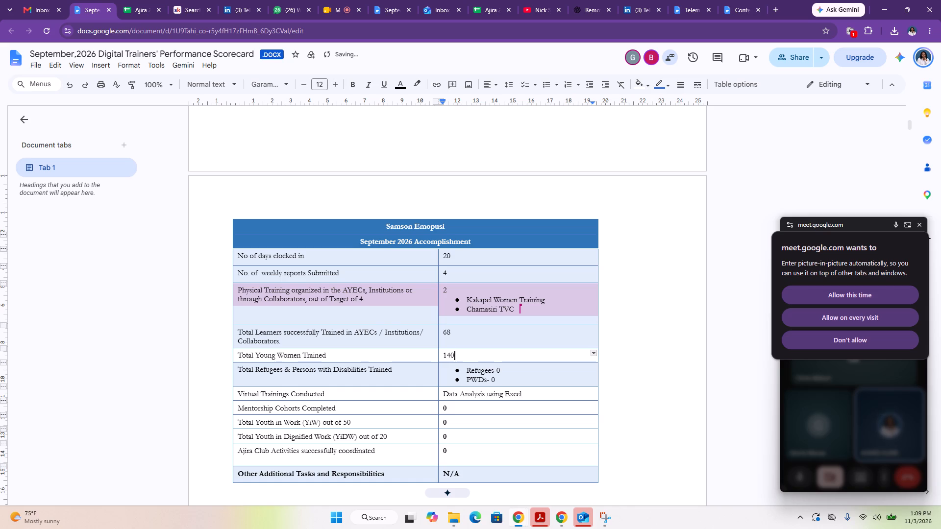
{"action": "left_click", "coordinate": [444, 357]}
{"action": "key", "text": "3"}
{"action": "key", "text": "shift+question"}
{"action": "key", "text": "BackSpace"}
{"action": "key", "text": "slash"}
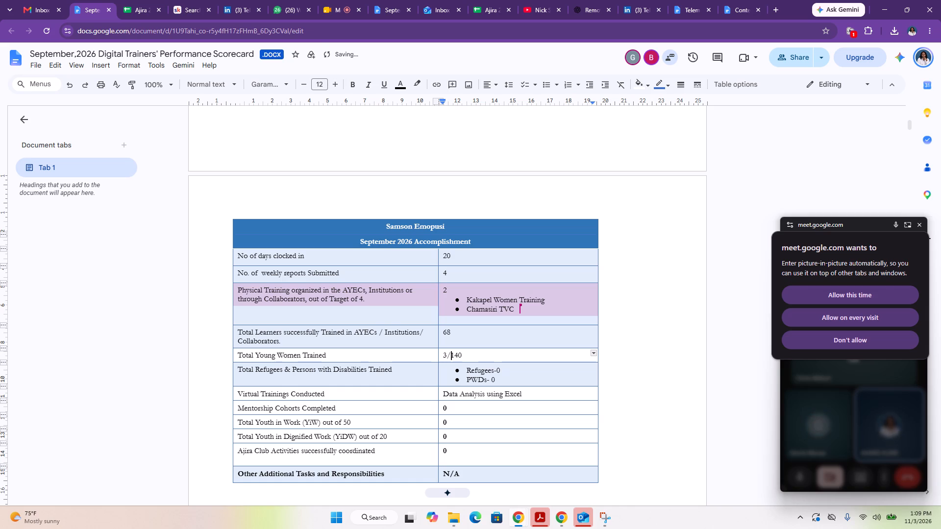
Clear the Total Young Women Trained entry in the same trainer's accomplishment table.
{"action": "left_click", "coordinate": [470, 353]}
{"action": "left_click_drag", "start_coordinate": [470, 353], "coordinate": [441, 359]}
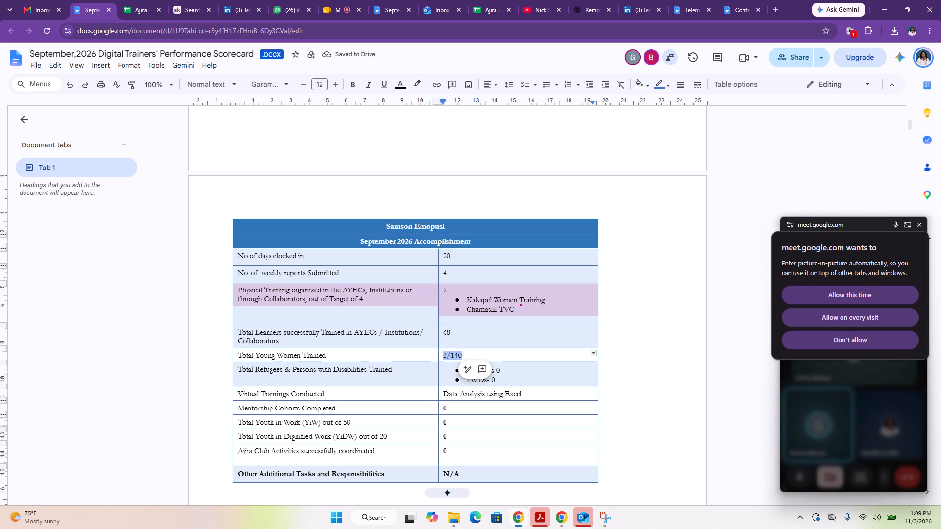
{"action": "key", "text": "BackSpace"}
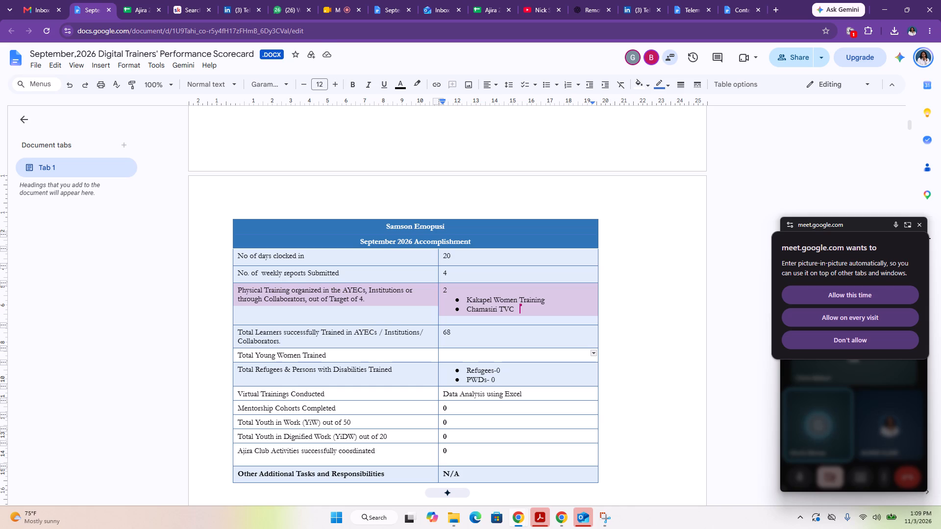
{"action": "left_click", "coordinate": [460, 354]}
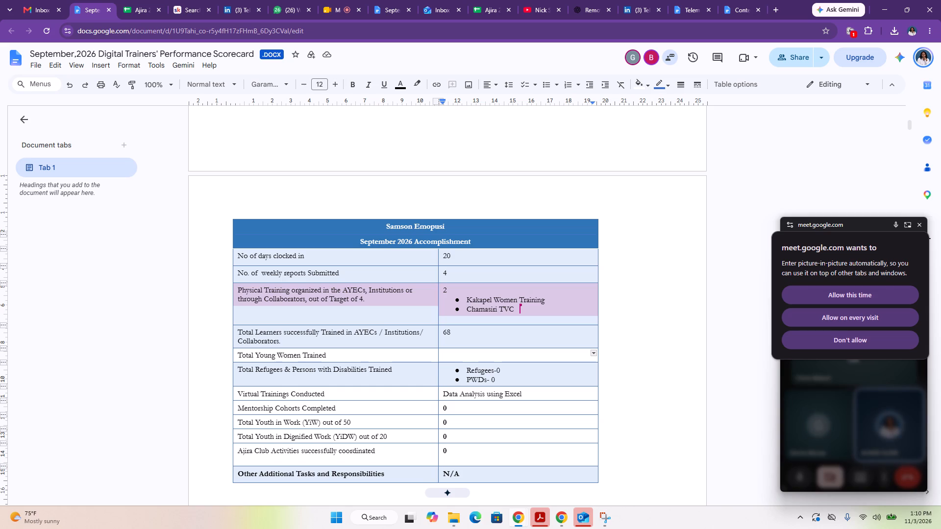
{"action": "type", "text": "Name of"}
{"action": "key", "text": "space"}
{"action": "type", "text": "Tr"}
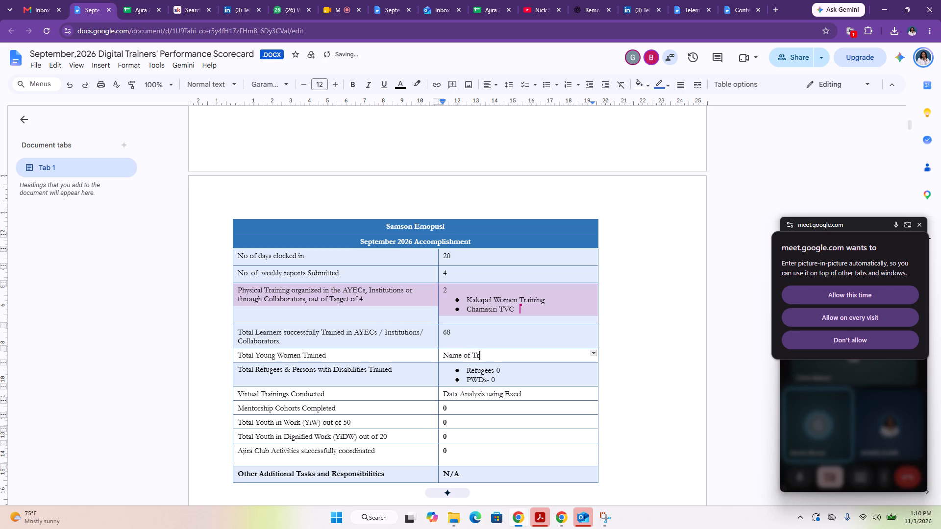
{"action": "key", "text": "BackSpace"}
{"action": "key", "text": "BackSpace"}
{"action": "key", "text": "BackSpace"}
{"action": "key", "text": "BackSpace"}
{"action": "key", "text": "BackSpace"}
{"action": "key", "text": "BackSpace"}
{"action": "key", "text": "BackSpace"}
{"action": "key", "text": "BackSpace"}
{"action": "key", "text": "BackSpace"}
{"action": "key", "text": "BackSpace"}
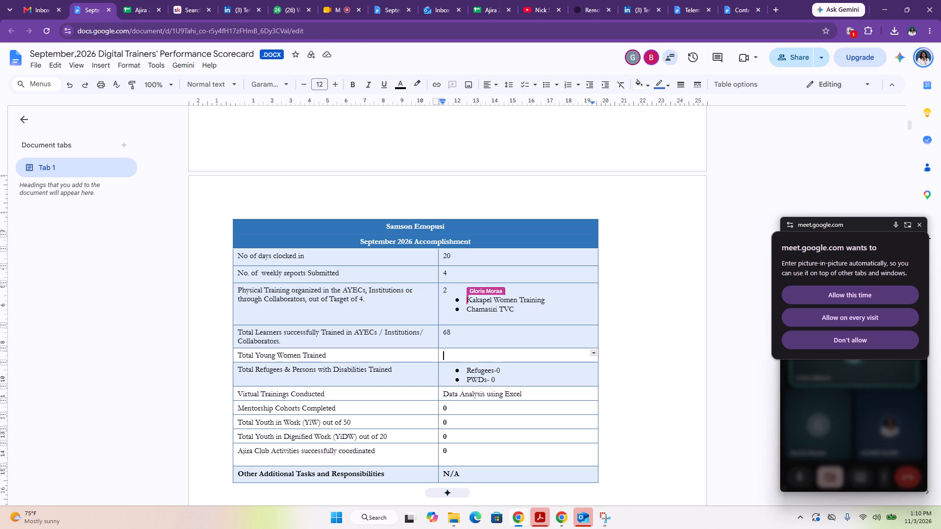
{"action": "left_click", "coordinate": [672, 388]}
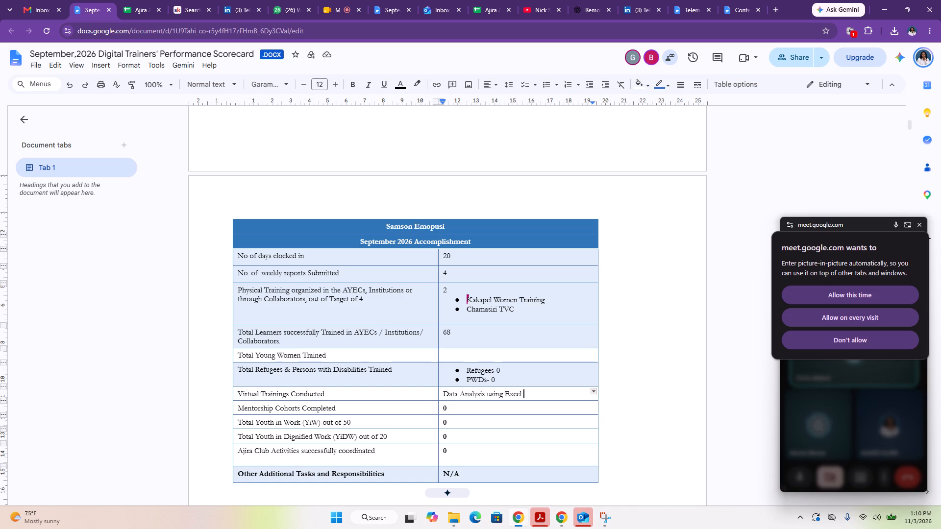
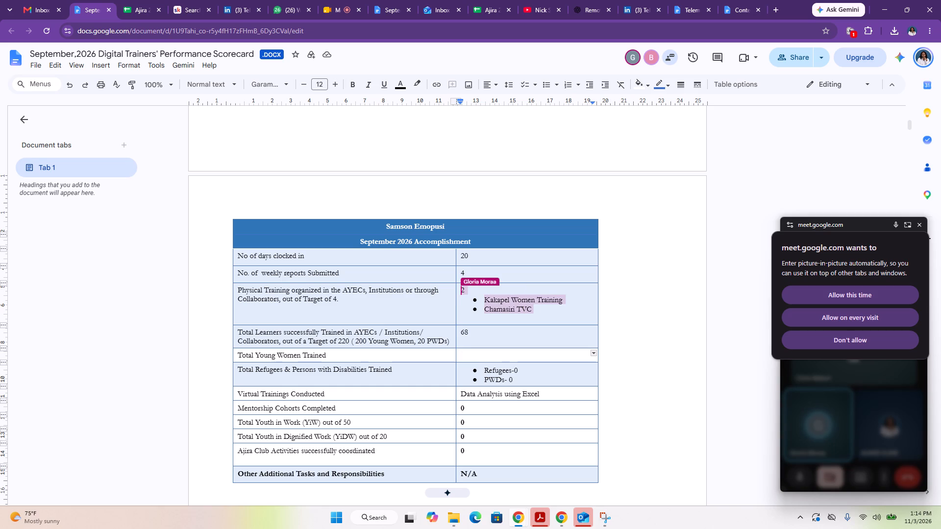
Review the learner targets and Total Young Women Trained rows in the preceding trainers' tables, ending at the learners total beside Chevaywa TVC's table.
{"action": "left_click", "coordinate": [474, 357]}
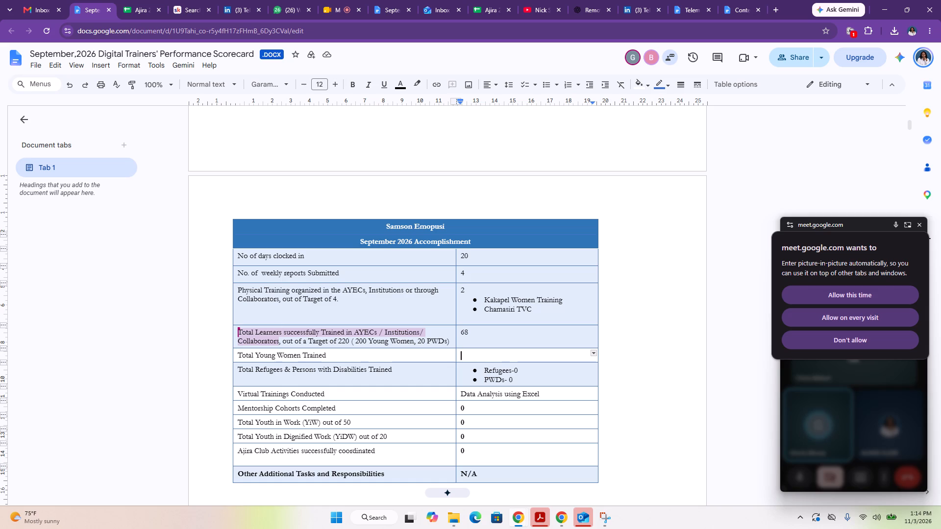
{"action": "scroll", "coordinate": [467, 355], "scroll_direction": "down", "scroll_amount": 5}
{"action": "scroll", "coordinate": [467, 355], "scroll_direction": "up", "scroll_amount": 2}
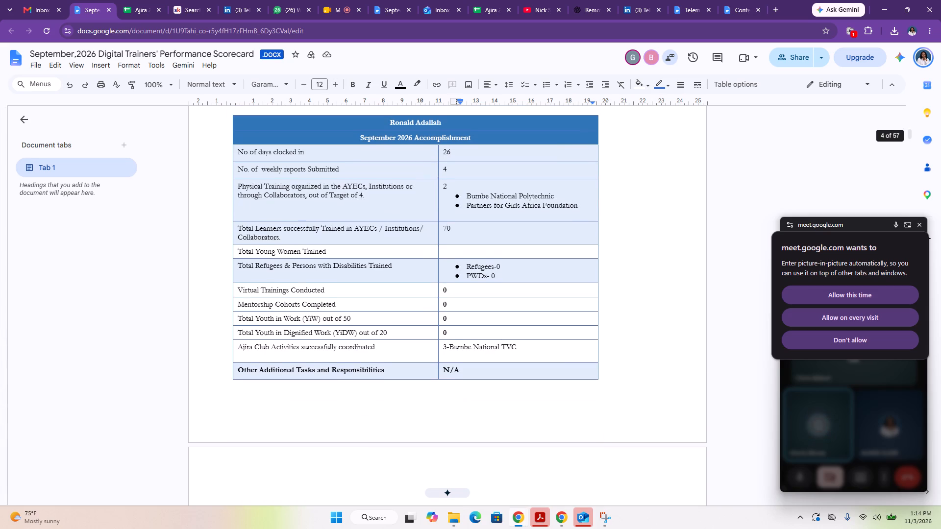
{"action": "scroll", "coordinate": [467, 355], "scroll_direction": "up", "scroll_amount": 5}
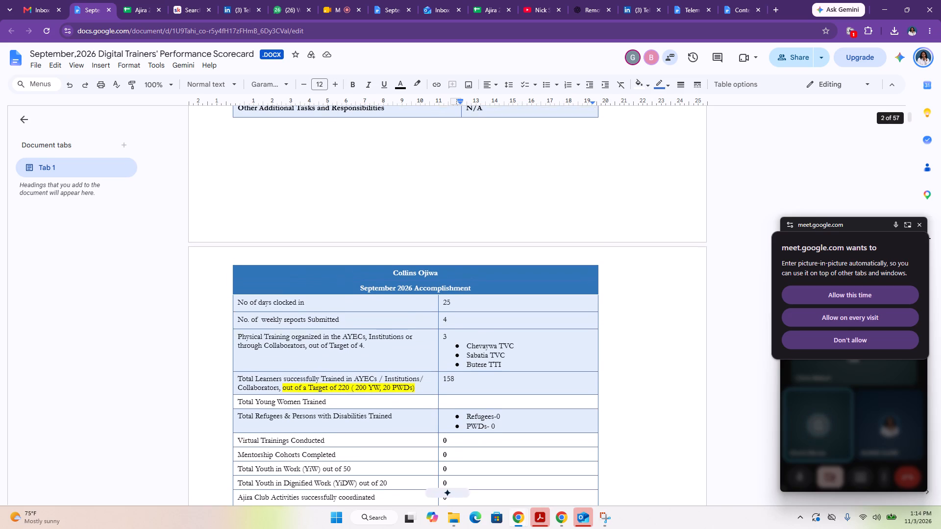
{"action": "scroll", "coordinate": [467, 355], "scroll_direction": "up", "scroll_amount": 4}
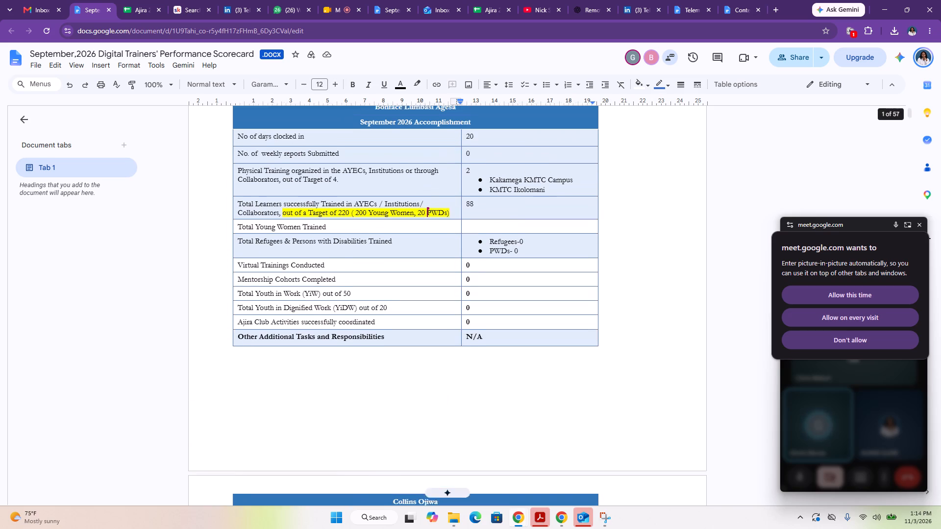
{"action": "scroll", "coordinate": [467, 355], "scroll_direction": "down", "scroll_amount": 2}
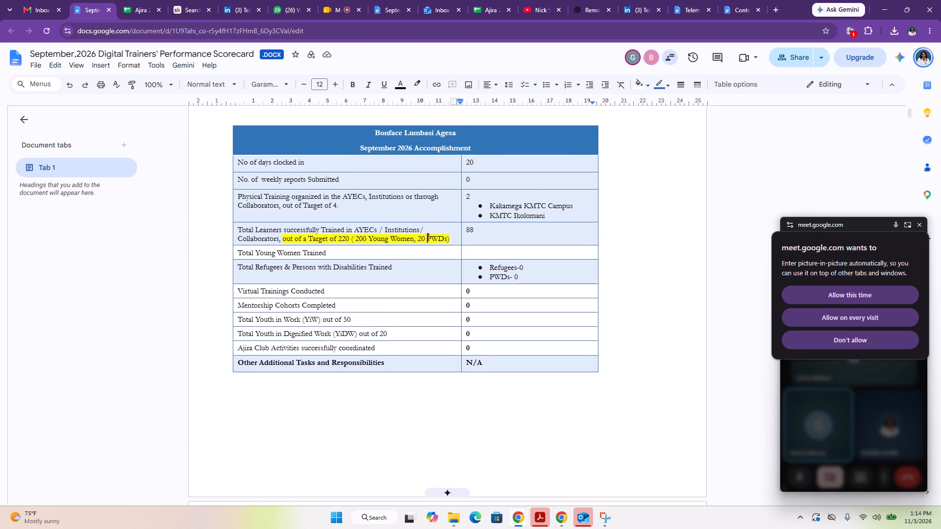
{"action": "scroll", "coordinate": [467, 355], "scroll_direction": "down", "scroll_amount": 1}
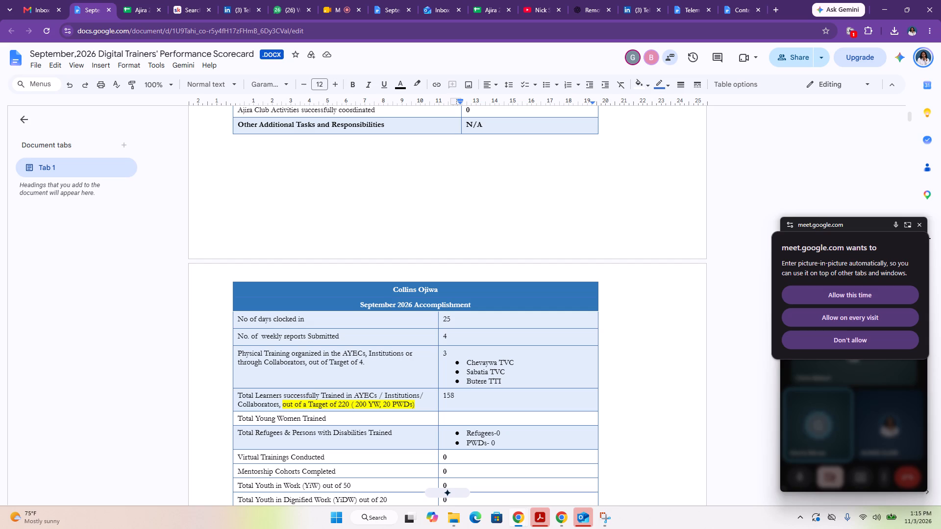
{"action": "left_click", "coordinate": [499, 397]}
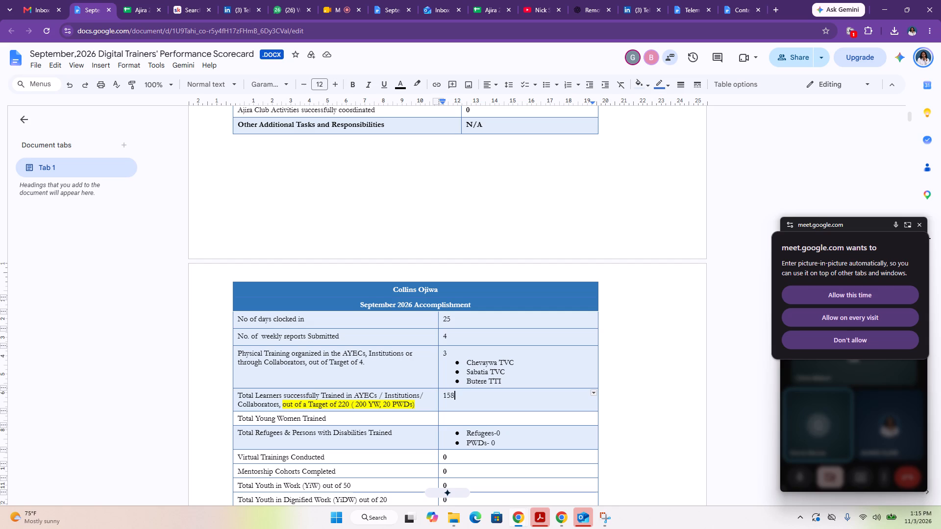
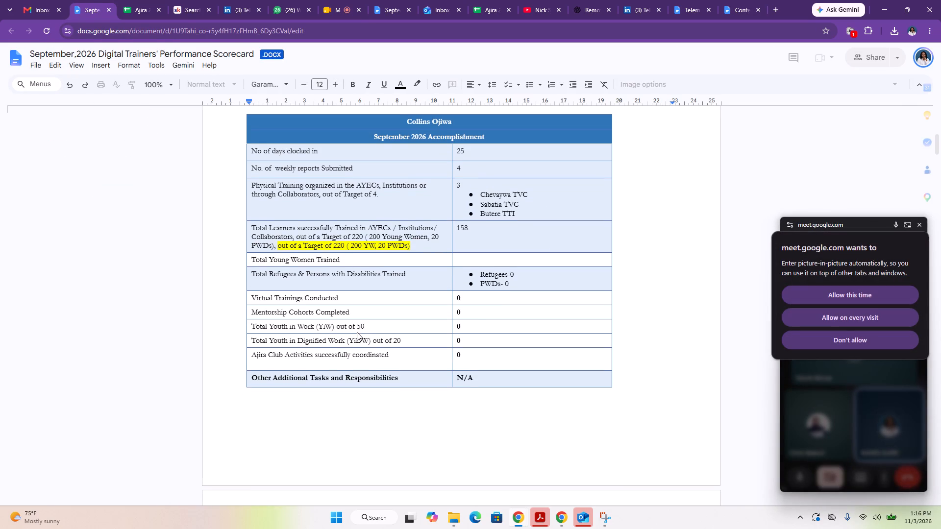
Examine the following trainers' September 2026 Accomplishment tables, from the Bumbe National Polytechnic trainer's table onward, for learner targets and missing Young Women figures.
{"action": "scroll", "coordinate": [357, 332], "scroll_direction": "down", "scroll_amount": 11}
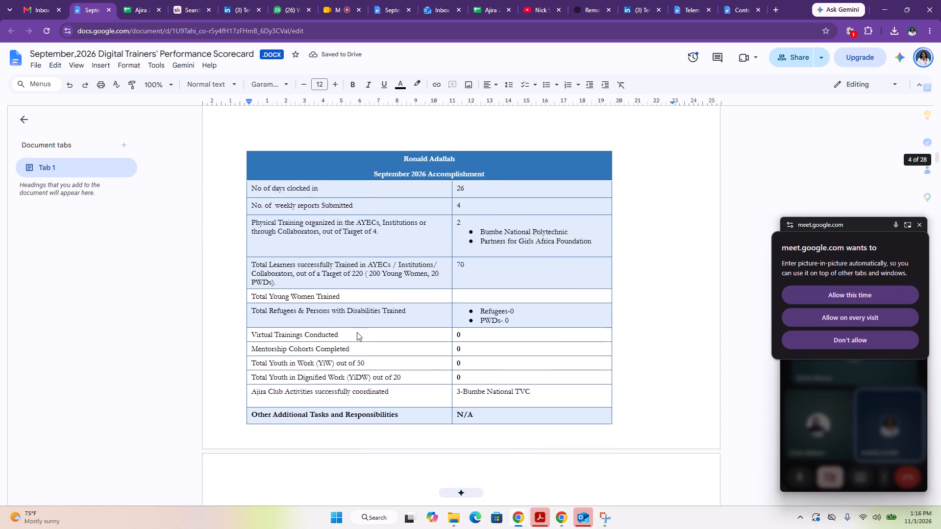
{"action": "scroll", "coordinate": [357, 332], "scroll_direction": "down", "scroll_amount": 11}
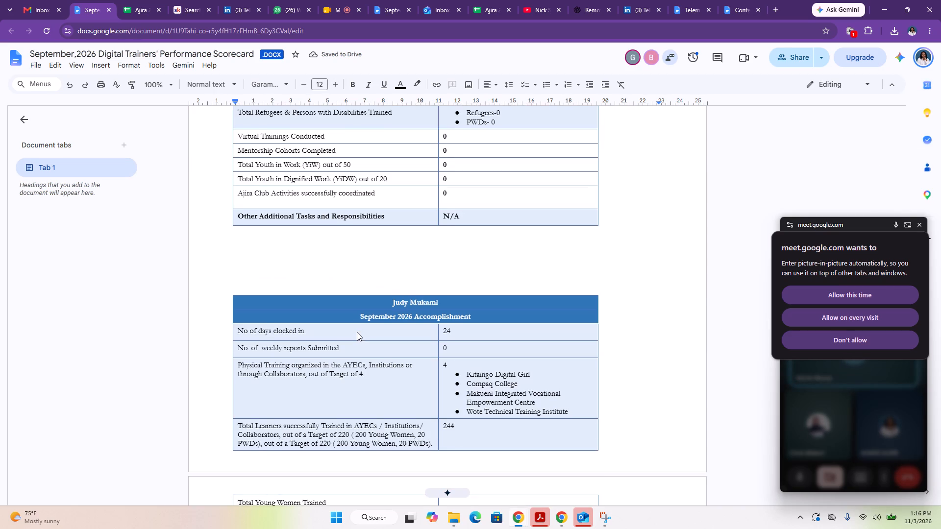
{"action": "scroll", "coordinate": [357, 332], "scroll_direction": "down", "scroll_amount": 12}
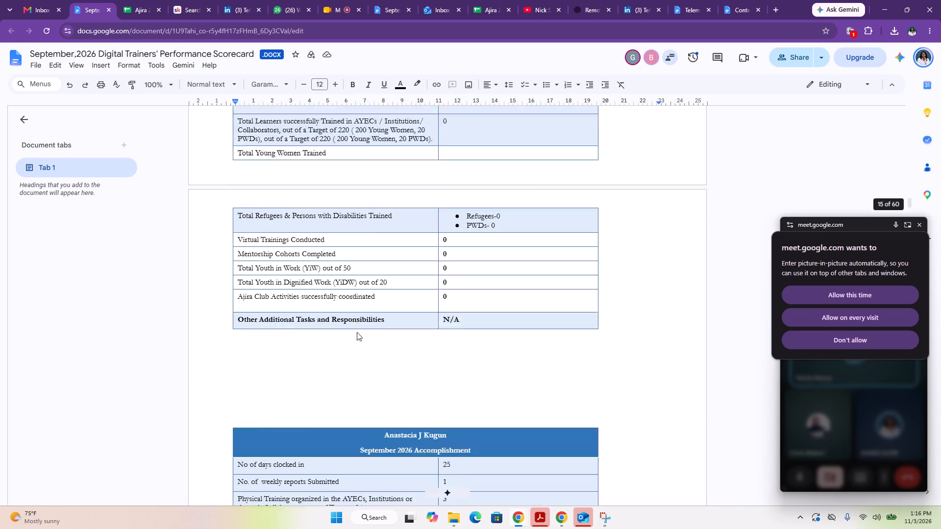
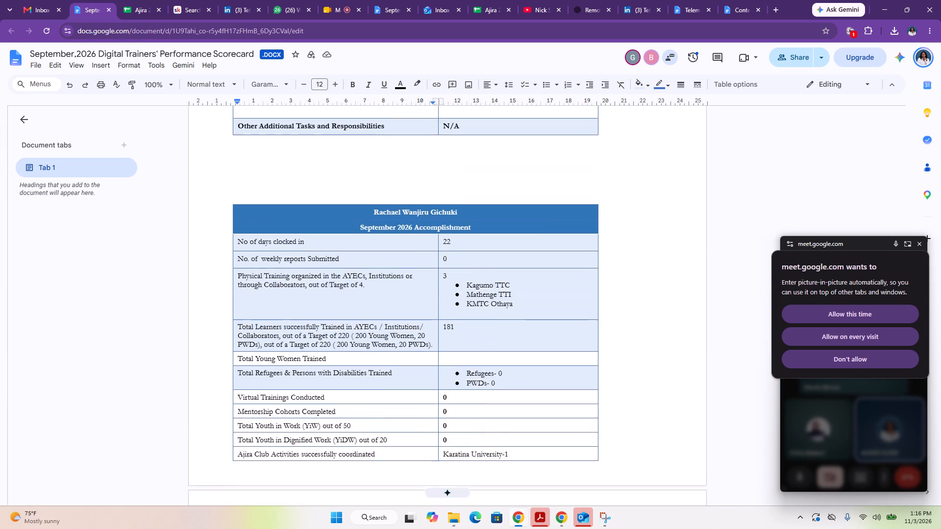
Examine the September 2026 Accomplishment table of the Ndia TVC and KMTC Nyeri trainer for learner targets and missing Young Women figures.
{"action": "scroll", "coordinate": [377, 460], "scroll_direction": "down", "scroll_amount": 3}
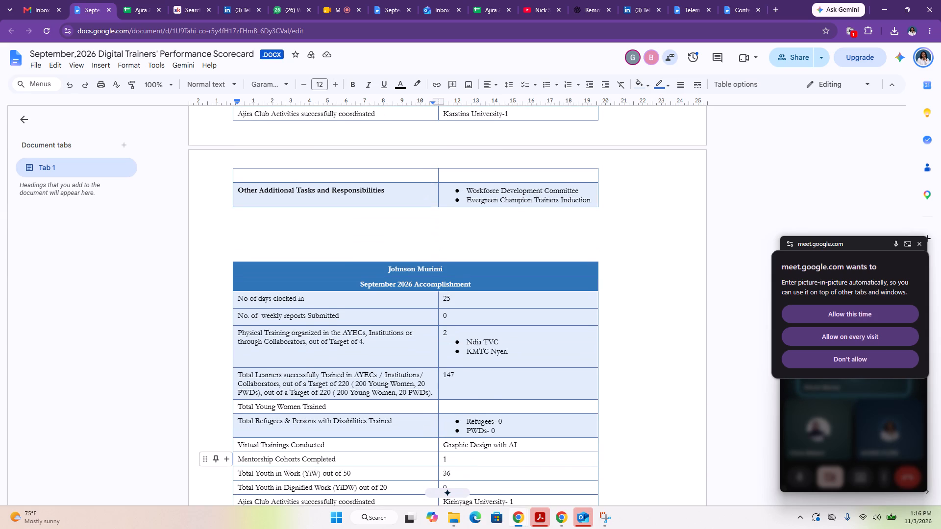
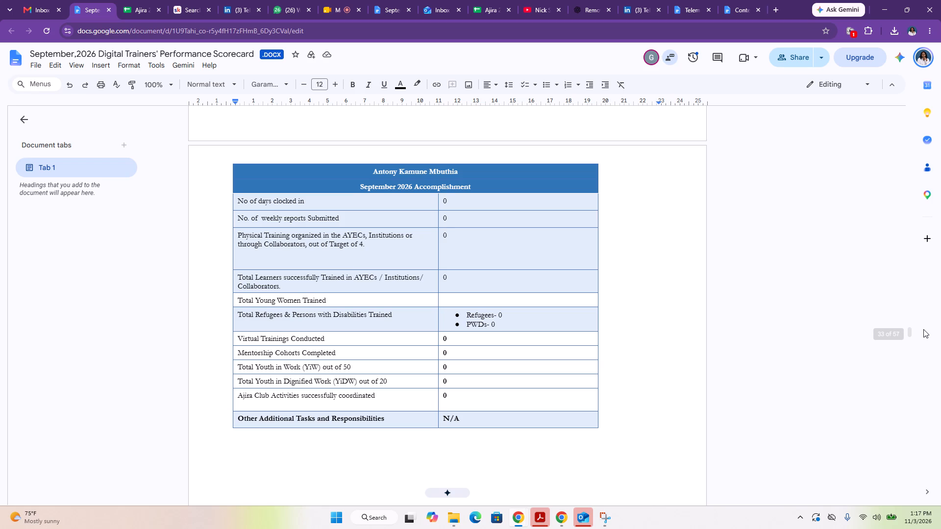
Skim the trainers' September 2026 Accomplishment tables across the scorecard document, checking the learners trained and Total Young Women Trained rows.
{"action": "left_click_drag", "start_coordinate": [909, 333], "coordinate": [914, 436]}
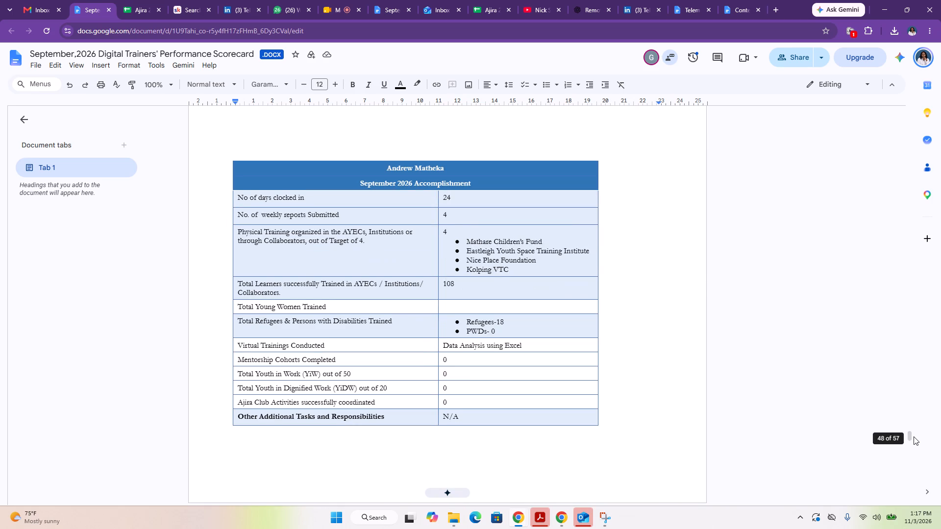
{"action": "left_click_drag", "start_coordinate": [914, 436], "coordinate": [824, 152]}
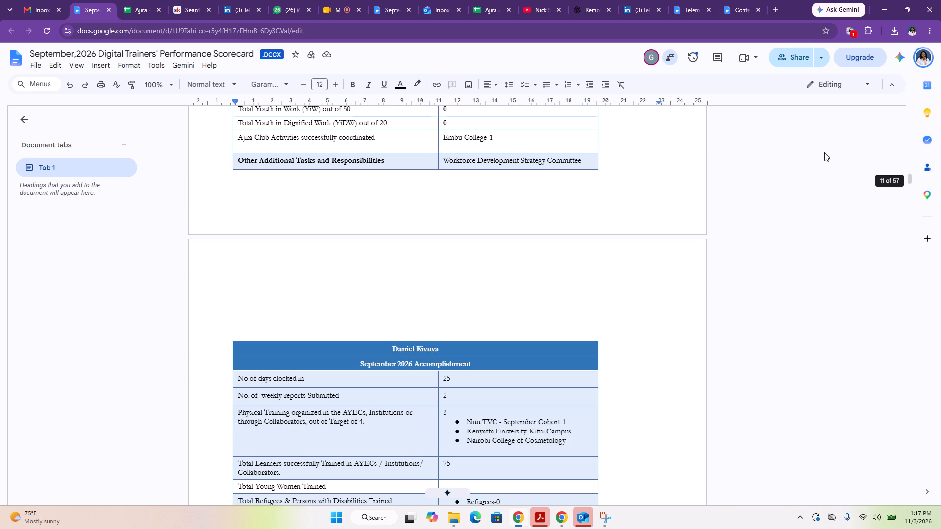
{"action": "left_click_drag", "start_coordinate": [824, 152], "coordinate": [769, 80]}
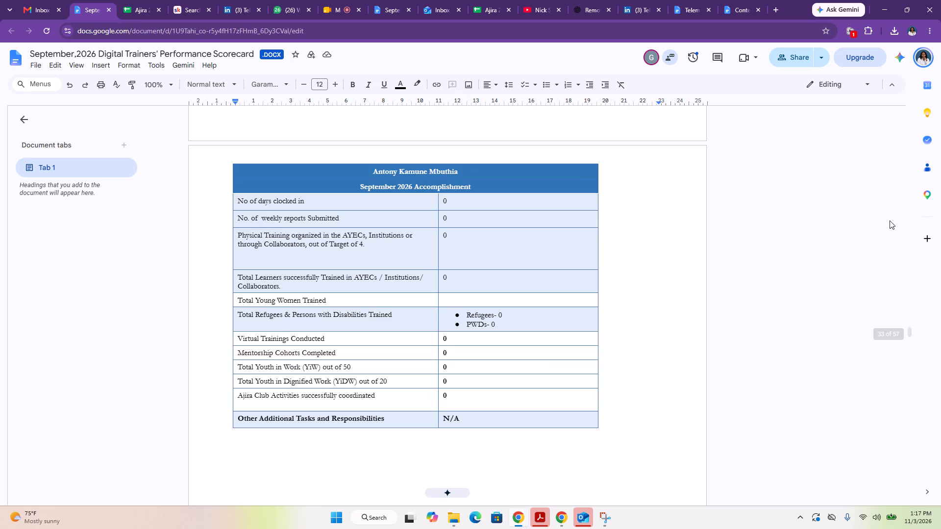
{"action": "left_click_drag", "start_coordinate": [912, 332], "coordinate": [876, 178]}
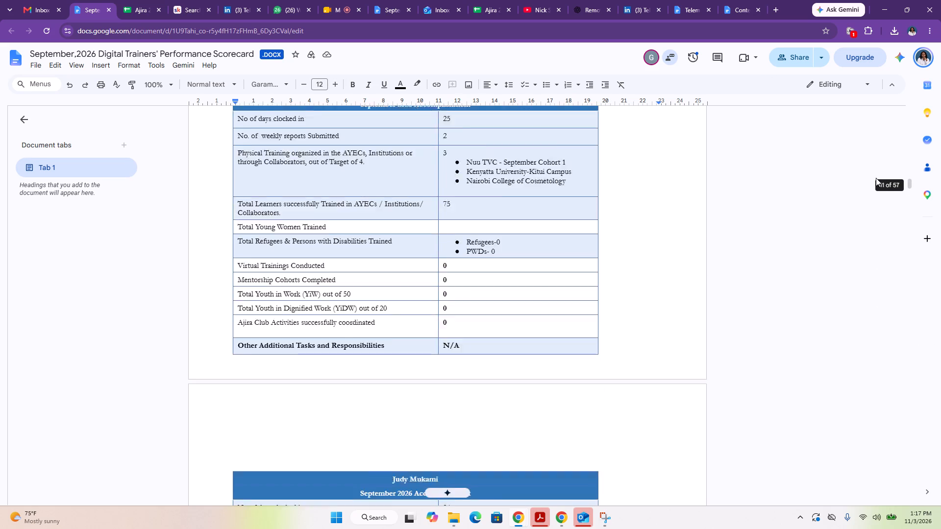
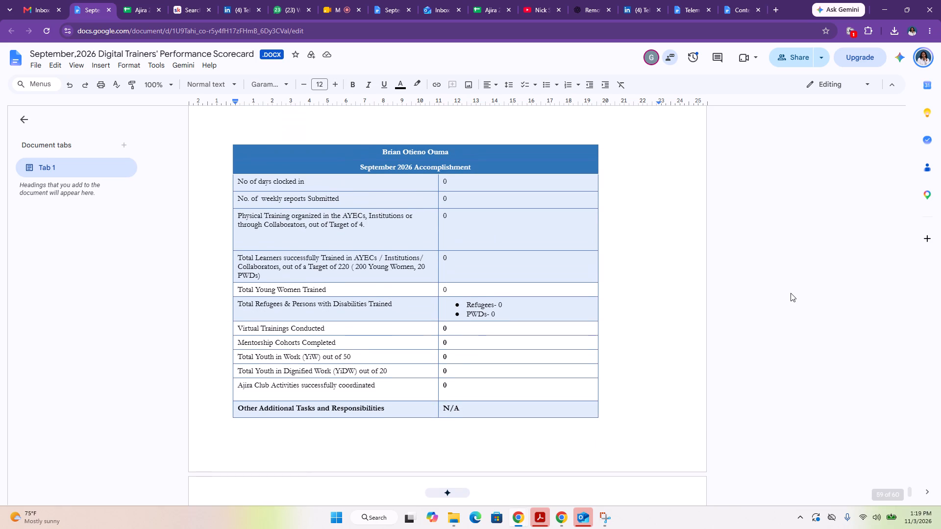
Review the trainers' September 2026 Accomplishment tables from the end of the scorecard back to page 1, checking the Total Young Women Trained rows.
{"action": "scroll", "coordinate": [791, 293], "scroll_direction": "up", "scroll_amount": 8}
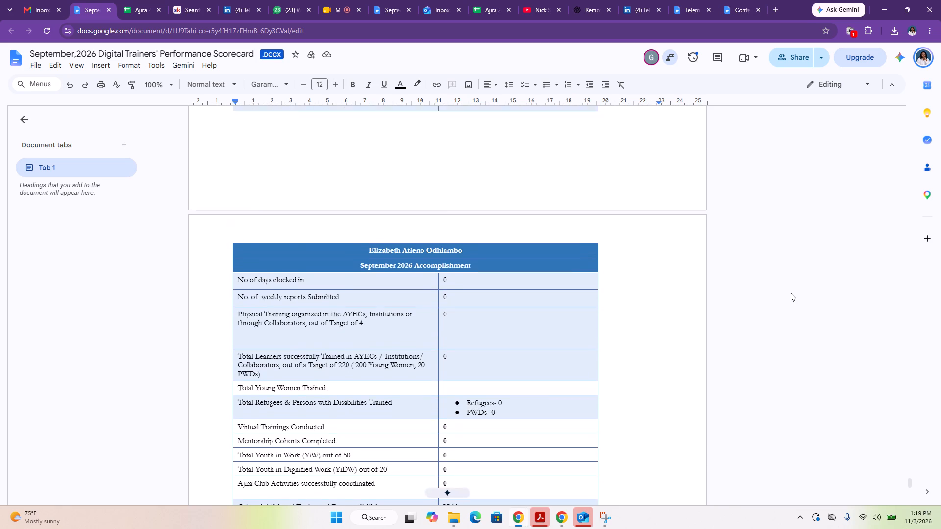
{"action": "scroll", "coordinate": [791, 293], "scroll_direction": "up", "scroll_amount": 6}
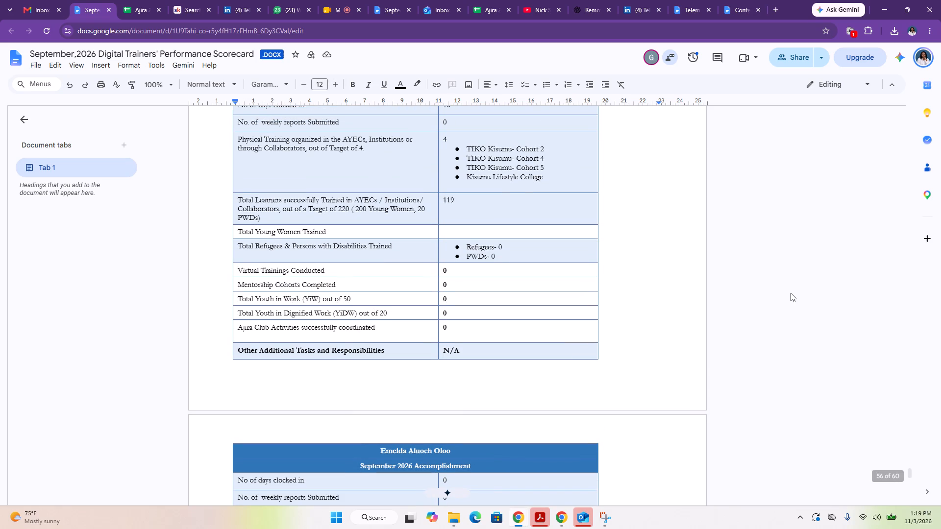
{"action": "scroll", "coordinate": [791, 293], "scroll_direction": "up", "scroll_amount": 19}
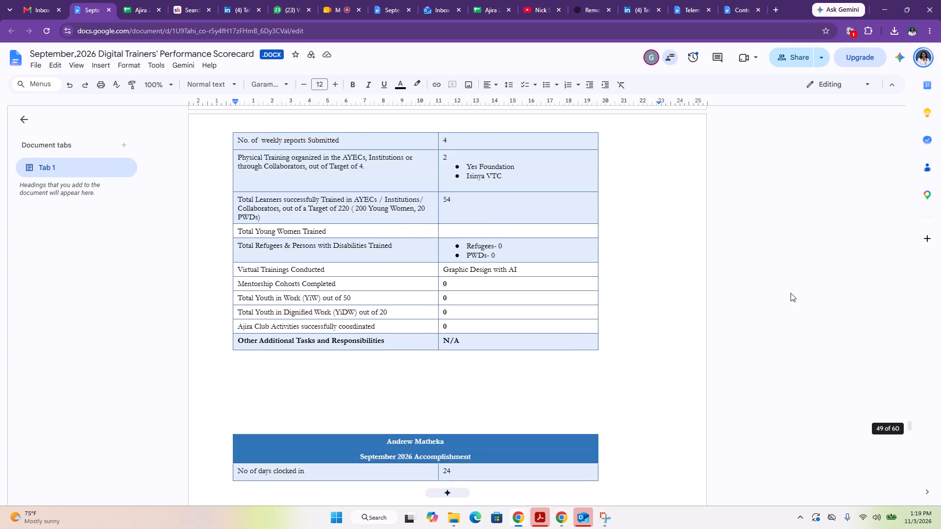
{"action": "scroll", "coordinate": [791, 293], "scroll_direction": "up", "scroll_amount": 11}
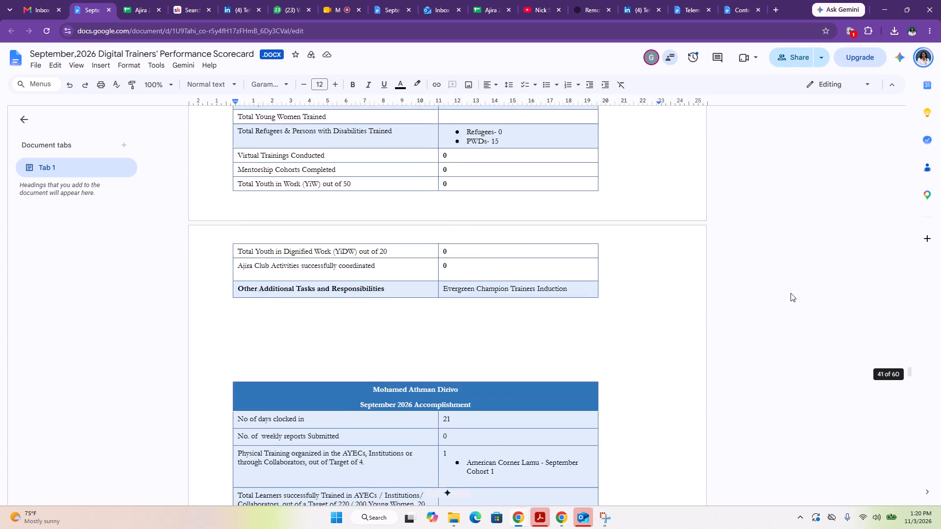
{"action": "scroll", "coordinate": [791, 293], "scroll_direction": "up", "scroll_amount": 2}
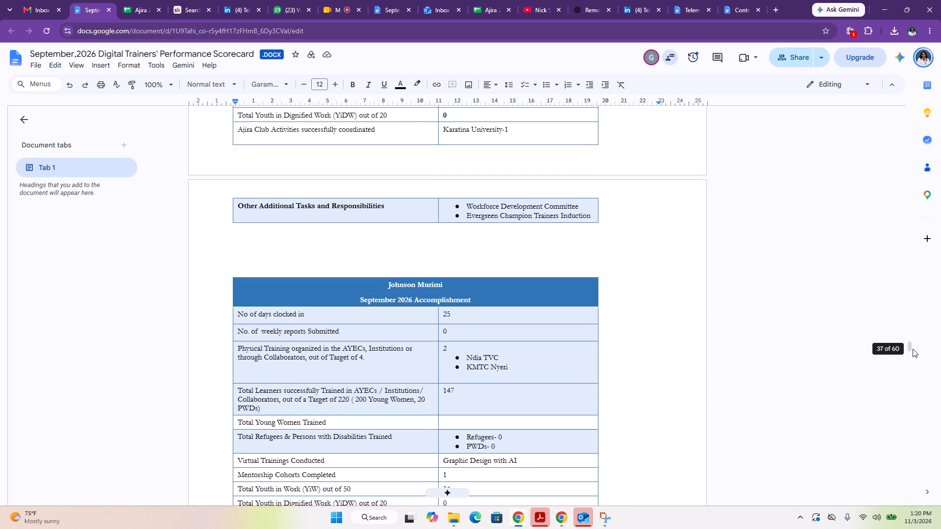
{"action": "left_click_drag", "start_coordinate": [913, 349], "coordinate": [876, 121]}
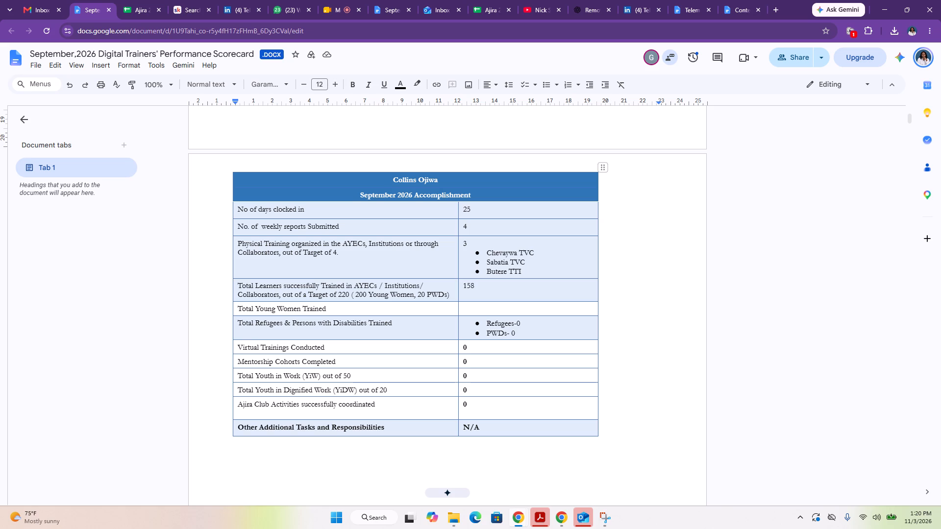
{"action": "scroll", "coordinate": [495, 286], "scroll_direction": "up", "scroll_amount": 5}
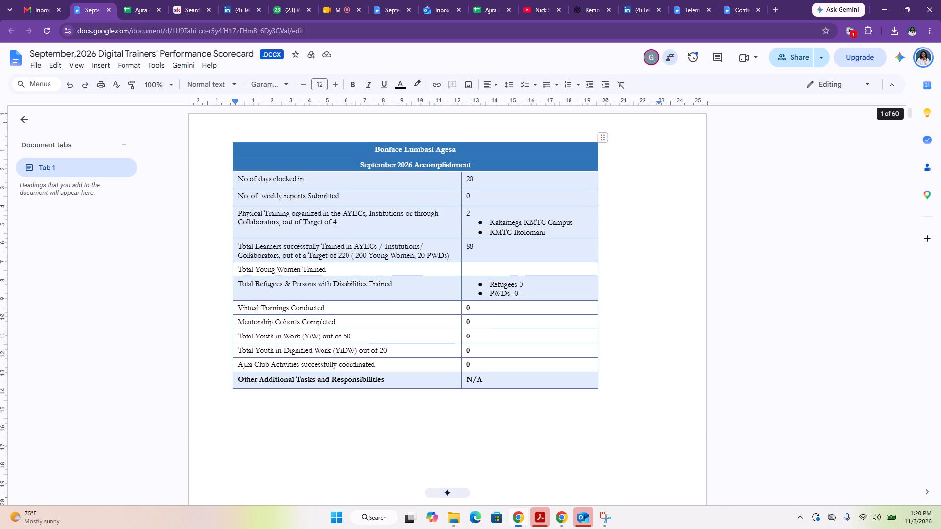
Place the cursor in the blank Total Young Women Trained cell of the first trainer's table on page 1.
{"action": "left_click", "coordinate": [417, 259]}
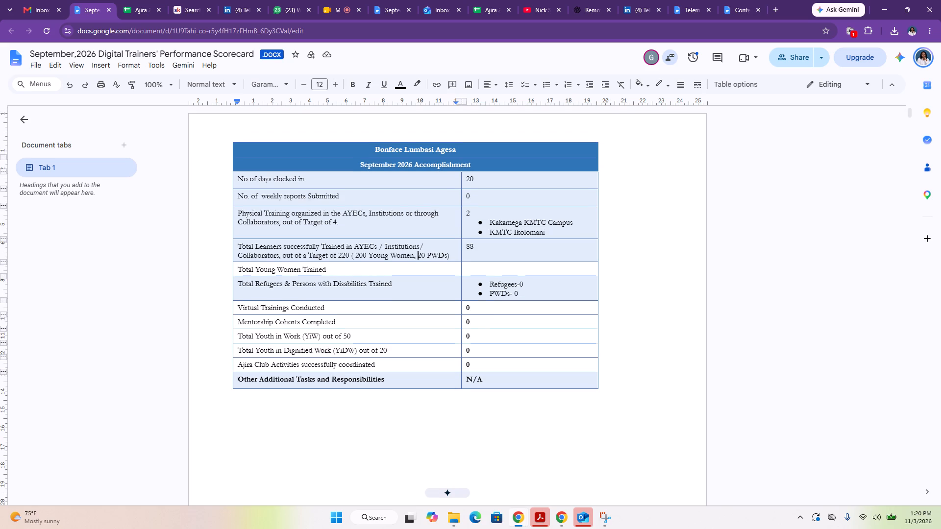
{"action": "left_click", "coordinate": [473, 270]}
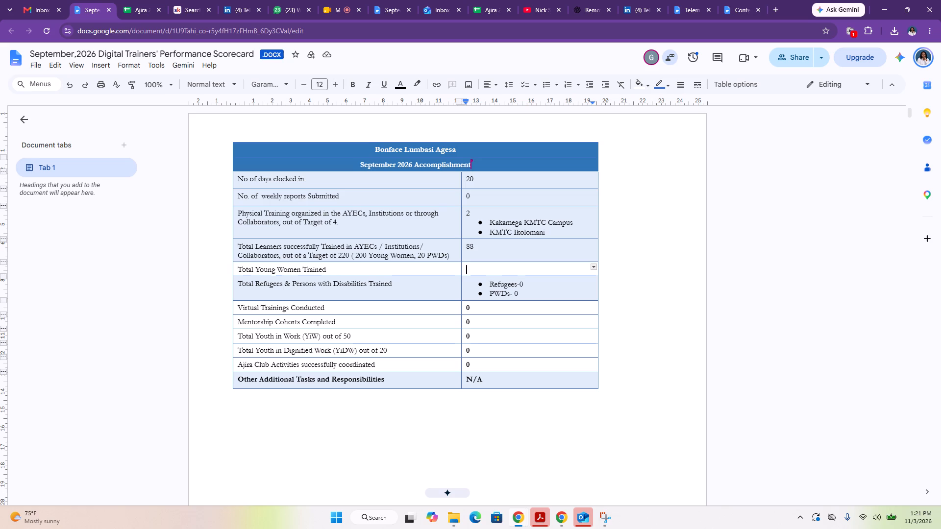
{"action": "scroll", "coordinate": [476, 270], "scroll_direction": "up", "scroll_amount": 4}
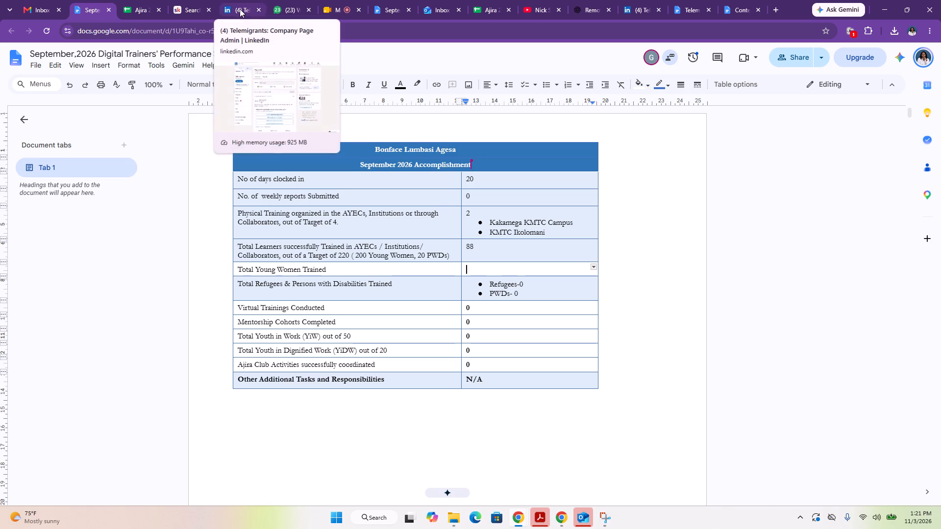
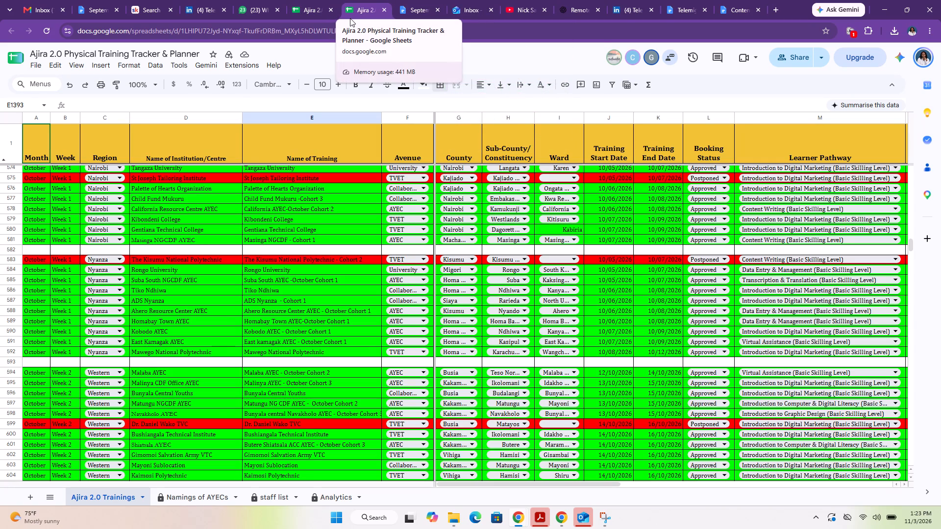
Look through the Ajira 2.0 Trainings sheet for the September training rows, covering Weeks 2 and 3 across the regions.
{"action": "scroll", "coordinate": [445, 290], "scroll_direction": "down", "scroll_amount": 1}
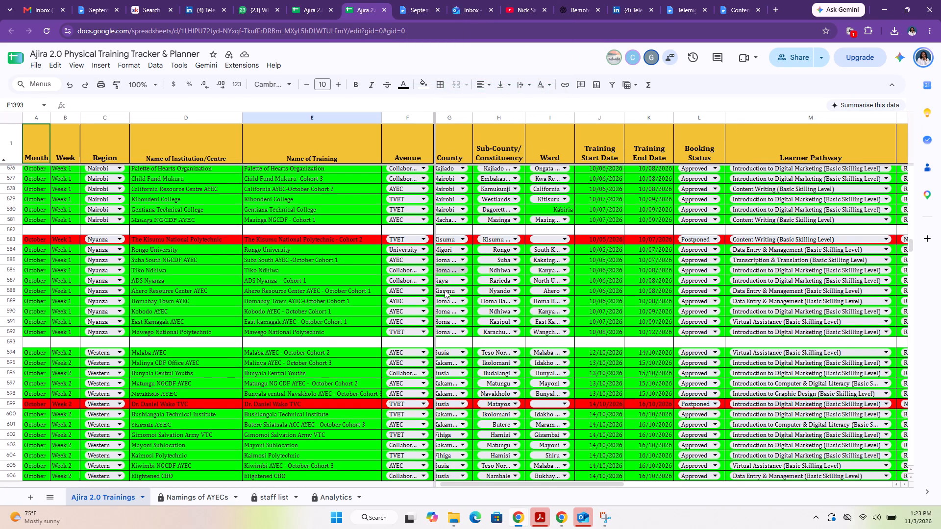
{"action": "scroll", "coordinate": [445, 290], "scroll_direction": "down", "scroll_amount": 1}
{"action": "scroll", "coordinate": [325, 289], "scroll_direction": "up", "scroll_amount": 18}
{"action": "scroll", "coordinate": [325, 289], "scroll_direction": "up", "scroll_amount": 4}
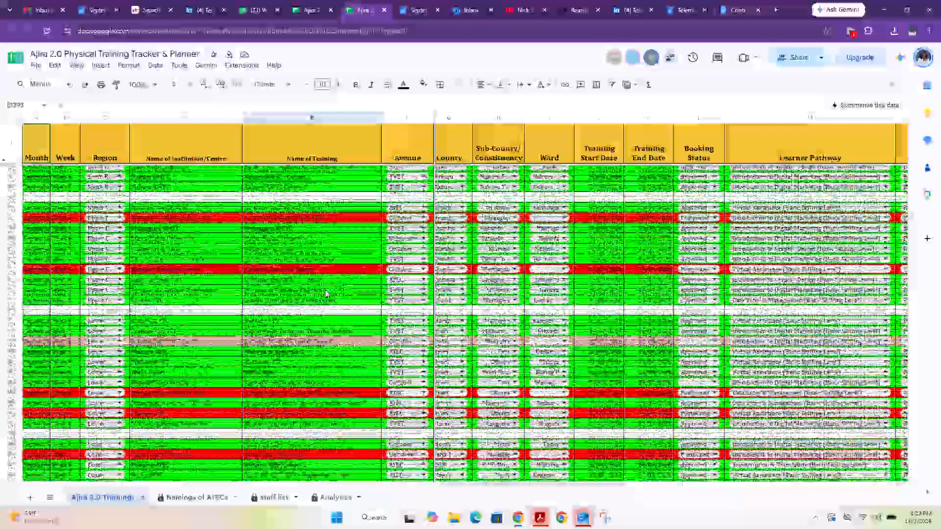
{"action": "scroll", "coordinate": [325, 289], "scroll_direction": "up", "scroll_amount": 6}
{"action": "scroll", "coordinate": [325, 289], "scroll_direction": "down", "scroll_amount": 2}
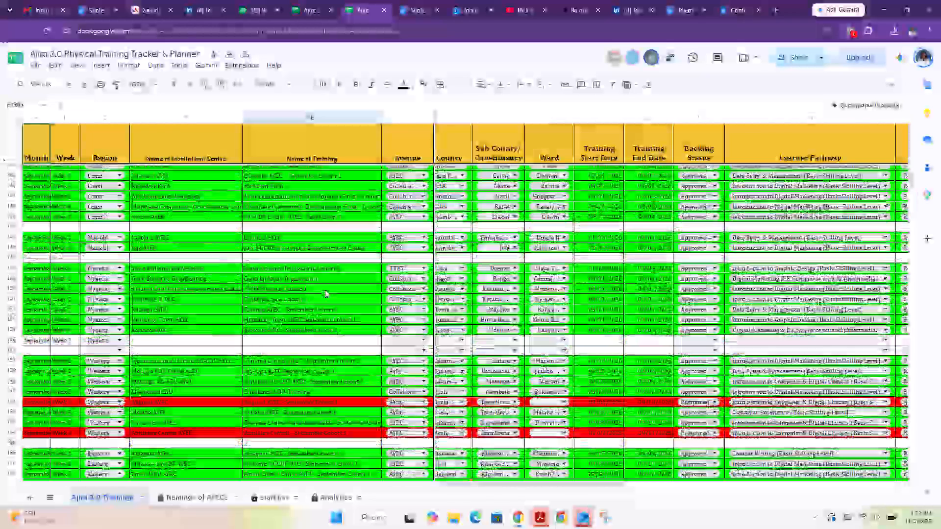
{"action": "scroll", "coordinate": [325, 289], "scroll_direction": "down", "scroll_amount": 4}
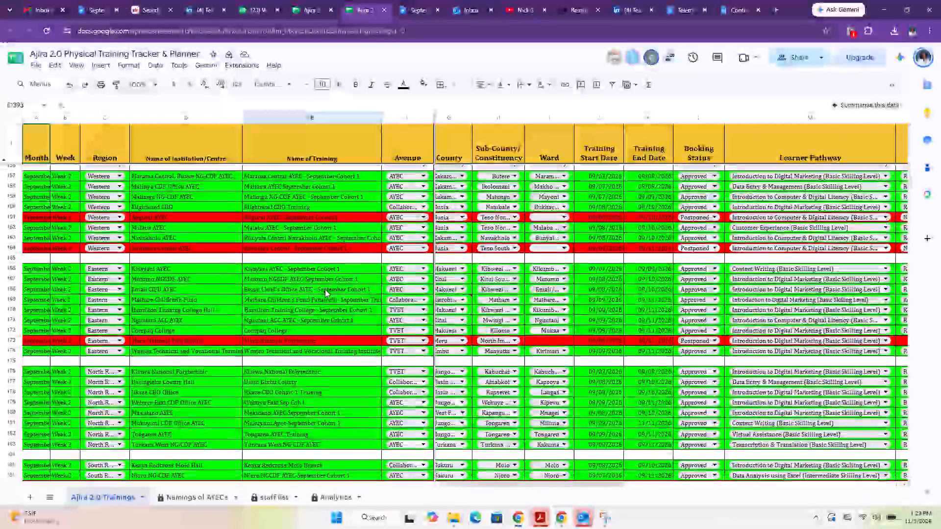
{"action": "scroll", "coordinate": [325, 289], "scroll_direction": "down", "scroll_amount": 7}
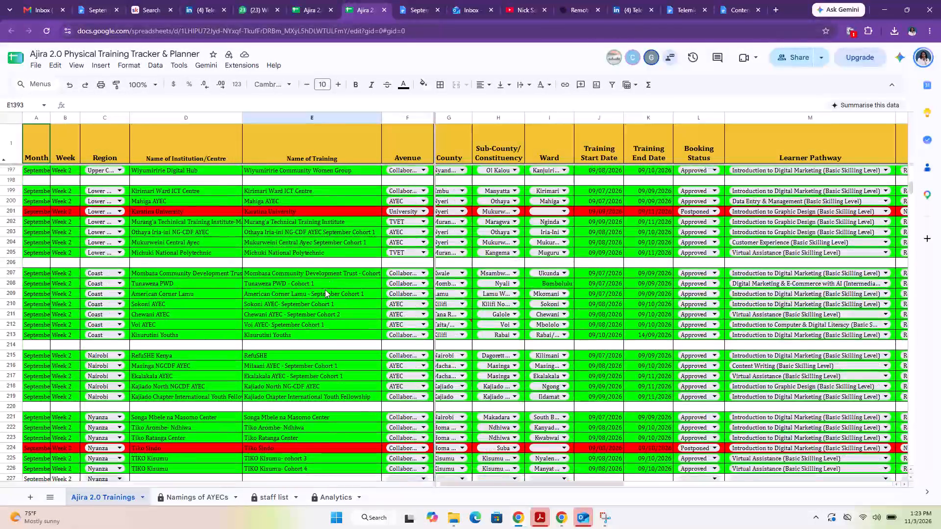
{"action": "scroll", "coordinate": [325, 289], "scroll_direction": "down", "scroll_amount": 2}
{"action": "scroll", "coordinate": [325, 289], "scroll_direction": "up", "scroll_amount": 1}
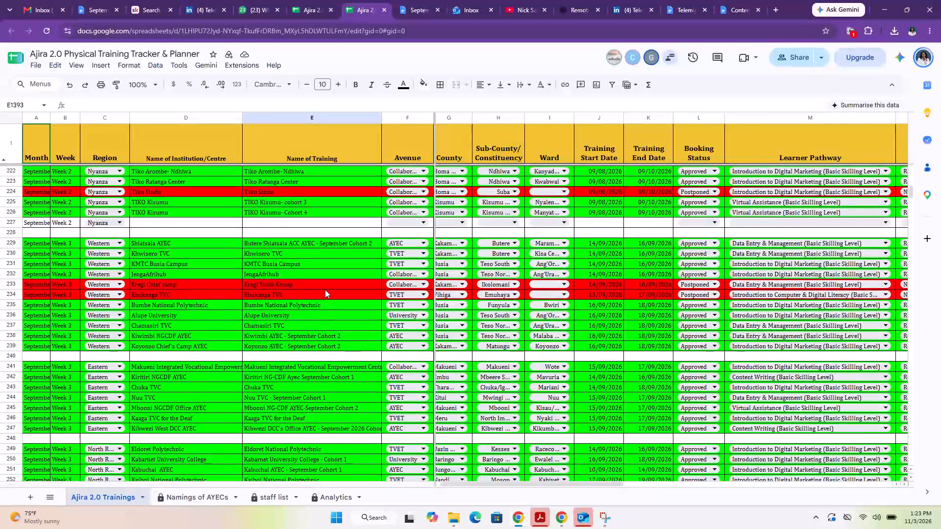
Check the Male, Female and MEL Verified Data columns for September Week 3, selecting the Female figure for Shiatsala AYEC.
{"action": "scroll", "coordinate": [325, 289], "scroll_direction": "right", "scroll_amount": 1}
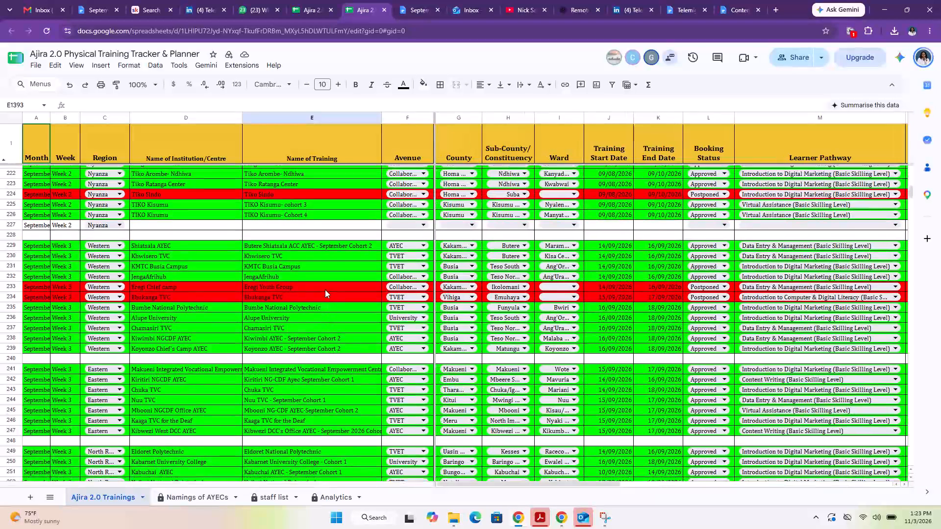
{"action": "scroll", "coordinate": [325, 289], "scroll_direction": "right", "scroll_amount": 1}
{"action": "scroll", "coordinate": [325, 289], "scroll_direction": "left", "scroll_amount": 5}
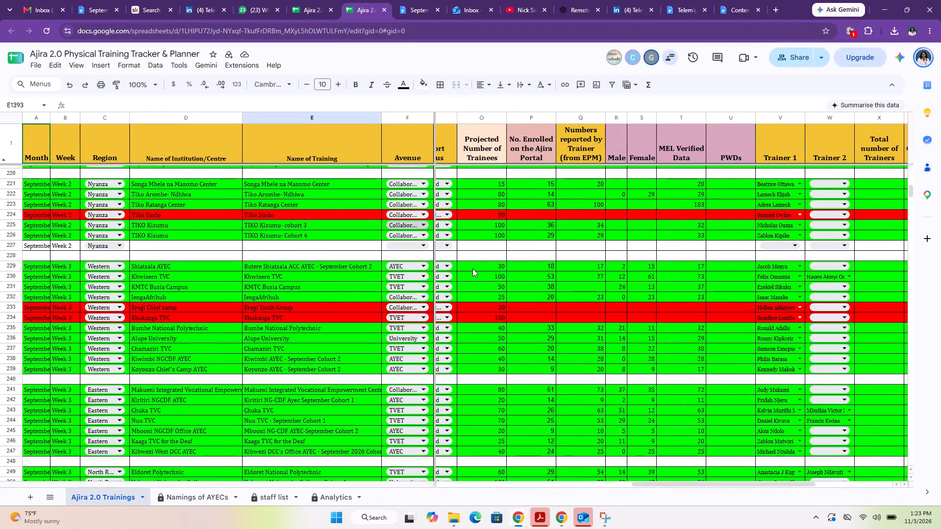
{"action": "left_click", "coordinate": [650, 264]}
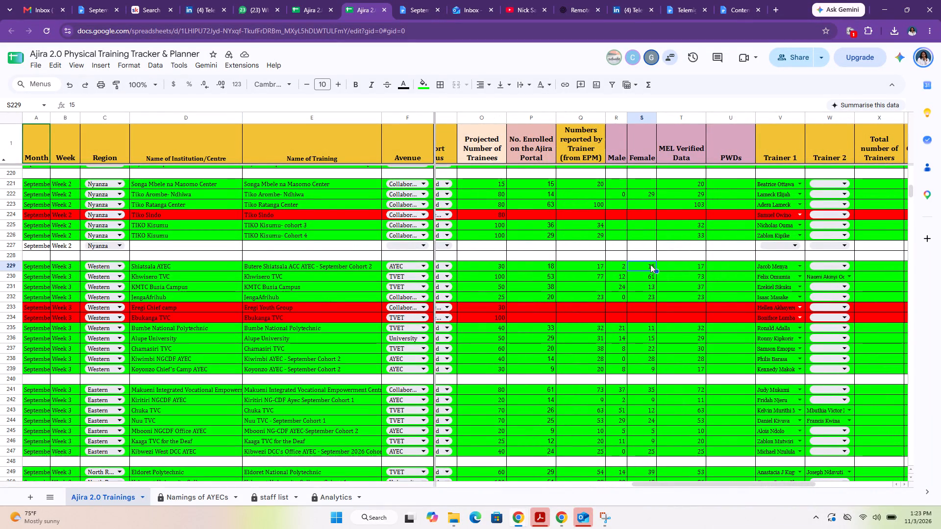
{"action": "scroll", "coordinate": [650, 264], "scroll_direction": "left", "scroll_amount": 3}
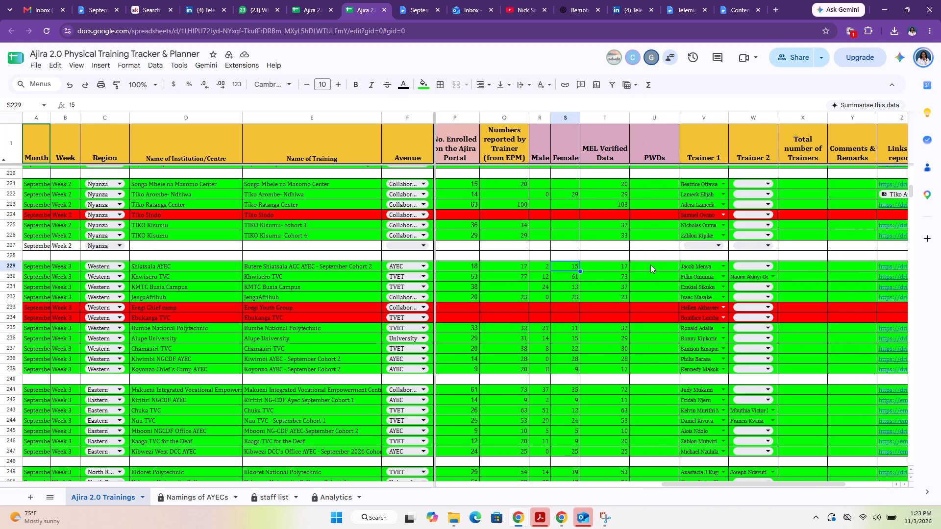
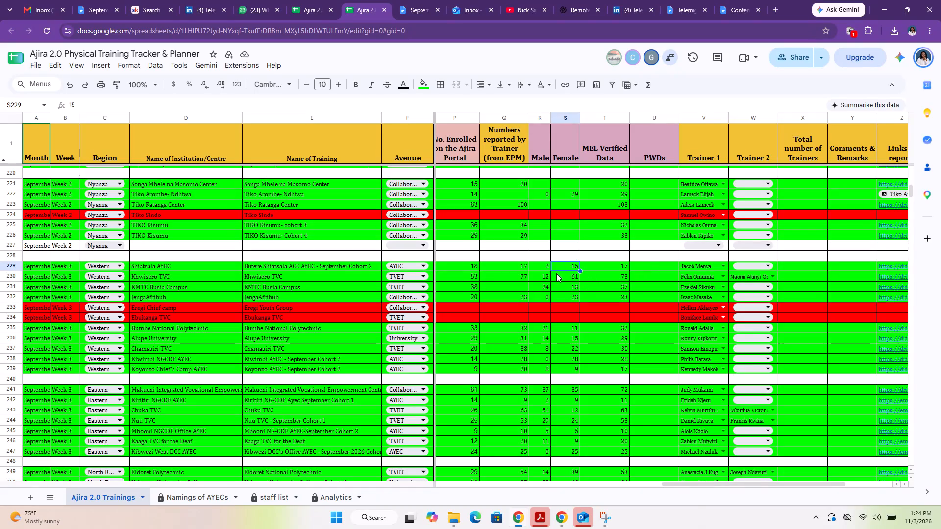
Copy Khwisero TVC's Female figure from the training tracker into the scorecard's Total Young Women Trained cell in row 7 as "61,".
{"action": "left_click", "coordinate": [570, 276]}
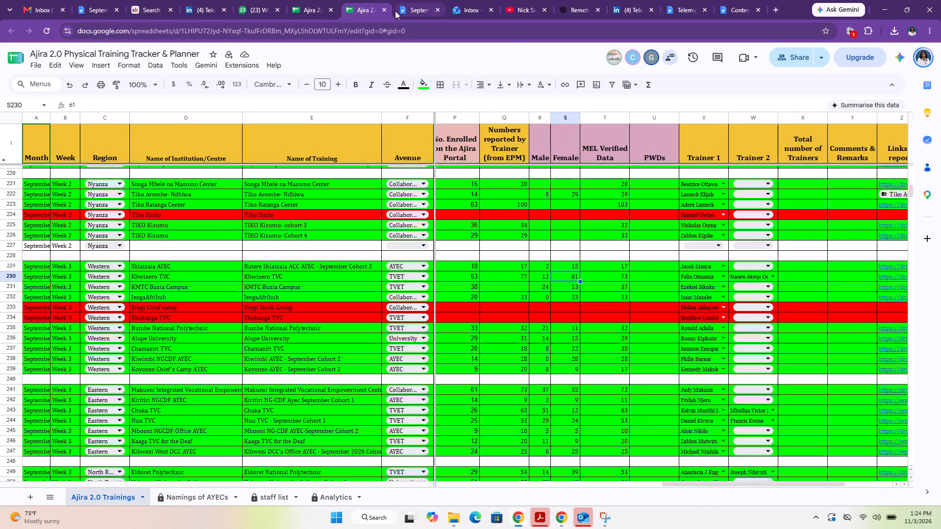
{"action": "left_click", "coordinate": [312, 10]}
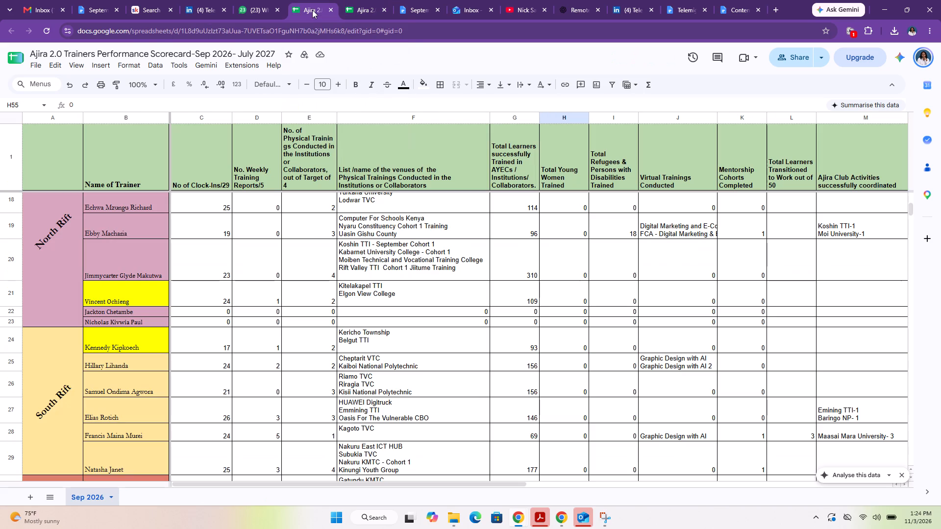
{"action": "scroll", "coordinate": [525, 256], "scroll_direction": "up", "scroll_amount": 8}
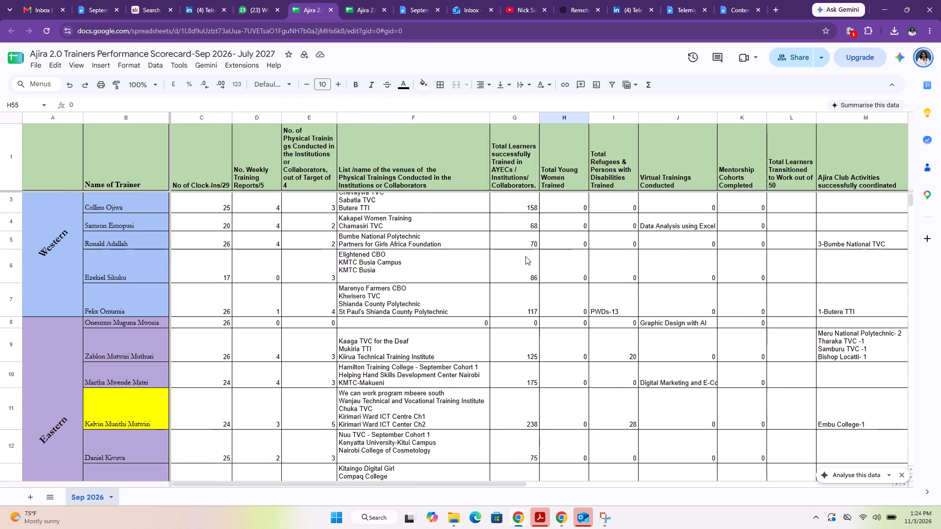
{"action": "scroll", "coordinate": [525, 256], "scroll_direction": "left", "scroll_amount": 5}
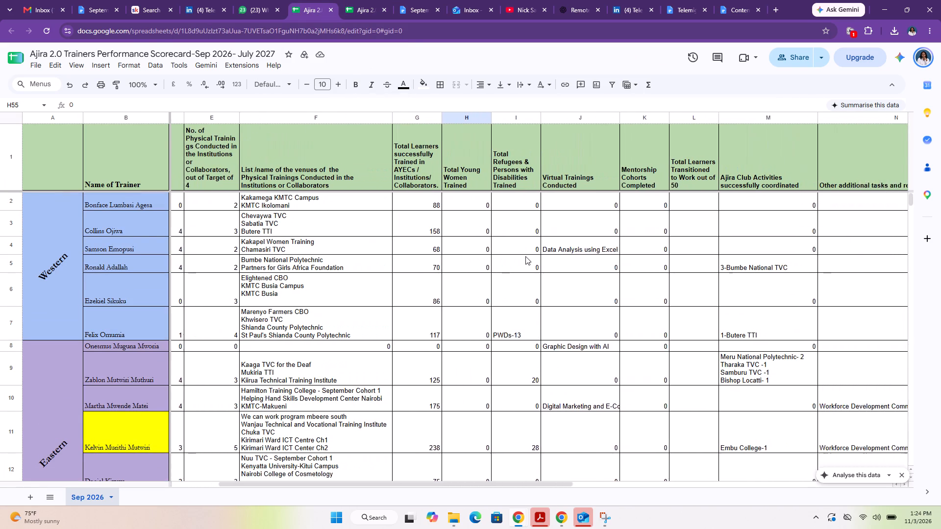
{"action": "scroll", "coordinate": [525, 256], "scroll_direction": "left", "scroll_amount": 1}
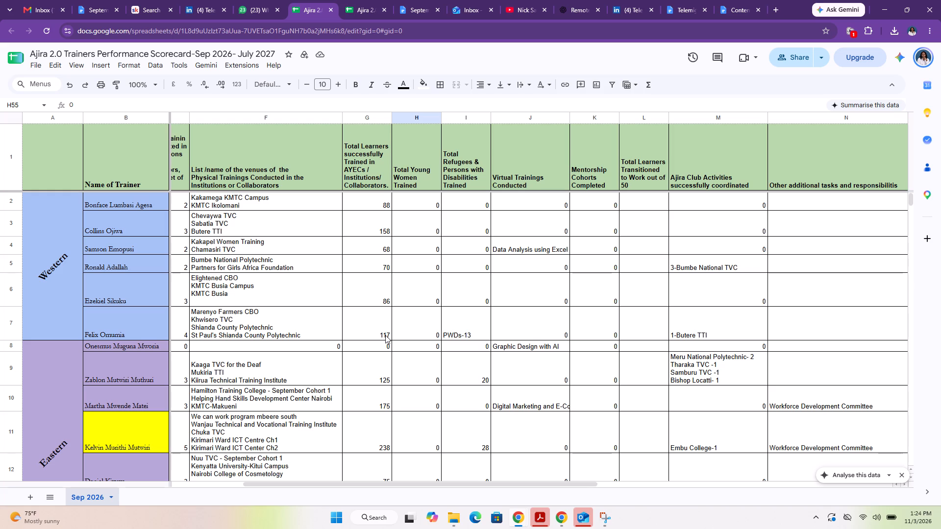
{"action": "double_click", "coordinate": [385, 335]}
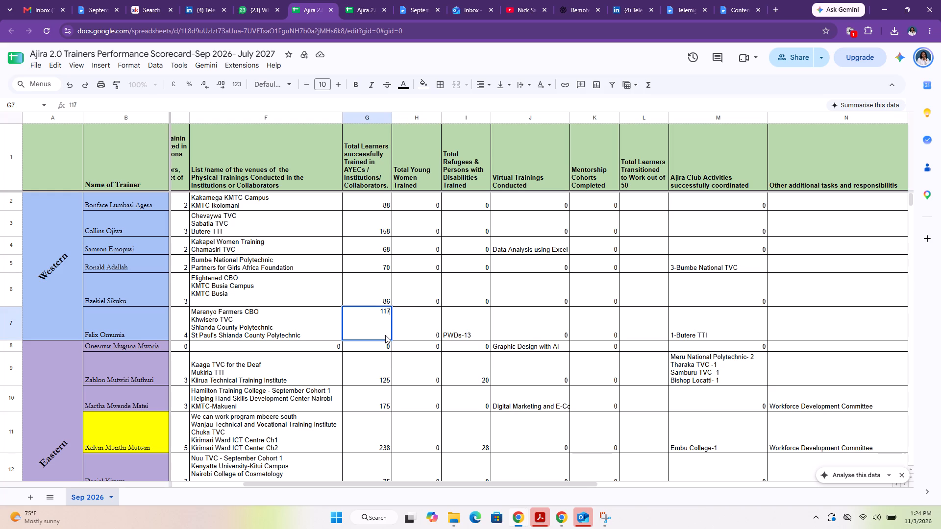
{"action": "left_click", "coordinate": [418, 331]}
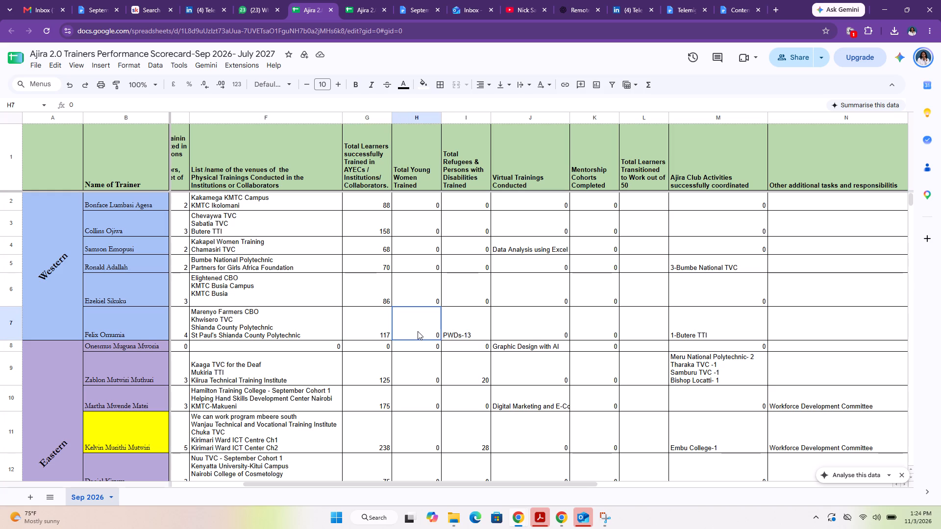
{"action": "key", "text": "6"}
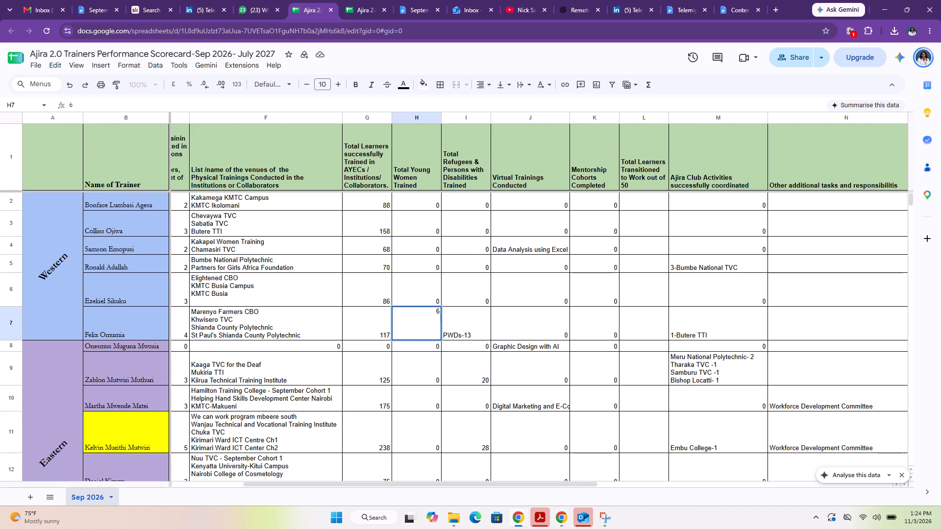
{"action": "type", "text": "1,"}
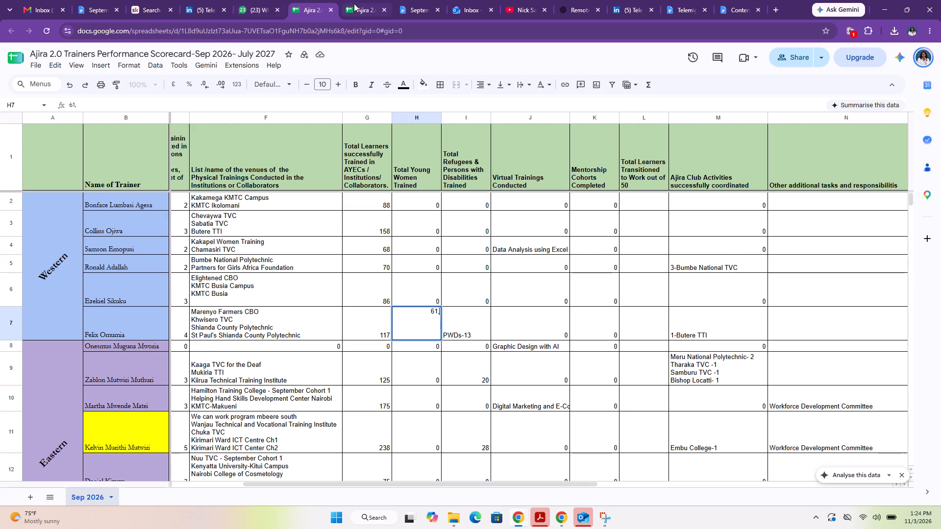
Look up KMTC Busia Campus's Female figure in the tracker and enter "13," as Total Young Women Trained in scorecard row 6.
{"action": "left_click", "coordinate": [356, 4]}
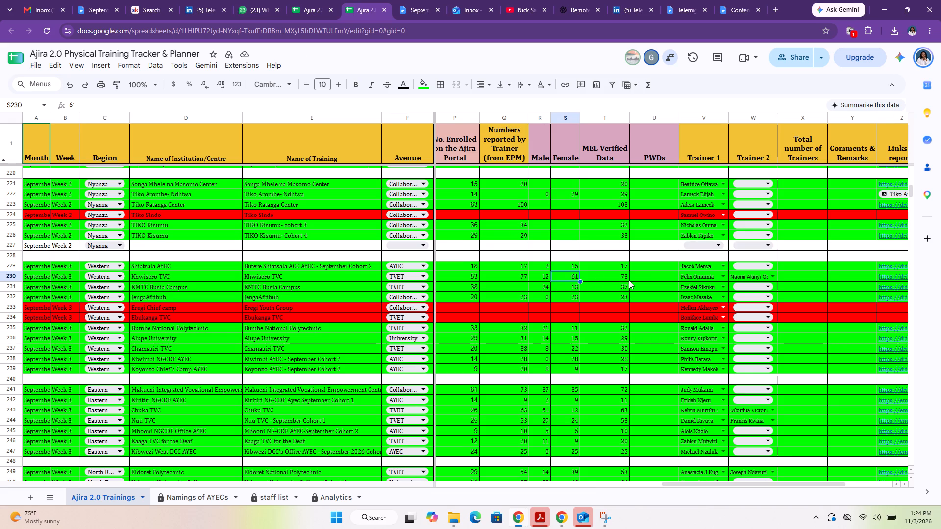
{"action": "left_click", "coordinate": [568, 289]}
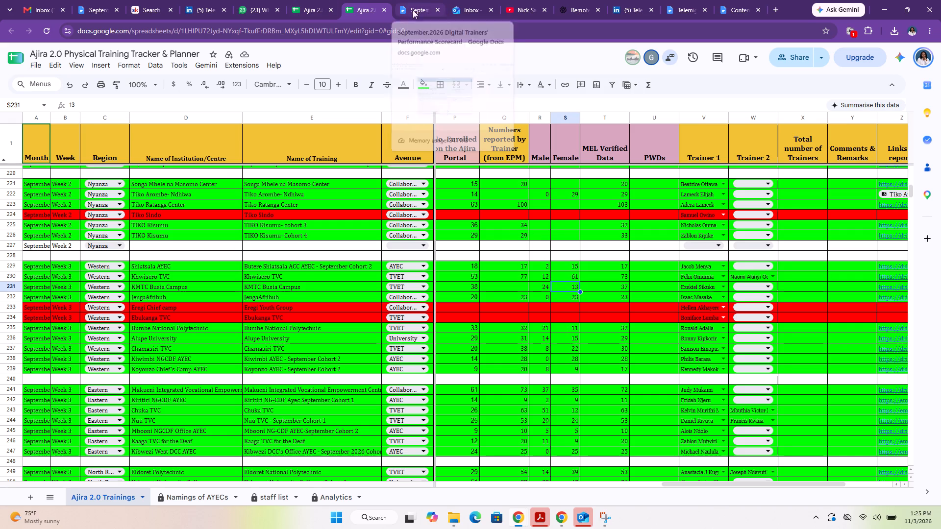
{"action": "left_click", "coordinate": [305, 6]}
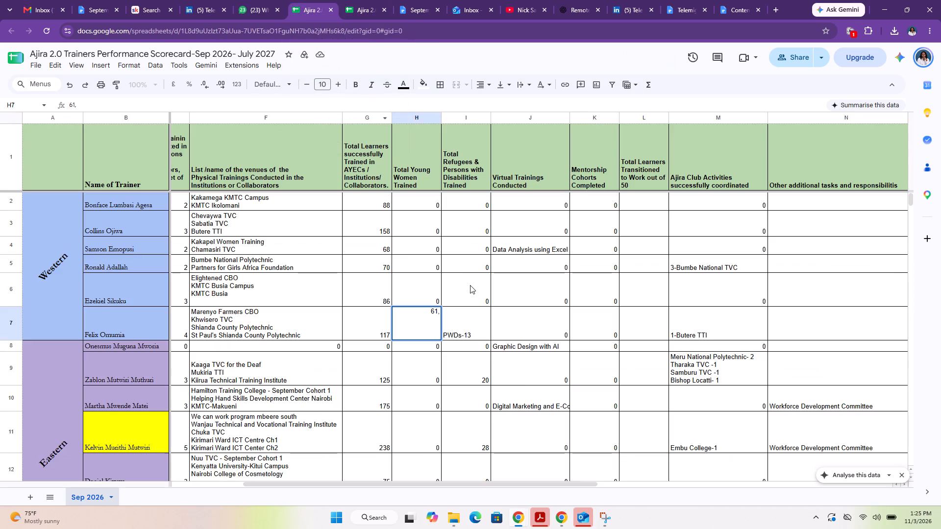
{"action": "left_click", "coordinate": [421, 288]}
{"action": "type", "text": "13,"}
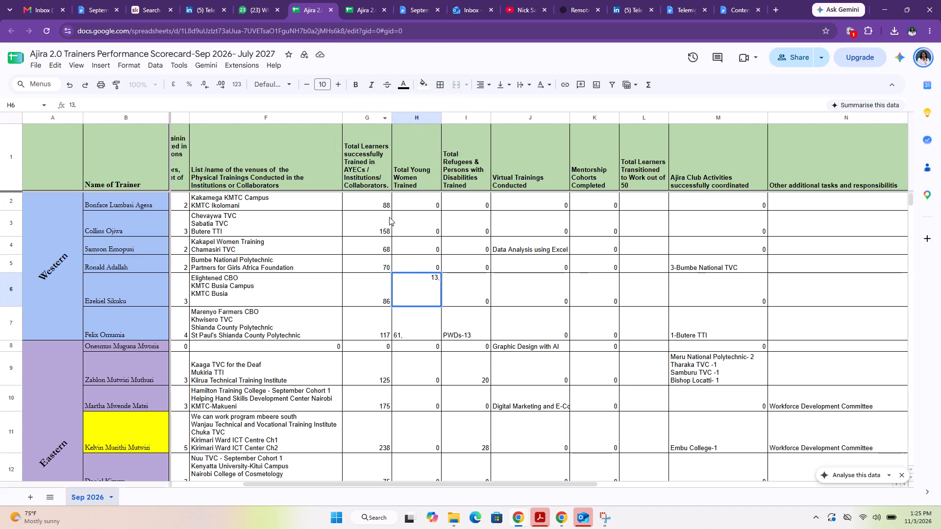
Enter "11," as Total Young Women Trained for the Bumbe National Polytechnic trainer in row 5.
{"action": "left_click", "coordinate": [415, 258]}
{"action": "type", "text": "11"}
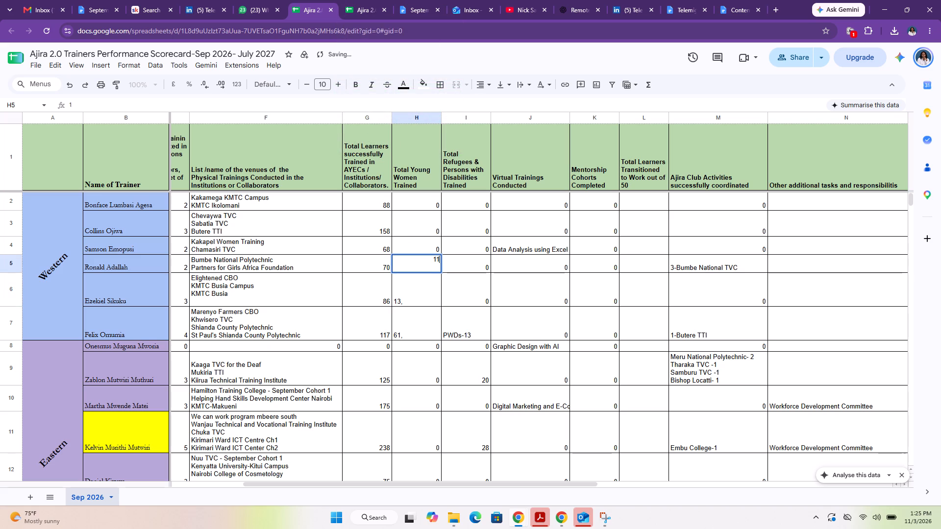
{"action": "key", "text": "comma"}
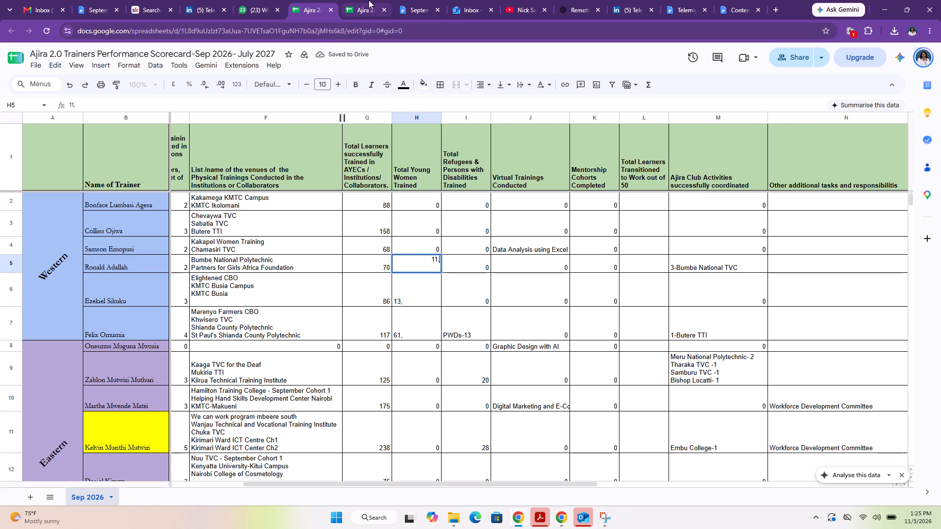
Check Bumbe and Chamasiri TVC's Female figures in the tracker, and enter "22," as Total Young Women Trained in scorecard row 4.
{"action": "left_click", "coordinate": [365, 5]}
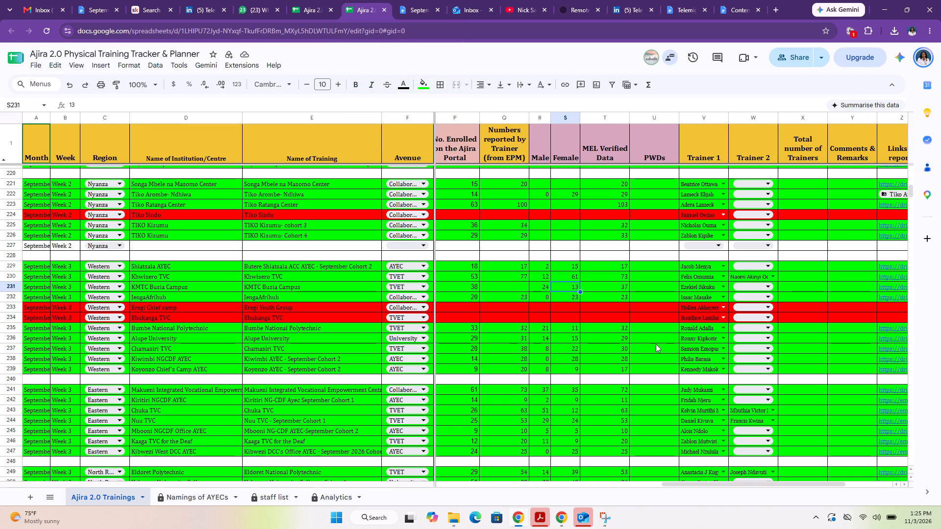
{"action": "left_click", "coordinate": [570, 325]}
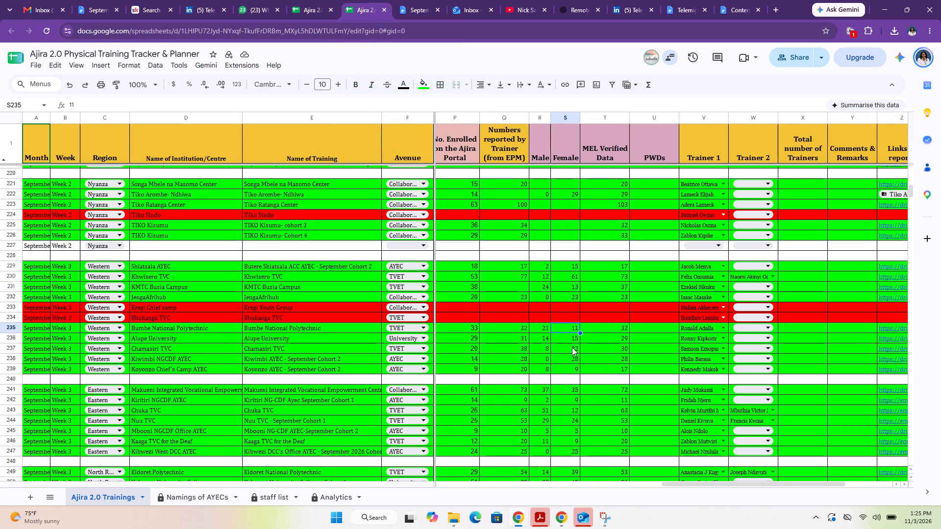
{"action": "left_click", "coordinate": [572, 347]}
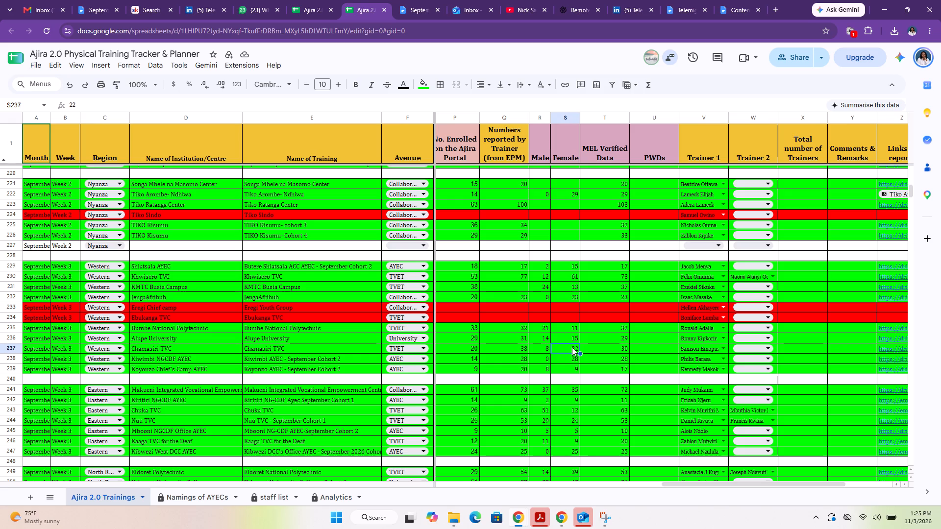
{"action": "left_click", "coordinate": [310, 7]}
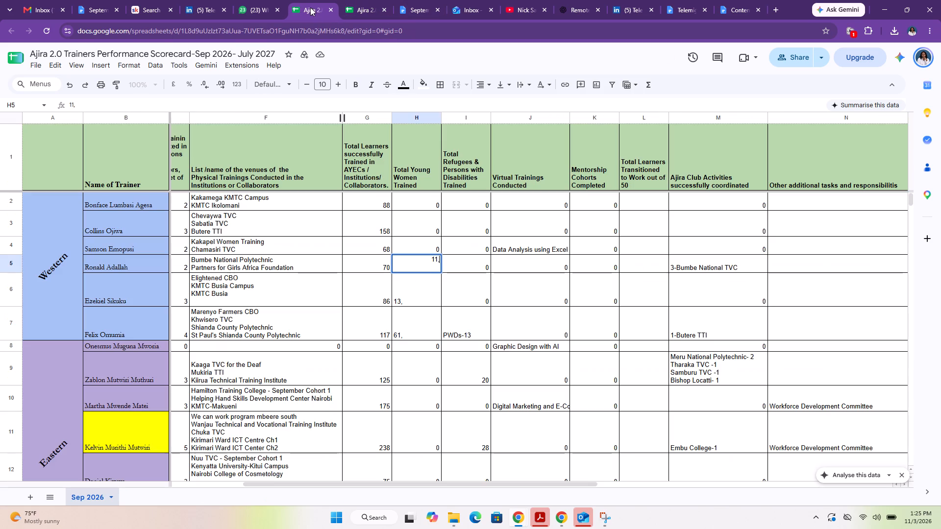
{"action": "left_click", "coordinate": [423, 246]}
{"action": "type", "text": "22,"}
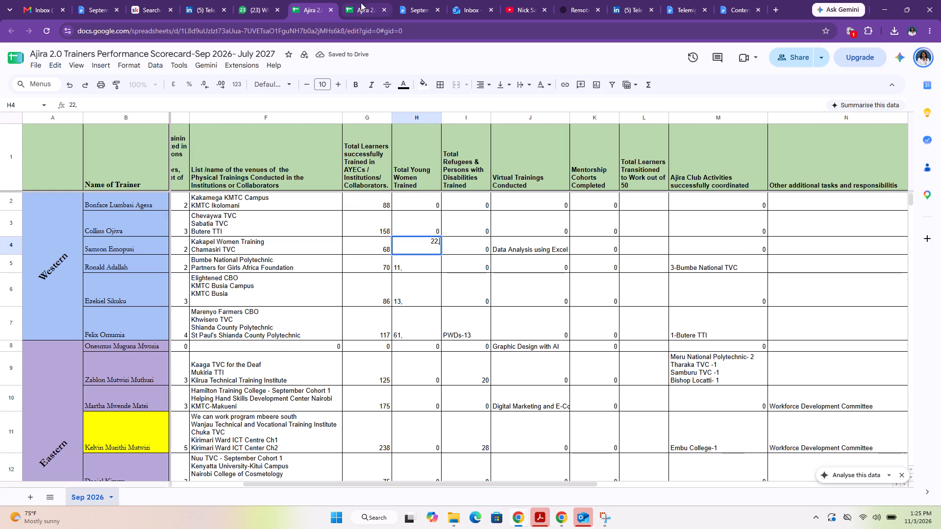
Find the Female figure for Makueni Integrated Vocational Empowerment Centre among the Eastern Week 3 rows of the training tracker.
{"action": "left_click", "coordinate": [357, 5]}
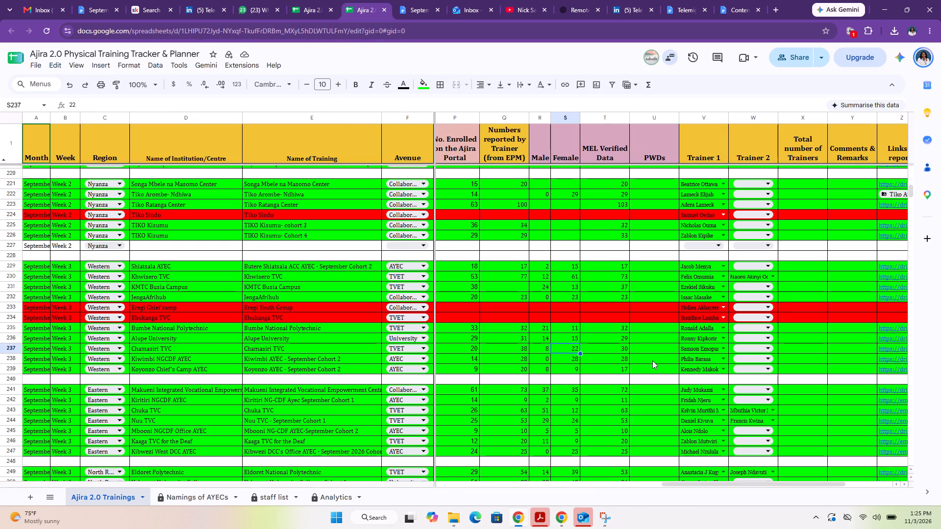
{"action": "scroll", "coordinate": [652, 361], "scroll_direction": "down", "scroll_amount": 1}
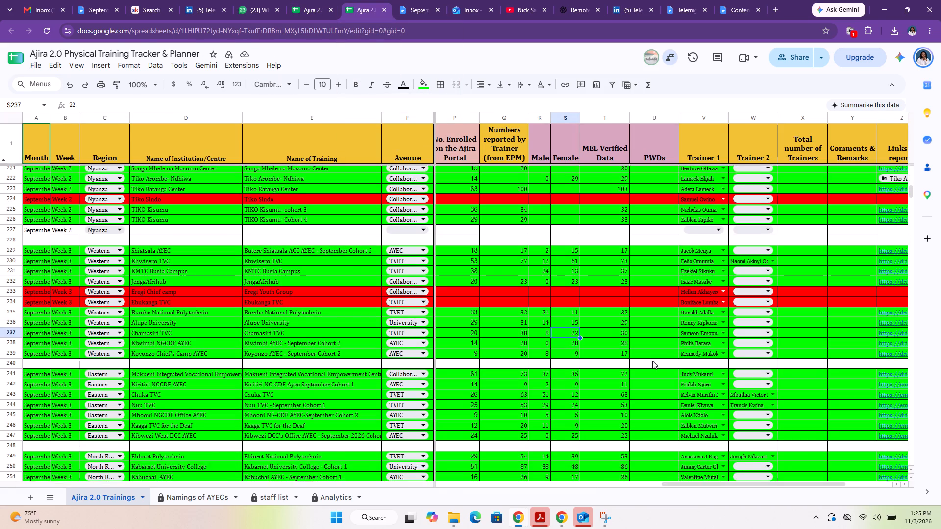
{"action": "scroll", "coordinate": [652, 361], "scroll_direction": "down", "scroll_amount": 3}
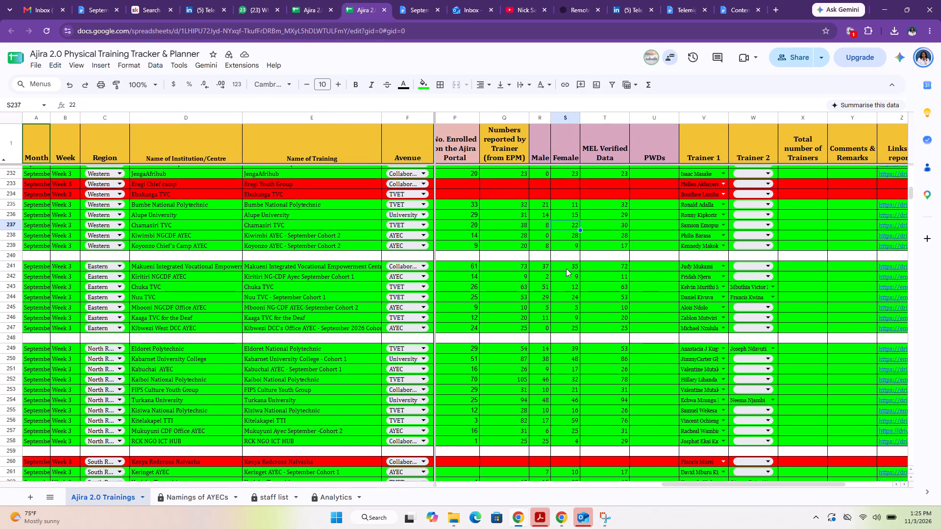
{"action": "left_click", "coordinate": [566, 268]}
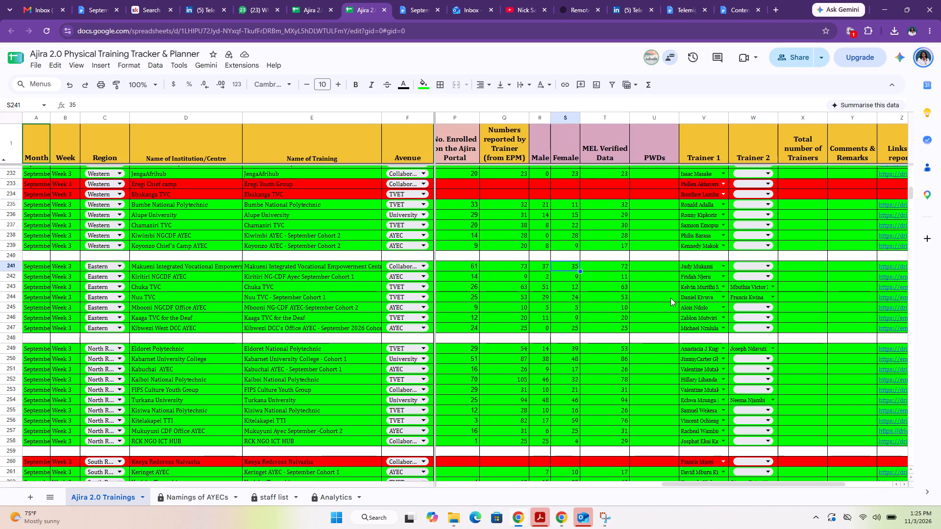
{"action": "left_click", "coordinate": [701, 276]}
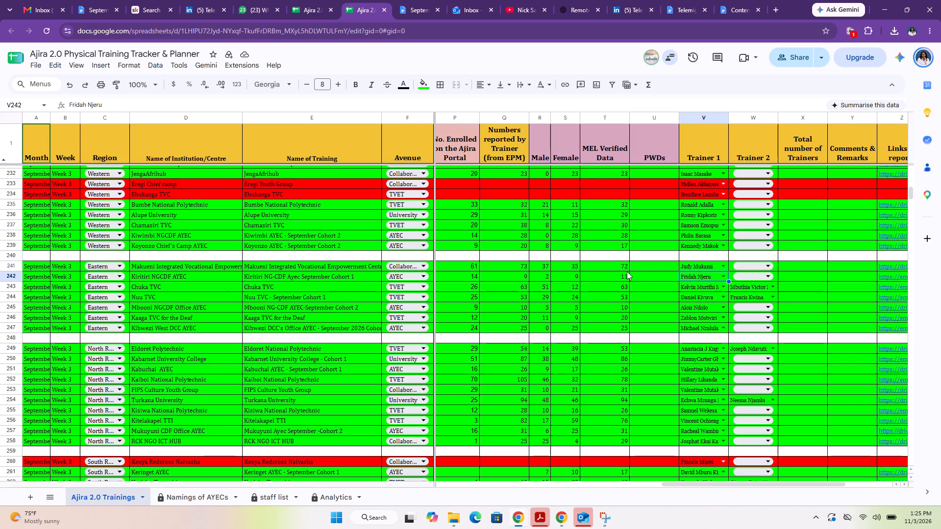
{"action": "left_click", "coordinate": [571, 266]}
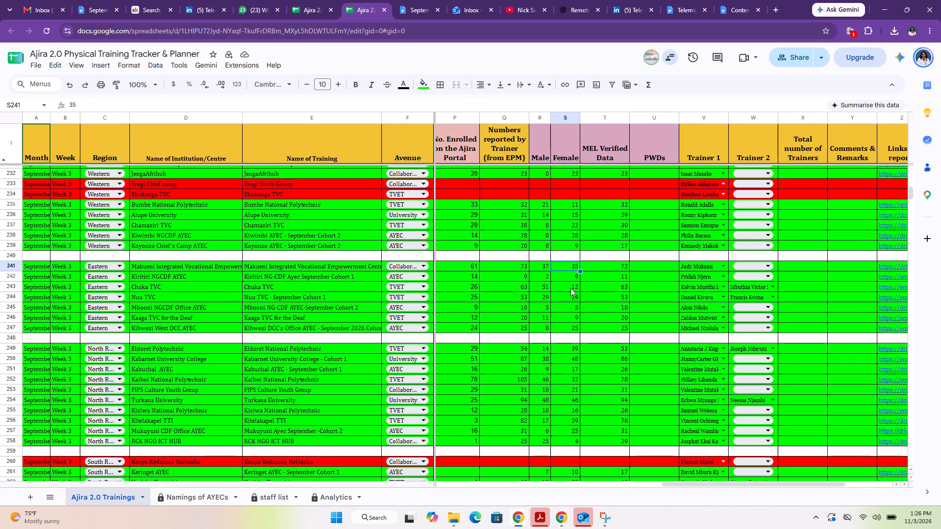
Shade the scorecard's entire Total Young Women Trained column with a light cyan fill.
{"action": "left_click", "coordinate": [316, 0]}
{"action": "scroll", "coordinate": [531, 355], "scroll_direction": "down", "scroll_amount": 4}
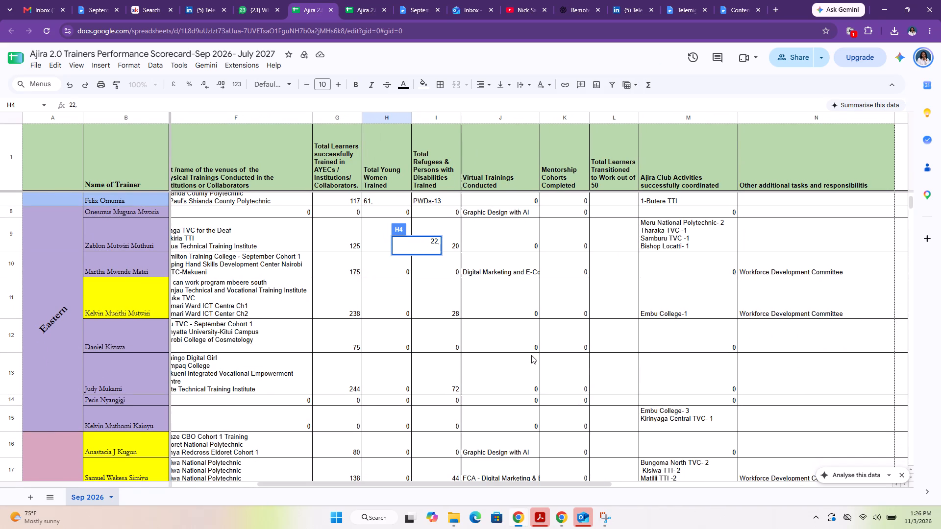
{"action": "left_click", "coordinate": [374, 113]}
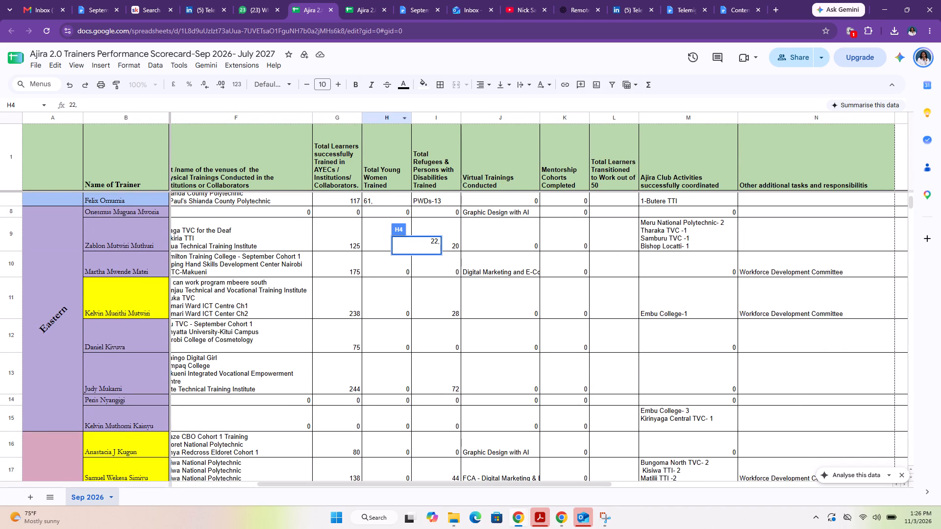
{"action": "left_click", "coordinate": [424, 82]}
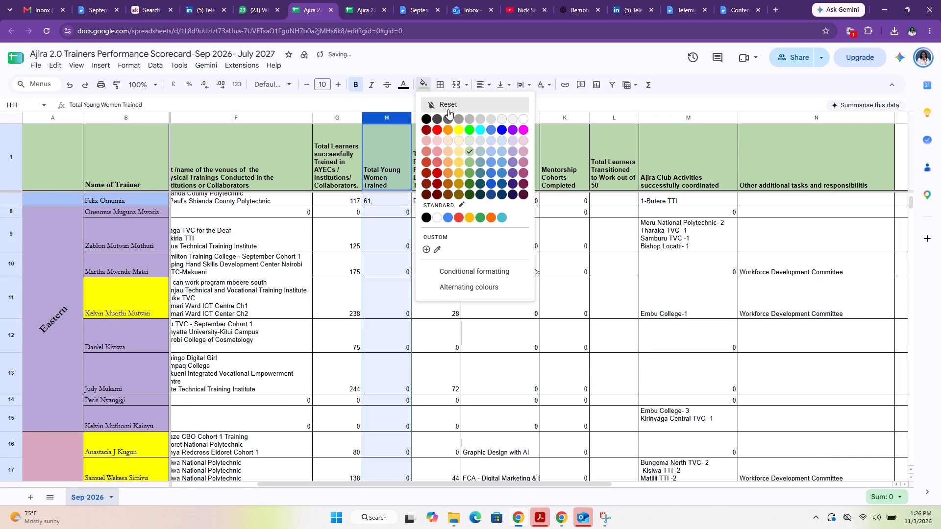
{"action": "left_click", "coordinate": [478, 141]}
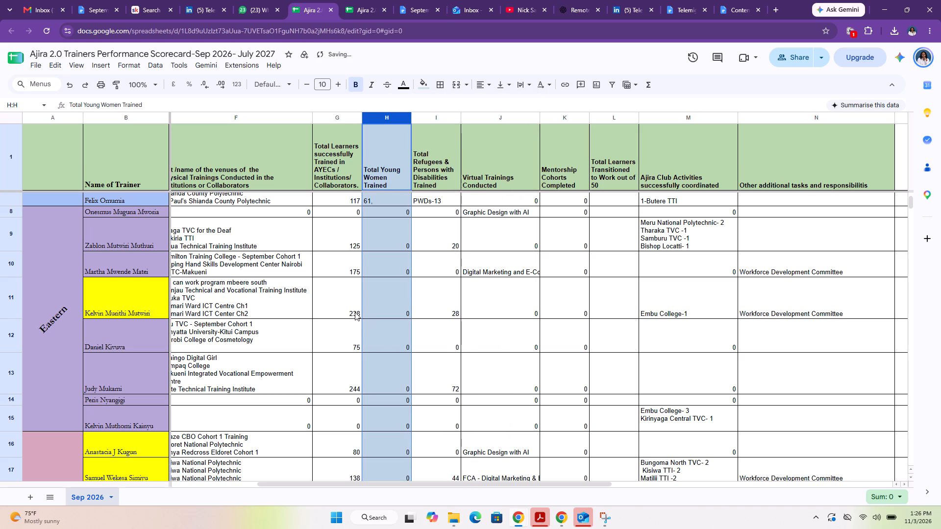
Enter "35," as Total Young Women Trained for the Makueni Integrated Vocational Empowerment Centre trainer in row 13.
{"action": "left_click", "coordinate": [407, 378]}
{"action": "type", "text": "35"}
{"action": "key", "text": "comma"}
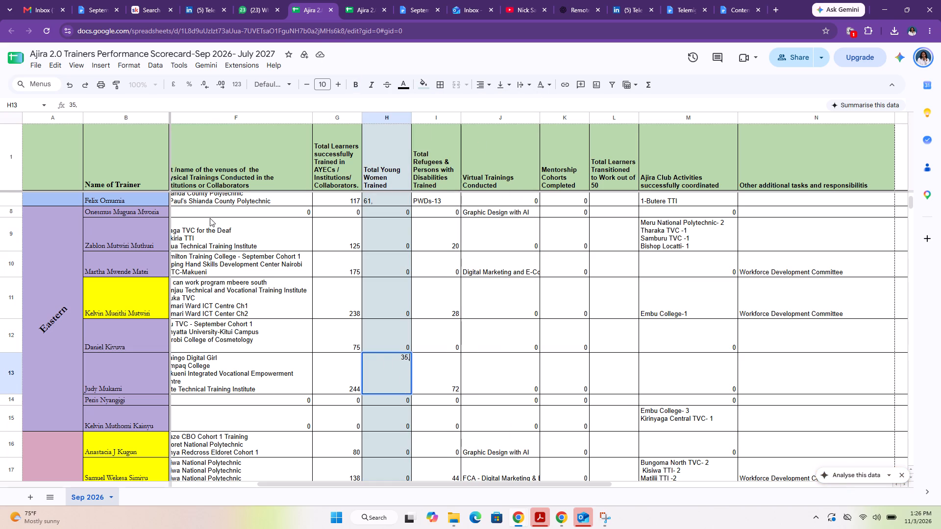
Using the tracker's Female figures for Chuka TVC and Nuu TVC, enter "12," in row 11 and "24," in row 12 of Total Young Women Trained.
{"action": "left_click", "coordinate": [355, 18]}
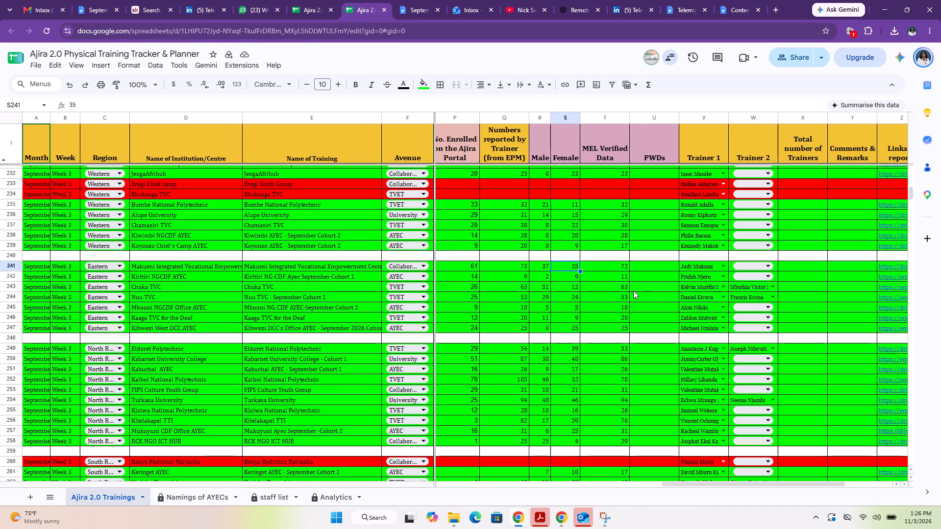
{"action": "left_click", "coordinate": [572, 290]}
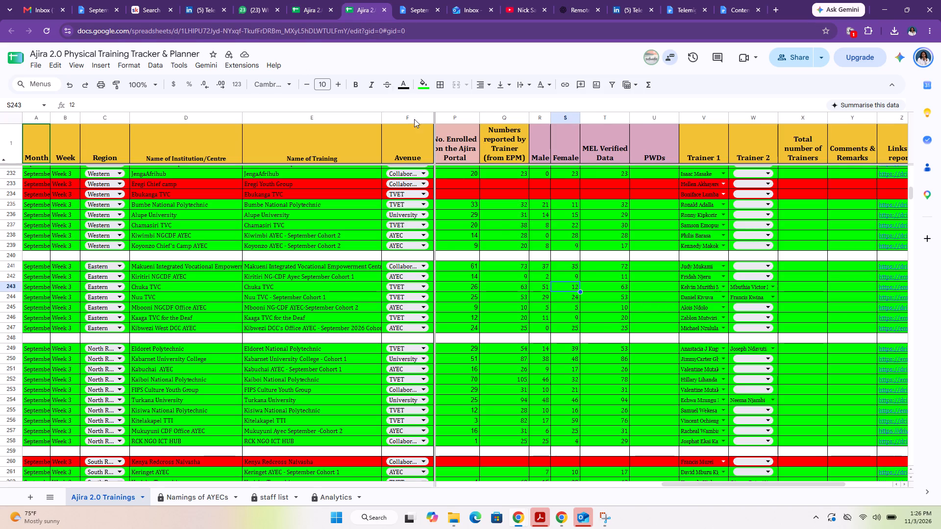
{"action": "left_click", "coordinate": [311, 7]}
{"action": "left_click", "coordinate": [390, 300]}
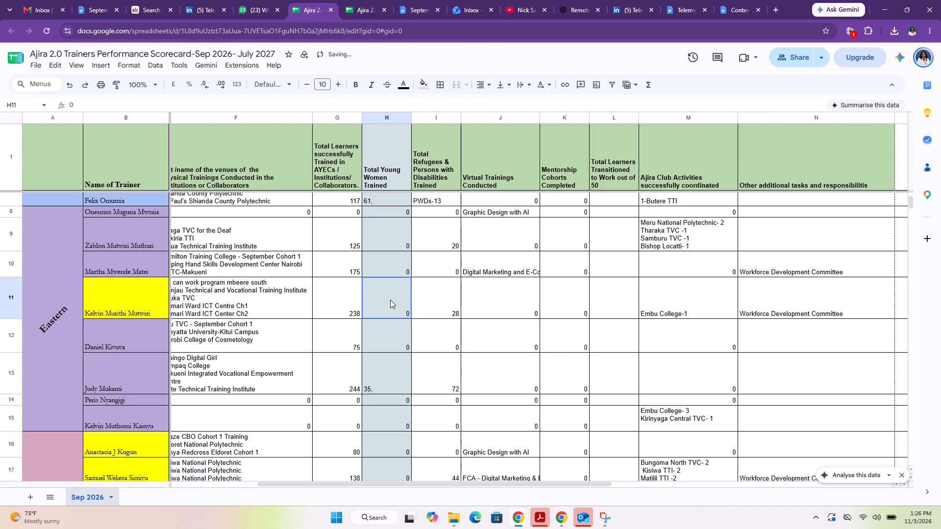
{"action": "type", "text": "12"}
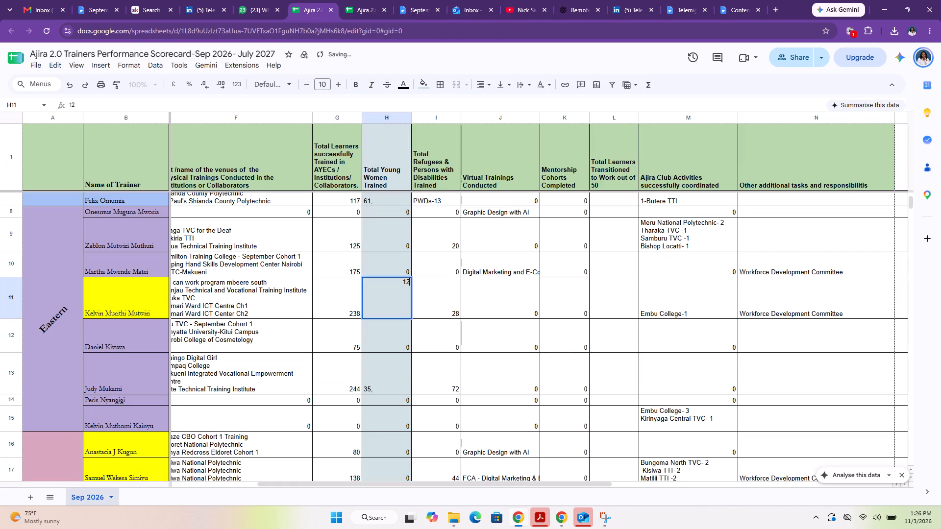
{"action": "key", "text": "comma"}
{"action": "left_click", "coordinate": [387, 347]}
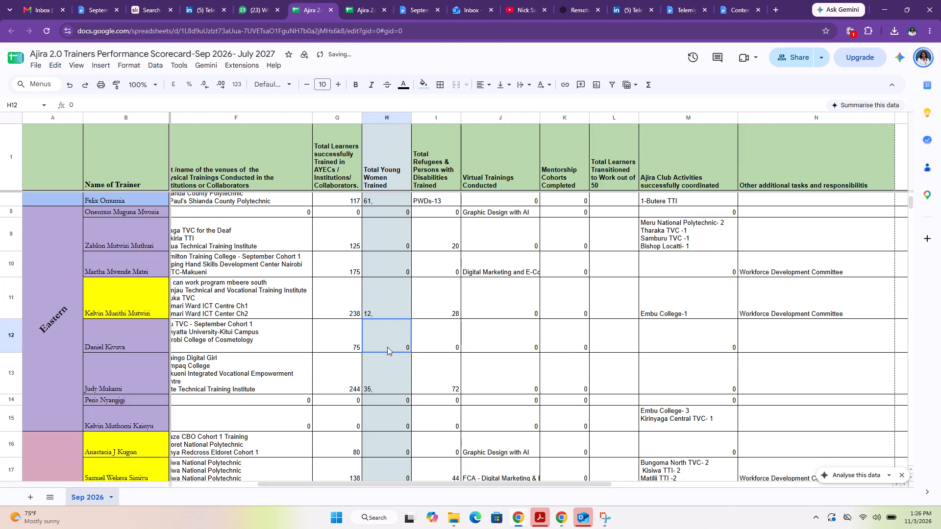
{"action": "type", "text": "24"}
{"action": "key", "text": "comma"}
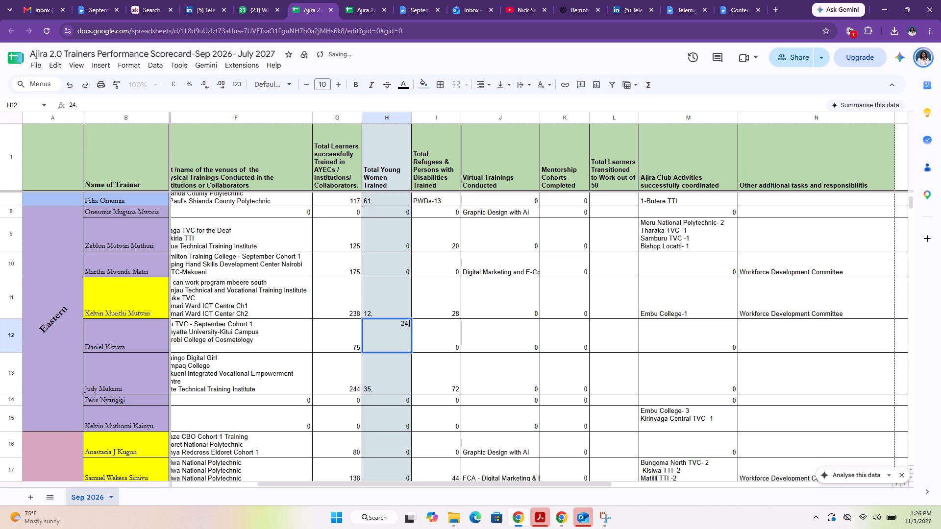
Look up Kaaga TVC for the Deaf's Female figure in the tracker and enter "9," as Total Young Women Trained in scorecard row 9.
{"action": "left_click", "coordinate": [361, 7]}
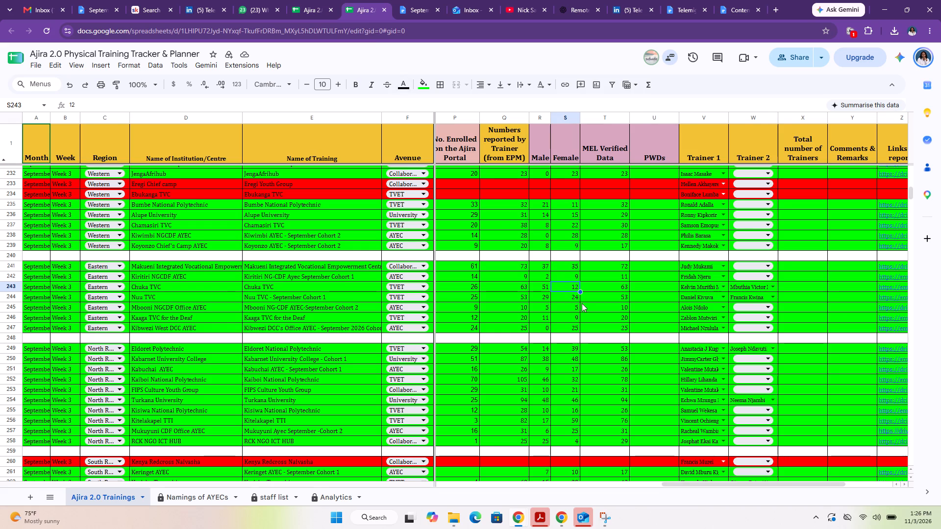
{"action": "left_click", "coordinate": [577, 318]}
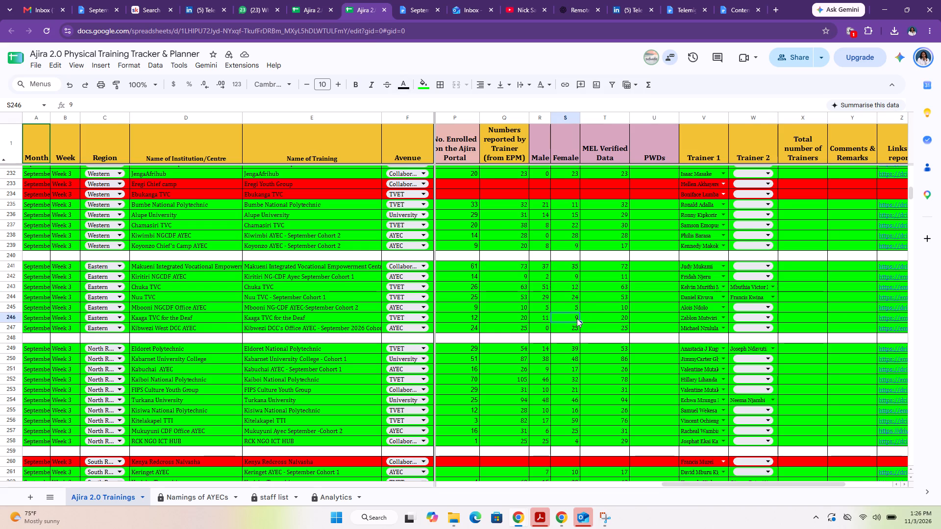
{"action": "scroll", "coordinate": [577, 318], "scroll_direction": "down", "scroll_amount": 4}
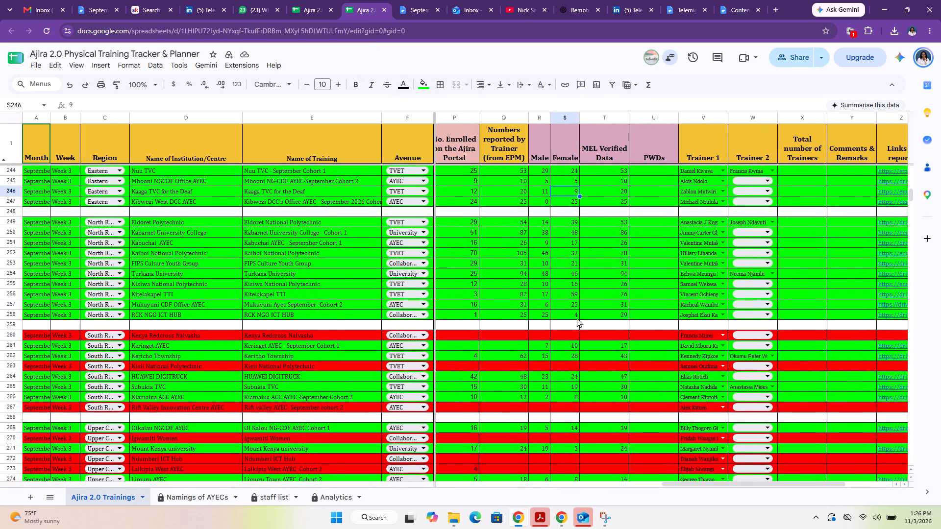
{"action": "scroll", "coordinate": [577, 318], "scroll_direction": "down", "scroll_amount": 1}
{"action": "left_click", "coordinate": [318, 5]}
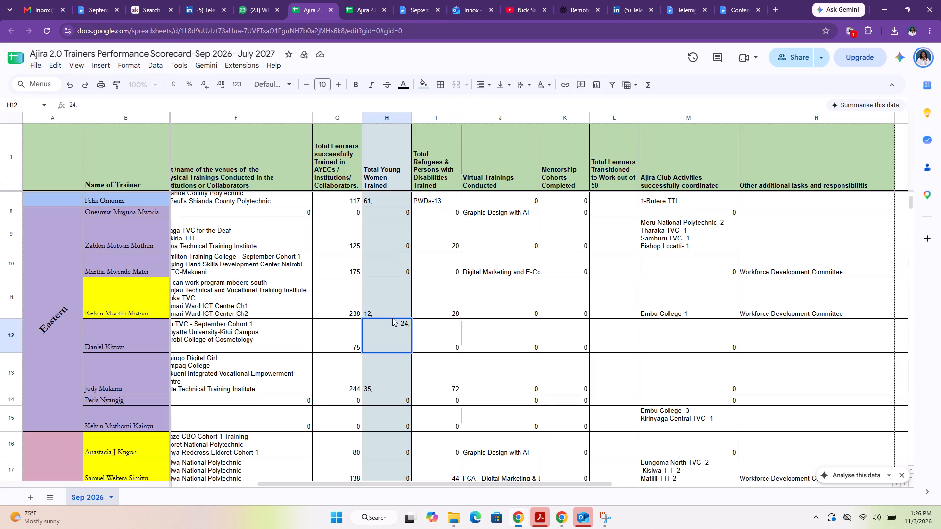
{"action": "left_click", "coordinate": [403, 235]}
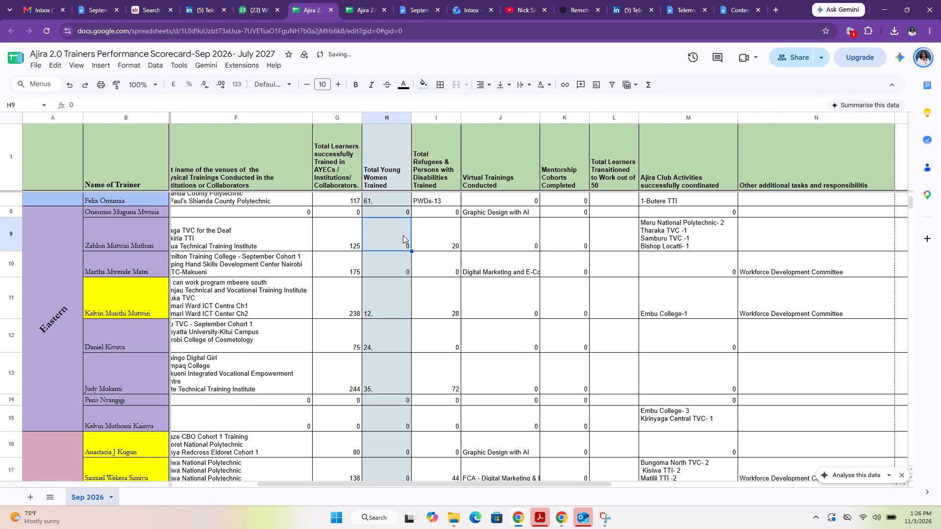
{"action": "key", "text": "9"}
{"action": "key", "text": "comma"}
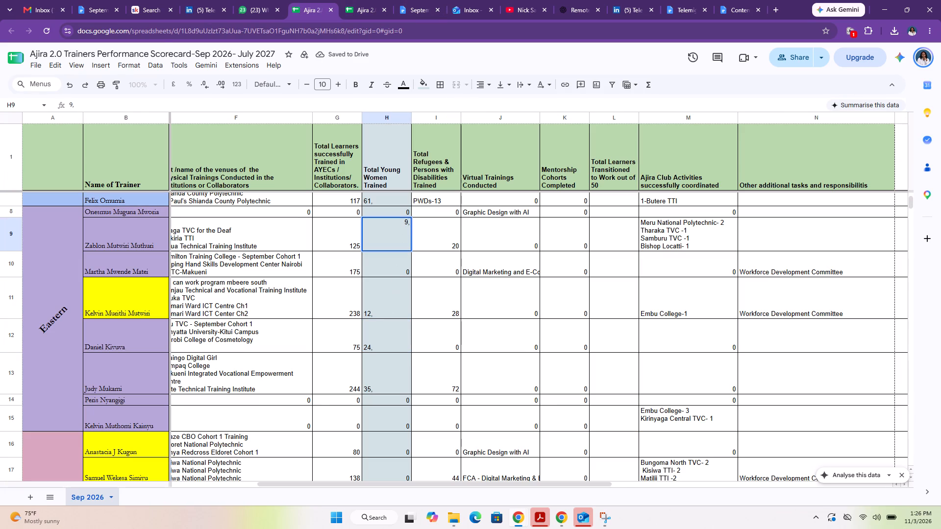
From the tracker's Eldoret Polytechnic and Kabarnet University College rows, enter "39," in row 16 and "48," in row 20 of Total Young Women Trained.
{"action": "left_click", "coordinate": [362, 5]}
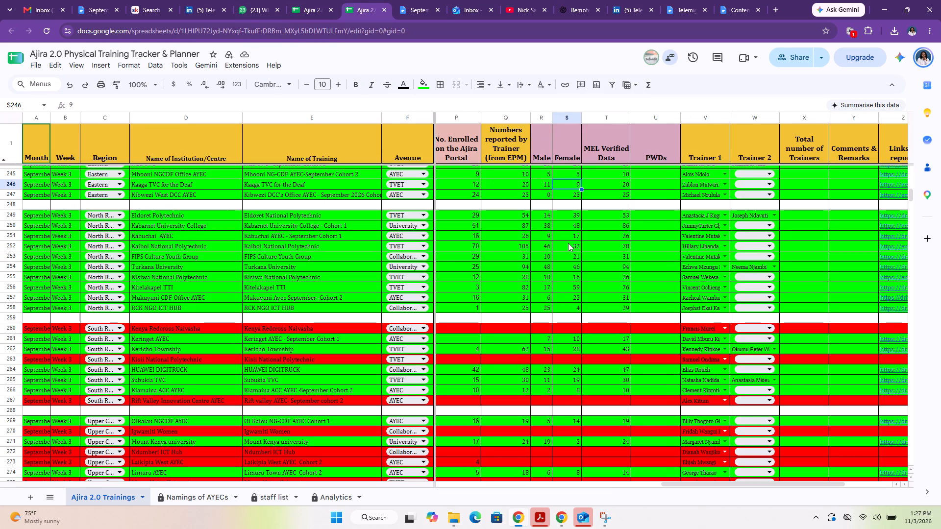
{"action": "left_click", "coordinate": [571, 218]}
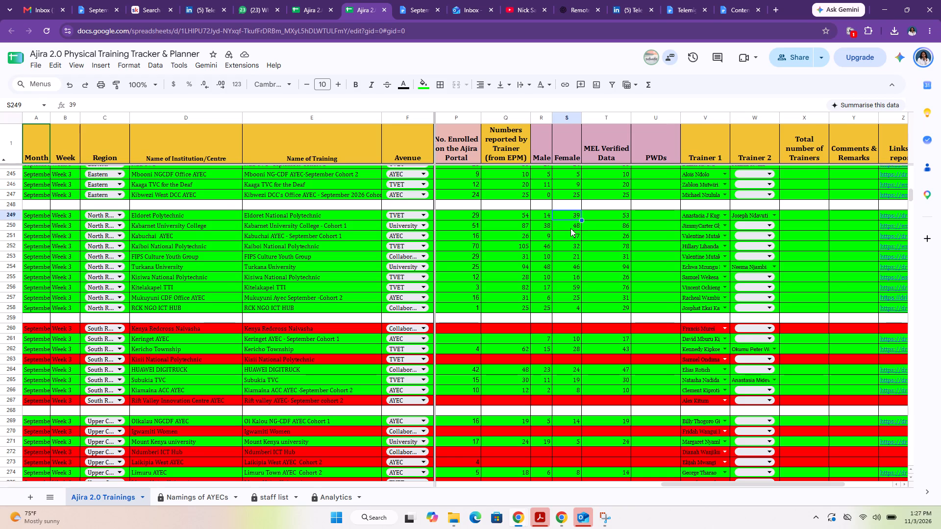
{"action": "left_click", "coordinate": [570, 228]}
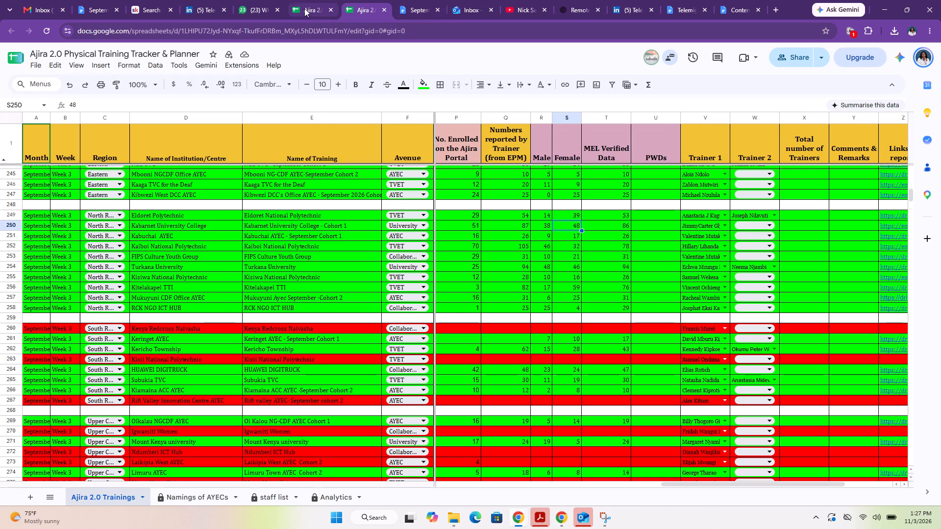
{"action": "left_click", "coordinate": [304, 8]}
{"action": "scroll", "coordinate": [375, 291], "scroll_direction": "down", "scroll_amount": 1}
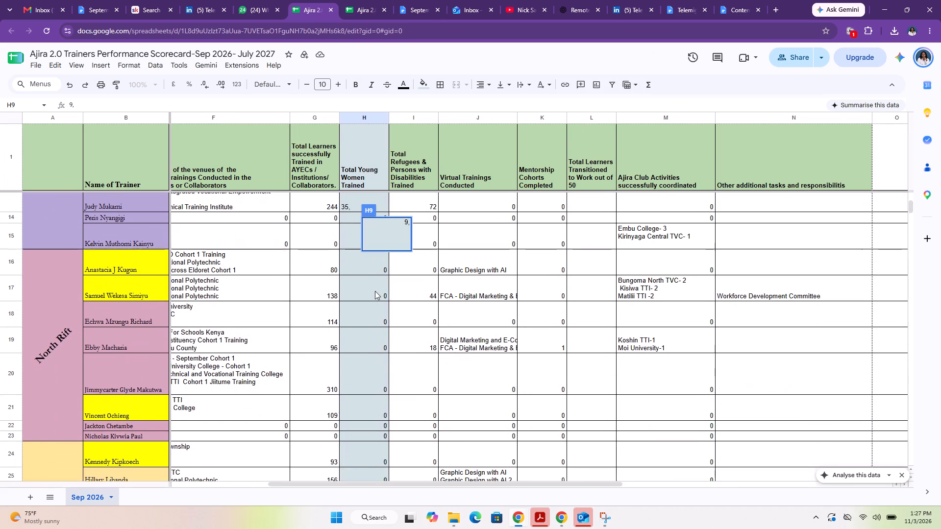
{"action": "scroll", "coordinate": [375, 291], "scroll_direction": "down", "scroll_amount": 1}
{"action": "left_click", "coordinate": [377, 288]}
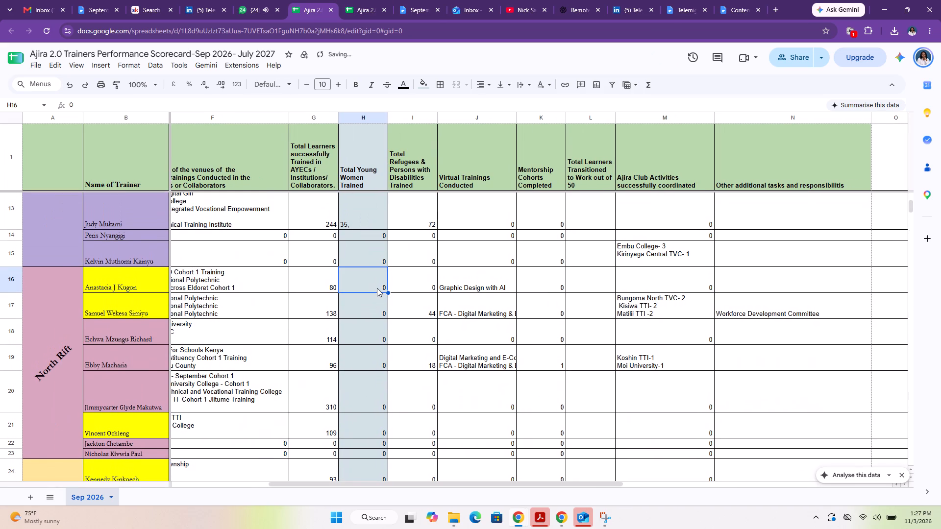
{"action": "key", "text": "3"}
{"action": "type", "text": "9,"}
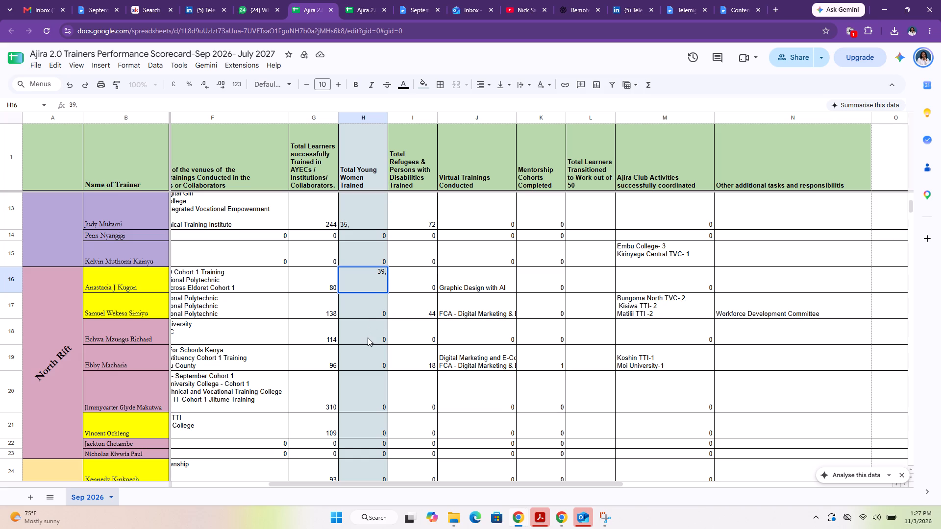
{"action": "left_click", "coordinate": [371, 391]}
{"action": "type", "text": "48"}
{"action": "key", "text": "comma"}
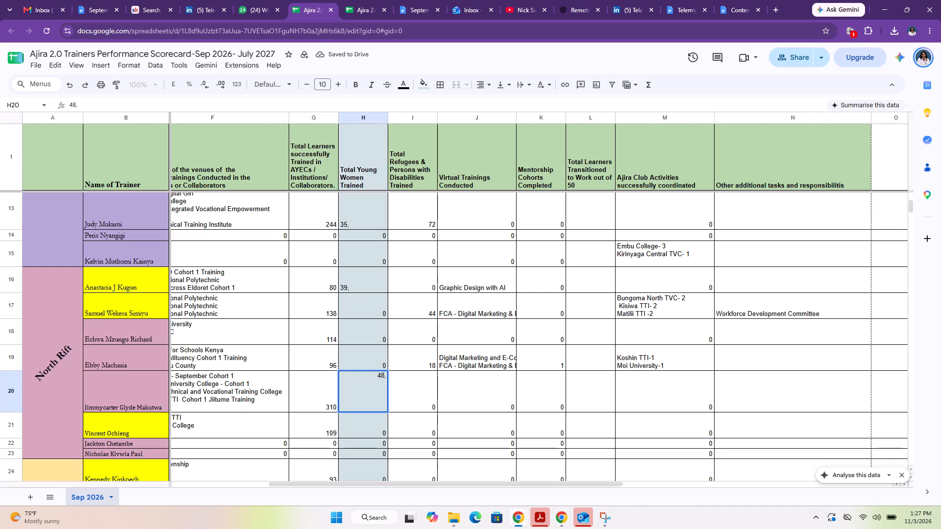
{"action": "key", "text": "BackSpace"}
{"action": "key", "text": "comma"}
From the tracker's Turkana University and Kaiboi National Polytechnic rows, enter "46." in row 18 and "32," in row 25 of Total Young Women Trained.
{"action": "left_click", "coordinate": [365, 14]}
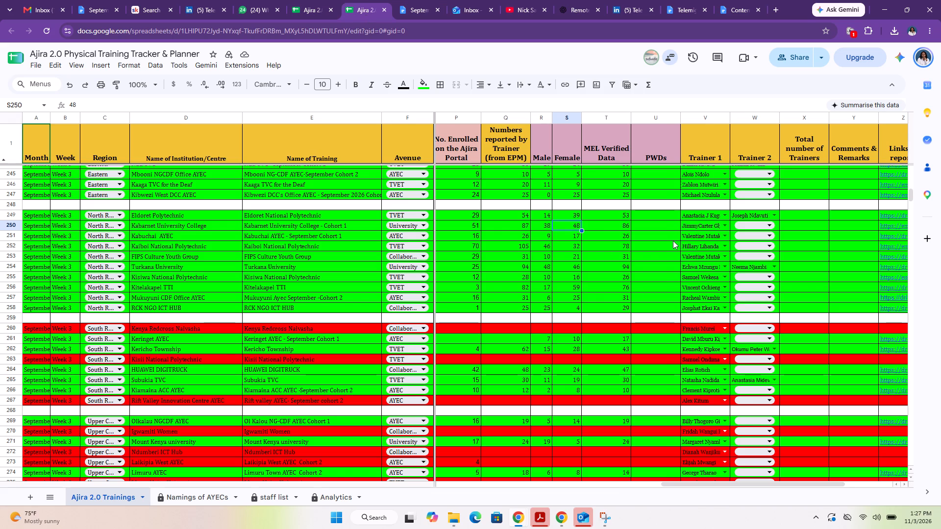
{"action": "left_click", "coordinate": [573, 247]}
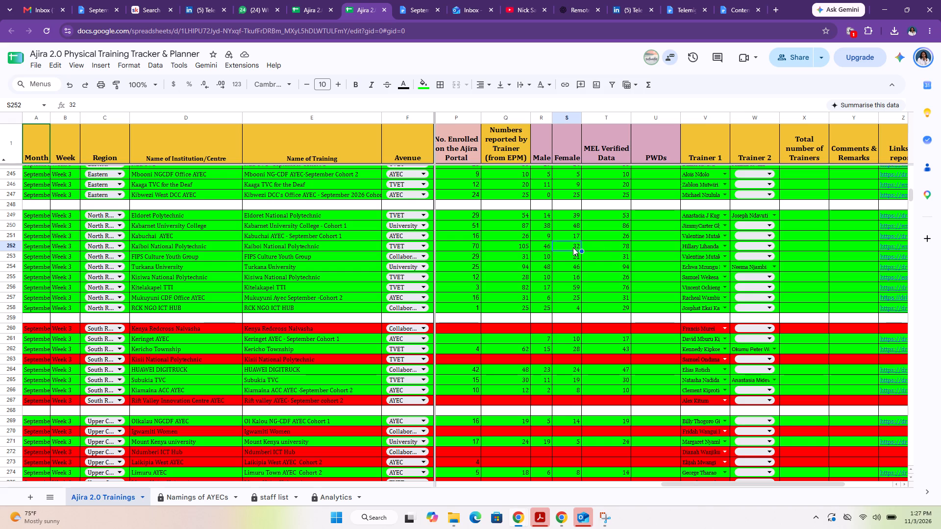
{"action": "left_click", "coordinate": [313, 4]}
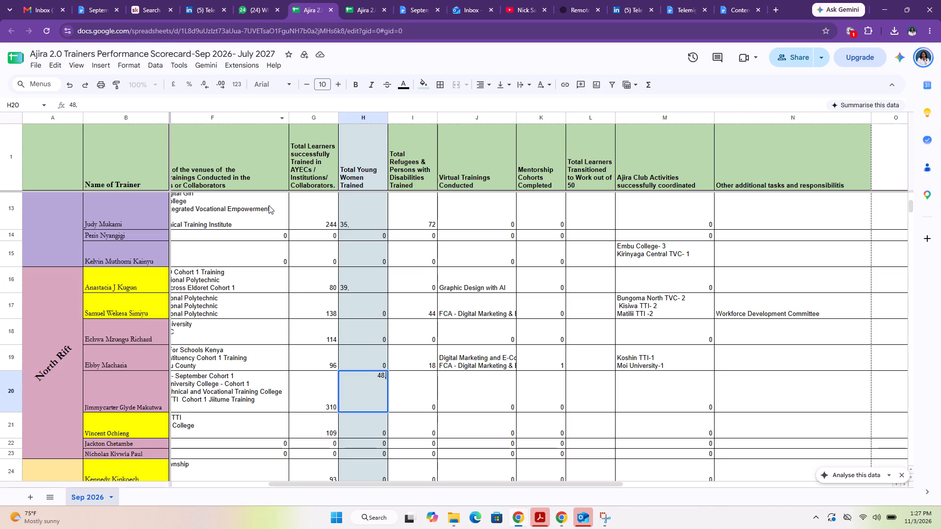
{"action": "scroll", "coordinate": [329, 343], "scroll_direction": "down", "scroll_amount": 1}
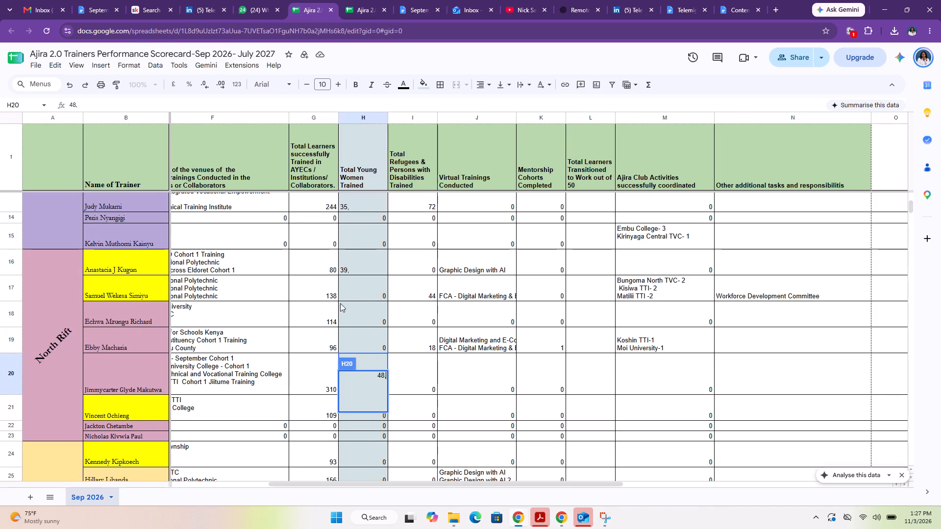
{"action": "left_click", "coordinate": [374, 313]}
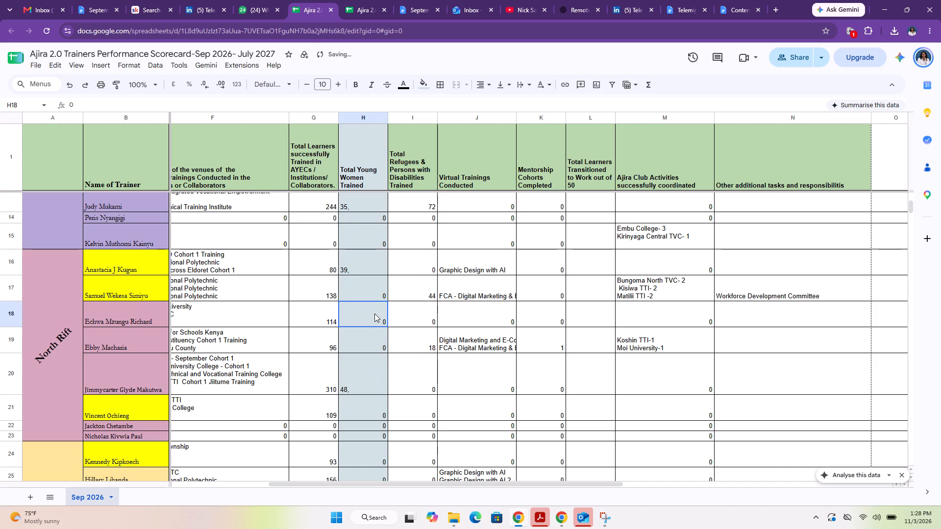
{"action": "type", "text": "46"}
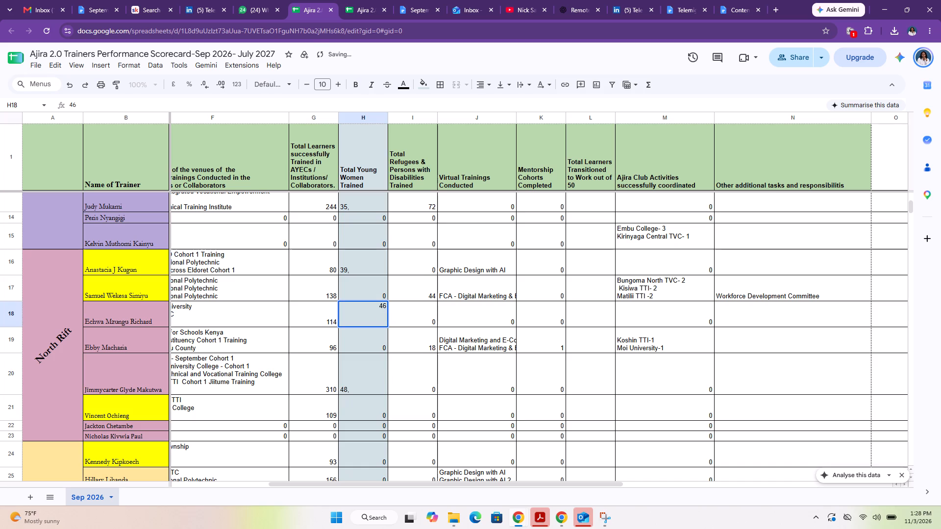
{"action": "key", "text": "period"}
{"action": "left_click", "coordinate": [380, 395]}
{"action": "scroll", "coordinate": [380, 395], "scroll_direction": "down", "scroll_amount": 3}
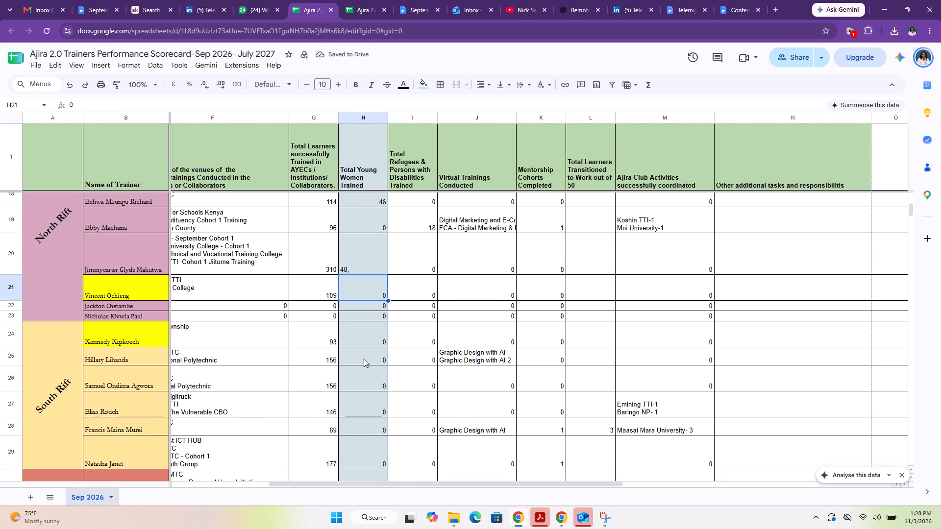
{"action": "left_click", "coordinate": [364, 359]}
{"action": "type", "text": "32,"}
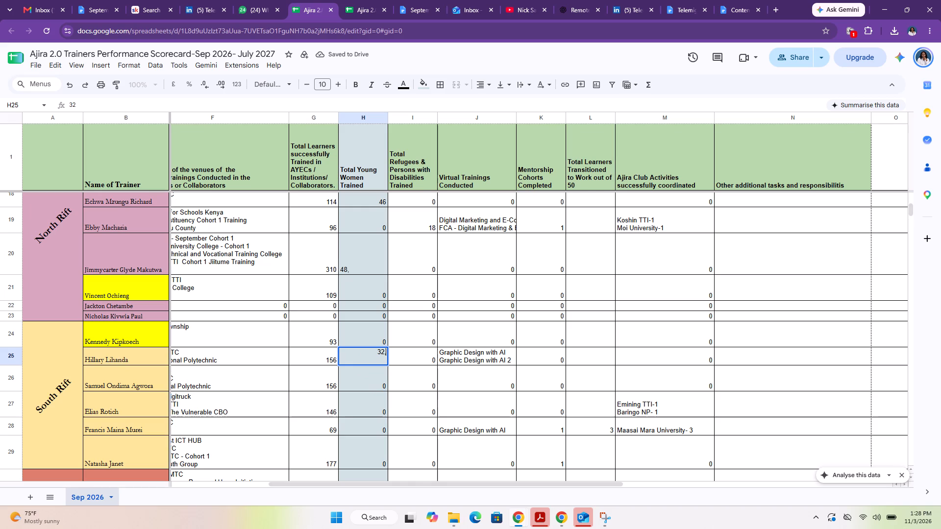
Check the Kisiwa National Polytechnic and Kitelakapel TTI trainers in the tracker, and enter their Female figures, "16," in scorecard row 17 and "59," in row 21.
{"action": "left_click", "coordinate": [355, 9]}
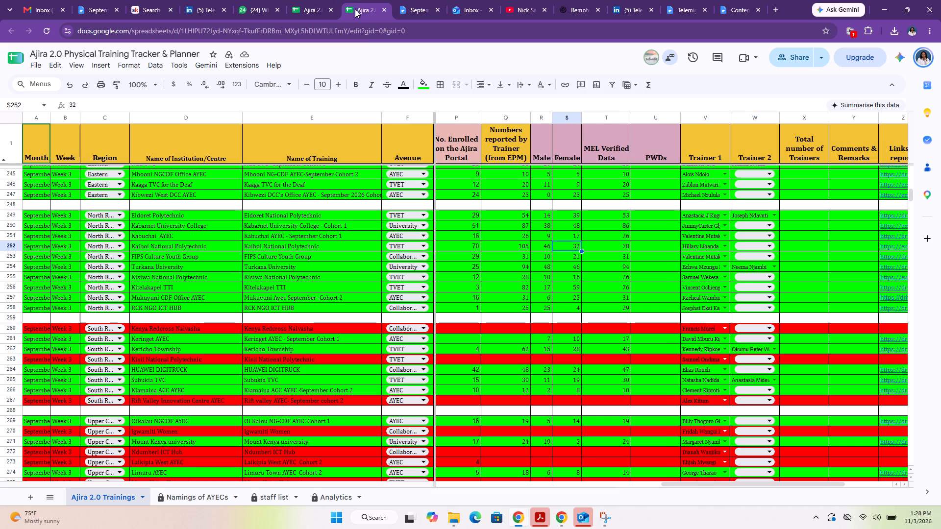
{"action": "left_click", "coordinate": [692, 269]}
{"action": "left_click", "coordinate": [691, 280]}
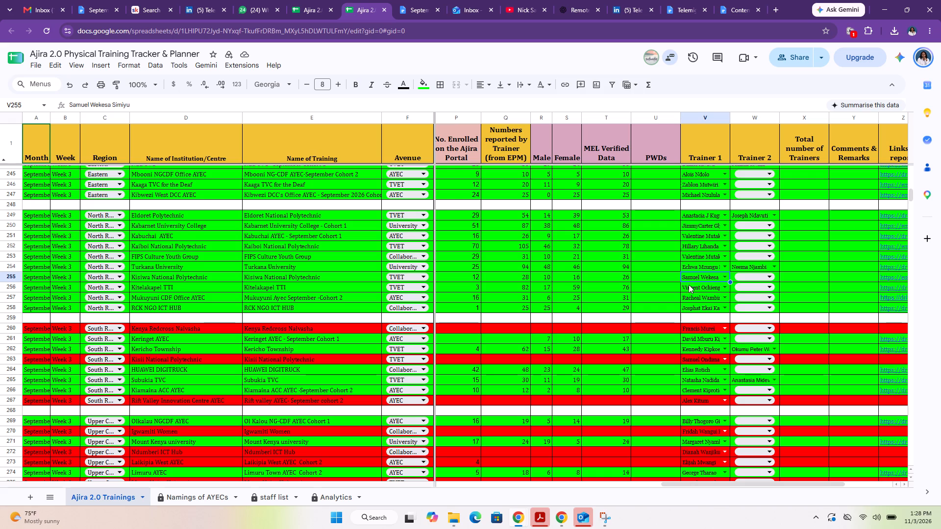
{"action": "left_click", "coordinate": [688, 290]}
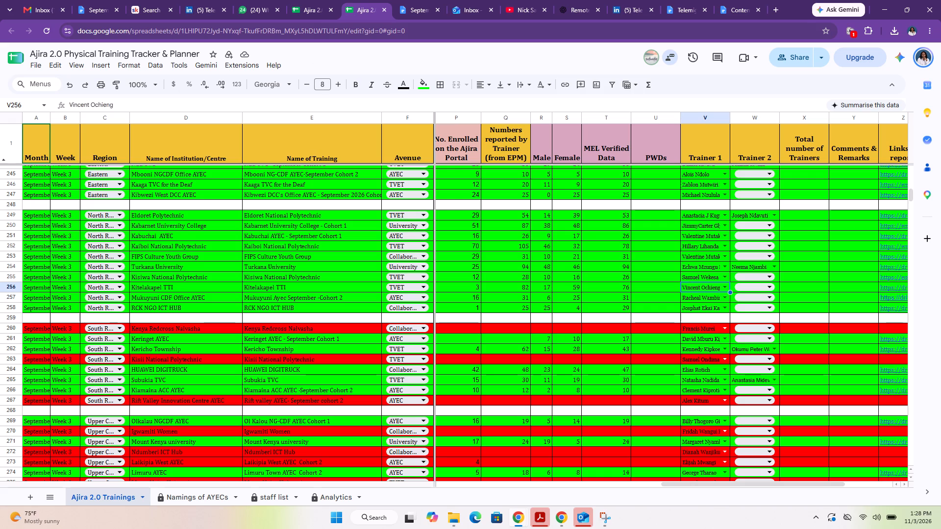
{"action": "left_click", "coordinate": [308, 13]}
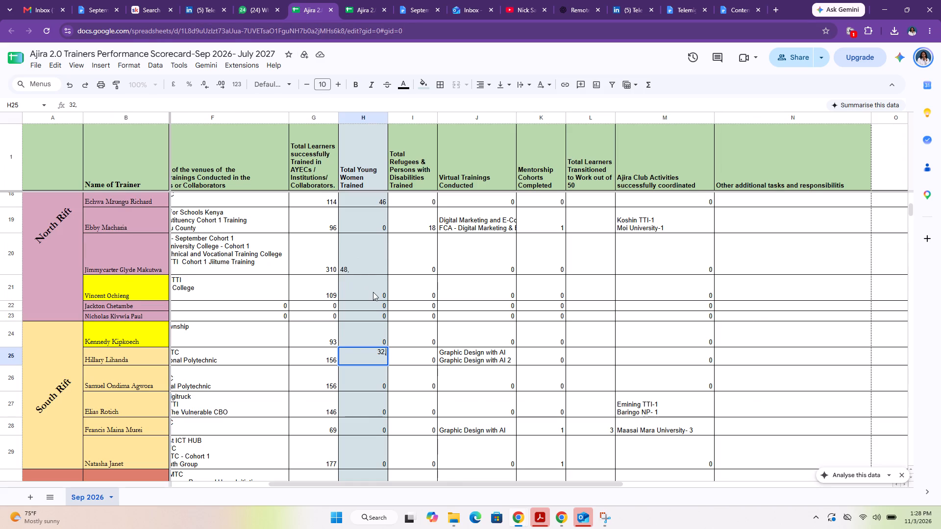
{"action": "scroll", "coordinate": [373, 292], "scroll_direction": "up", "scroll_amount": 3}
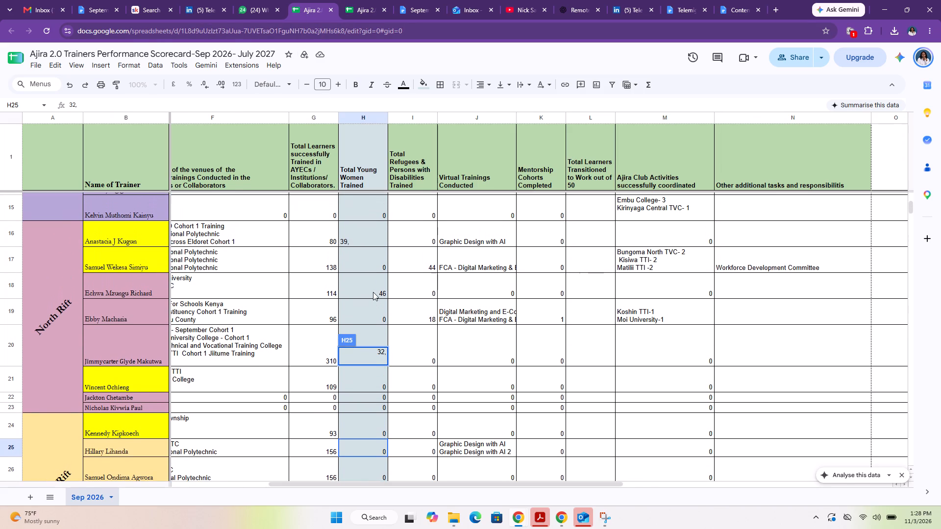
{"action": "left_click", "coordinate": [369, 265]}
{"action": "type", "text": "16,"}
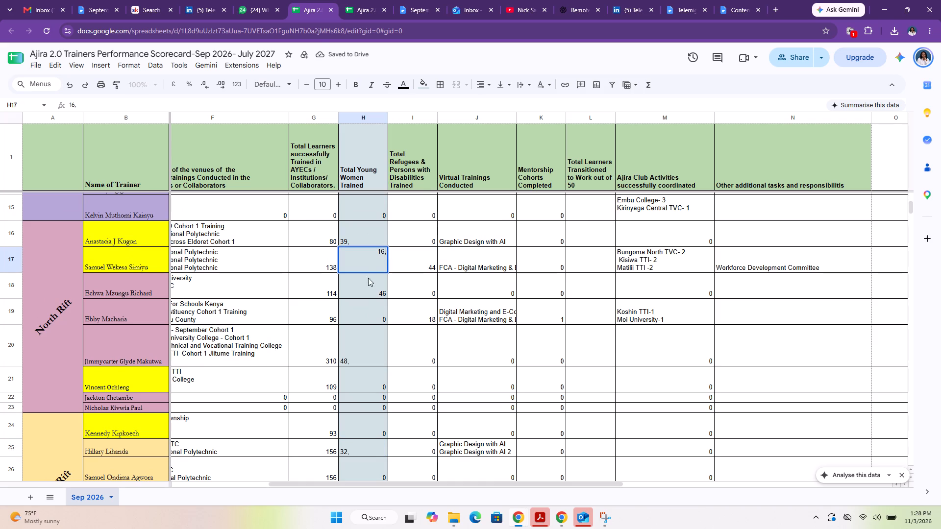
{"action": "left_click", "coordinate": [378, 376]}
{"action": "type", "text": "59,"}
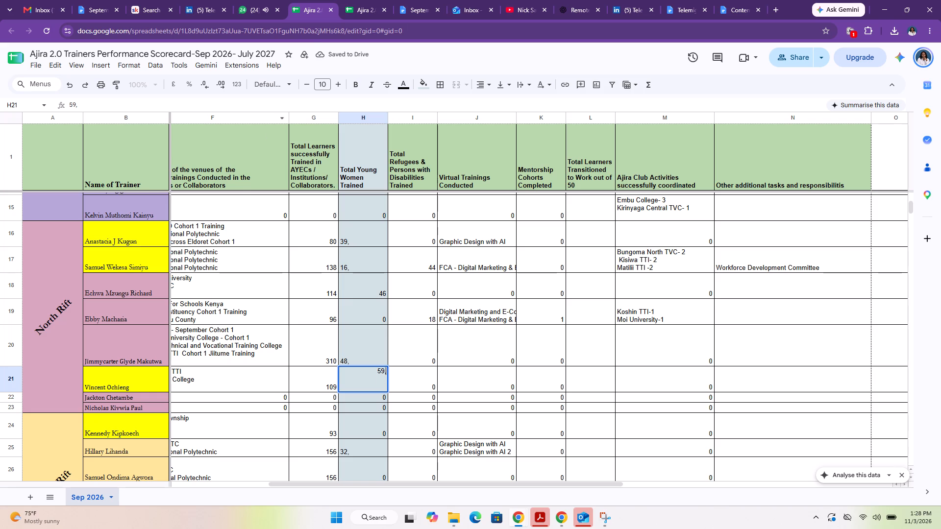
From the tracker's Kericho Township and HUAWEI DIGITRUCK rows, enter the Female figures "28," in scorecard row 24 and "24," in row 27.
{"action": "left_click", "coordinate": [359, 6]}
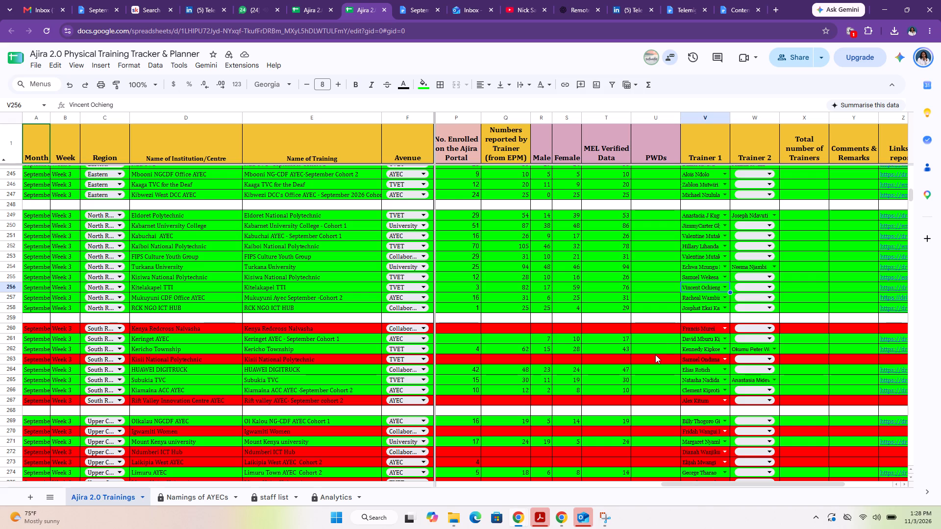
{"action": "scroll", "coordinate": [655, 355], "scroll_direction": "down", "scroll_amount": 4}
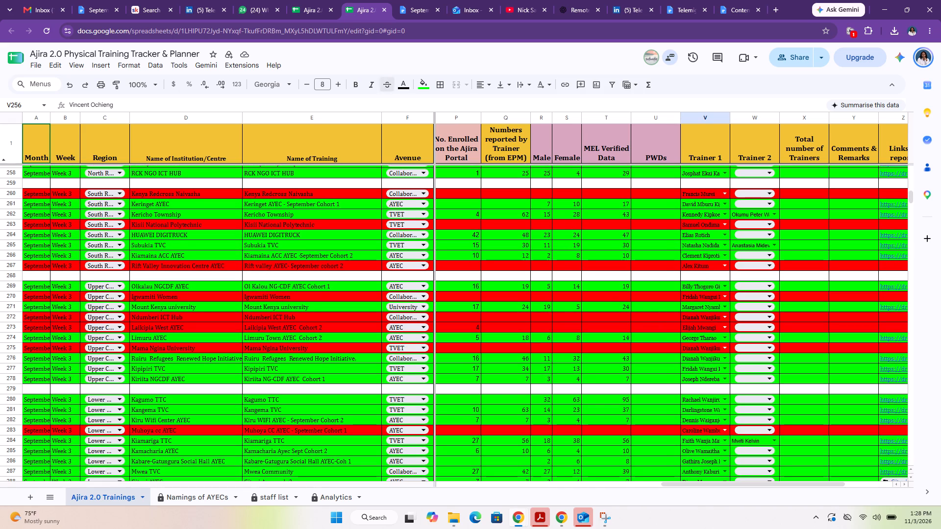
{"action": "left_click", "coordinate": [310, 6]}
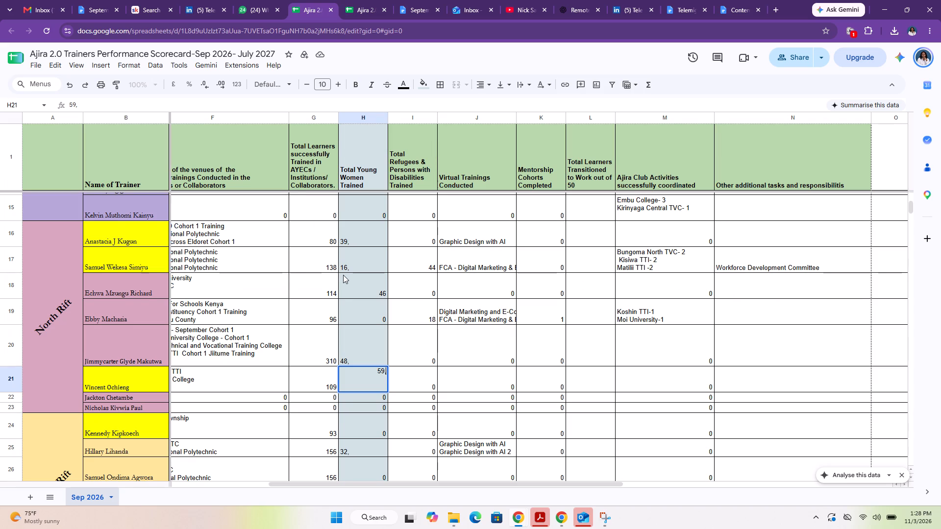
{"action": "scroll", "coordinate": [343, 275], "scroll_direction": "down", "scroll_amount": 3}
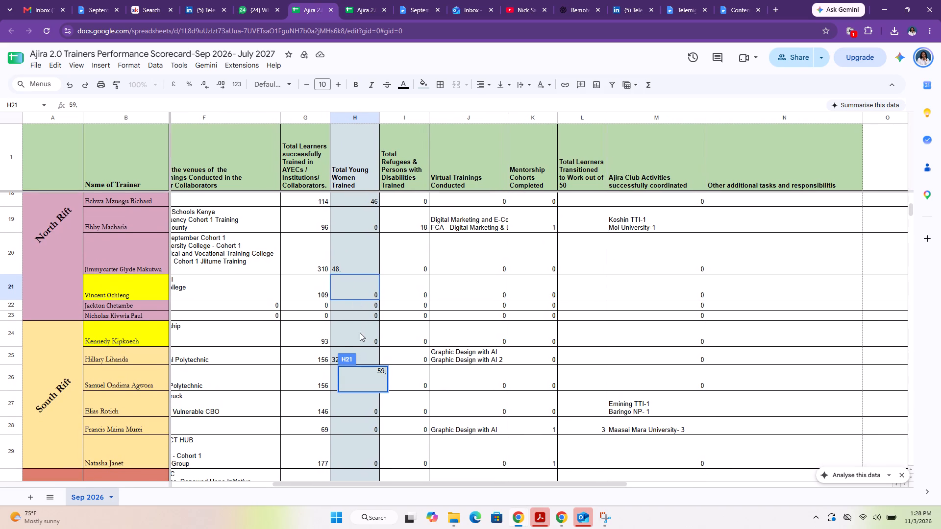
{"action": "left_click", "coordinate": [361, 337]}
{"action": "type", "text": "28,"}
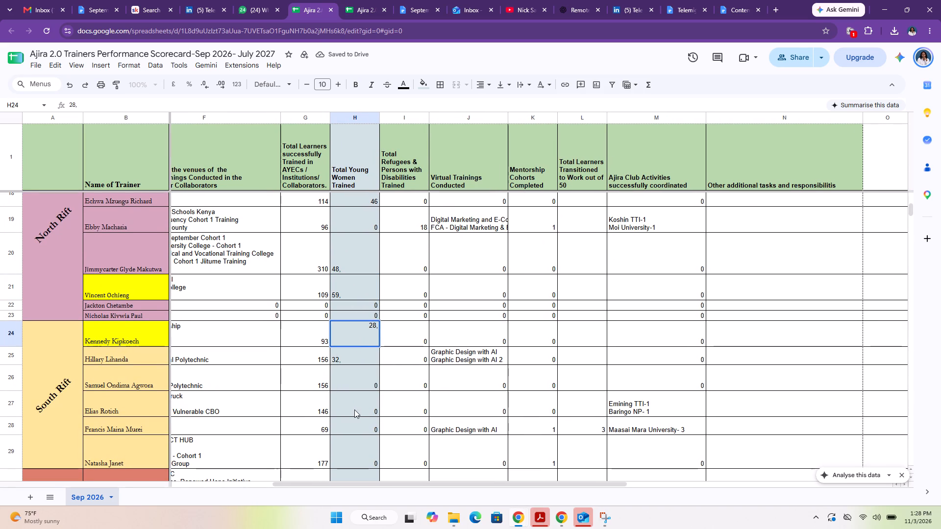
{"action": "left_click", "coordinate": [354, 409]}
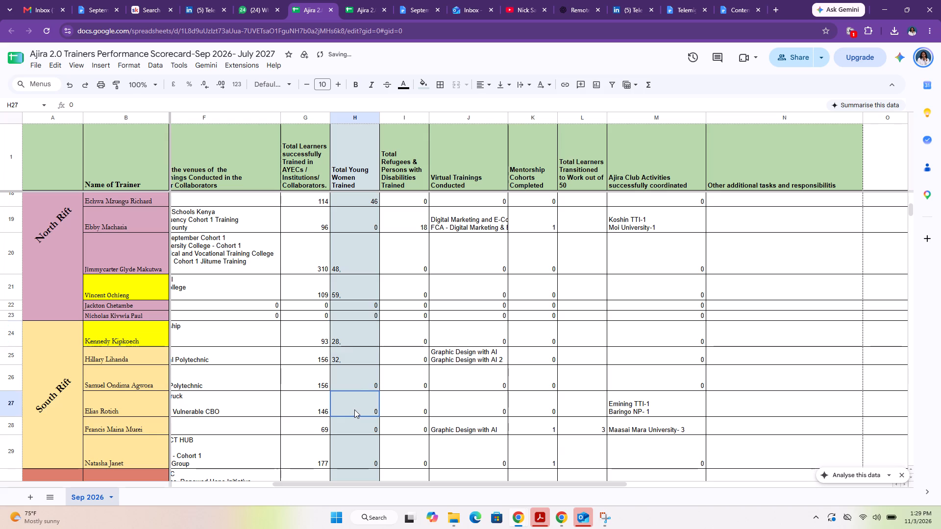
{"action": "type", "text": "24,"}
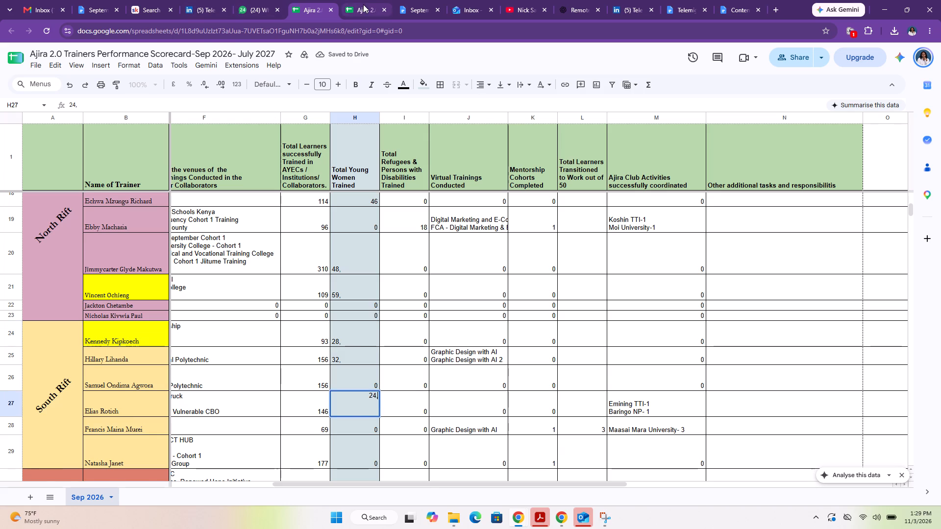
Look up Subukia TVC's Female figure in the tracker and enter "19," as Total Young Women Trained in scorecard row 29.
{"action": "left_click", "coordinate": [363, 4]}
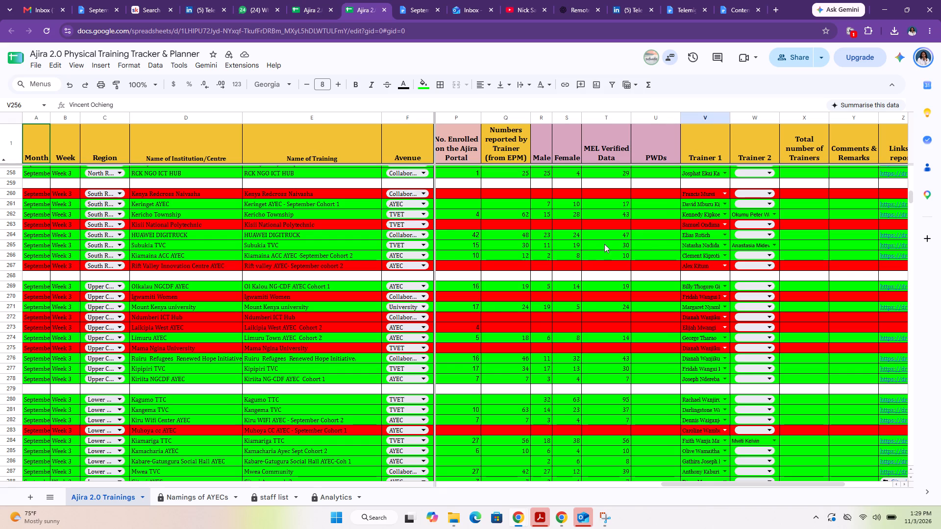
{"action": "left_click", "coordinate": [573, 239]}
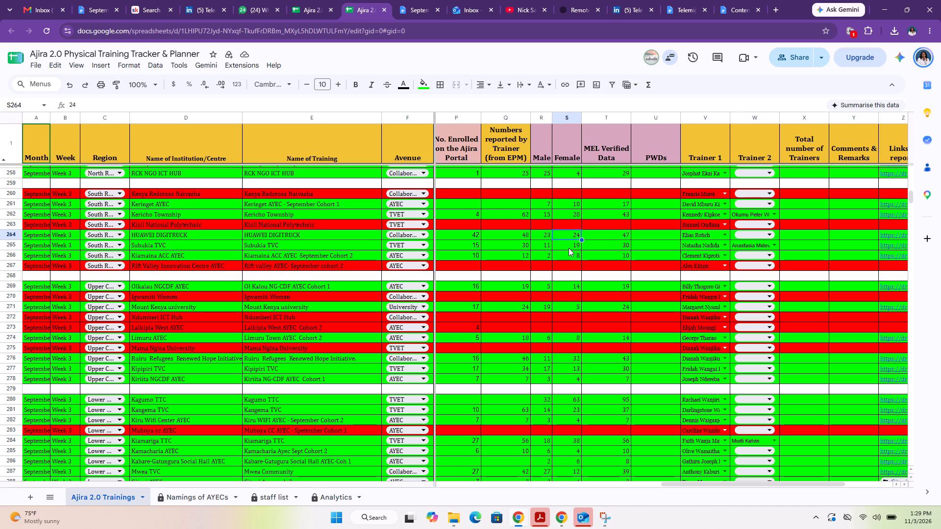
{"action": "left_click", "coordinate": [321, 4]}
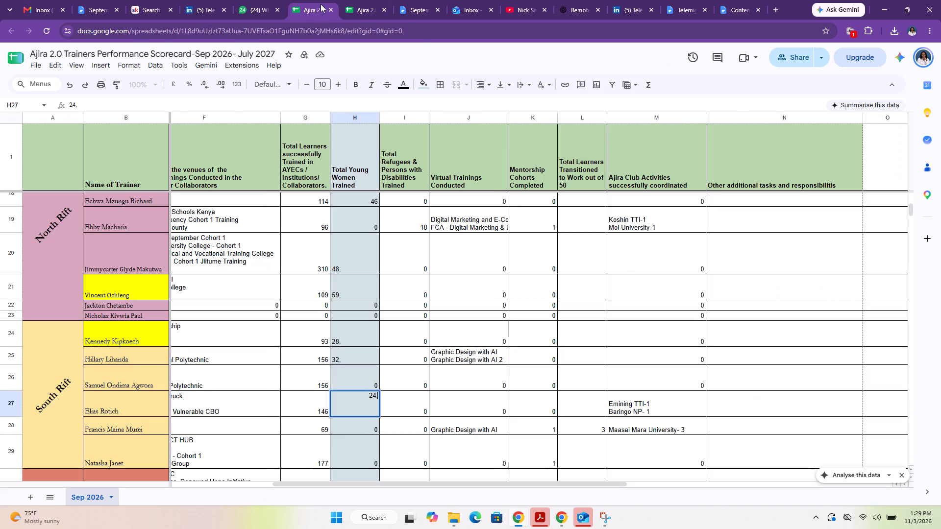
{"action": "left_click", "coordinate": [364, 462]}
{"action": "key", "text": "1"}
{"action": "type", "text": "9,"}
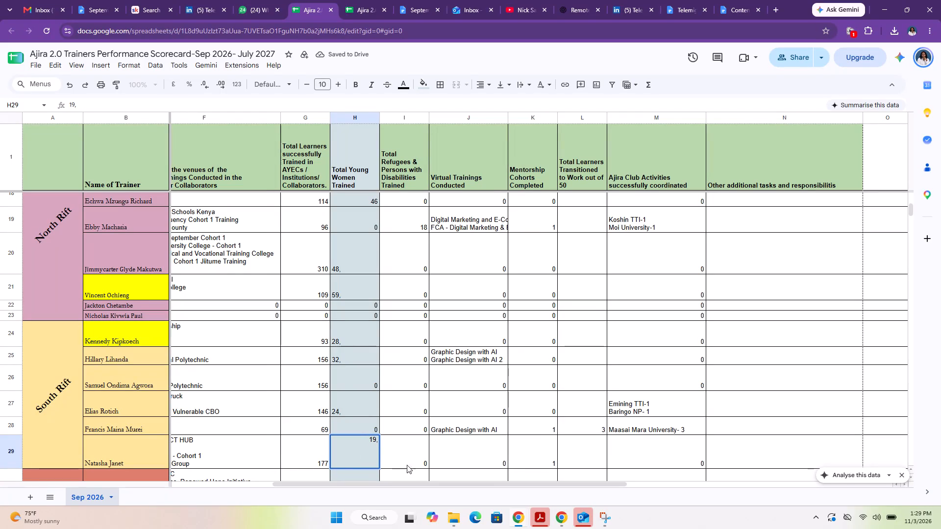
{"action": "left_click", "coordinate": [411, 458]}
From the tracker's Ruiru Refugees Renewed Hope Initiative and Mount Kenya University rows, enter "32" in row 30 and "5" in row 32 of Total Young Women Trained.
{"action": "scroll", "coordinate": [411, 458], "scroll_direction": "down", "scroll_amount": 5}
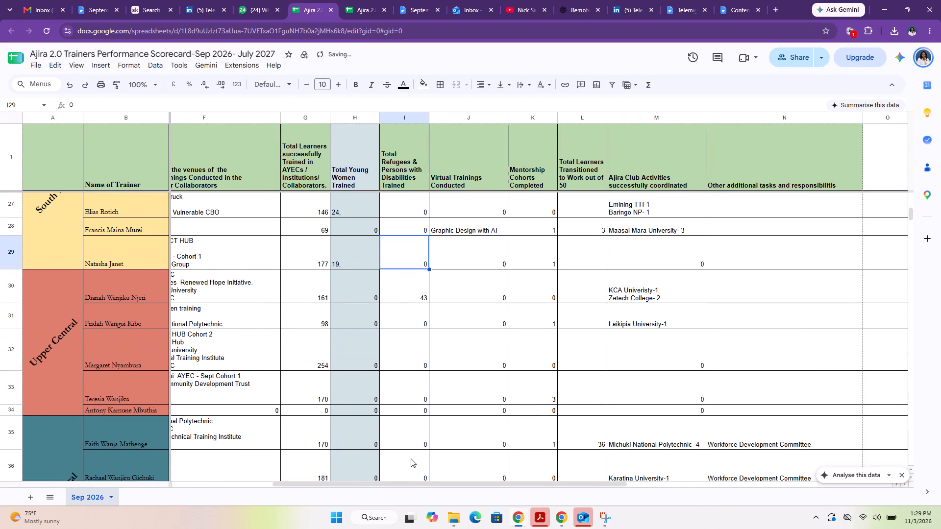
{"action": "left_click", "coordinate": [365, 6]}
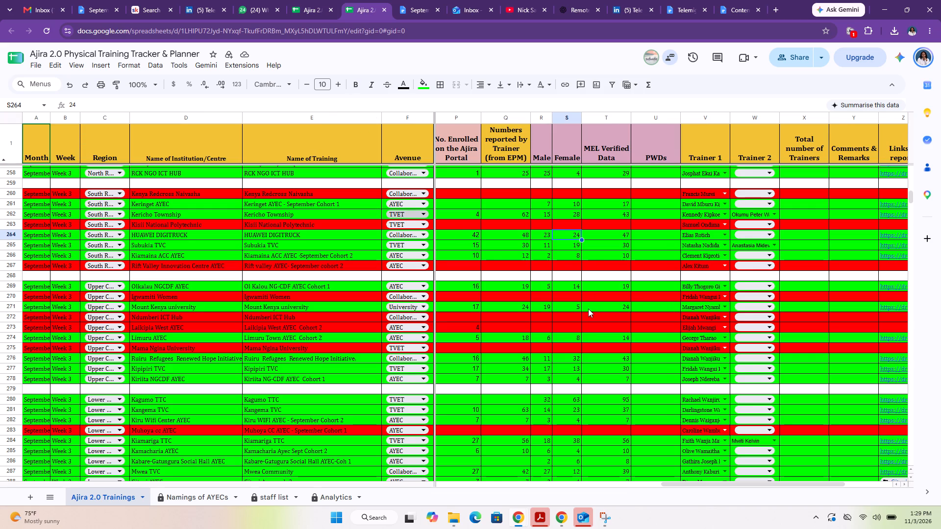
{"action": "left_click", "coordinate": [574, 309]}
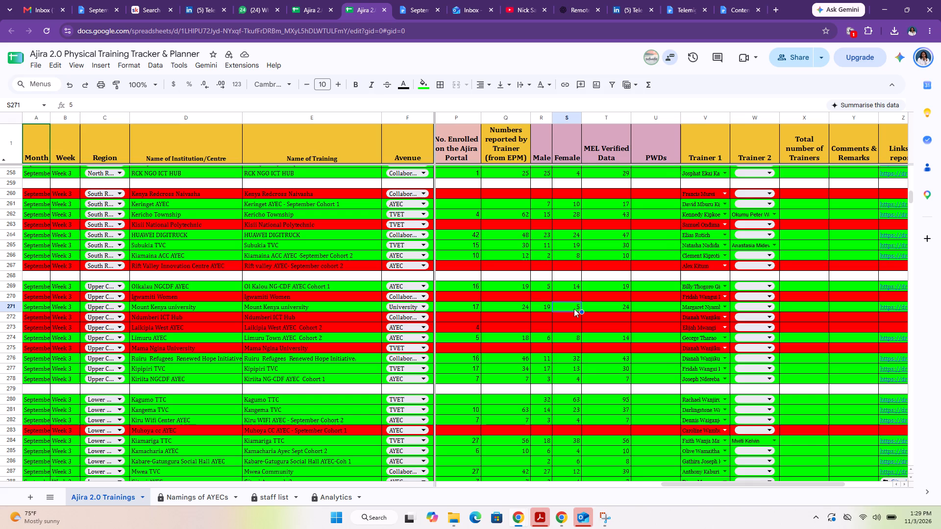
{"action": "left_click", "coordinate": [574, 360]}
{"action": "left_click", "coordinate": [426, 2]}
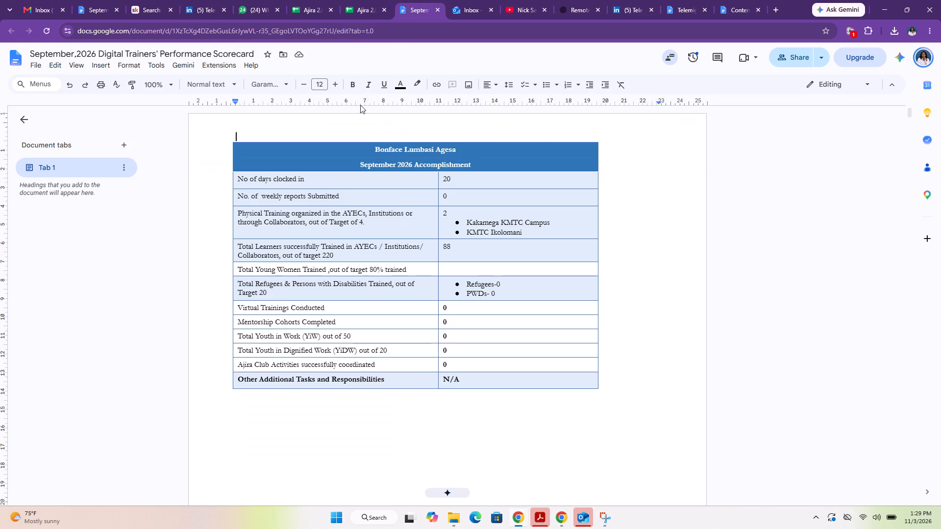
{"action": "left_click", "coordinate": [315, 3]}
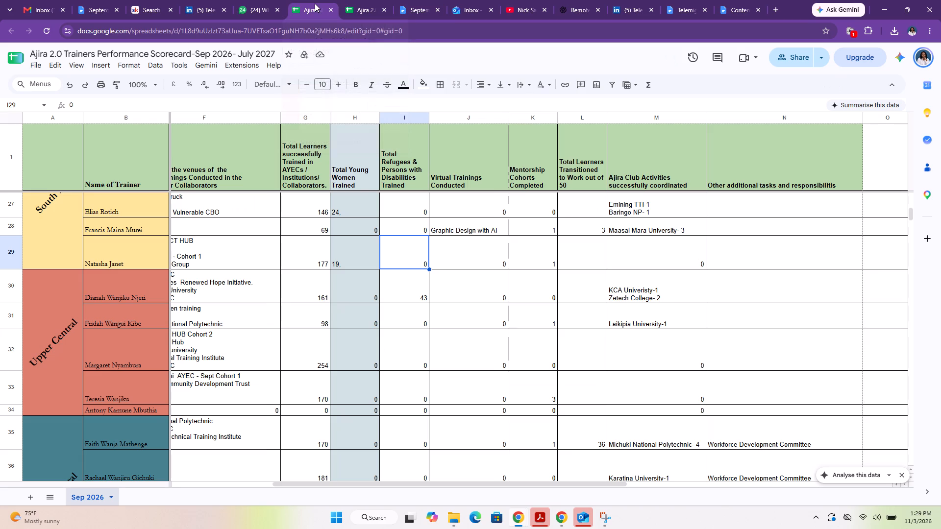
{"action": "left_click", "coordinate": [366, 288]}
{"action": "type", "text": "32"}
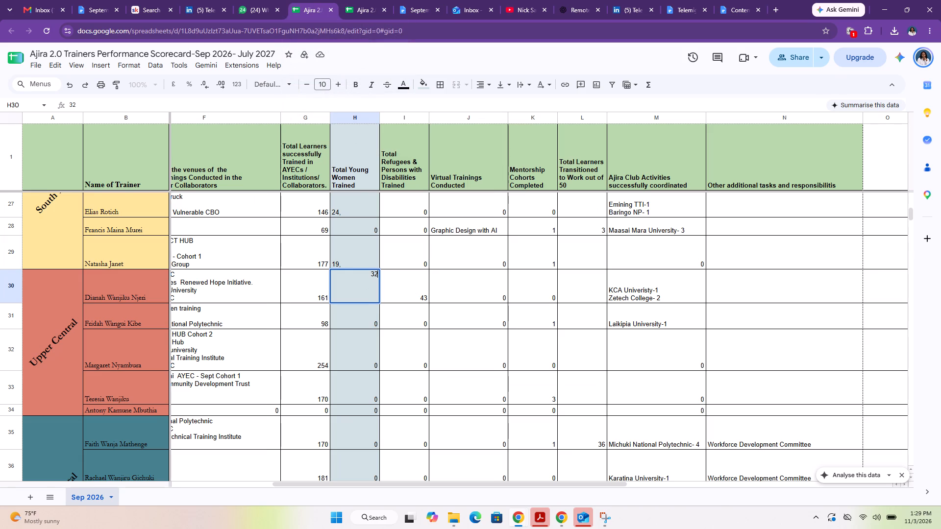
{"action": "left_click", "coordinate": [361, 371]}
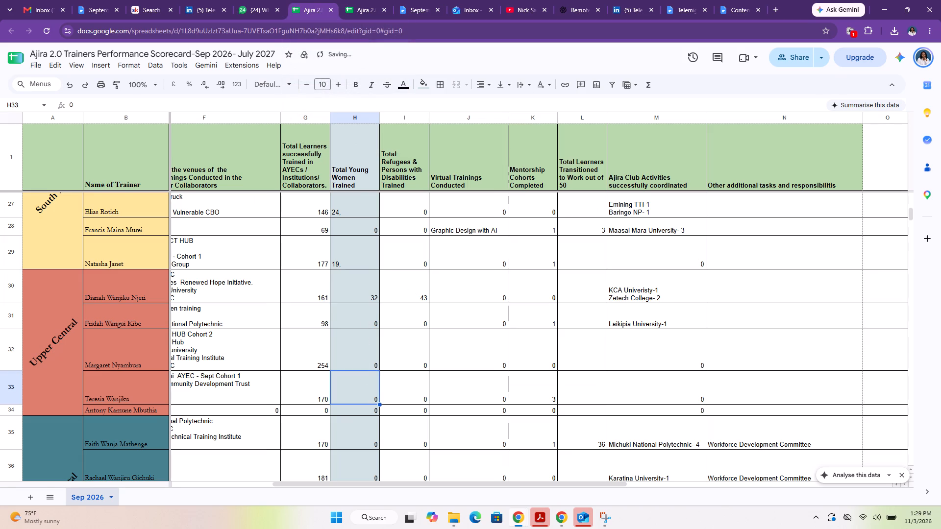
{"action": "left_click", "coordinate": [367, 353]}
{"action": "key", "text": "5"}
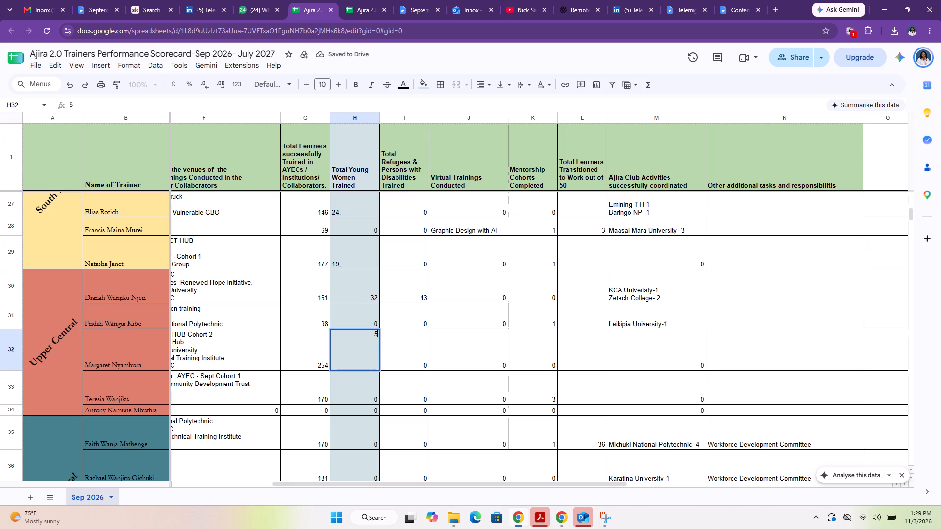
Look up Kipipiri TVC's Female figure in the tracker and enter "13," as Total Young Women Trained in scorecard row 31.
{"action": "left_click", "coordinate": [353, 4]}
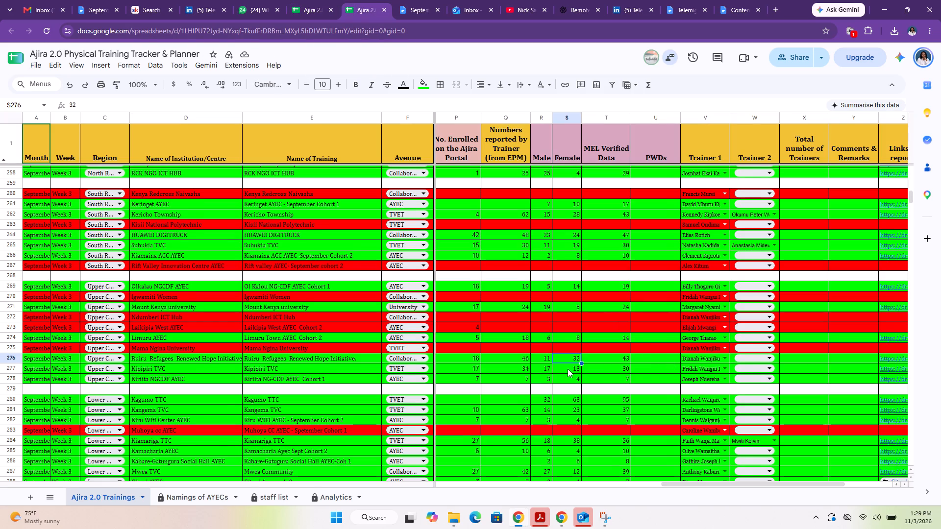
{"action": "scroll", "coordinate": [568, 369], "scroll_direction": "down", "scroll_amount": 5}
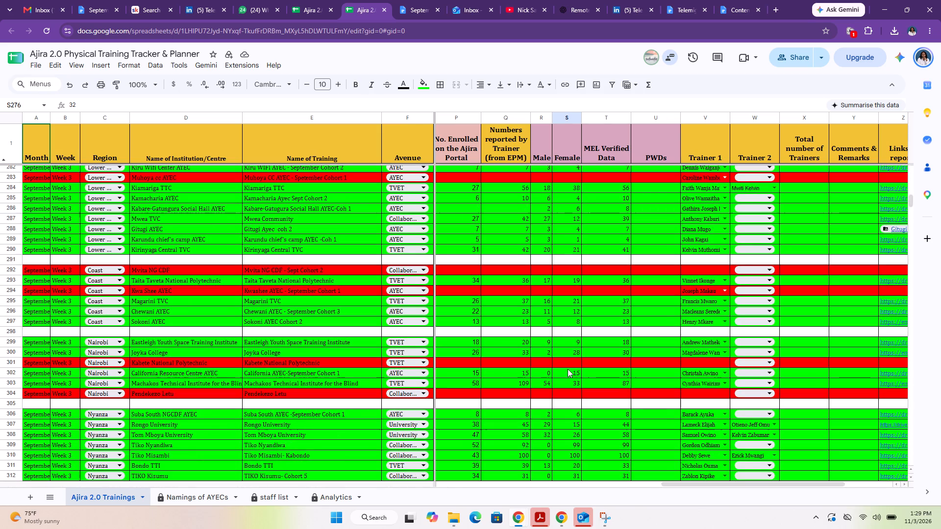
{"action": "left_click", "coordinate": [307, 6]}
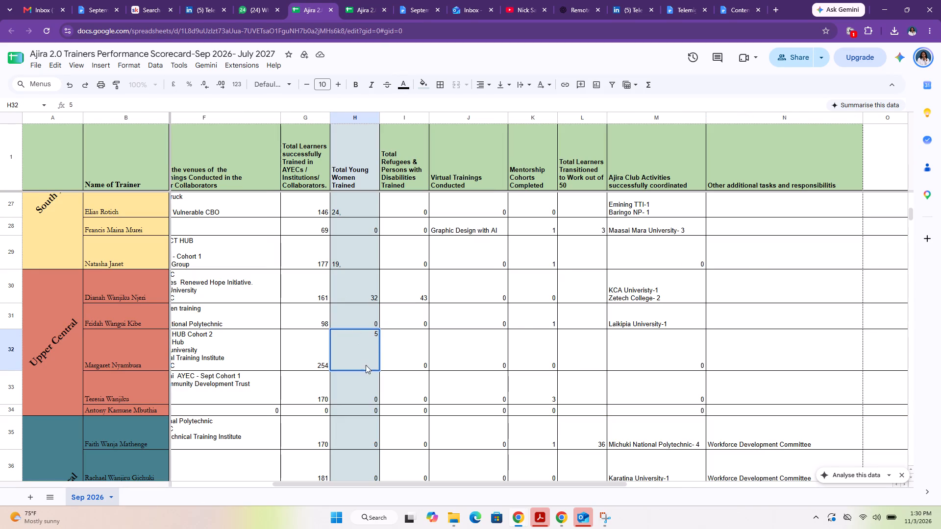
{"action": "left_click", "coordinate": [369, 314]}
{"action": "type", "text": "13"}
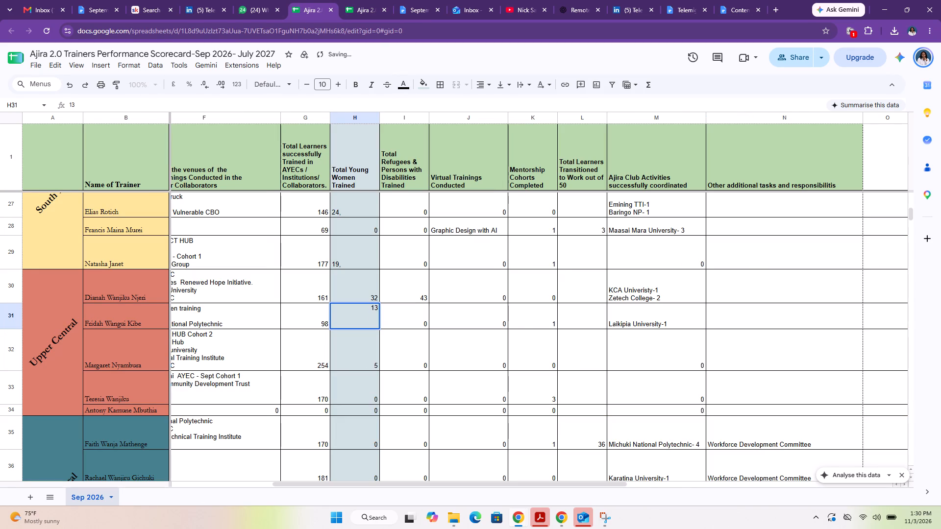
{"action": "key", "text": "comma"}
{"action": "scroll", "coordinate": [369, 314], "scroll_direction": "down", "scroll_amount": 2}
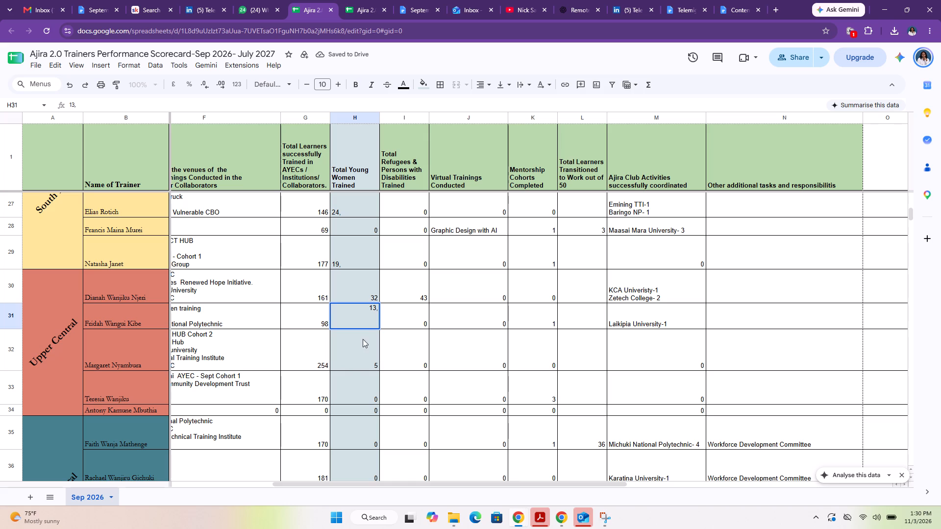
{"action": "left_click", "coordinate": [372, 353]}
From the tracker's Kagumo TTC and Kiamariga TTC rows, enter the Female figures "63," in scorecard row 36 and "38," in row 35.
{"action": "scroll", "coordinate": [372, 353], "scroll_direction": "down", "scroll_amount": 4}
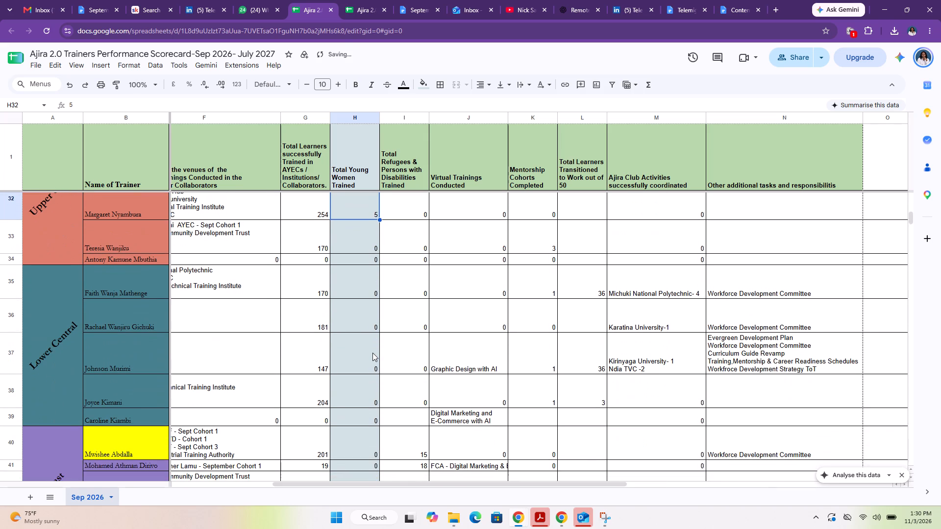
{"action": "left_click", "coordinate": [357, 5]}
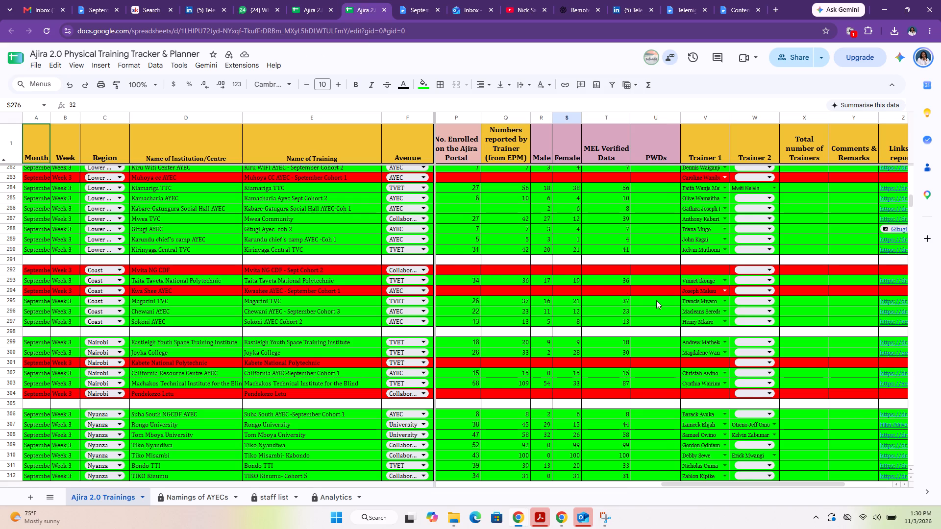
{"action": "scroll", "coordinate": [635, 242], "scroll_direction": "up", "scroll_amount": 1}
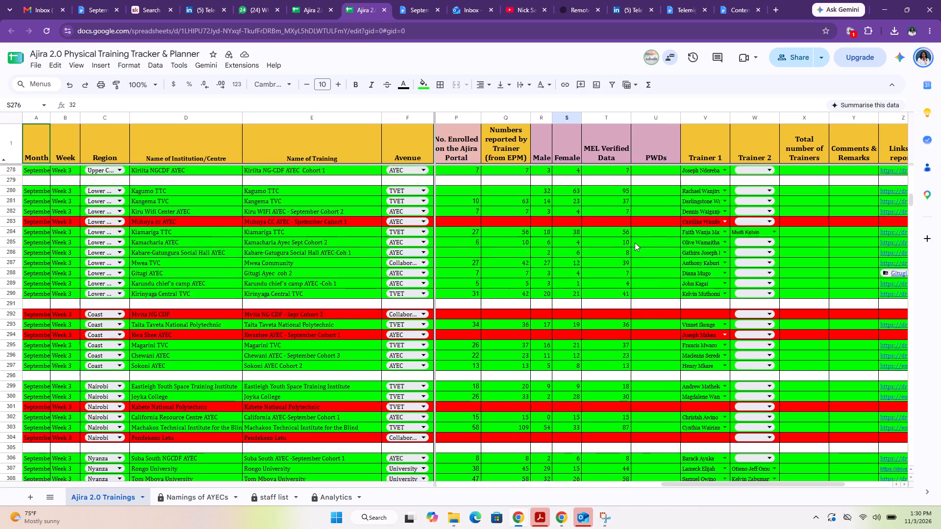
{"action": "scroll", "coordinate": [635, 242], "scroll_direction": "up", "scroll_amount": 2}
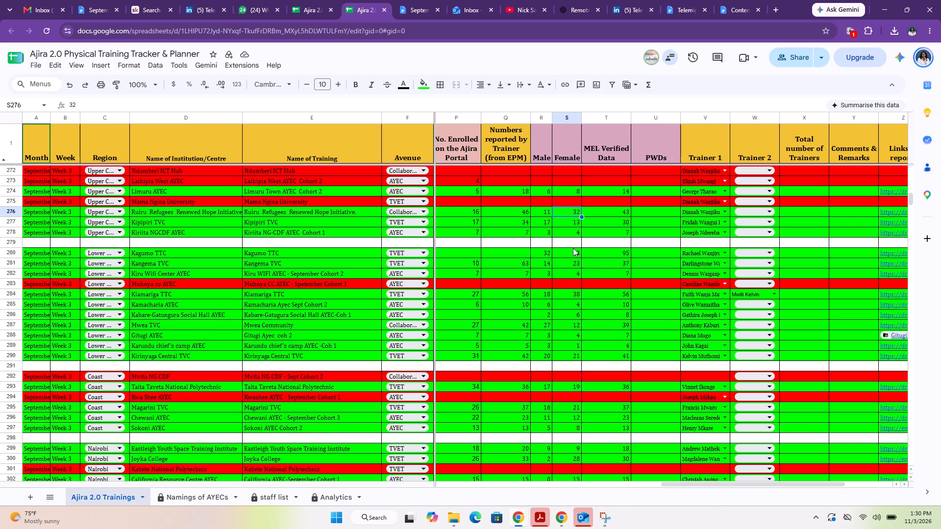
{"action": "left_click", "coordinate": [307, 5]}
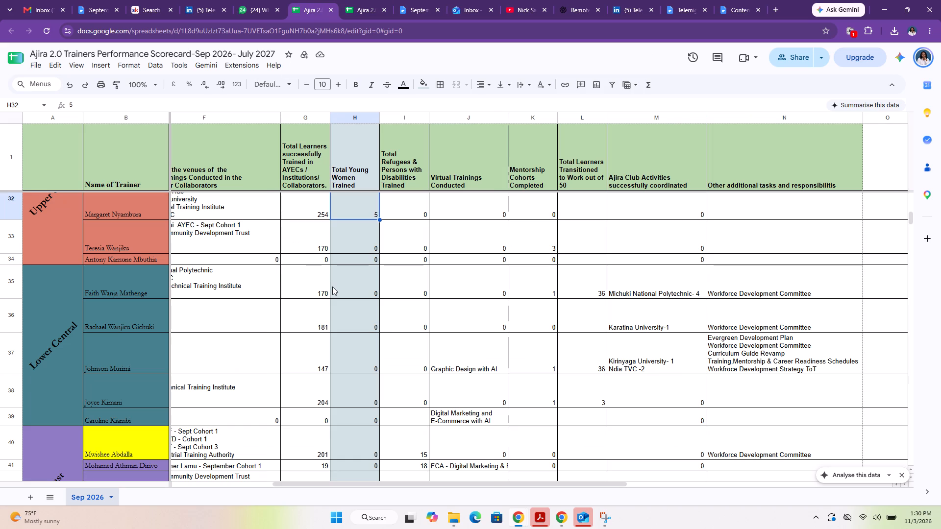
{"action": "left_click", "coordinate": [356, 326]}
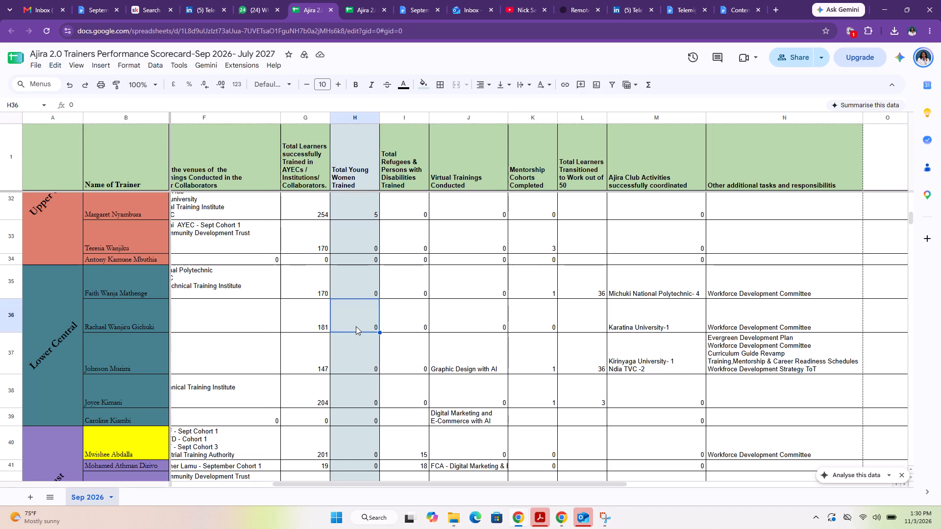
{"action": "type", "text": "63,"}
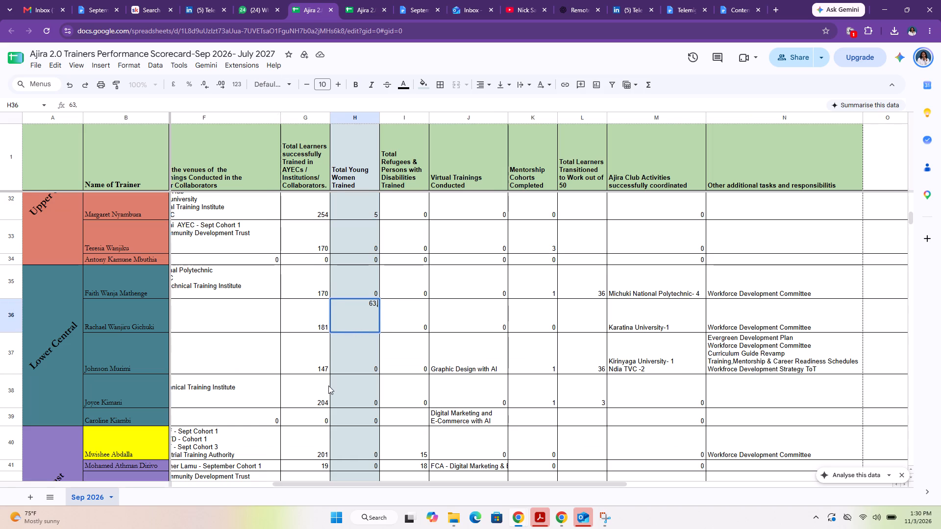
{"action": "left_click", "coordinate": [351, 281]}
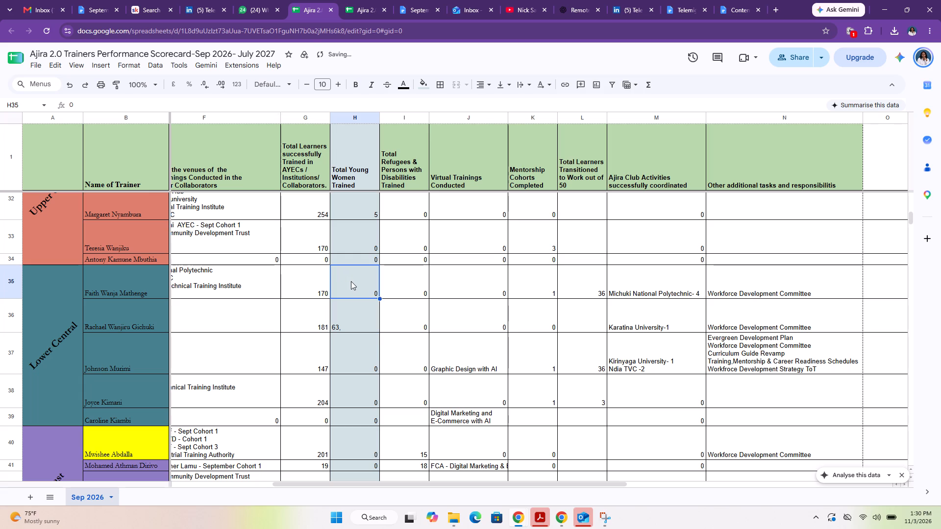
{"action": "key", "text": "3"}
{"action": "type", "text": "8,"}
Check the Female figures for Kagumo TTC, Kiamariga TTC and Mwea TVC in the tracker against the scorecard's Lower Central rows.
{"action": "left_click", "coordinate": [371, 6]}
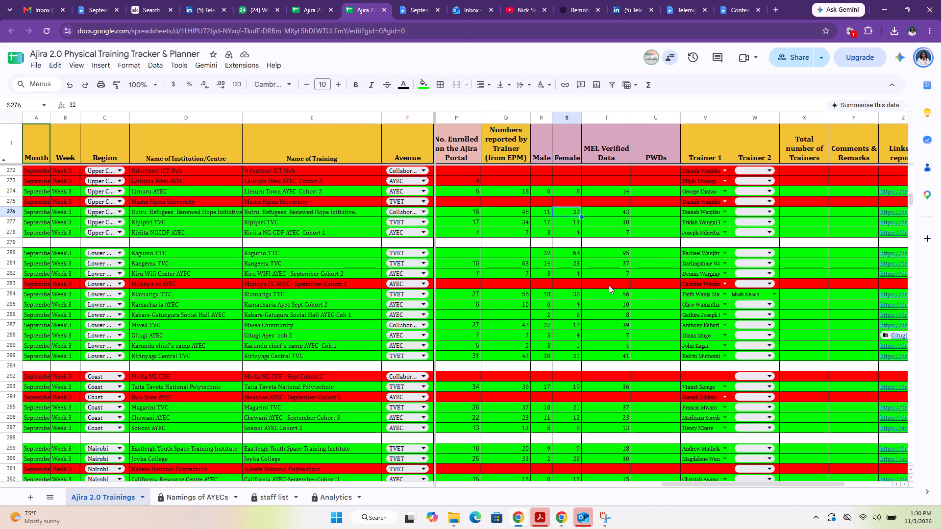
{"action": "left_click", "coordinate": [575, 256]}
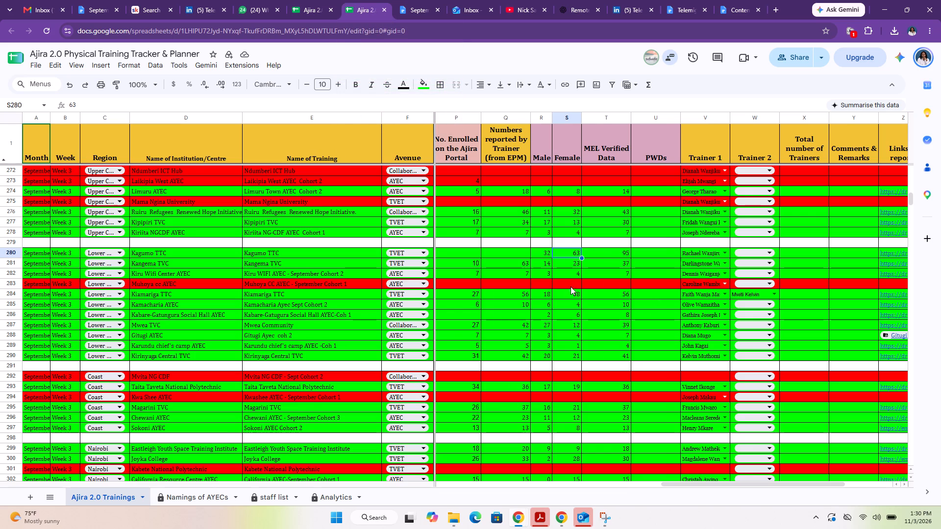
{"action": "left_click", "coordinate": [573, 293]}
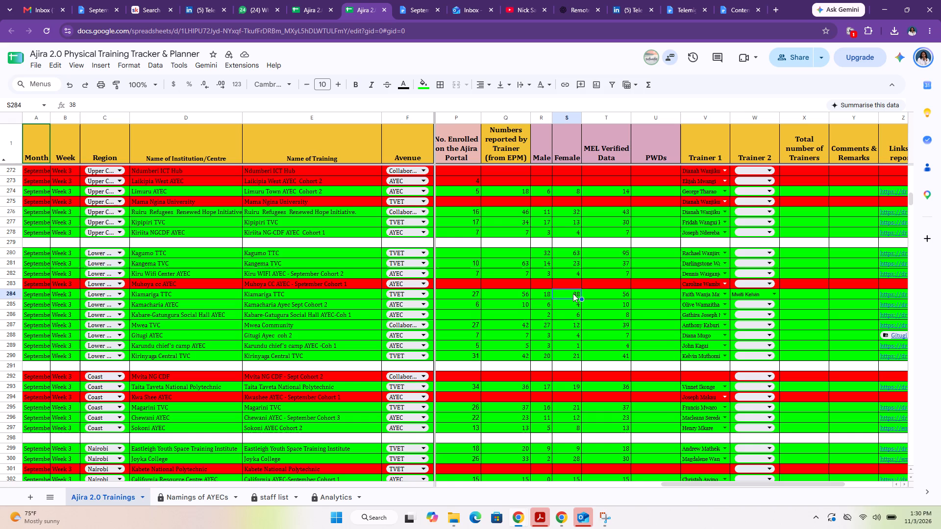
{"action": "left_click", "coordinate": [576, 325]}
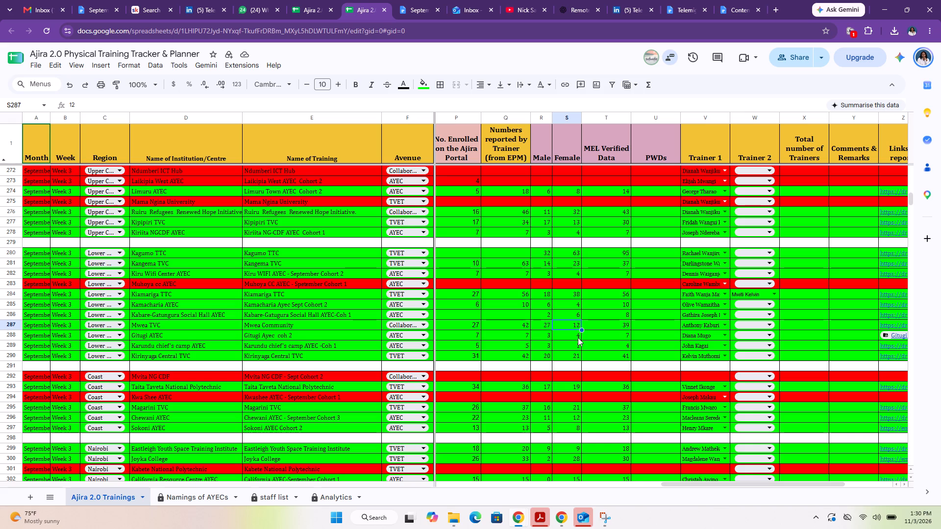
{"action": "left_click", "coordinate": [322, 4]}
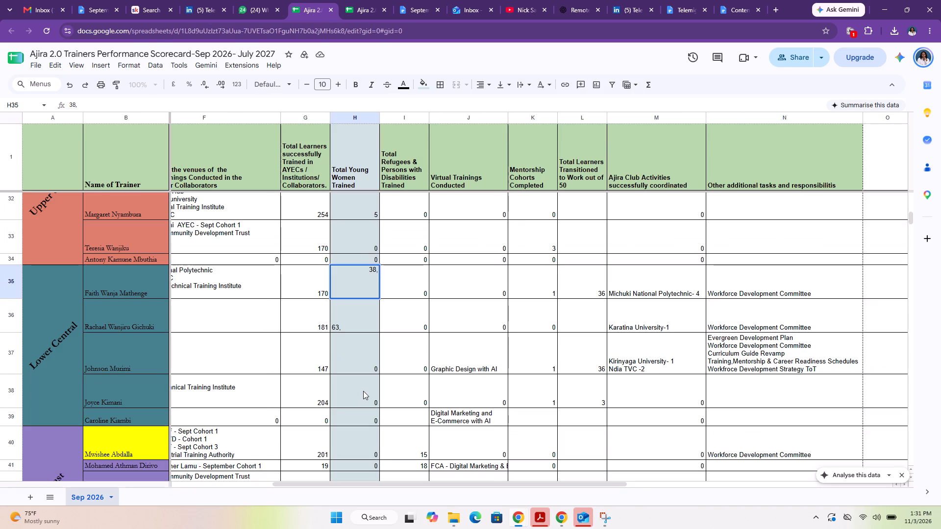
{"action": "left_click", "coordinate": [363, 391]}
{"action": "scroll", "coordinate": [363, 391], "scroll_direction": "up", "scroll_amount": 1}
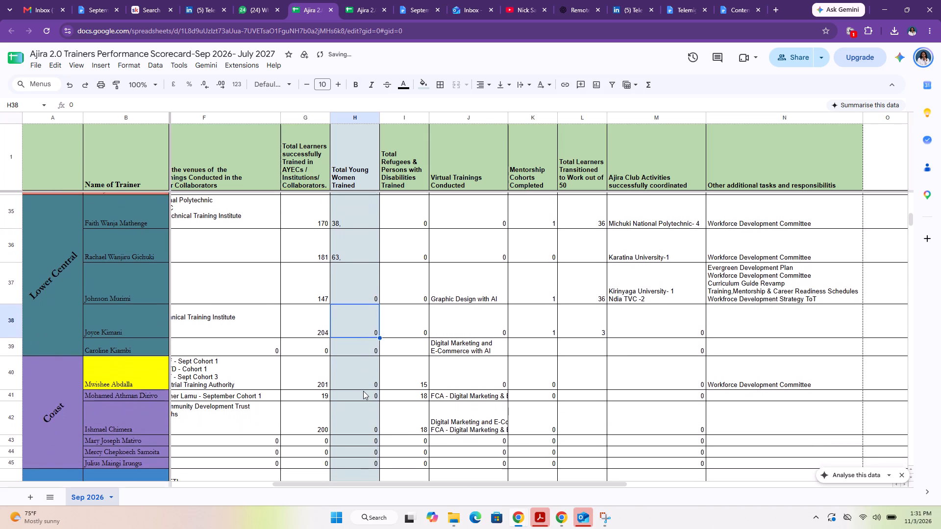
{"action": "scroll", "coordinate": [363, 391], "scroll_direction": "up", "scroll_amount": 2}
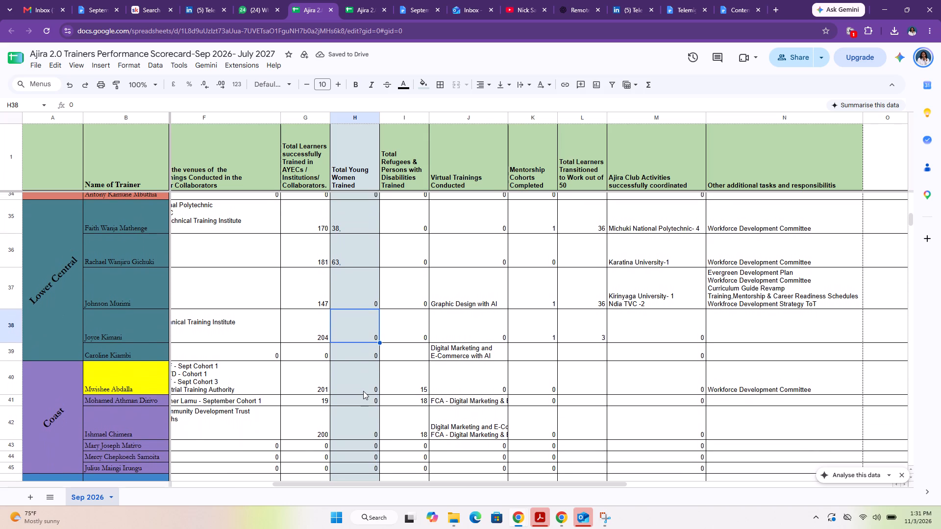
{"action": "scroll", "coordinate": [363, 391], "scroll_direction": "up", "scroll_amount": 2}
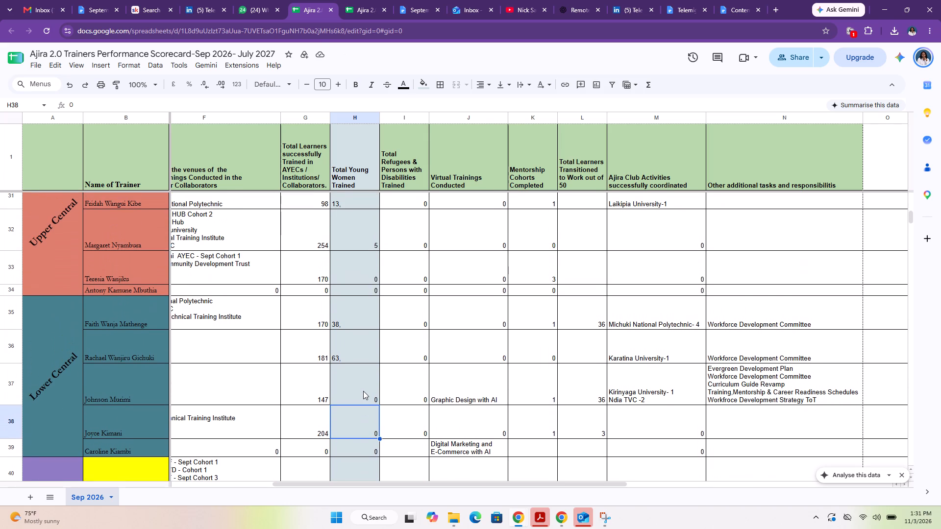
Look up Kirinyaga Central TVC's Trainer 1 in the tracker and check for that trainer among the scorecard's Lower Central rows.
{"action": "left_click", "coordinate": [365, 14]}
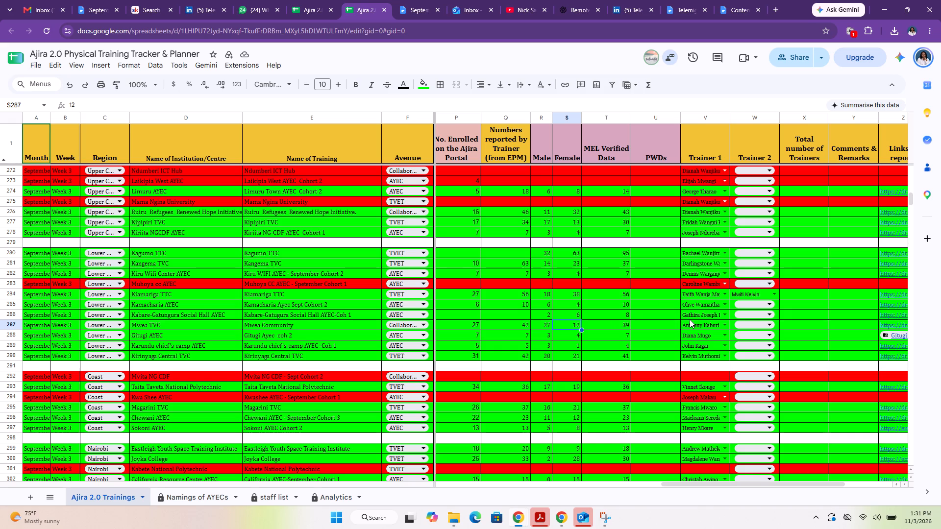
{"action": "left_click", "coordinate": [693, 356]}
{"action": "scroll", "coordinate": [693, 356], "scroll_direction": "left", "scroll_amount": 6}
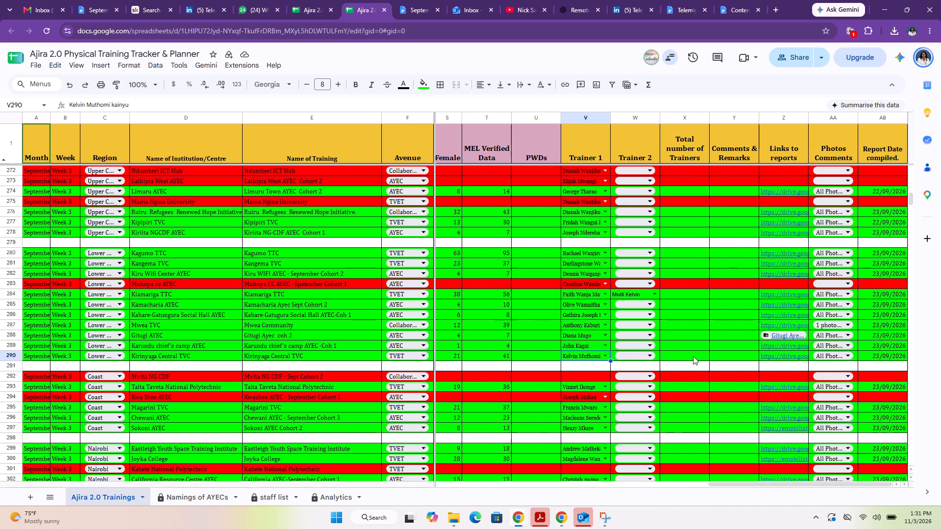
{"action": "scroll", "coordinate": [693, 356], "scroll_direction": "right", "scroll_amount": 2}
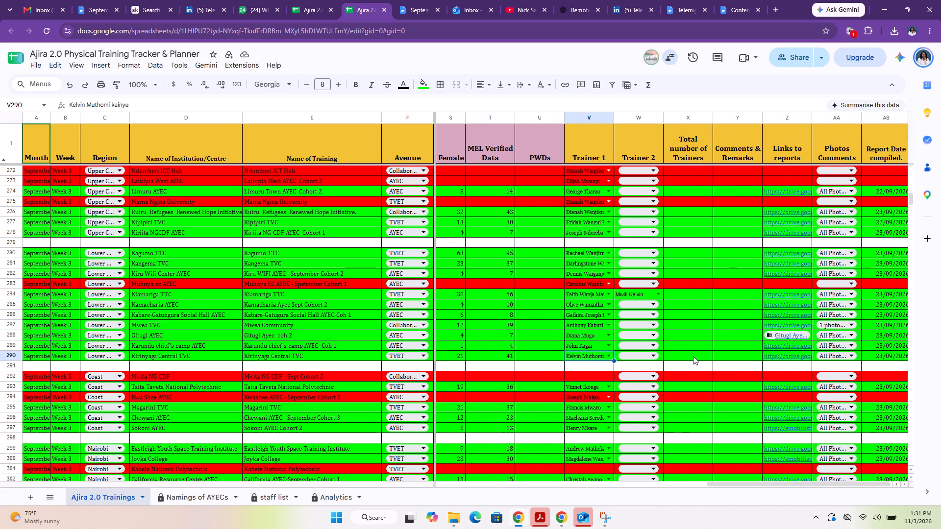
{"action": "scroll", "coordinate": [693, 356], "scroll_direction": "right", "scroll_amount": 3}
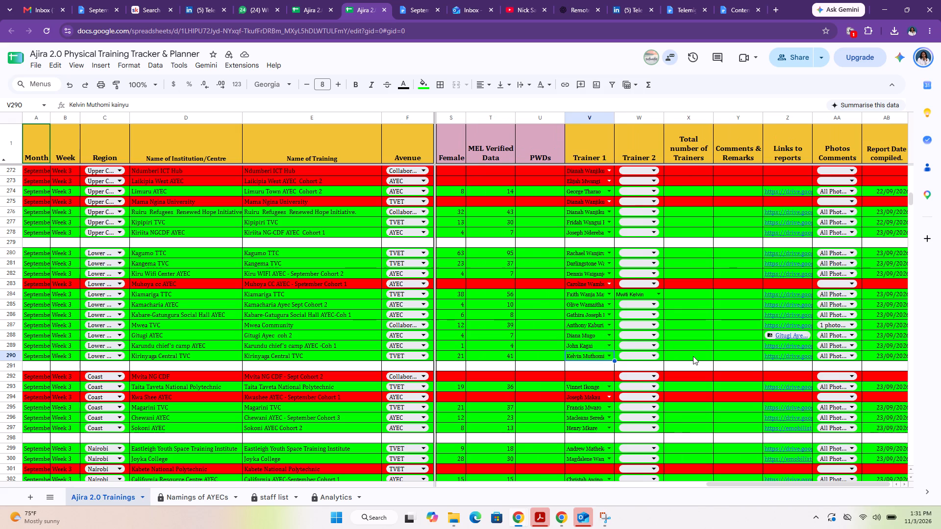
{"action": "scroll", "coordinate": [693, 356], "scroll_direction": "right", "scroll_amount": 2}
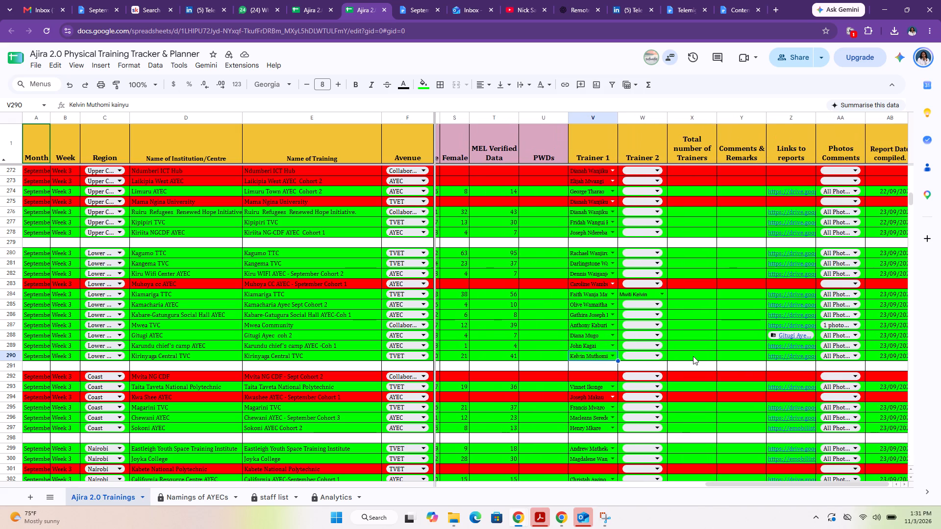
{"action": "scroll", "coordinate": [693, 356], "scroll_direction": "right", "scroll_amount": 1}
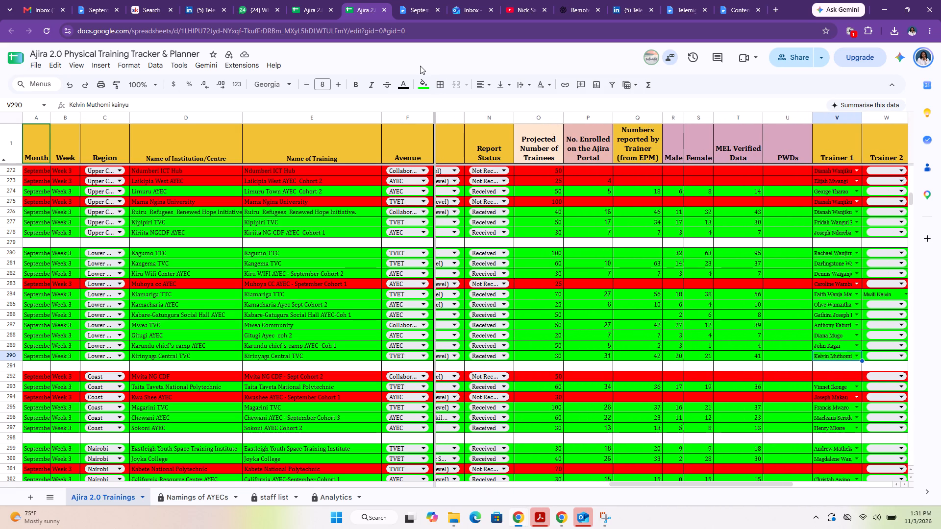
{"action": "left_click", "coordinate": [301, 8]}
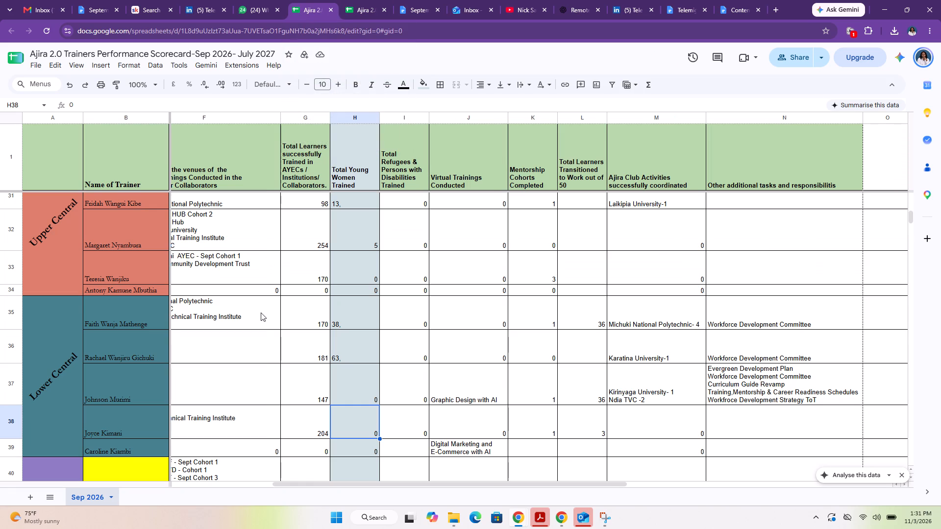
{"action": "scroll", "coordinate": [261, 313], "scroll_direction": "down", "scroll_amount": 2}
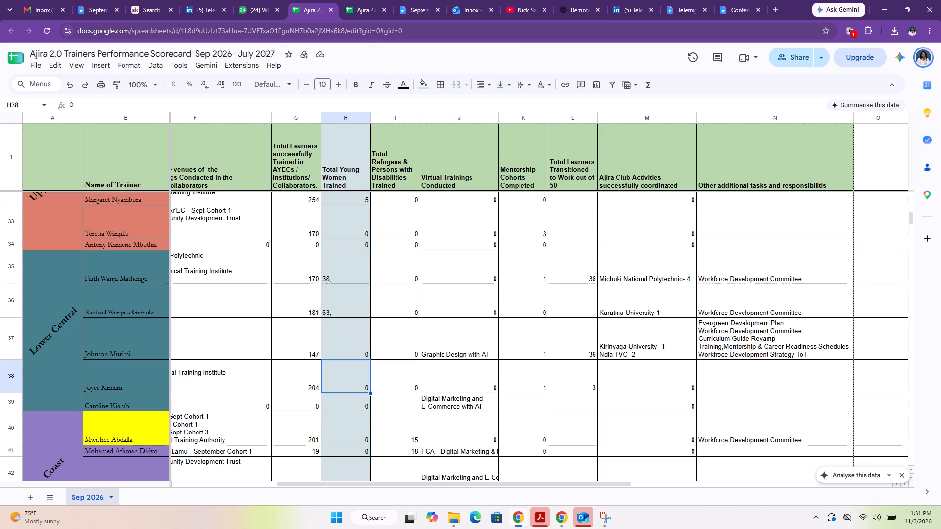
In a new tab, look for the trainers' weekly tracker by searching for "trainers week" and "weekly".
{"action": "left_click", "coordinate": [775, 10]}
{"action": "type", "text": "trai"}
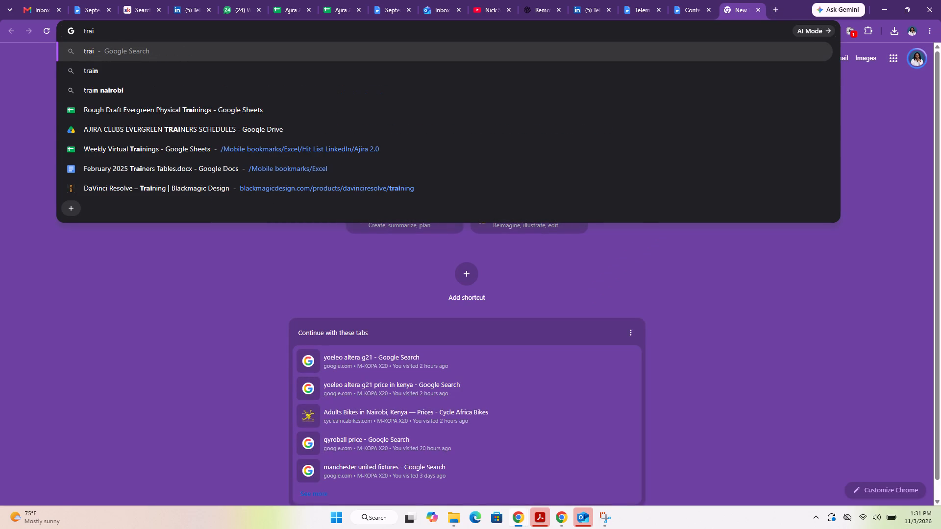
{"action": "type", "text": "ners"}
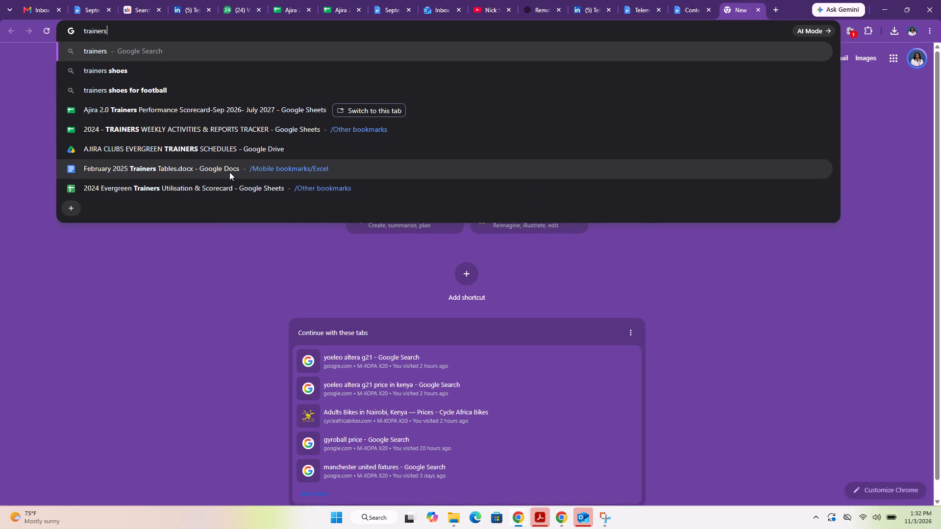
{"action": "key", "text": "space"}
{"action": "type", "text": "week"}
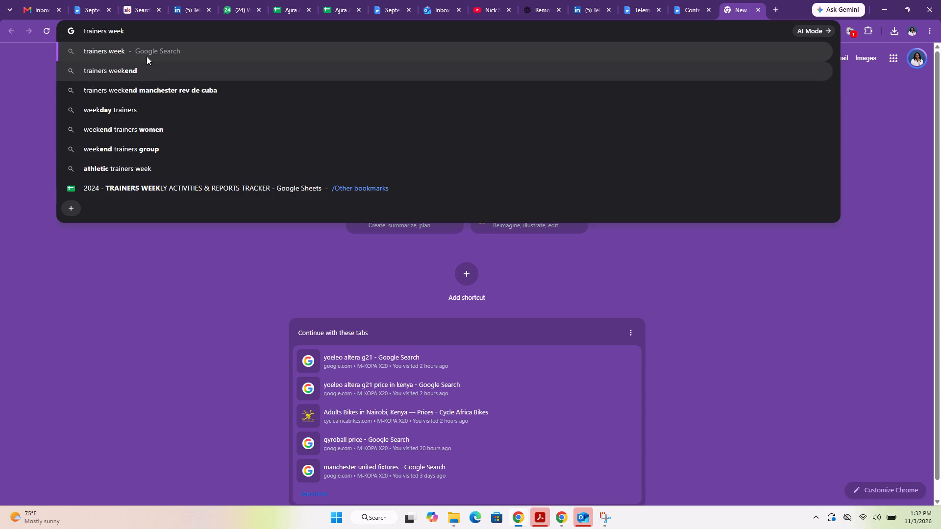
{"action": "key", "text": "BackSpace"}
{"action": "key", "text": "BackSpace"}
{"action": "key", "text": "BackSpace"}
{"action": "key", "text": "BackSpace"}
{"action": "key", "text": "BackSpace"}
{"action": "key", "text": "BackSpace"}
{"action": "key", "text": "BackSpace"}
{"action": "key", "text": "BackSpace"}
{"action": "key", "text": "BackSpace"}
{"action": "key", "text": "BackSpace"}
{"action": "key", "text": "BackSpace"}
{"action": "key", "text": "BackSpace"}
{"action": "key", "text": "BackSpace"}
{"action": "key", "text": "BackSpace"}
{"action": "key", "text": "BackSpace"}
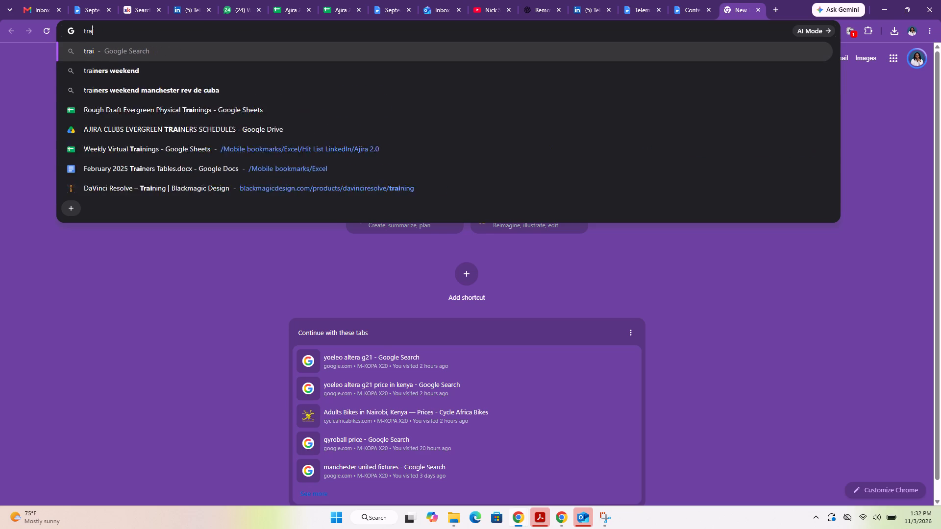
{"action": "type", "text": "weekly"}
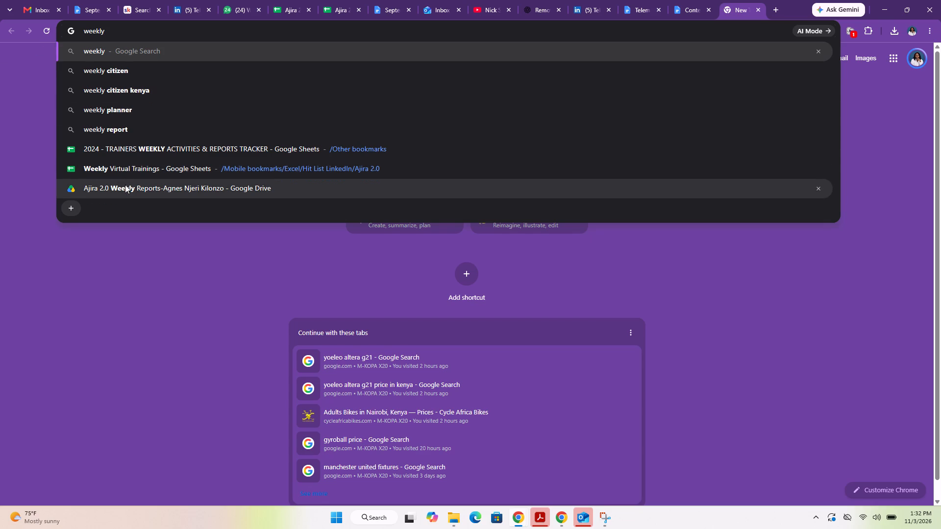
Retry the tracker search with "ajira 2.0 we", "act" and "week".
{"action": "double_click", "coordinate": [119, 31]}
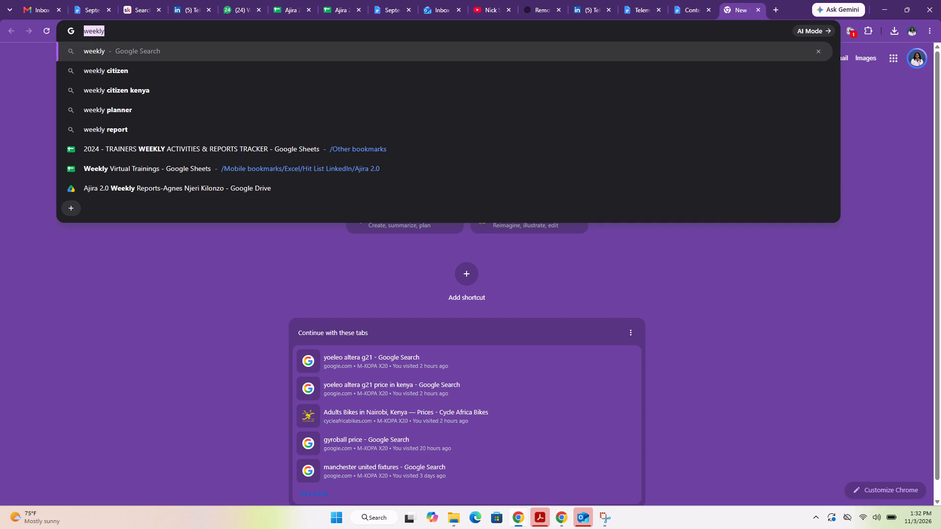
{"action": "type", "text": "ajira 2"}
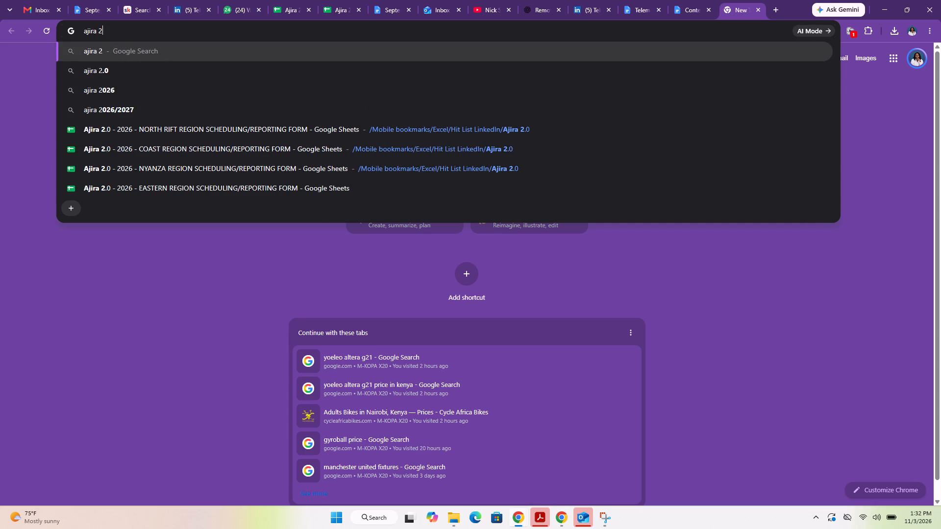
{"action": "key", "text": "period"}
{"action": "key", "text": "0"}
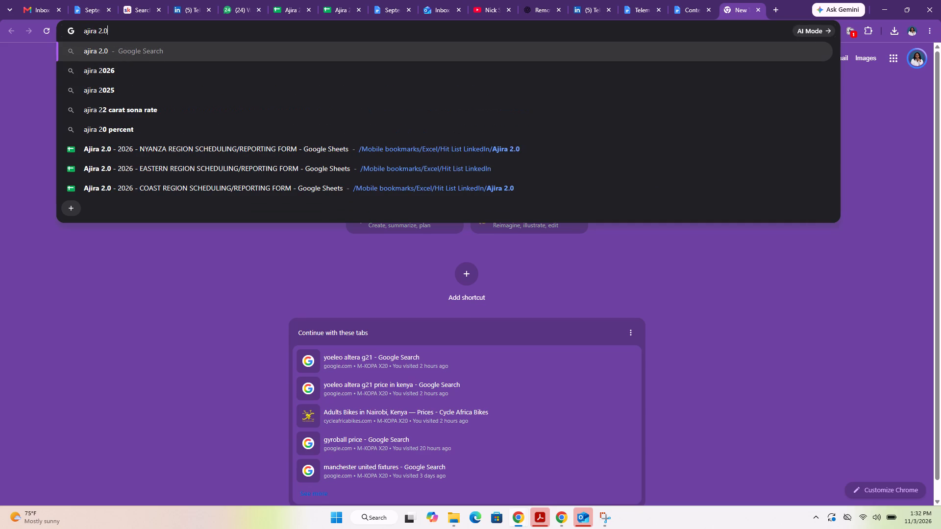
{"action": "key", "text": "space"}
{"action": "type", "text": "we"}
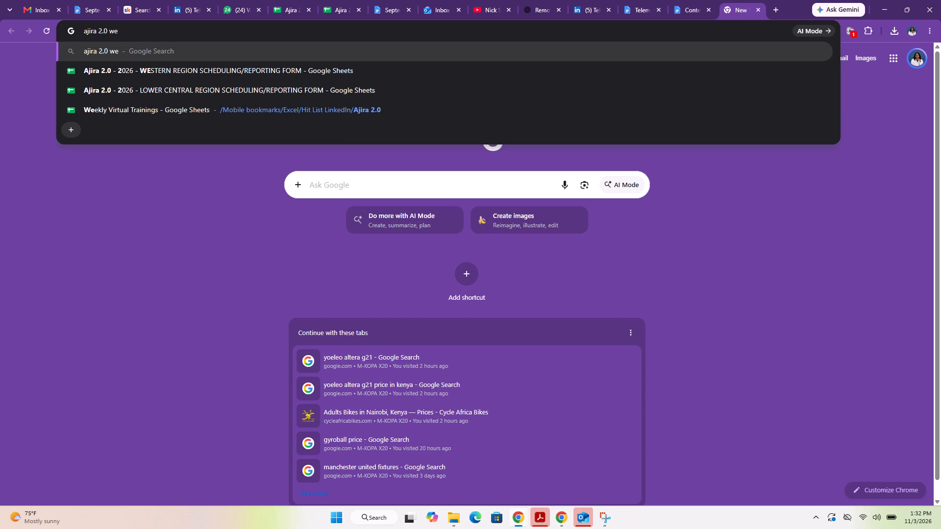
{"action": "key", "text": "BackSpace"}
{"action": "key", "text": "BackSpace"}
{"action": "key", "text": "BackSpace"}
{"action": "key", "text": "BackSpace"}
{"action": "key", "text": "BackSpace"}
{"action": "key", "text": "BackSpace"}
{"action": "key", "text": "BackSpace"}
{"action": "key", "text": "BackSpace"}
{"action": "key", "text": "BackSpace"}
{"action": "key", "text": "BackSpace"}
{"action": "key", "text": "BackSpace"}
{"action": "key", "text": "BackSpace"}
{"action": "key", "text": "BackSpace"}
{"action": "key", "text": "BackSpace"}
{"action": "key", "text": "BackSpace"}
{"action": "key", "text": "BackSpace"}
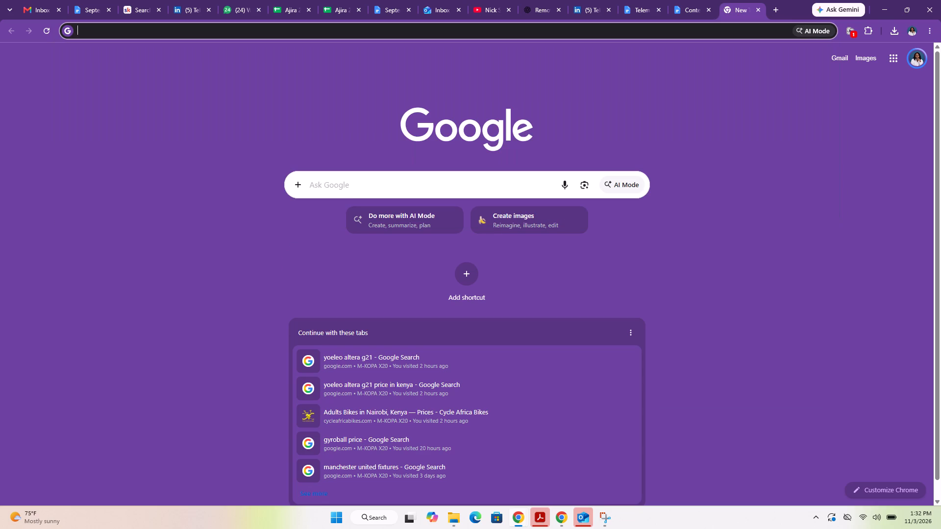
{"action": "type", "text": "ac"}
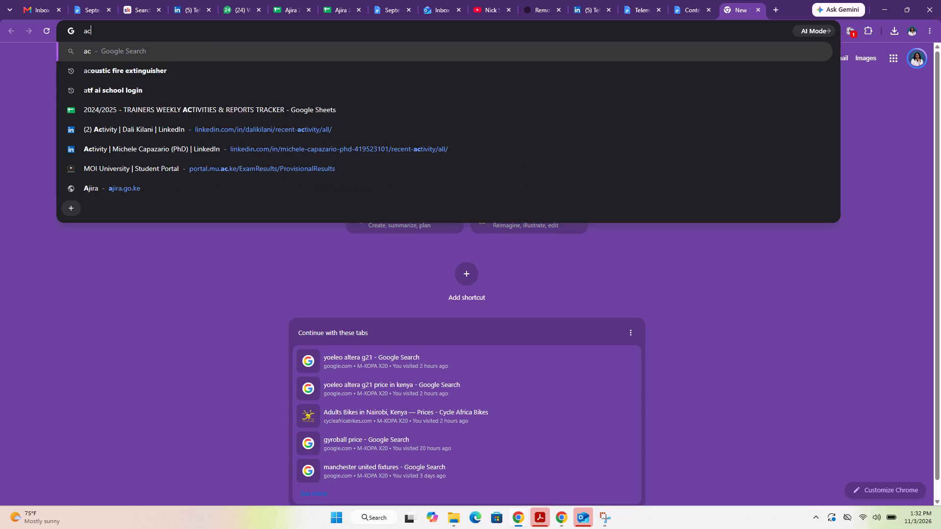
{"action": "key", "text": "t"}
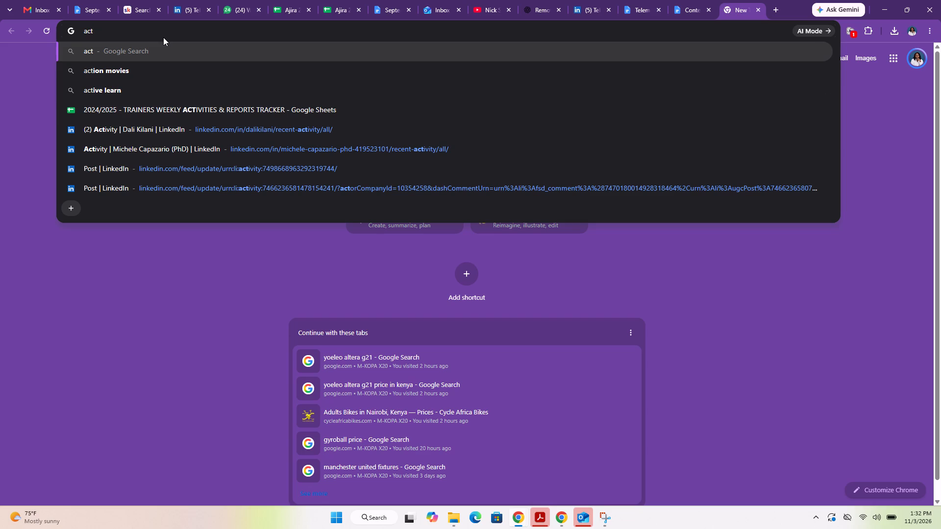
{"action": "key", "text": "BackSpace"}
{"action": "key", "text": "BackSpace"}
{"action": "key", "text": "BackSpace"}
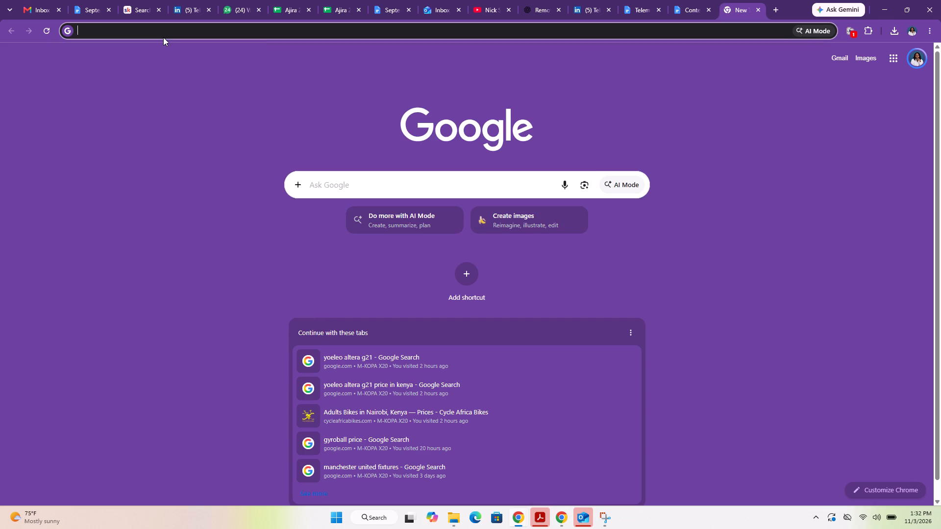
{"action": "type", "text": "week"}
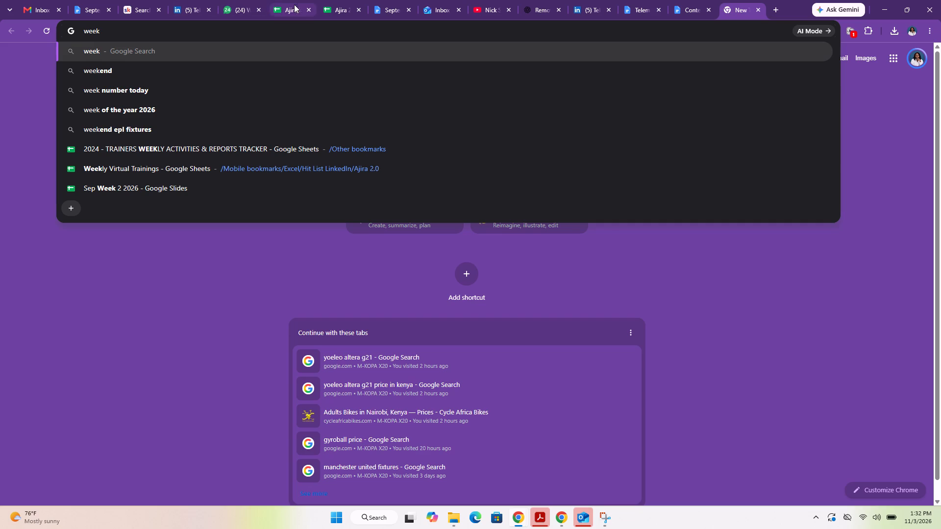
In the September,2026 Digital Trainers' Performance Scorecard document, find "mutho" and view the matching trainer's accomplishment table.
{"action": "left_click", "coordinate": [383, 10]}
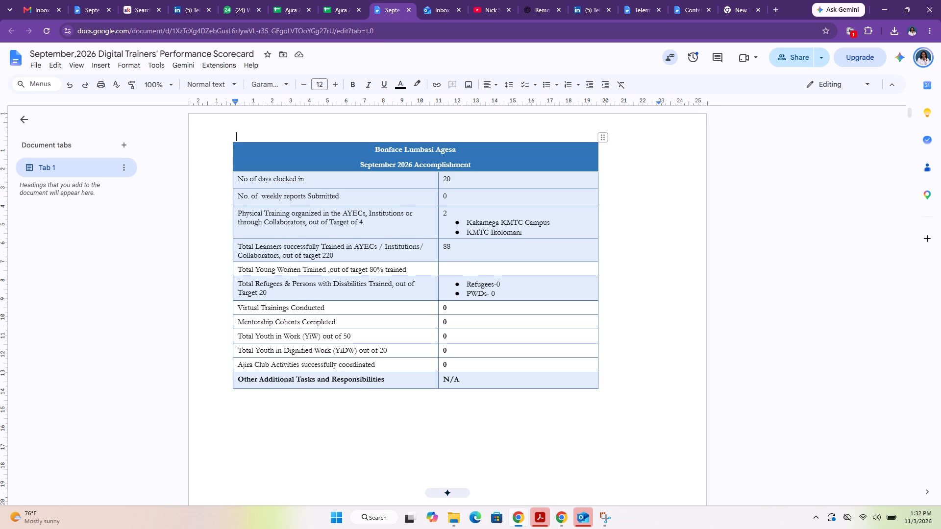
{"action": "scroll", "coordinate": [521, 292], "scroll_direction": "down", "scroll_amount": 1}
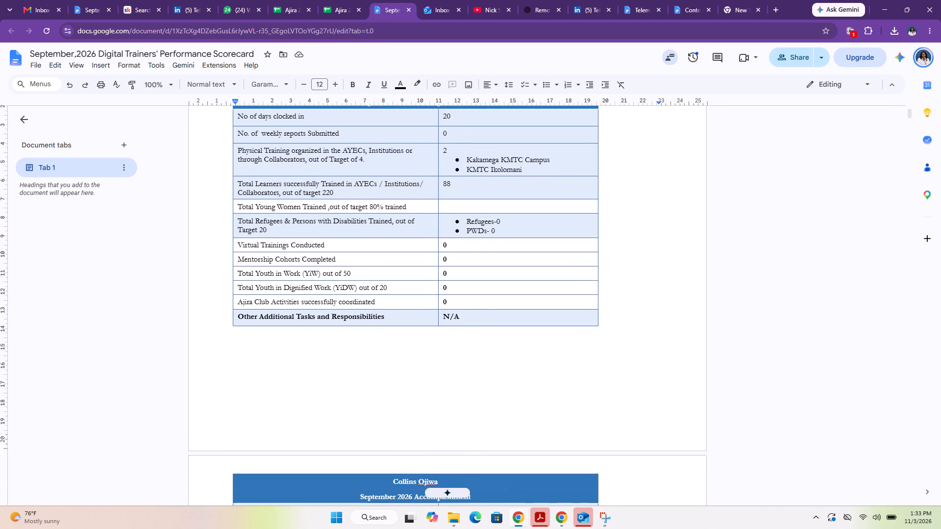
{"action": "key", "text": "ctrl+f"}
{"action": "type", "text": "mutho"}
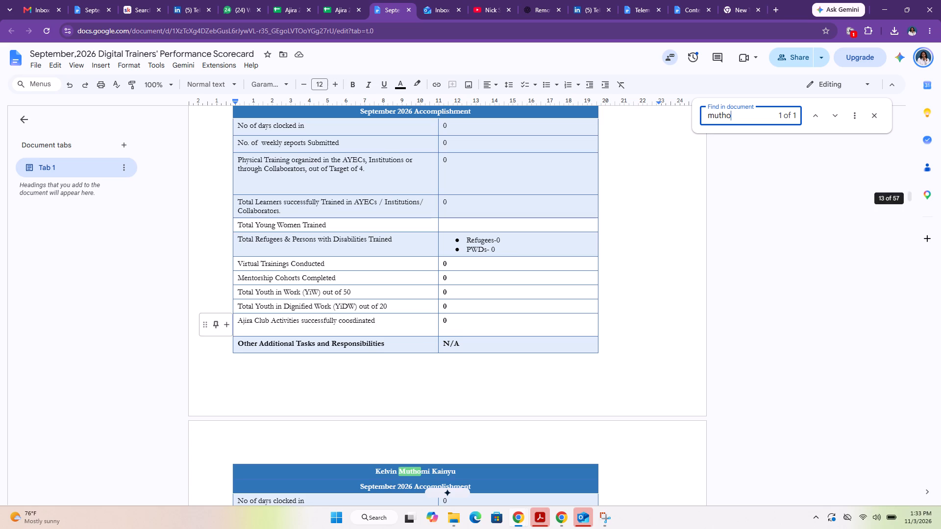
{"action": "scroll", "coordinate": [350, 460], "scroll_direction": "down", "scroll_amount": 3}
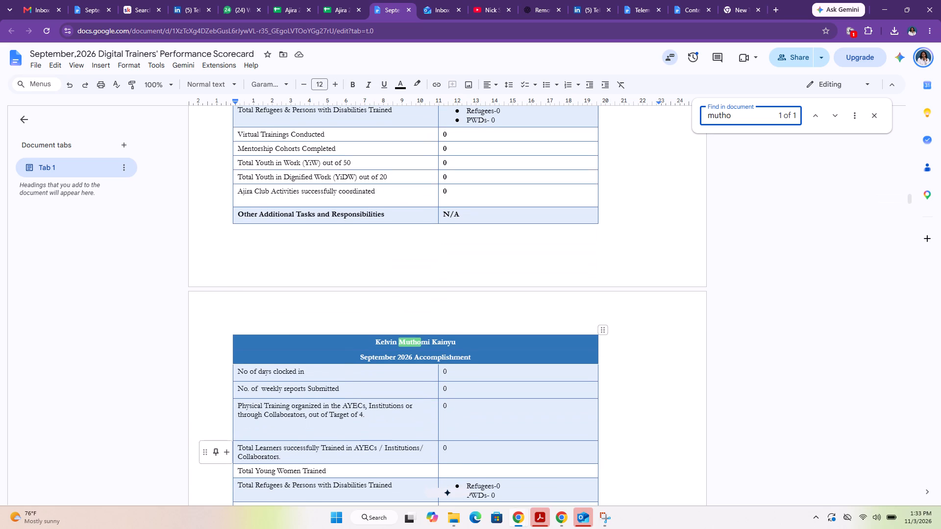
{"action": "scroll", "coordinate": [350, 460], "scroll_direction": "down", "scroll_amount": 4}
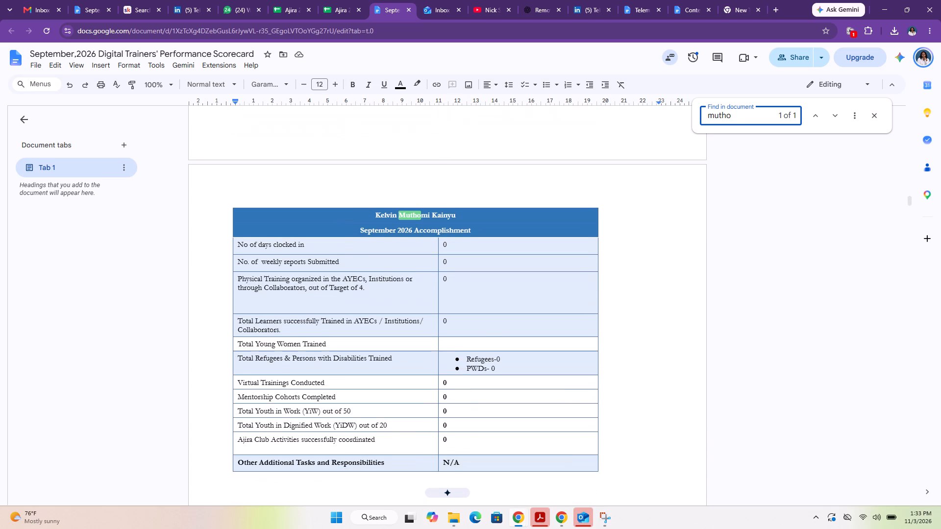
Review the matching trainer's September accomplishment table and compare it with the Kirinyaga Central TVC row in the Physical Training Tracker & Planner.
{"action": "scroll", "coordinate": [350, 460], "scroll_direction": "down", "scroll_amount": 1}
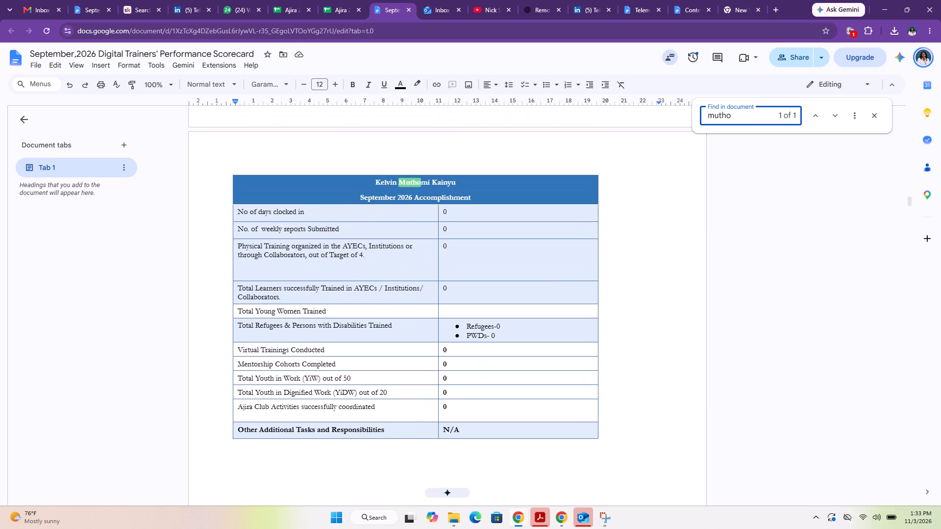
{"action": "left_click", "coordinate": [335, 3]}
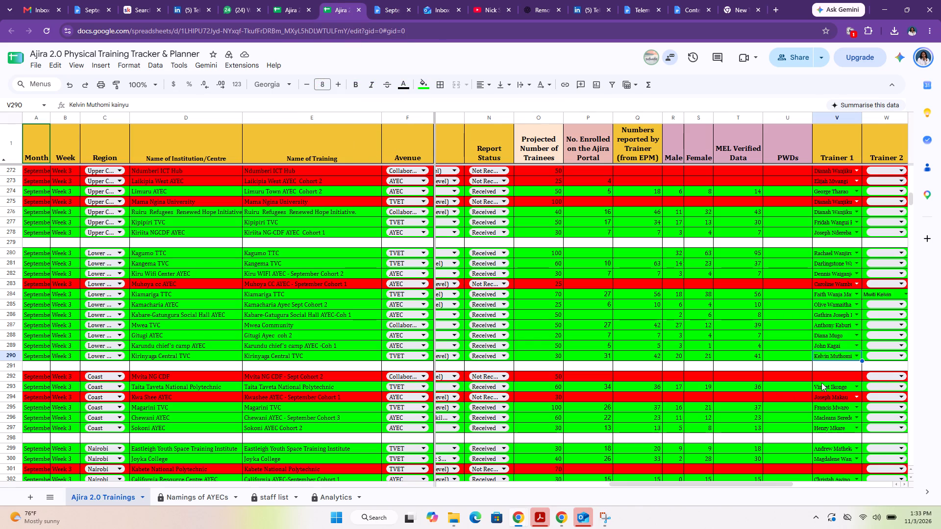
{"action": "left_click", "coordinate": [832, 357]}
{"action": "scroll", "coordinate": [832, 357], "scroll_direction": "left", "scroll_amount": 7}
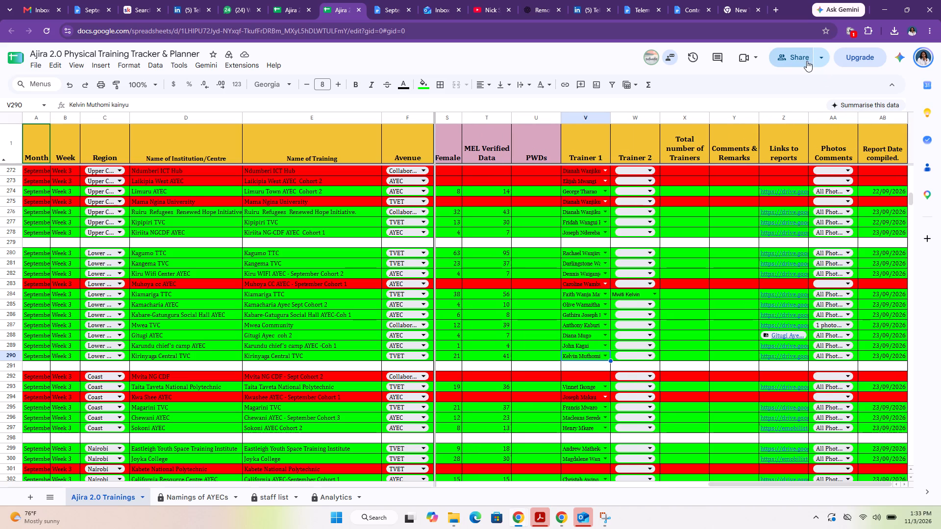
In a new tab, search for "lower" and open the September sheet of the Lower Central Region Scheduling/Reporting Form.
{"action": "left_click", "coordinate": [776, 11]}
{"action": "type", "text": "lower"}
{"action": "left_click", "coordinate": [570, 53]}
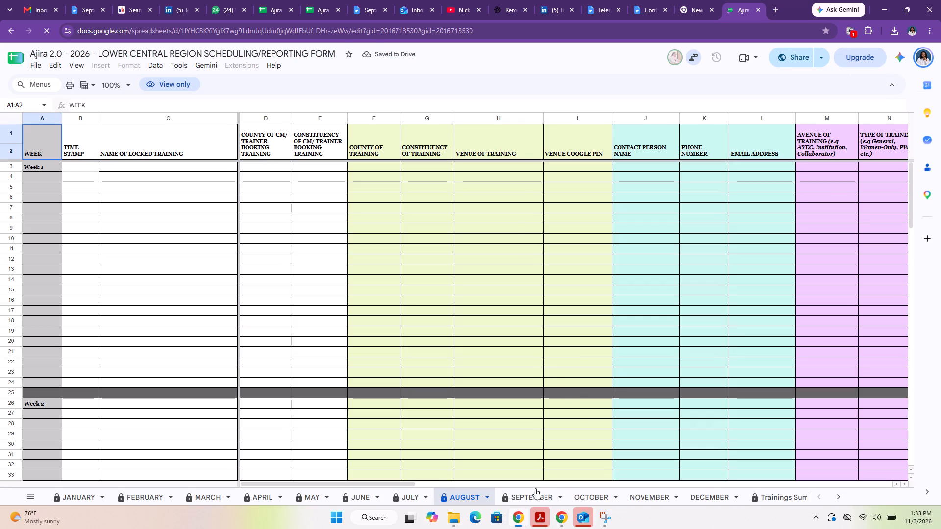
{"action": "left_click", "coordinate": [535, 500]}
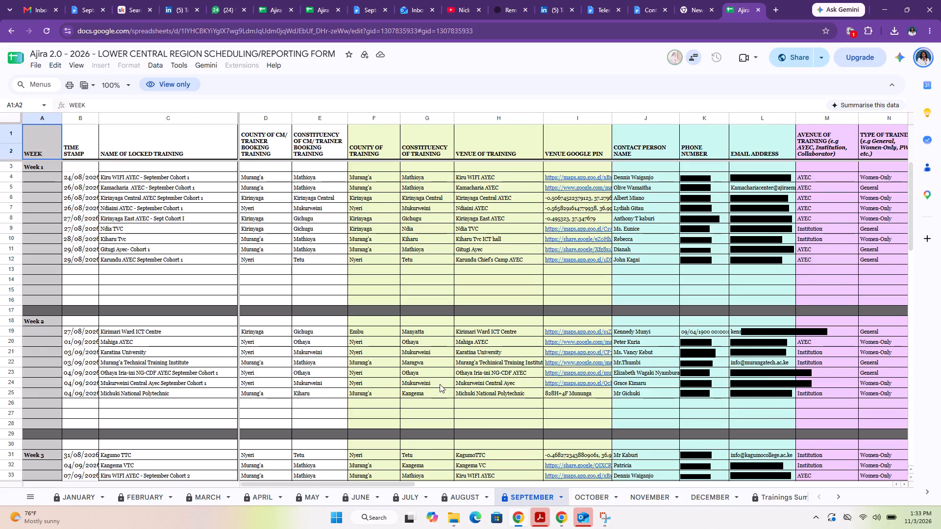
Examine the September trainings in the Lower Central form for each one's Trainer 1, region and designation, consulting the tracker for comparison.
{"action": "scroll", "coordinate": [440, 384], "scroll_direction": "down", "scroll_amount": 7}
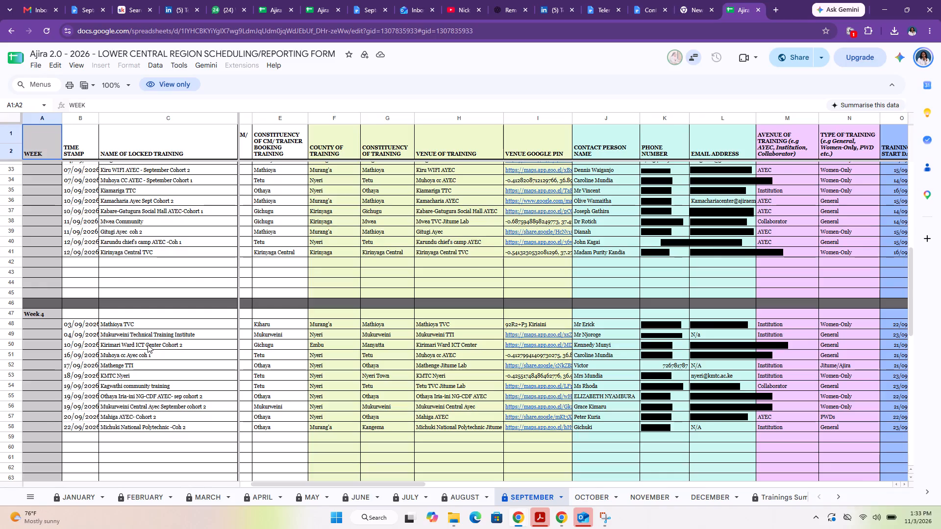
{"action": "left_click", "coordinate": [313, 7]}
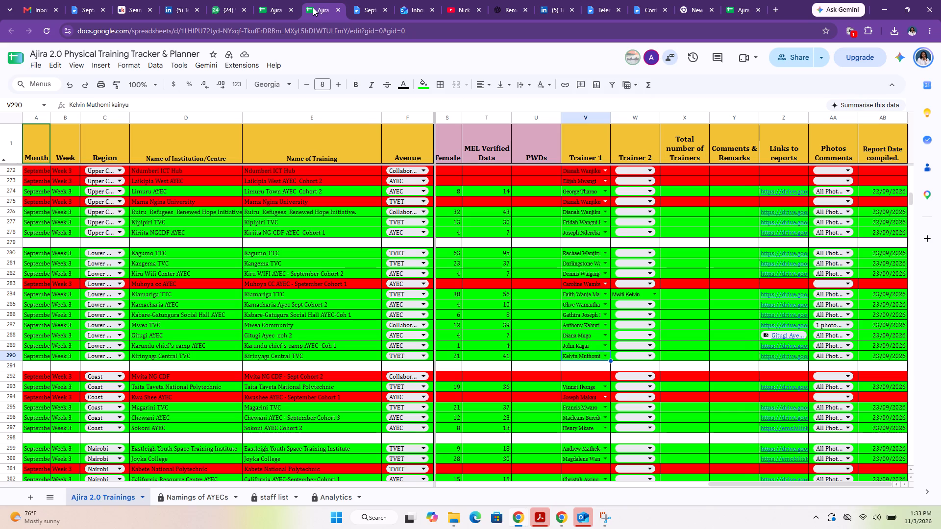
{"action": "left_click", "coordinate": [734, 7]}
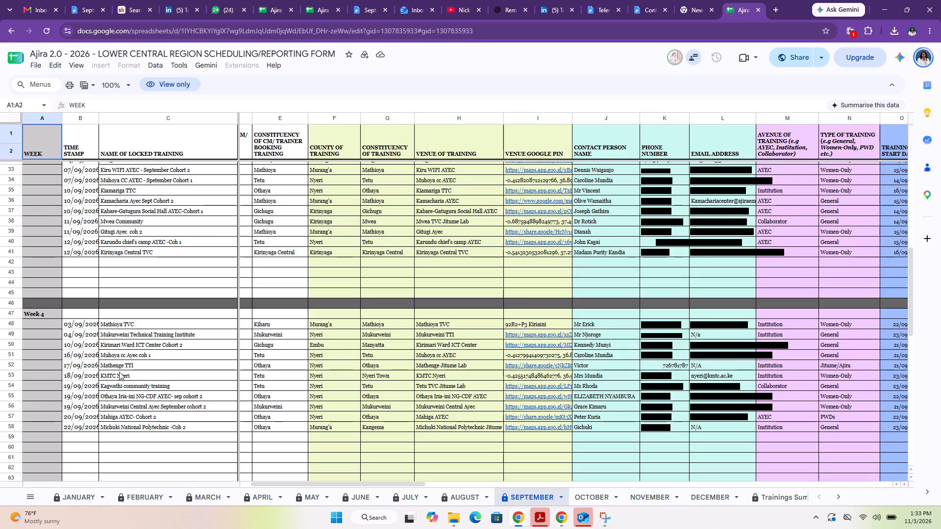
{"action": "left_click", "coordinate": [137, 427]}
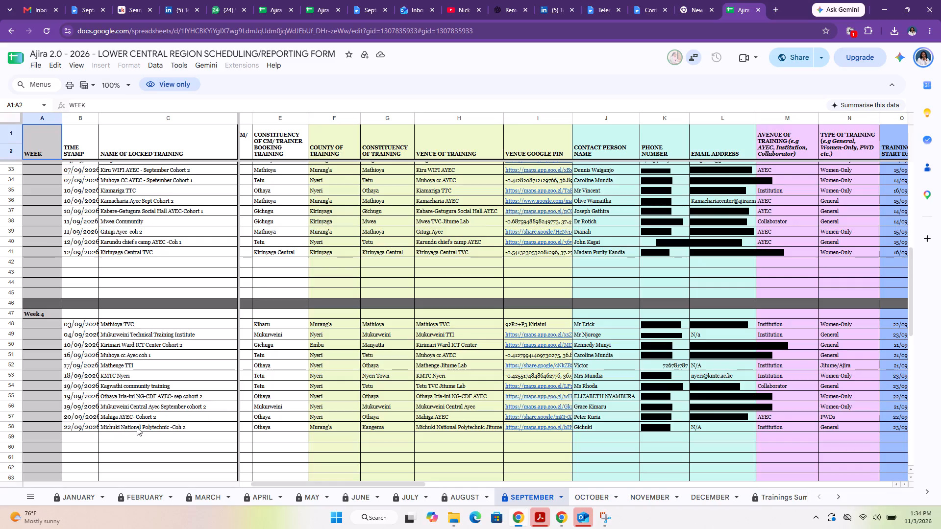
{"action": "scroll", "coordinate": [137, 427], "scroll_direction": "left", "scroll_amount": 6}
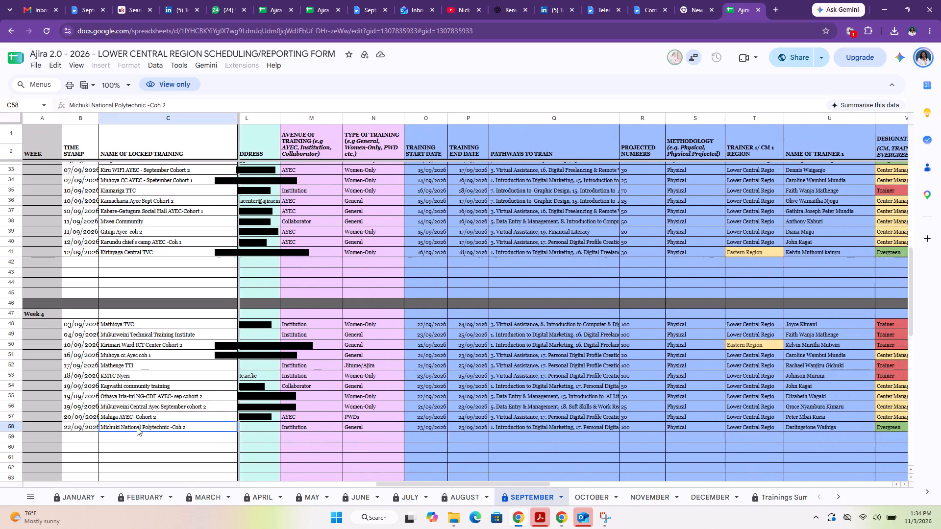
{"action": "scroll", "coordinate": [137, 427], "scroll_direction": "left", "scroll_amount": 3}
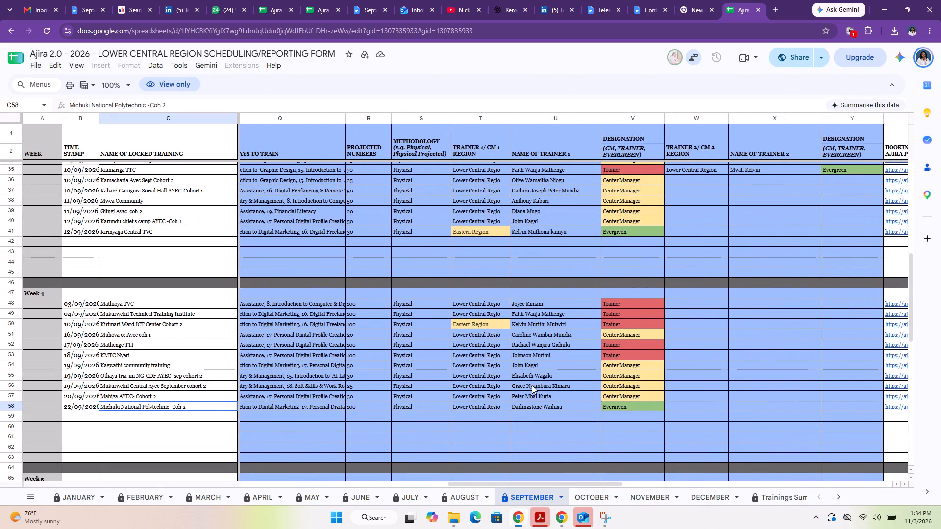
{"action": "left_click", "coordinate": [535, 324]}
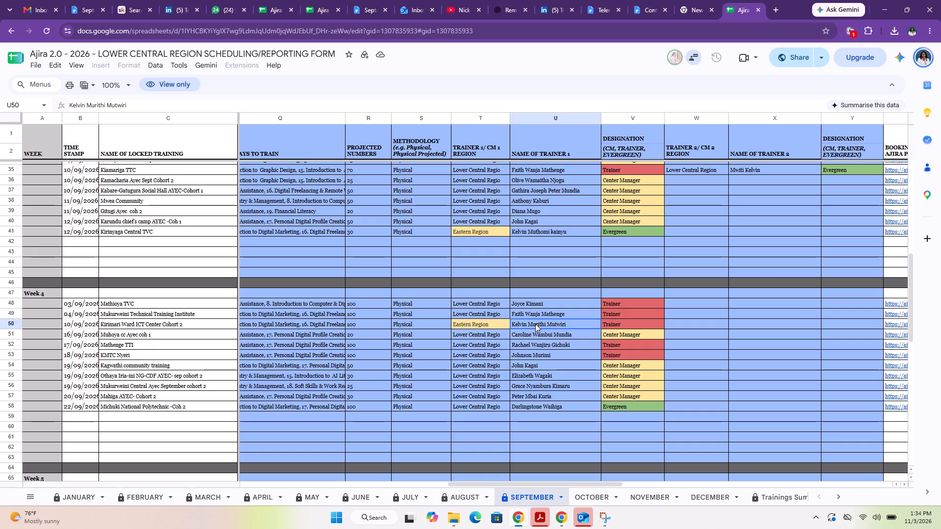
{"action": "scroll", "coordinate": [535, 324], "scroll_direction": "up", "scroll_amount": 1}
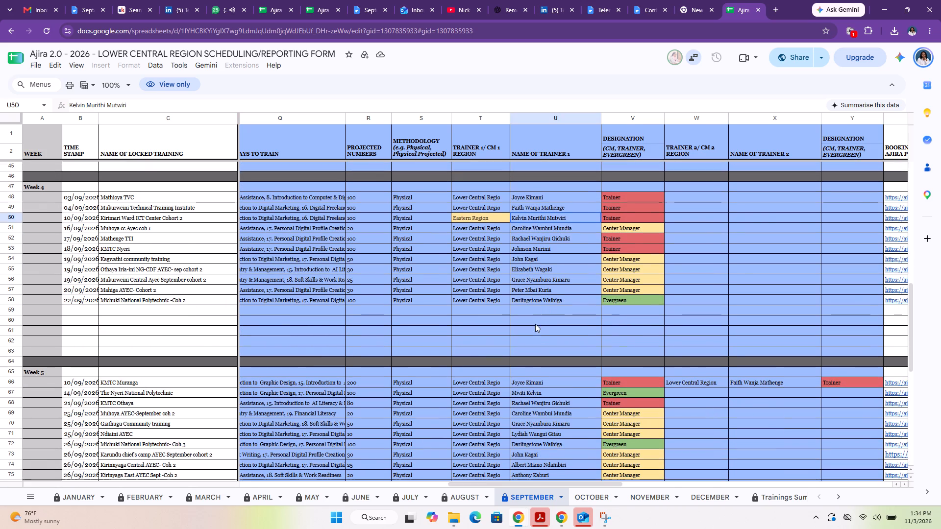
{"action": "scroll", "coordinate": [535, 324], "scroll_direction": "up", "scroll_amount": 3}
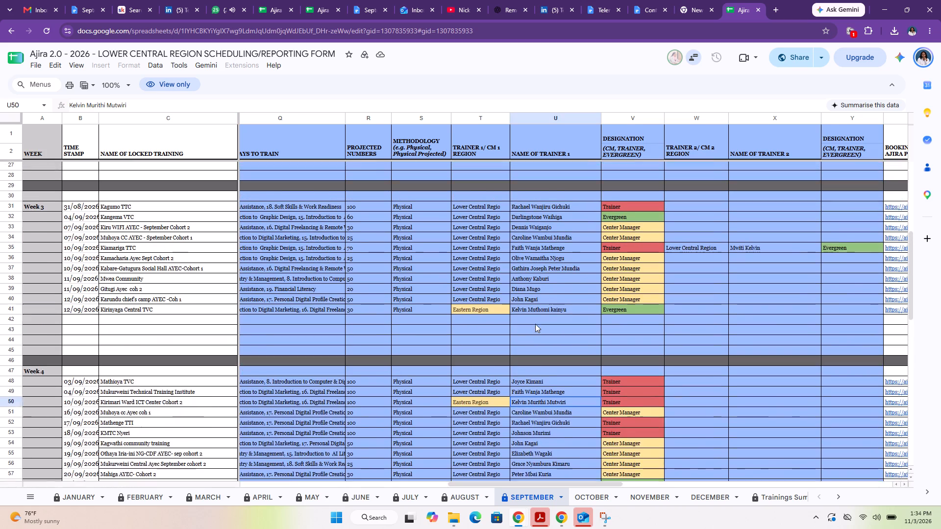
{"action": "scroll", "coordinate": [535, 324], "scroll_direction": "up", "scroll_amount": 5}
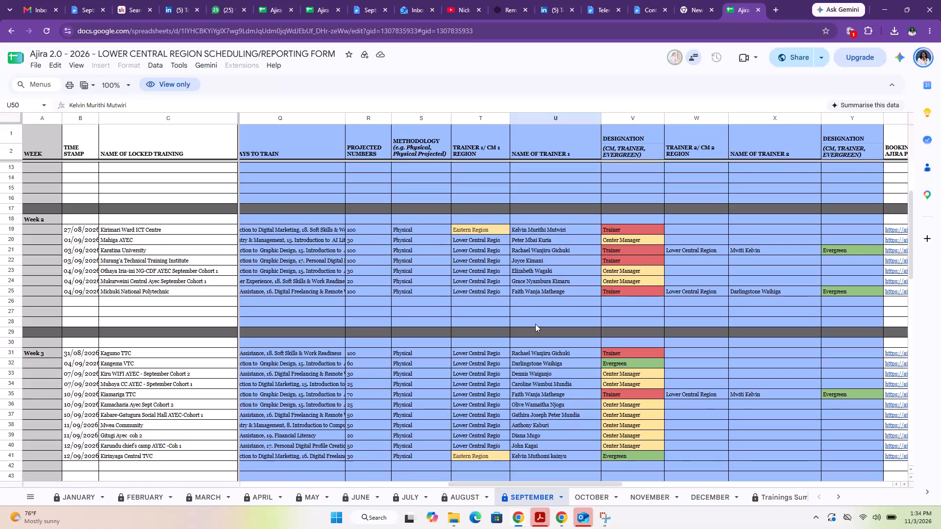
Recheck Kirinyaga Central TVC in the tracker and examine its trainer, reported numbers and MEL approved numbers in the Lower Central form.
{"action": "left_click", "coordinate": [316, 6]}
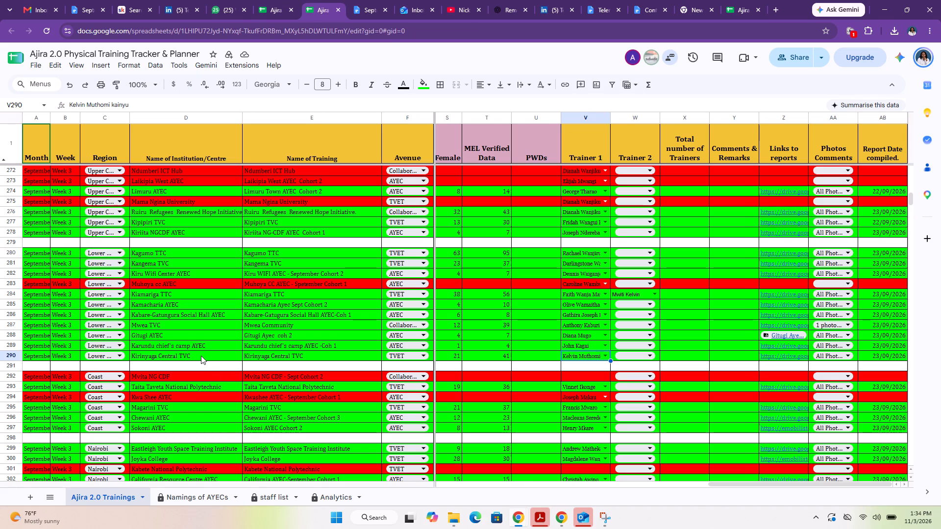
{"action": "left_click", "coordinate": [733, 4]}
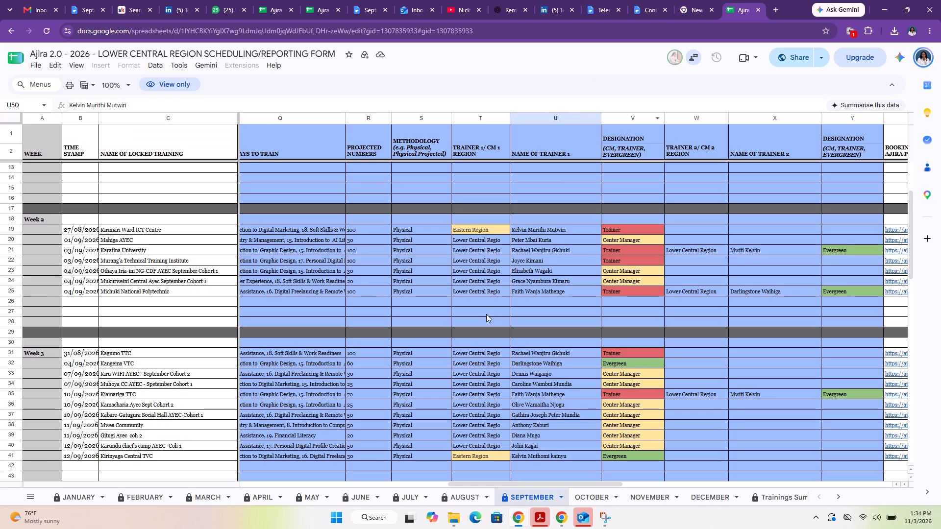
{"action": "scroll", "coordinate": [468, 329], "scroll_direction": "down", "scroll_amount": 1}
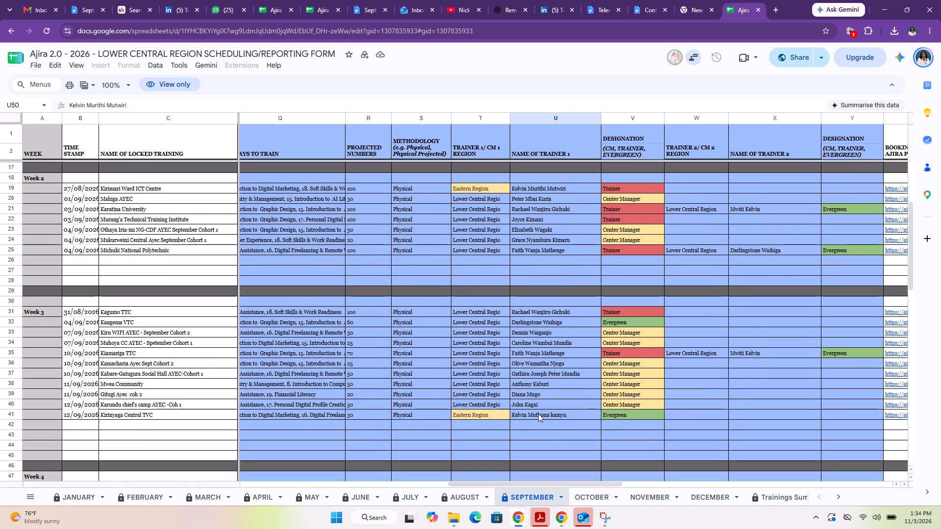
{"action": "left_click", "coordinate": [539, 414]}
{"action": "scroll", "coordinate": [539, 414], "scroll_direction": "left", "scroll_amount": 5}
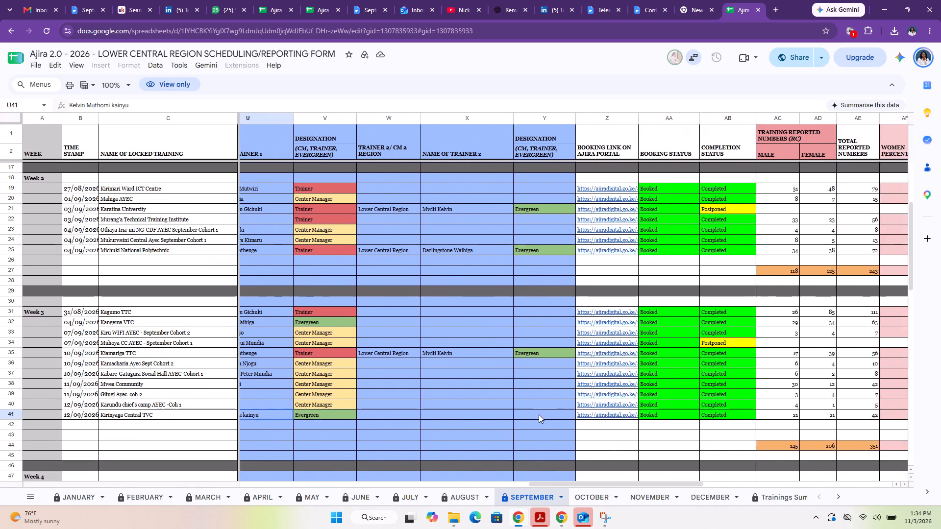
{"action": "scroll", "coordinate": [539, 414], "scroll_direction": "left", "scroll_amount": 6}
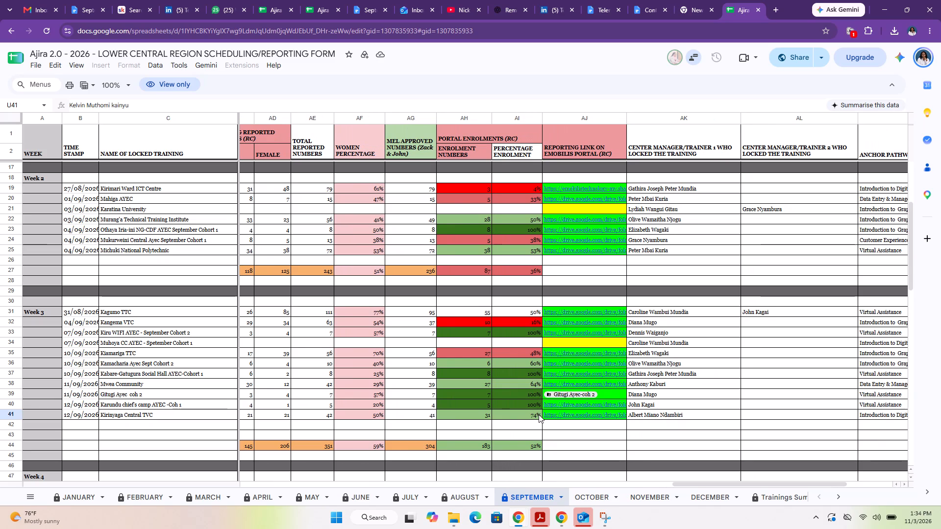
Copy the training name Kirinyaga Central TVC from the Lower Central form and check its MEL approved number.
{"action": "left_click", "coordinate": [151, 416]}
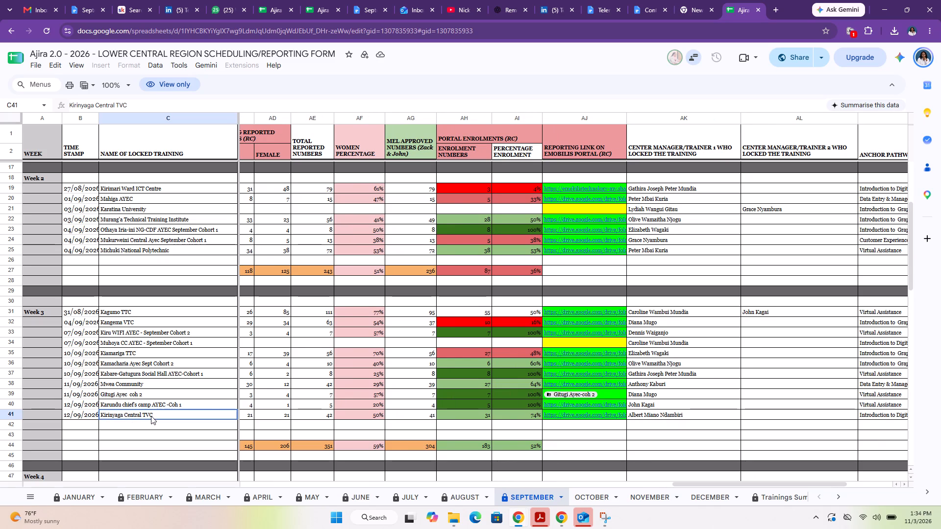
{"action": "key", "text": "ctrl+c"}
{"action": "left_click", "coordinate": [415, 414]}
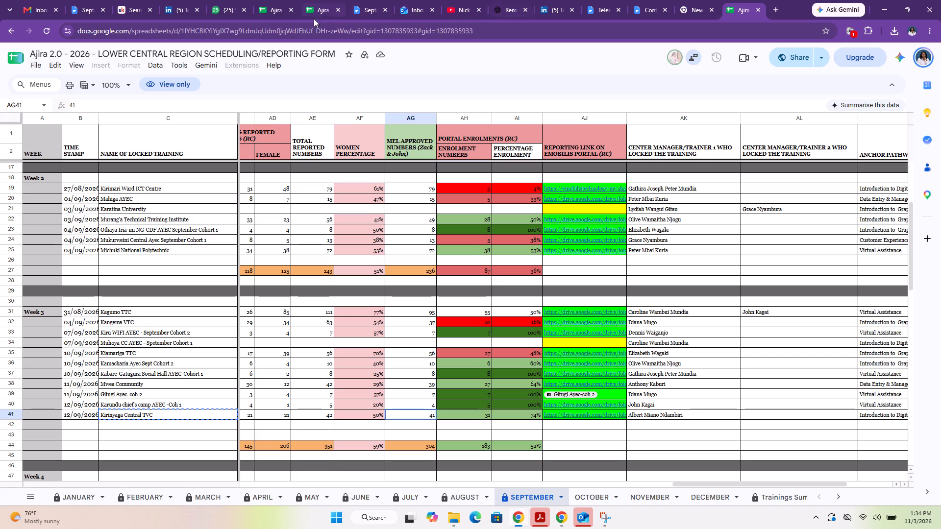
In the Trainers Performance Scorecard, insert one row below row 39, the last Lower Central trainer.
{"action": "left_click", "coordinate": [267, 9]}
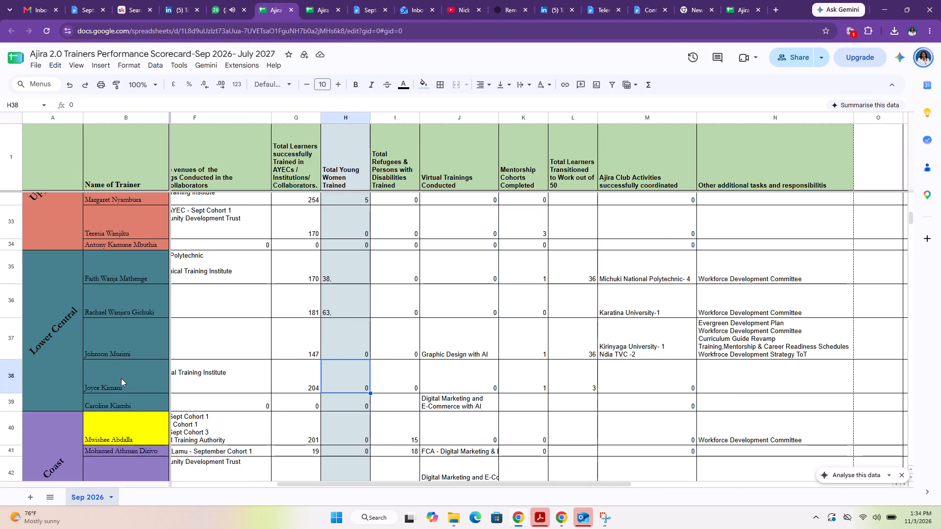
{"action": "left_click", "coordinate": [7, 405]}
{"action": "right_click", "coordinate": [7, 405]}
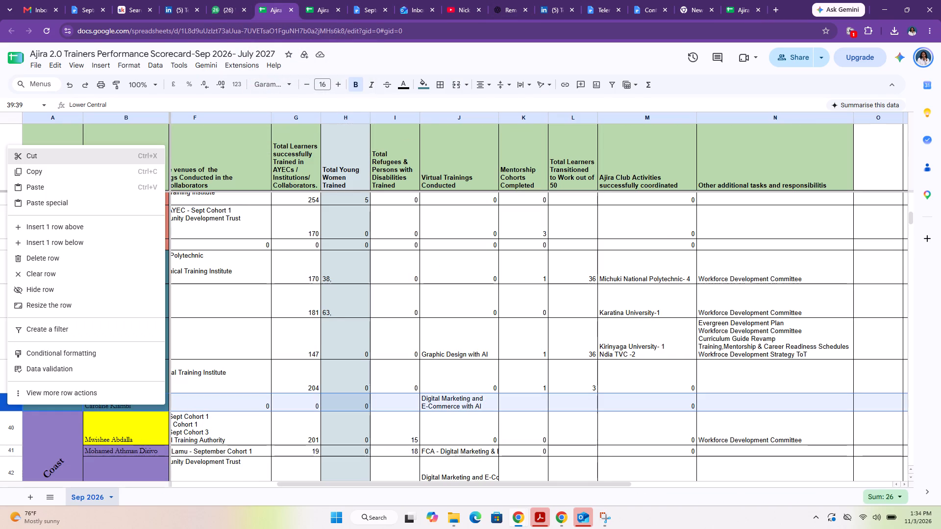
{"action": "left_click", "coordinate": [89, 241]}
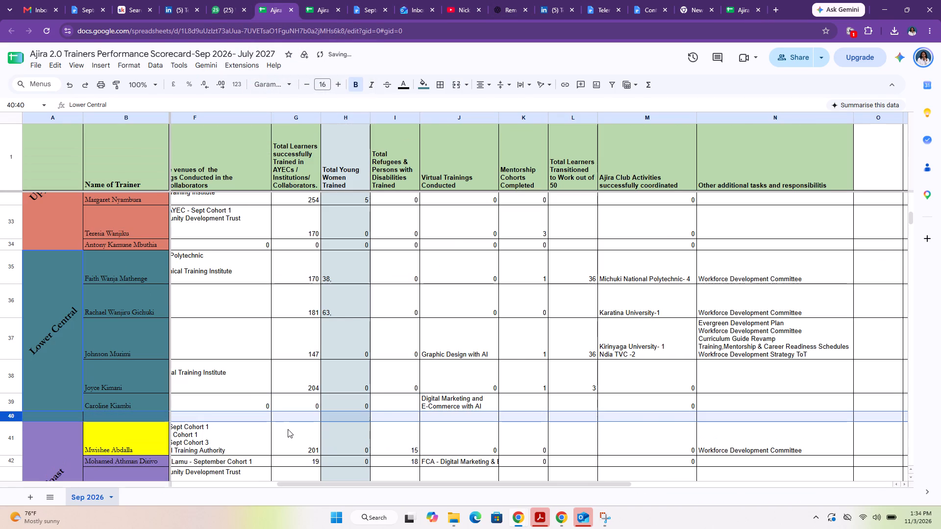
In the new row 40, paste Kirinyaga Central TVC as the training venue and enter 41 as Total Learners successfully Trained.
{"action": "scroll", "coordinate": [288, 429], "scroll_direction": "right", "scroll_amount": 4}
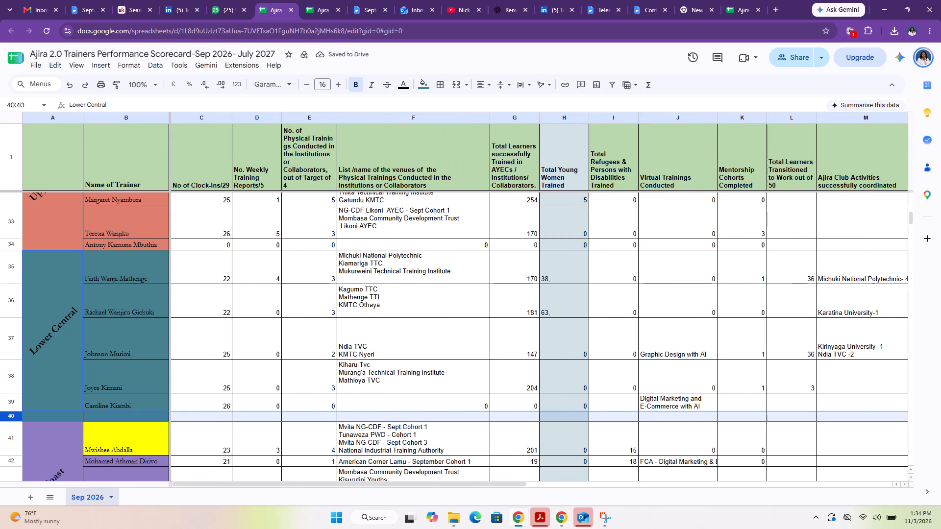
{"action": "left_click", "coordinate": [368, 416]}
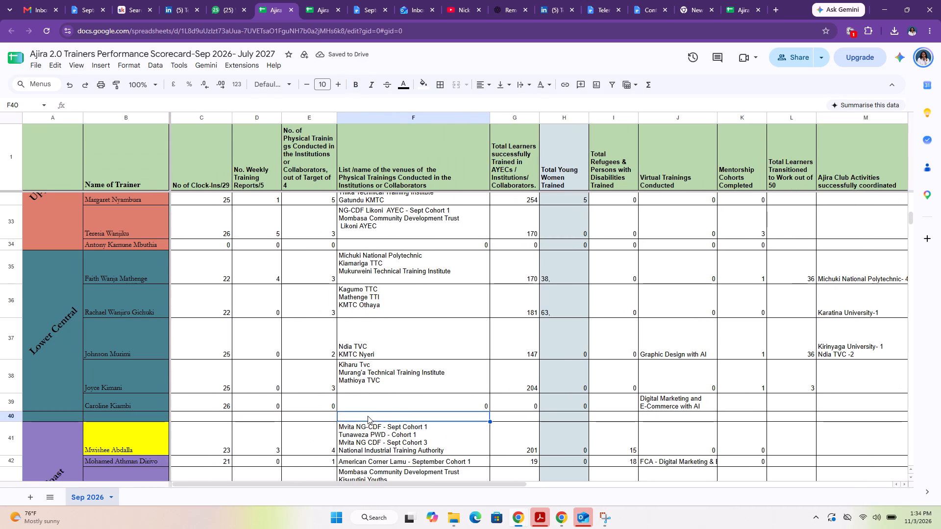
{"action": "key", "text": "ctrl+shift+v"}
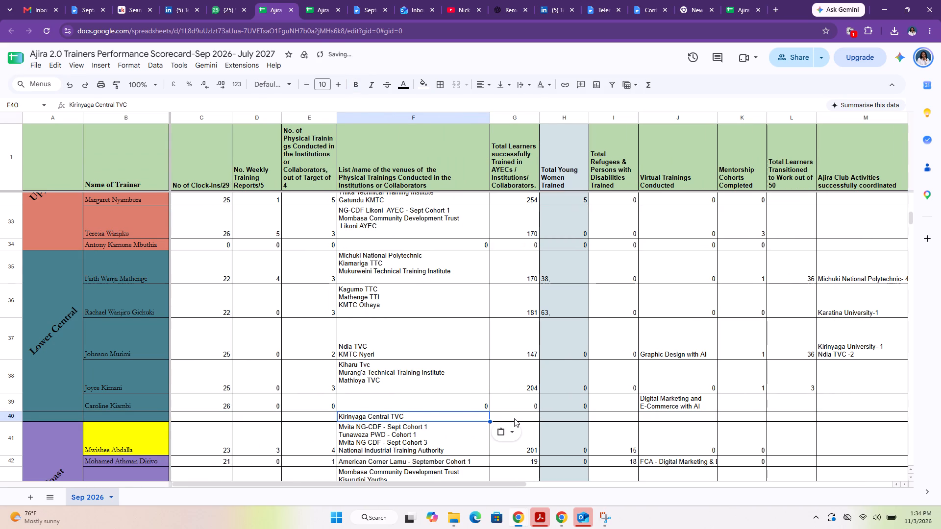
{"action": "left_click", "coordinate": [514, 418]}
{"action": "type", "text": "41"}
{"action": "left_click", "coordinate": [320, 416]}
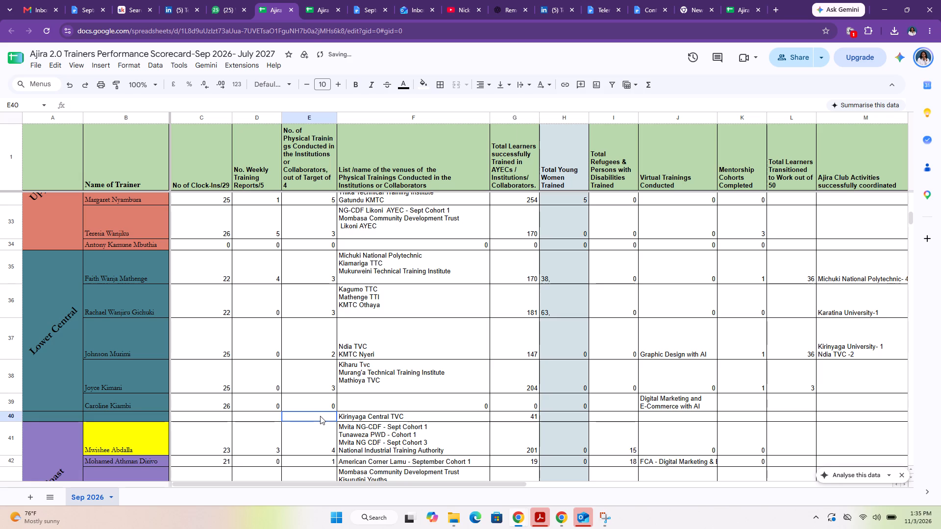
Merge the Lower Central region label with the blank region cell of row 40, covering A35:A40 as one cell.
{"action": "scroll", "coordinate": [320, 416], "scroll_direction": "right", "scroll_amount": 2}
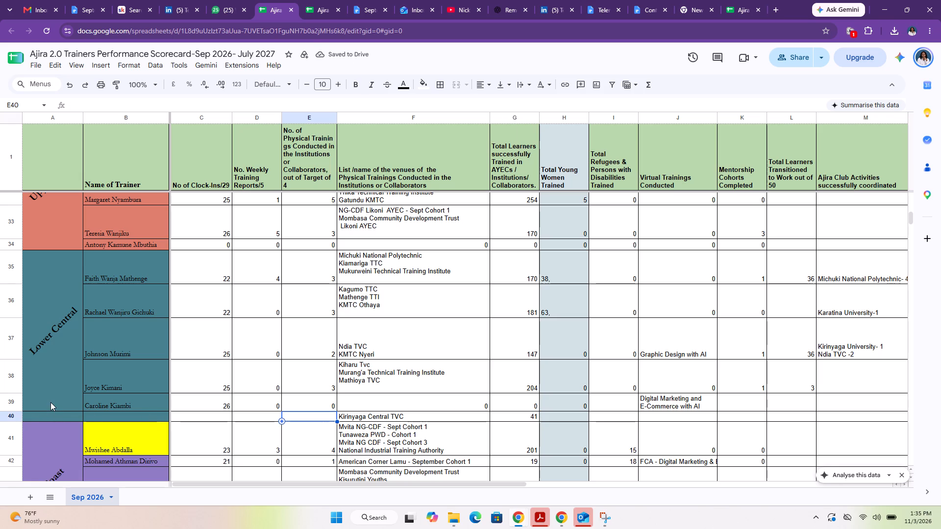
{"action": "left_click_drag", "start_coordinate": [50, 402], "coordinate": [58, 414]}
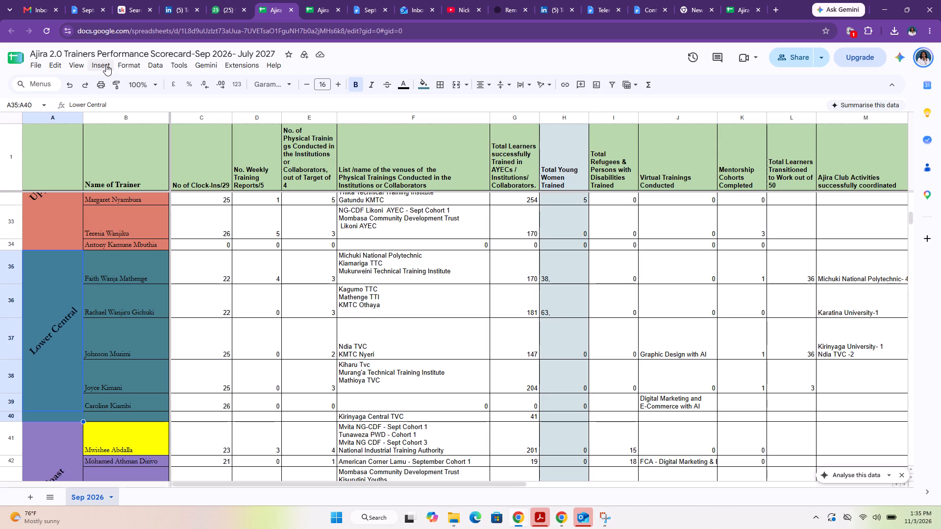
{"action": "left_click", "coordinate": [126, 64]}
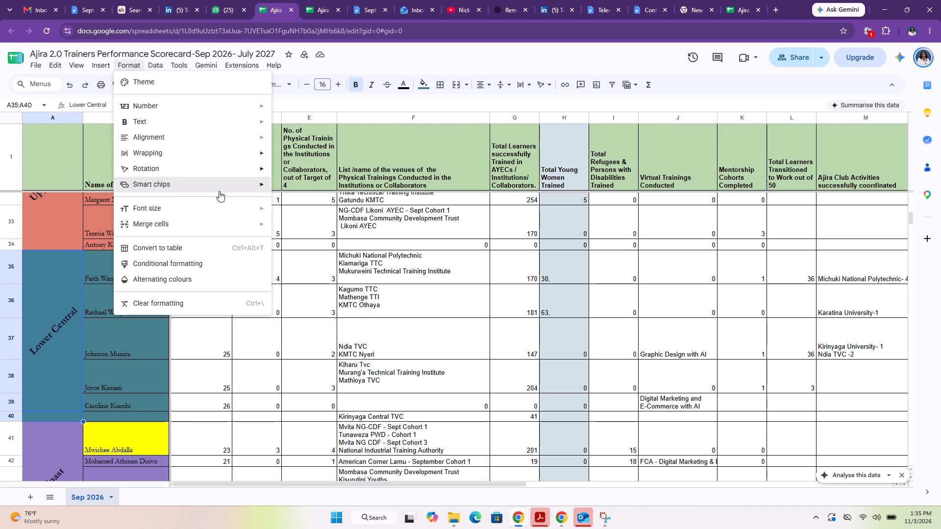
{"action": "left_click", "coordinate": [287, 228]}
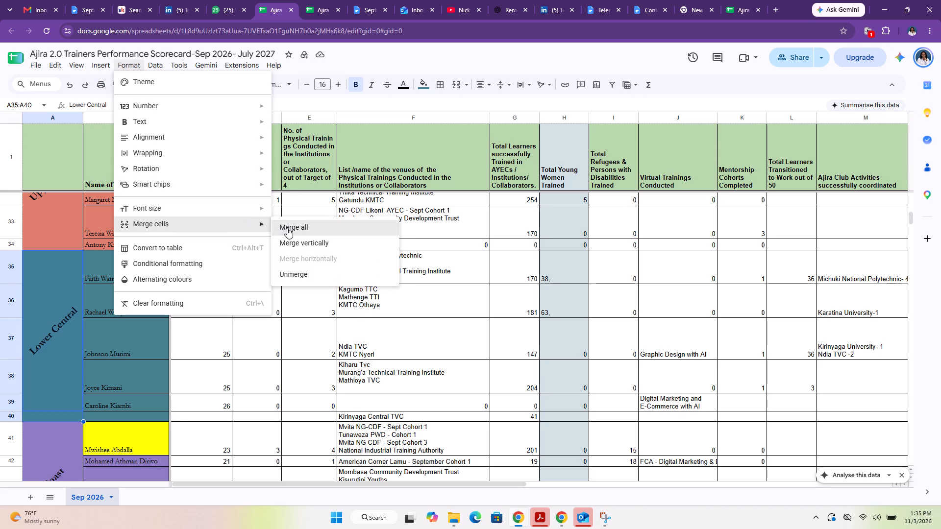
Enter the Kirinyaga Central TVC trainer's full name in the Name of Trainer column of row 40.
{"action": "left_click", "coordinate": [99, 414]}
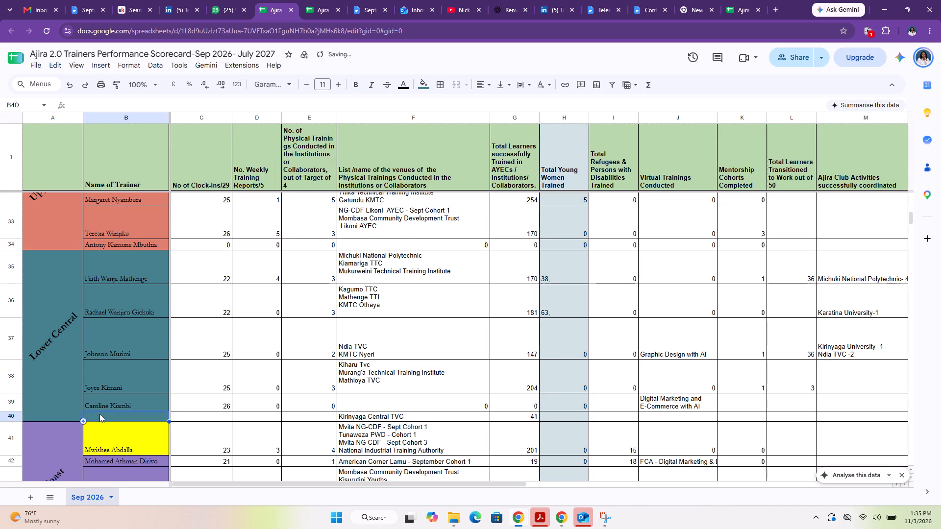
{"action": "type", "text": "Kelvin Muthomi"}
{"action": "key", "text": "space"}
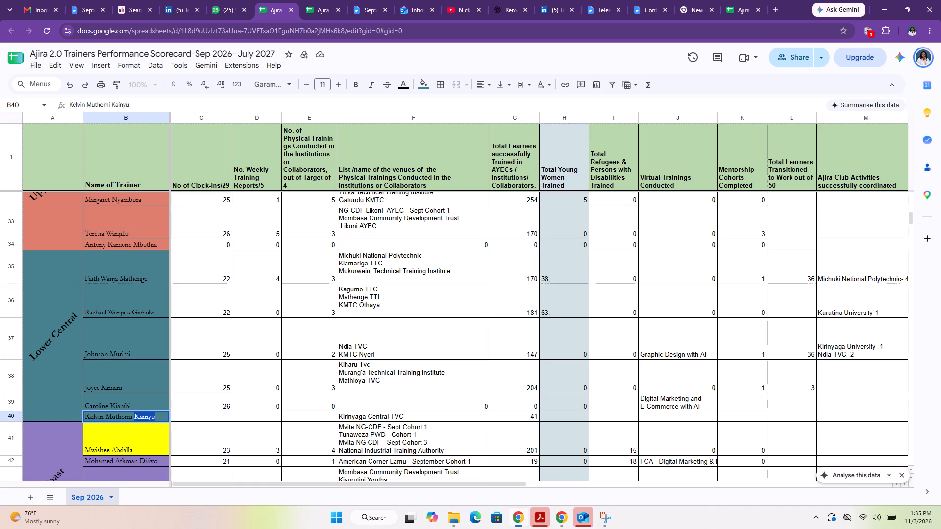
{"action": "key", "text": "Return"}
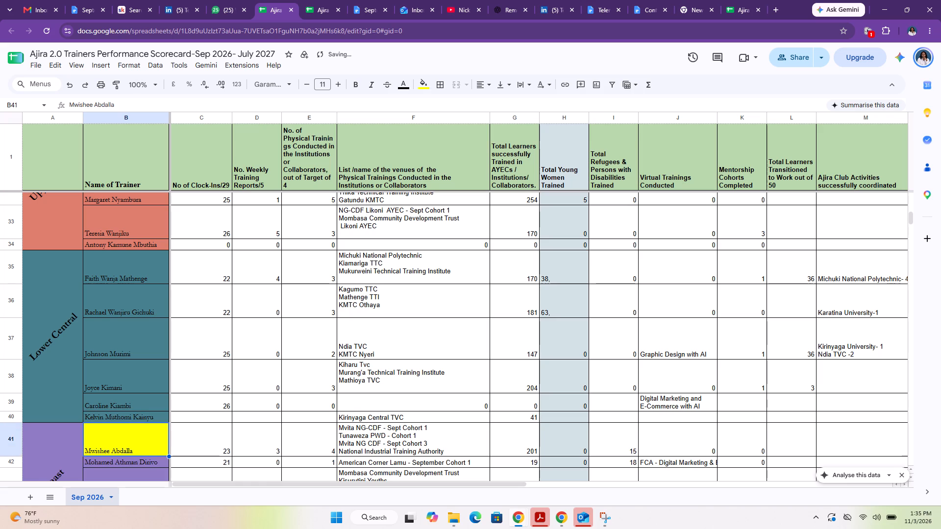
Search the scorecard for "kai" and examine the same trainer's existing entry in the Eastern region.
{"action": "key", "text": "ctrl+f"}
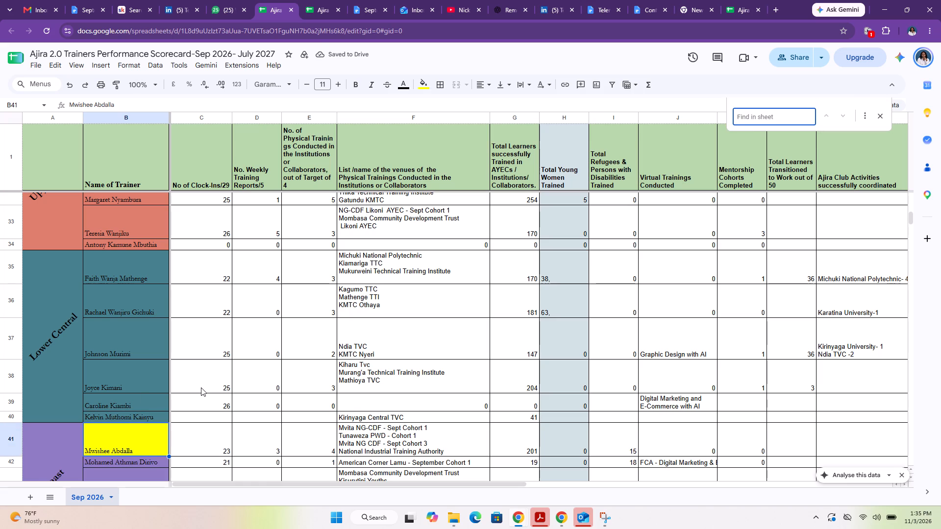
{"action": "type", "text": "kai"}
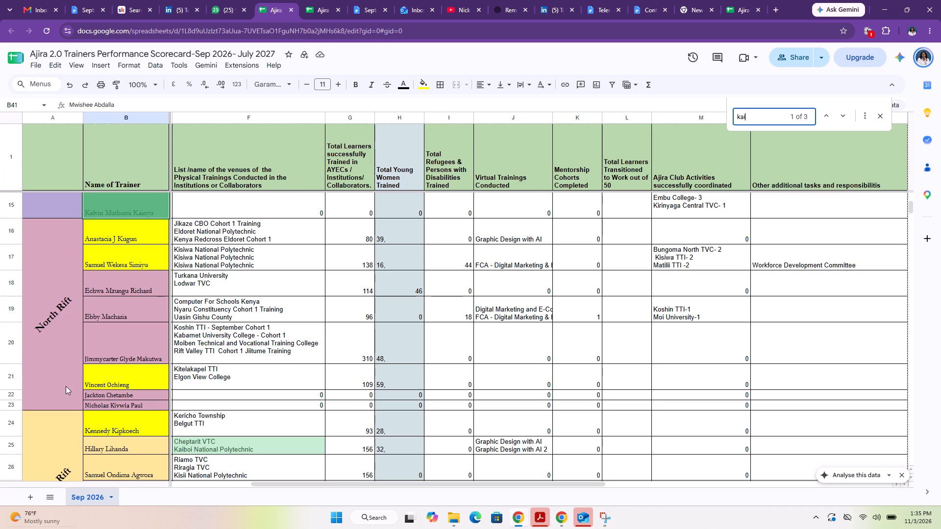
{"action": "scroll", "coordinate": [66, 386], "scroll_direction": "up", "scroll_amount": 4}
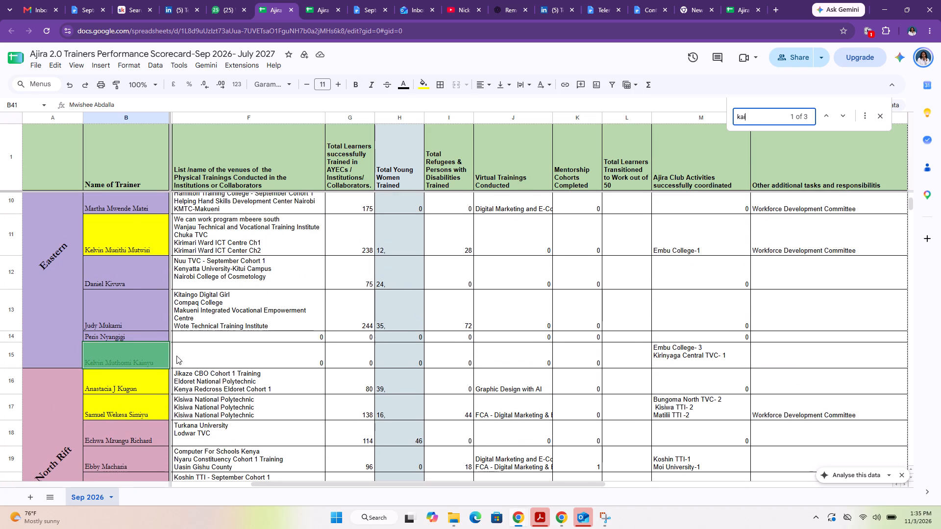
{"action": "scroll", "coordinate": [176, 356], "scroll_direction": "right", "scroll_amount": 4}
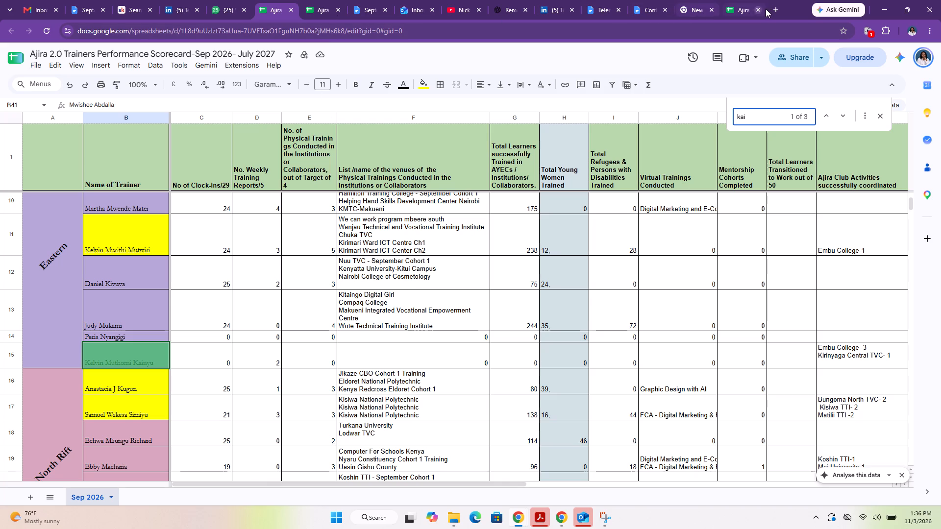
Open the Ajira 2.0 - 2026 Eastern Region Scheduling/Reporting Form in a new browser tab.
{"action": "left_click", "coordinate": [779, 10]}
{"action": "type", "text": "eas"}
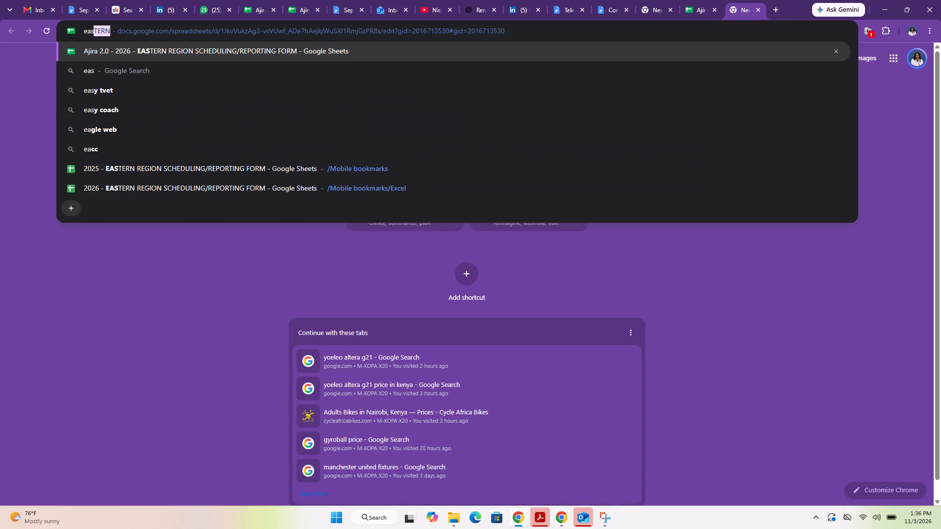
{"action": "left_click", "coordinate": [503, 52]}
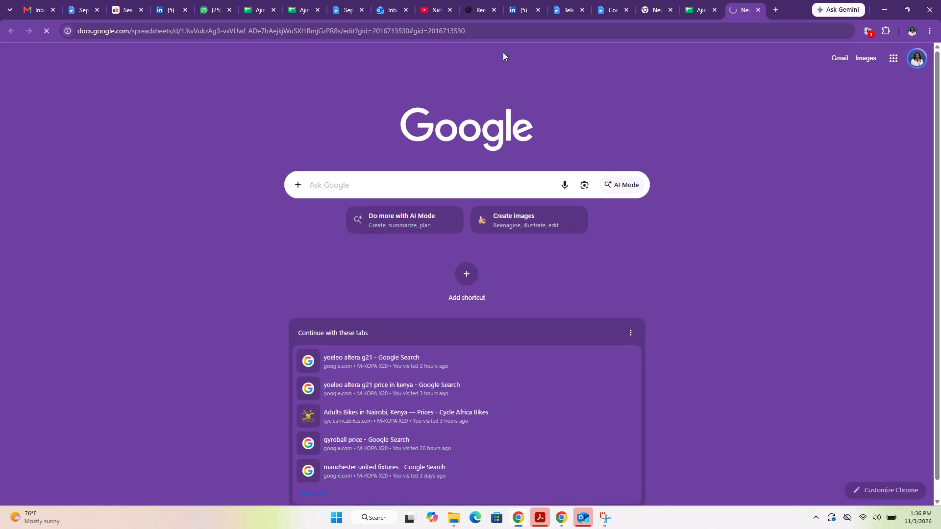
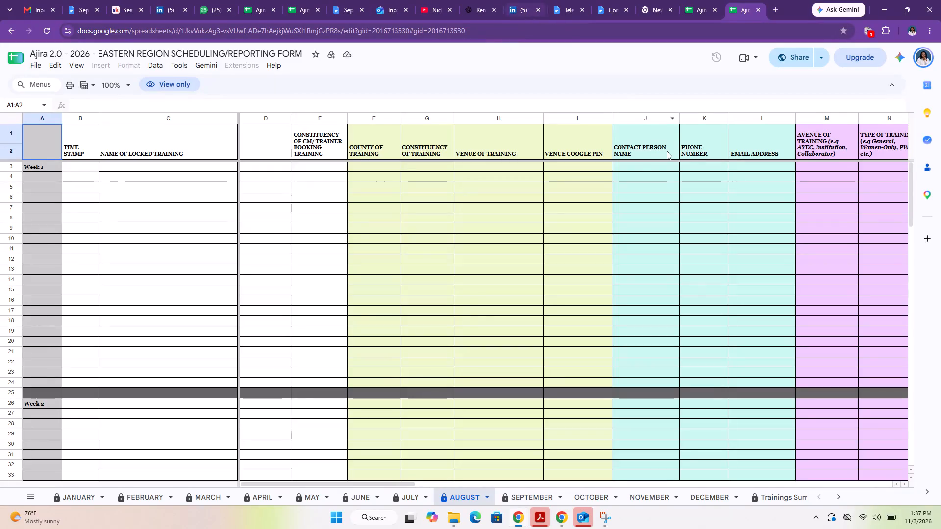
Search the Eastern form's SEPTEMBER sheet for "kain" and examine the matching trainer's scheduled training in Week 4.
{"action": "left_click", "coordinate": [524, 492]}
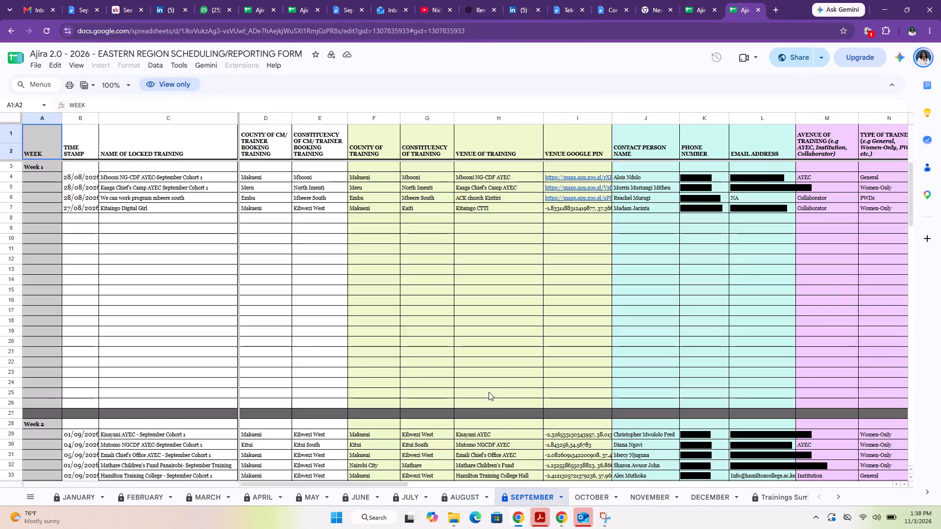
{"action": "key", "text": "ctrl+f"}
{"action": "type", "text": "kain"}
{"action": "key", "text": "u"}
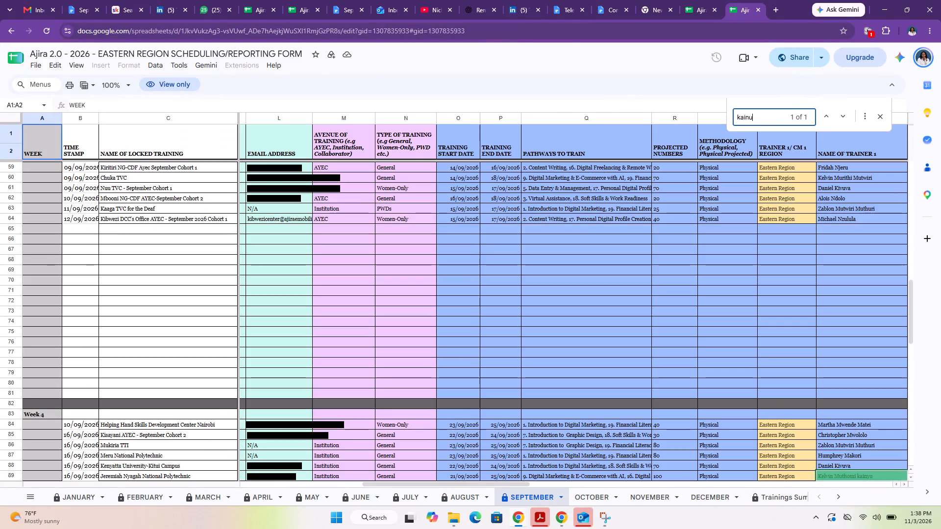
{"action": "key", "text": "BackSpace"}
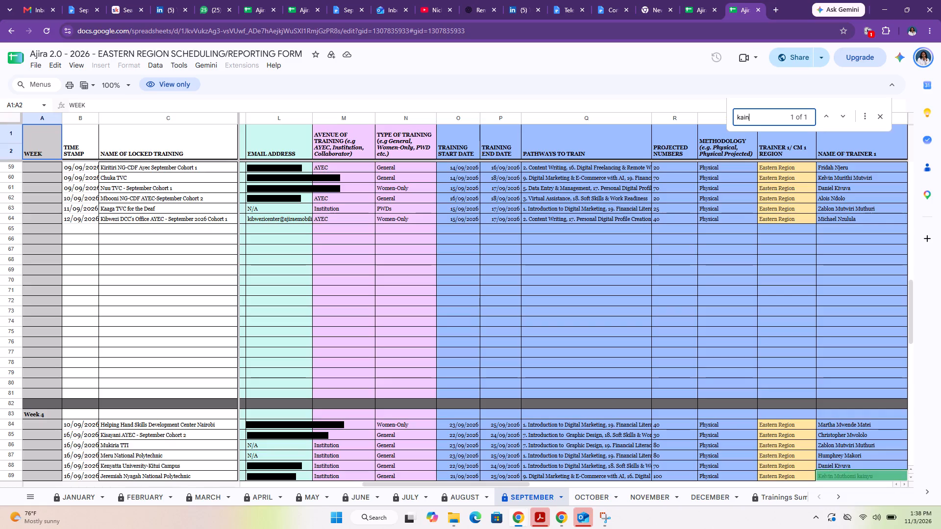
{"action": "scroll", "coordinate": [594, 398], "scroll_direction": "down", "scroll_amount": 3}
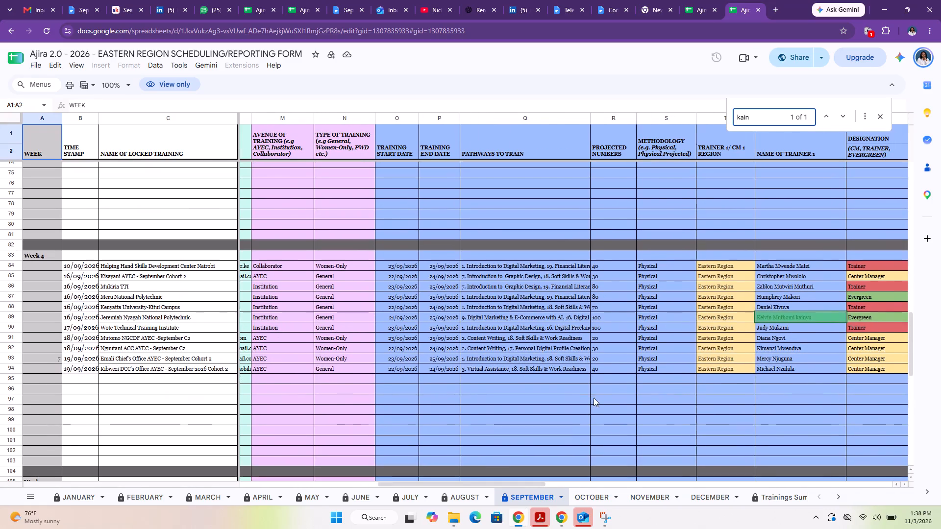
{"action": "scroll", "coordinate": [594, 398], "scroll_direction": "left", "scroll_amount": 2}
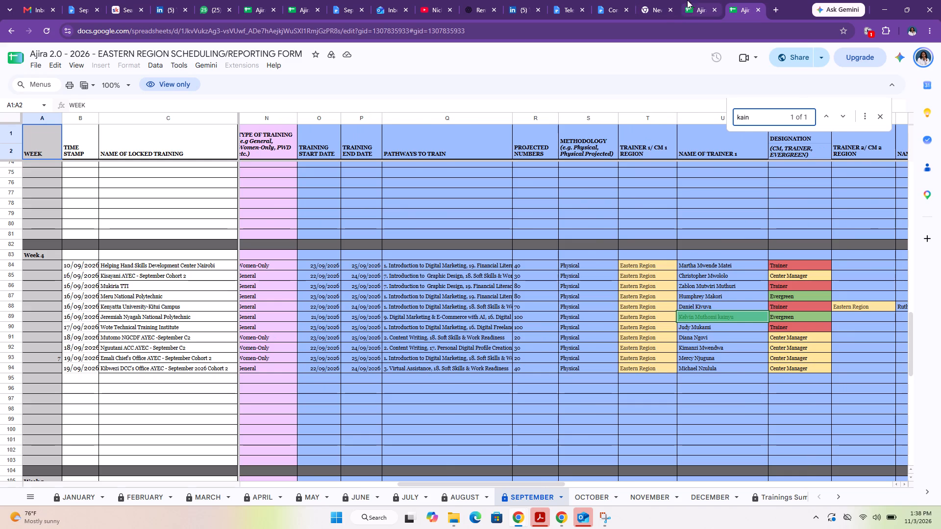
Check the trainer's Eastern entry in the scorecard against the Eastern form, selecting row 89 for Jeremiah Nyagah National Polytechnic.
{"action": "left_click", "coordinate": [253, 10]}
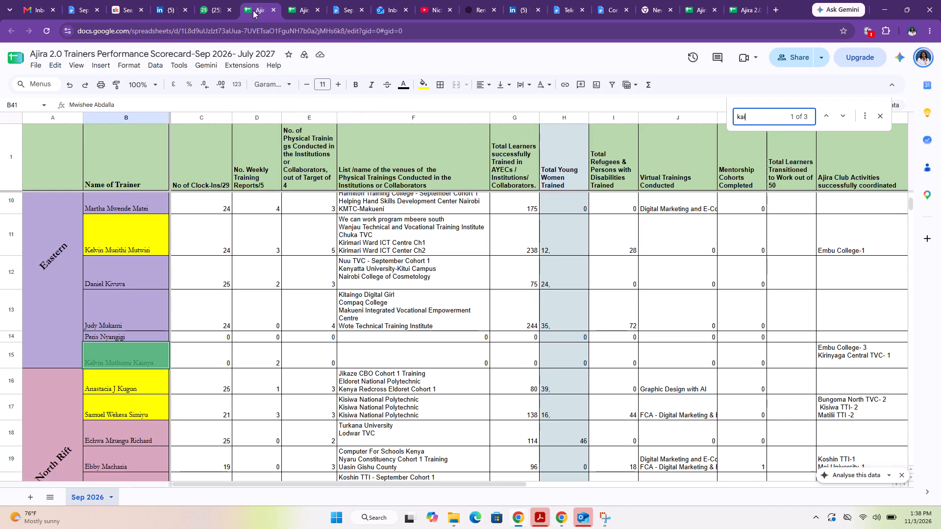
{"action": "left_click", "coordinate": [743, 4]}
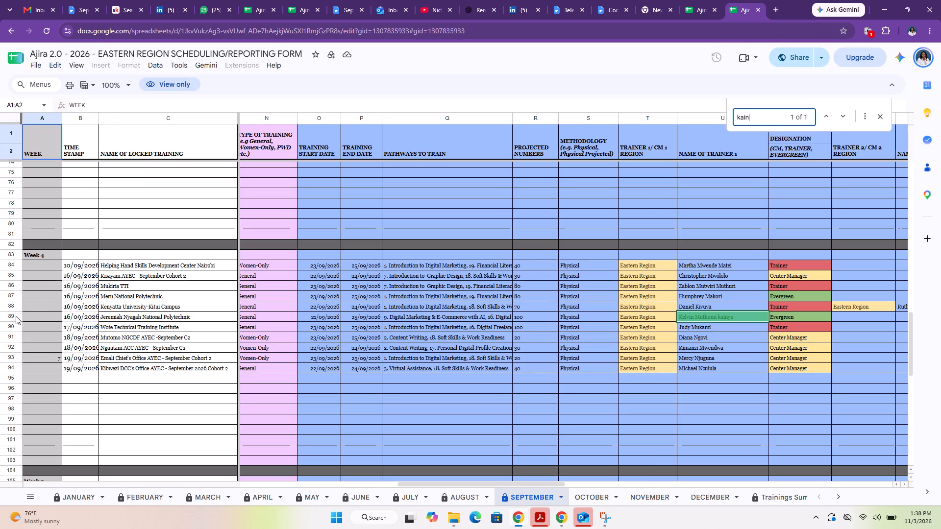
{"action": "left_click", "coordinate": [3, 318]}
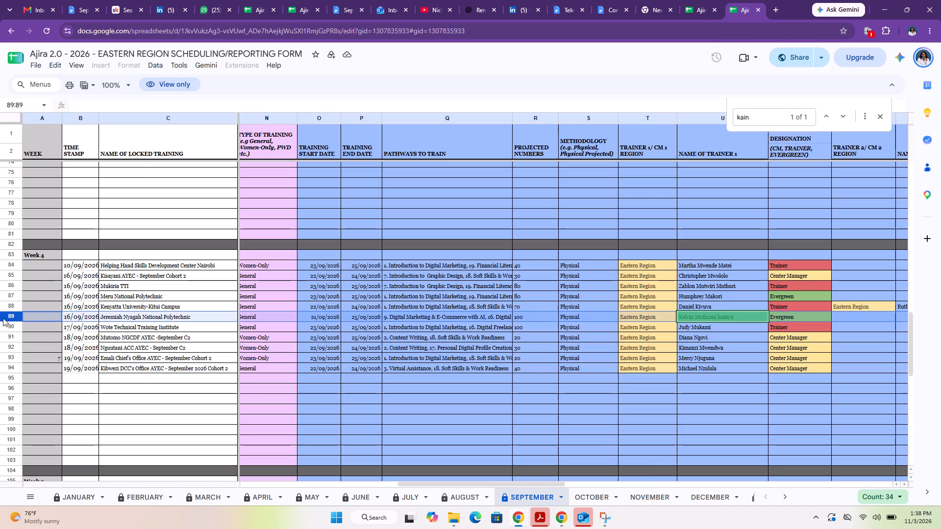
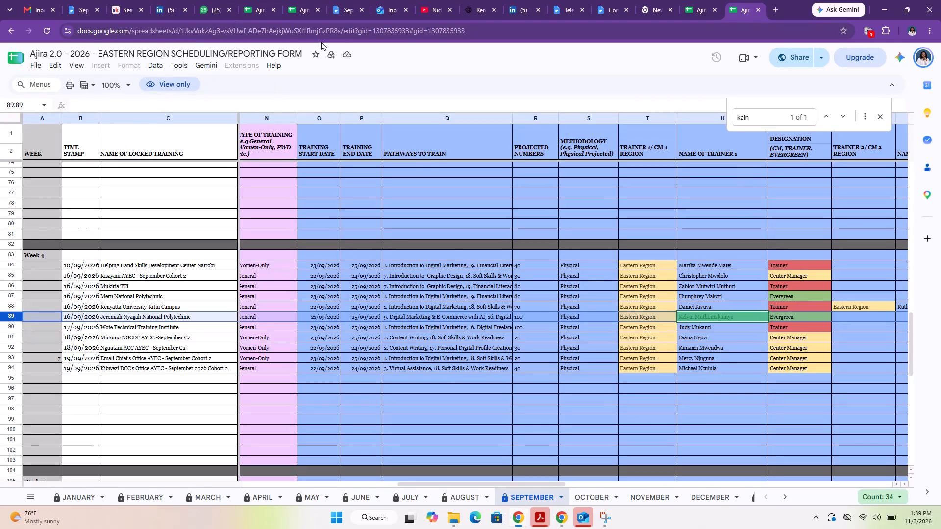
Examine the Kirinyaga Central TVC row in the Lower Central form, from its reporting and enrolment columns back to its assigned trainer and region.
{"action": "left_click", "coordinate": [689, 10]}
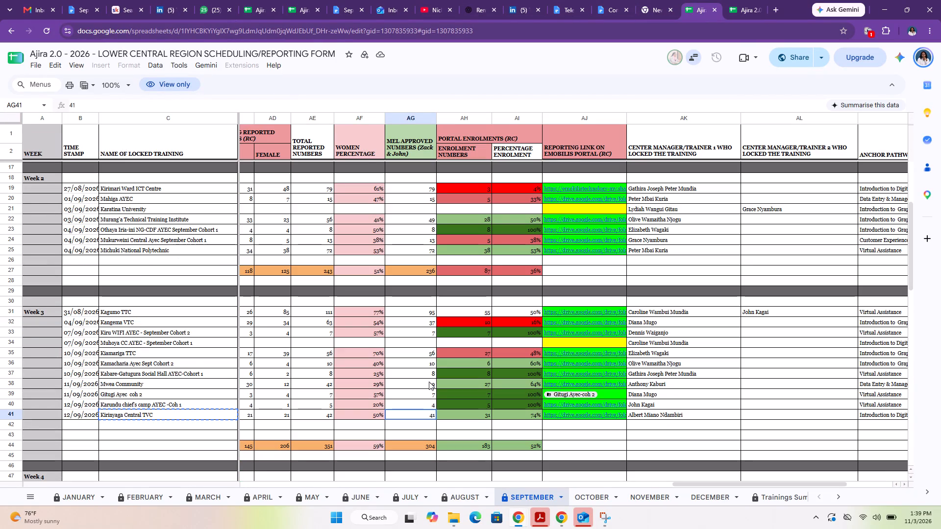
{"action": "scroll", "coordinate": [423, 424], "scroll_direction": "left", "scroll_amount": 4}
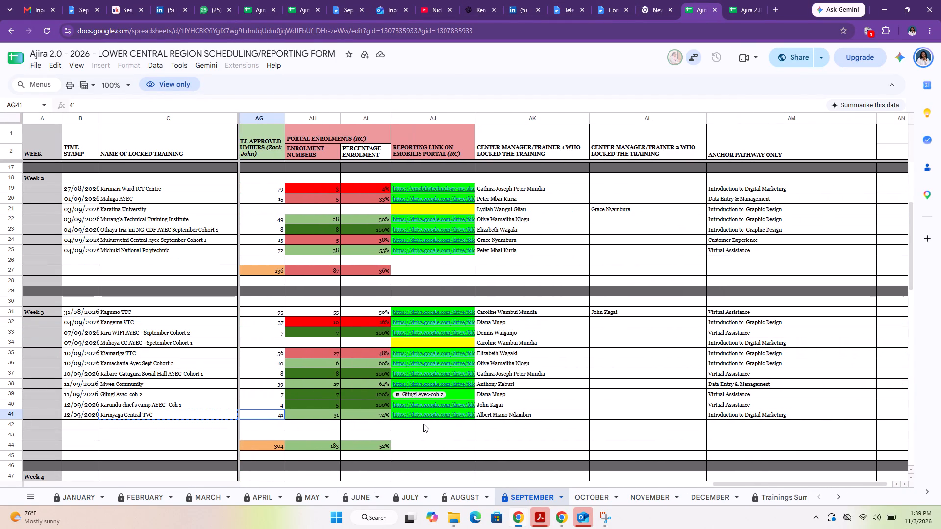
{"action": "scroll", "coordinate": [423, 424], "scroll_direction": "right", "scroll_amount": 5}
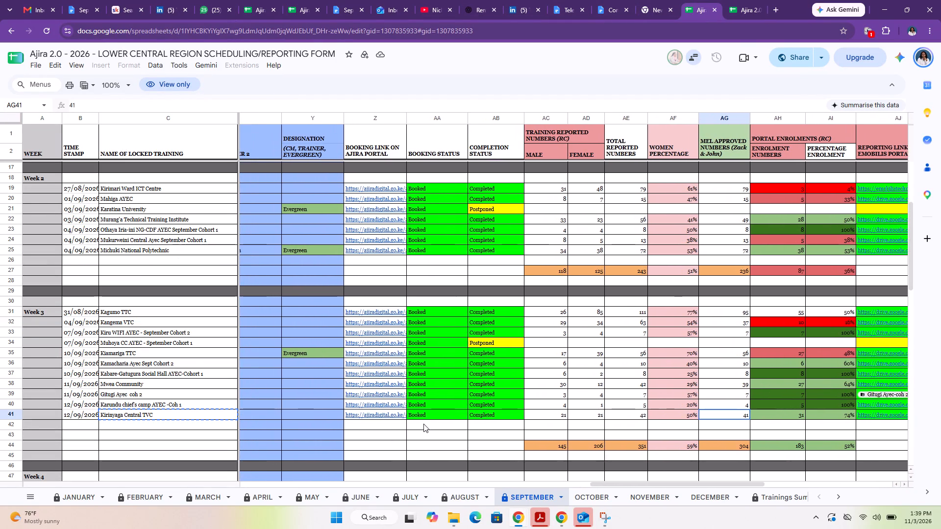
{"action": "scroll", "coordinate": [423, 424], "scroll_direction": "right", "scroll_amount": 1}
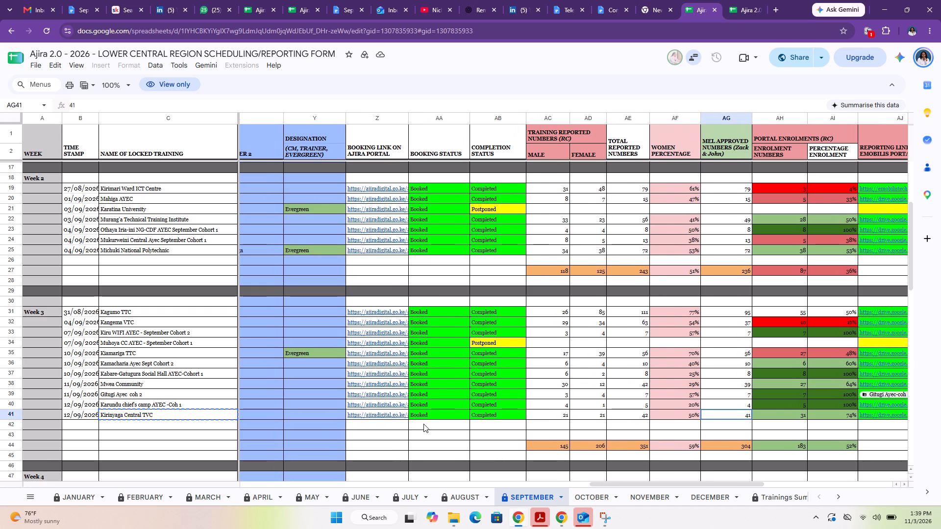
{"action": "scroll", "coordinate": [423, 424], "scroll_direction": "right", "scroll_amount": 4}
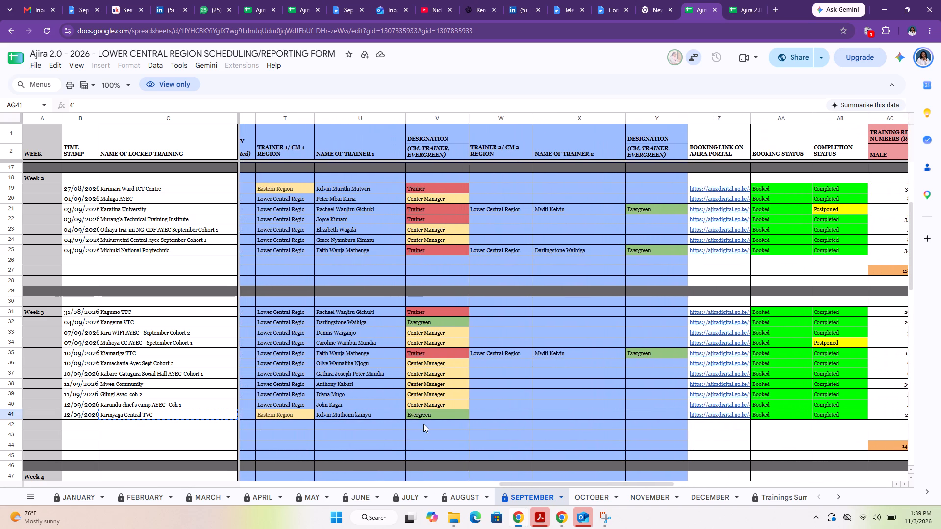
{"action": "scroll", "coordinate": [423, 424], "scroll_direction": "right", "scroll_amount": 2}
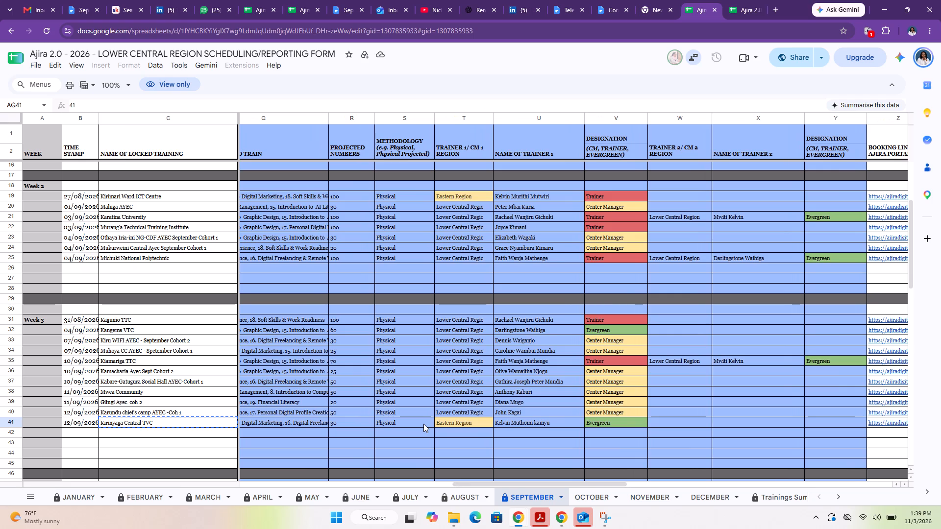
Review the Eastern form's Week 3 September trainings, including their trainers, completion status and reported attendance.
{"action": "left_click", "coordinate": [737, 8]}
{"action": "scroll", "coordinate": [261, 217], "scroll_direction": "up", "scroll_amount": 2}
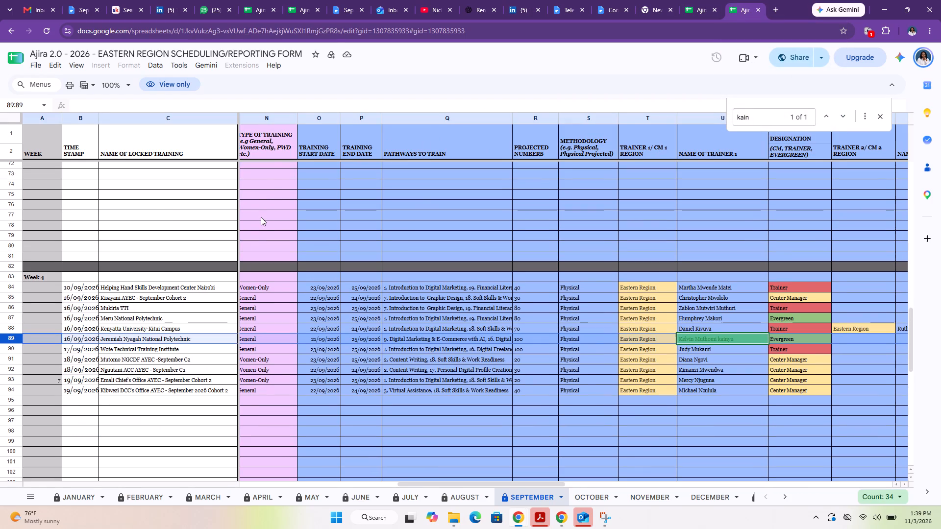
{"action": "scroll", "coordinate": [261, 217], "scroll_direction": "up", "scroll_amount": 2}
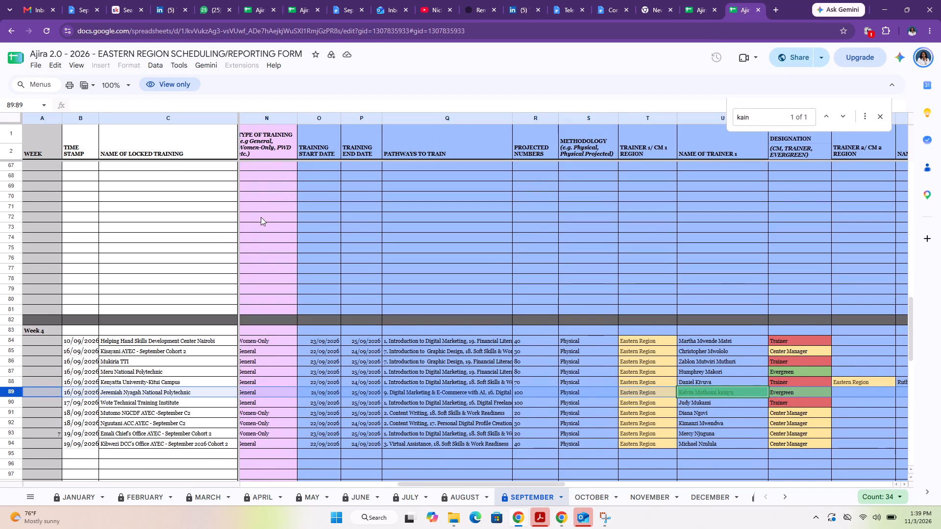
{"action": "scroll", "coordinate": [261, 217], "scroll_direction": "up", "scroll_amount": 1}
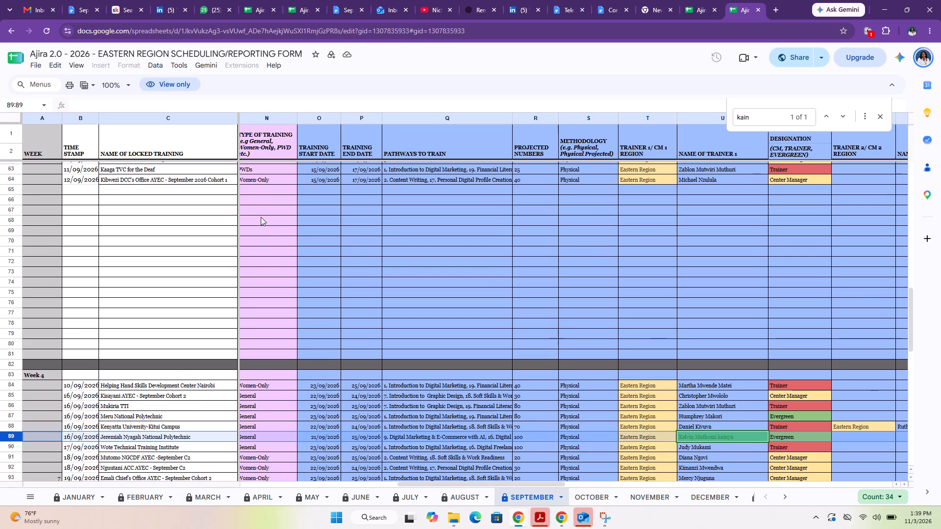
{"action": "scroll", "coordinate": [261, 217], "scroll_direction": "up", "scroll_amount": 3}
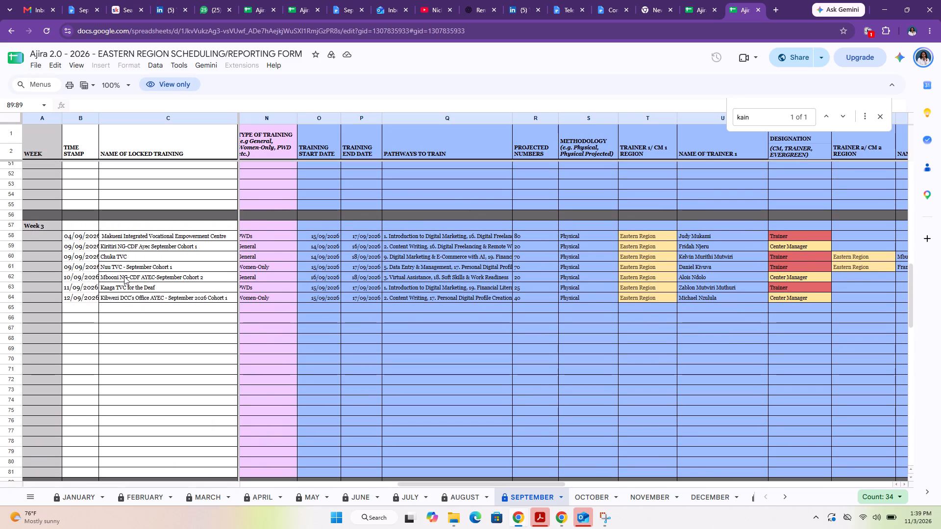
{"action": "scroll", "coordinate": [124, 276], "scroll_direction": "left", "scroll_amount": 2}
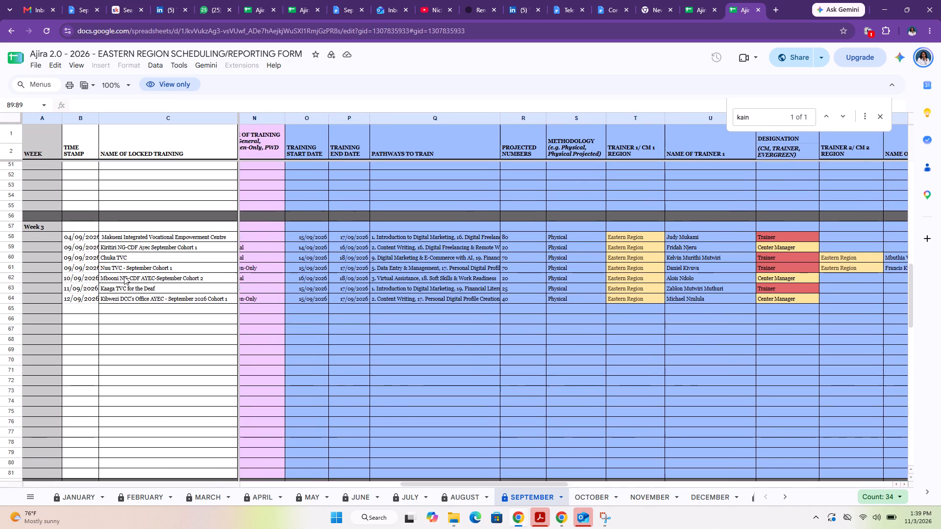
{"action": "scroll", "coordinate": [124, 276], "scroll_direction": "left", "scroll_amount": 3}
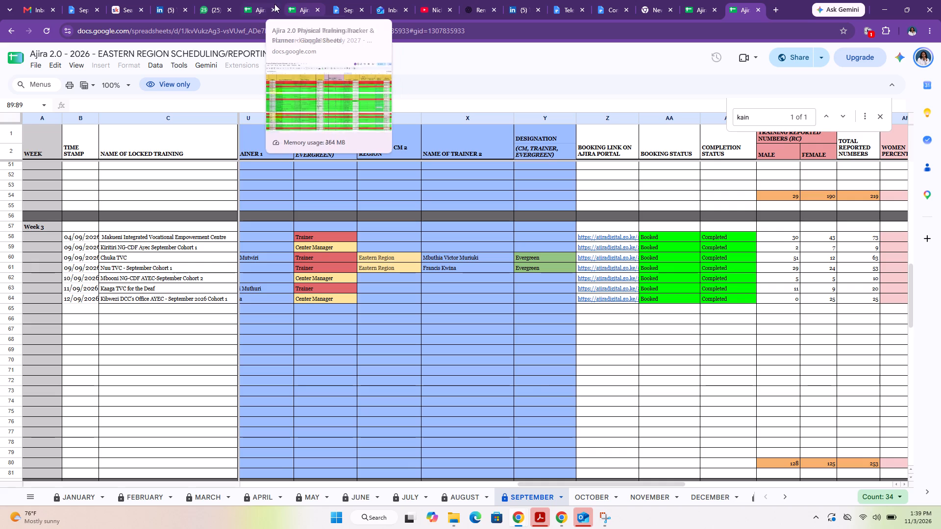
Check the clock-ins and weekly reports in row 15, the Kirinyaga Central TVC trainer's Eastern entry in the trainers' scorecard.
{"action": "left_click", "coordinate": [259, 7]}
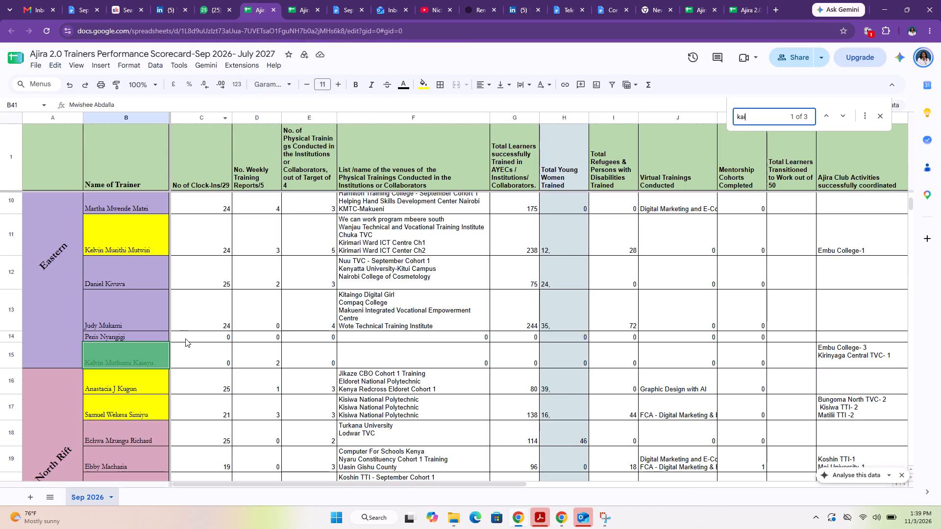
{"action": "scroll", "coordinate": [185, 338], "scroll_direction": "down", "scroll_amount": 2}
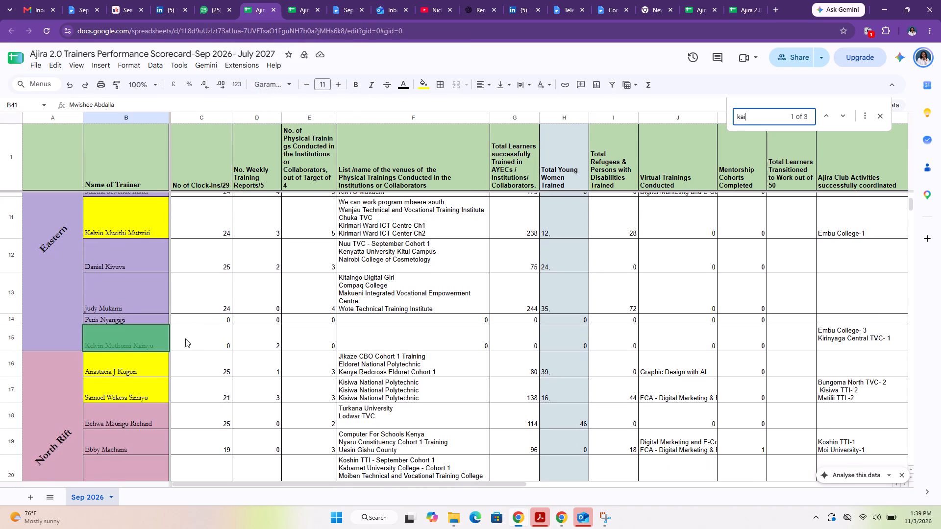
{"action": "left_click", "coordinate": [205, 330]}
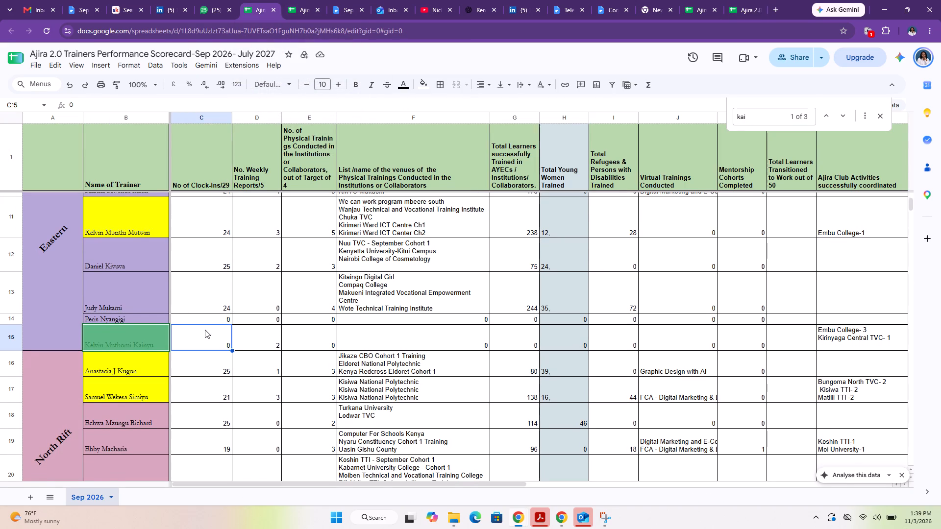
{"action": "scroll", "coordinate": [205, 330], "scroll_direction": "right", "scroll_amount": 3}
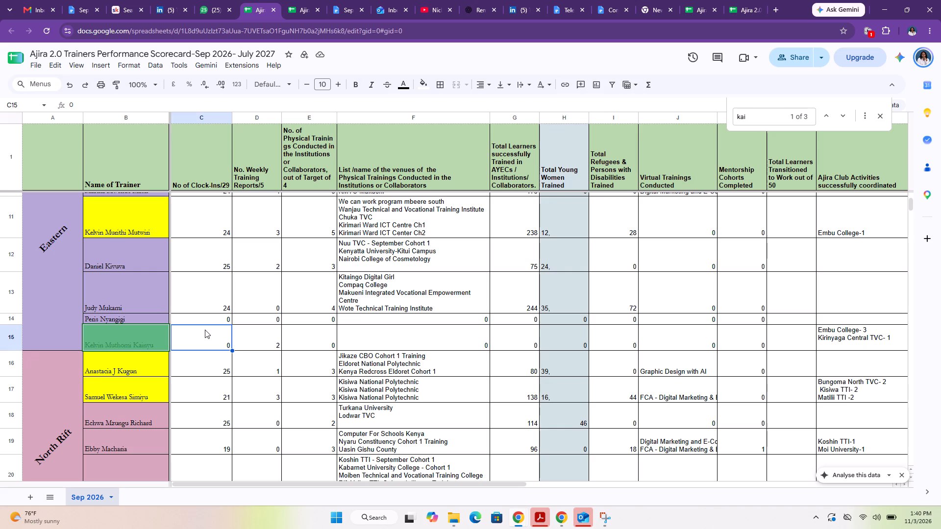
{"action": "left_click", "coordinate": [242, 347]}
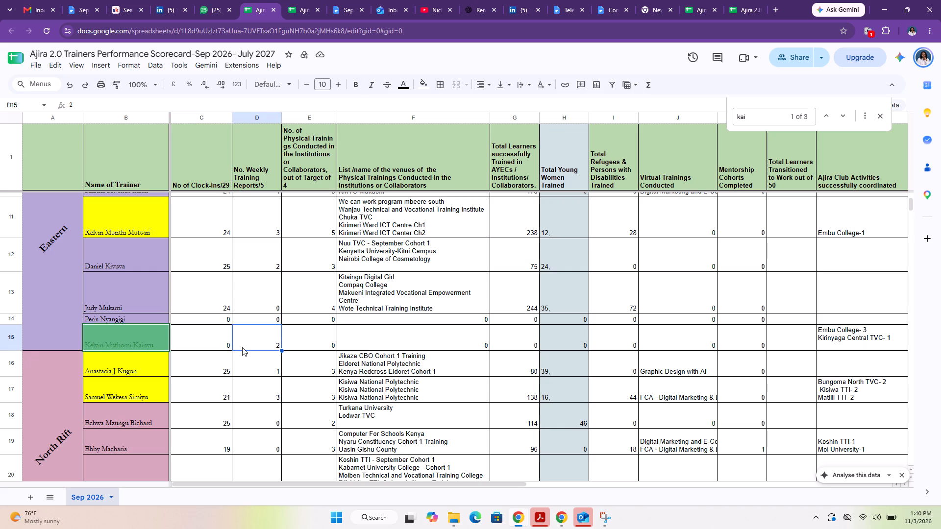
Undo the Lower Central additions for the Kirinyaga Central TVC trainer, including the name, venue, learner total and inserted row 40.
{"action": "scroll", "coordinate": [242, 347], "scroll_direction": "down", "scroll_amount": 3}
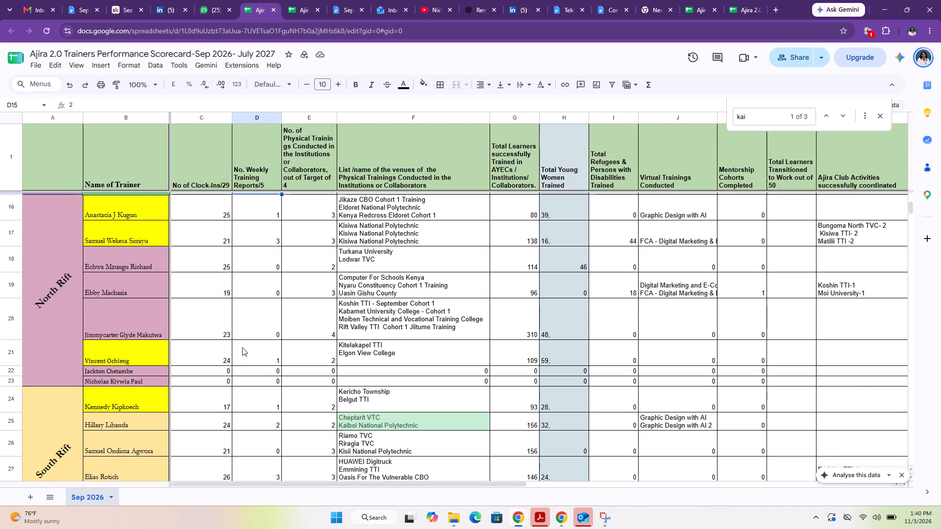
{"action": "scroll", "coordinate": [242, 347], "scroll_direction": "down", "scroll_amount": 9}
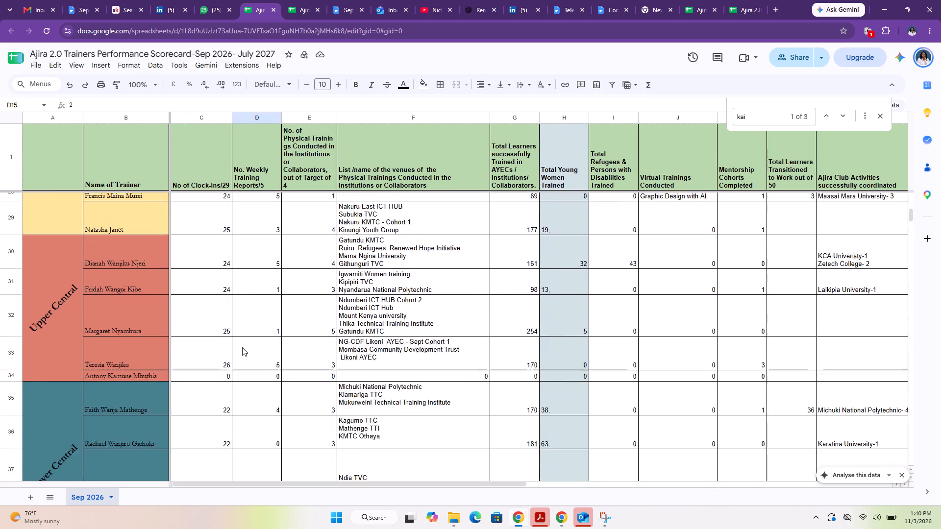
{"action": "scroll", "coordinate": [186, 347], "scroll_direction": "down", "scroll_amount": 2}
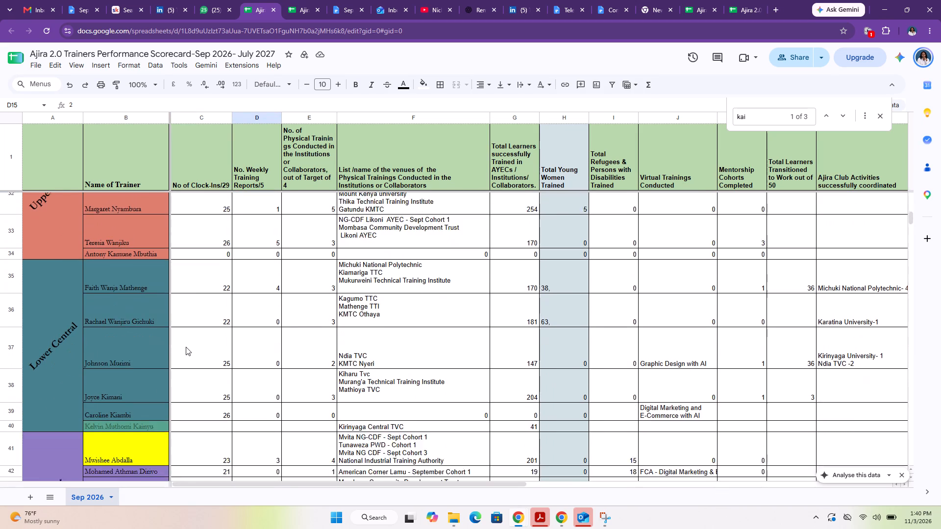
{"action": "scroll", "coordinate": [186, 347], "scroll_direction": "down", "scroll_amount": 1}
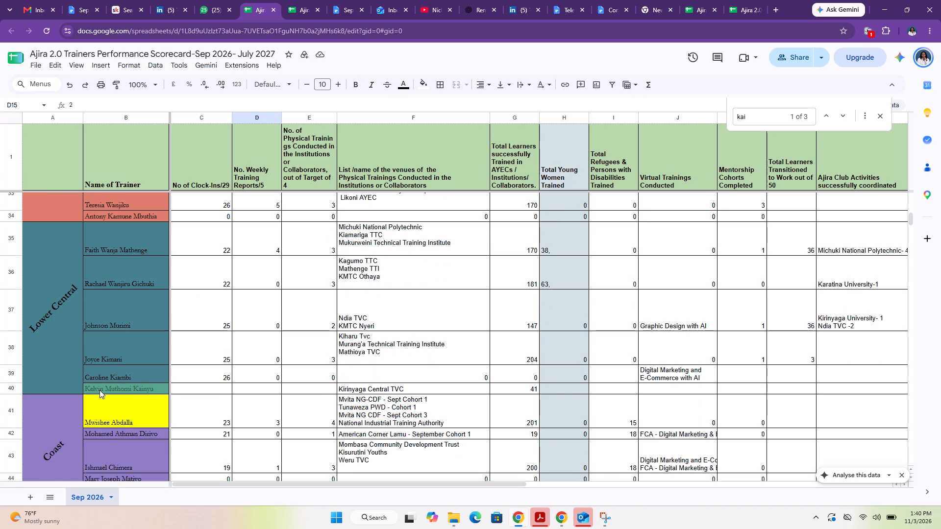
{"action": "key", "text": "ctrl+z"}
{"action": "key", "text": "ctrl+z"}
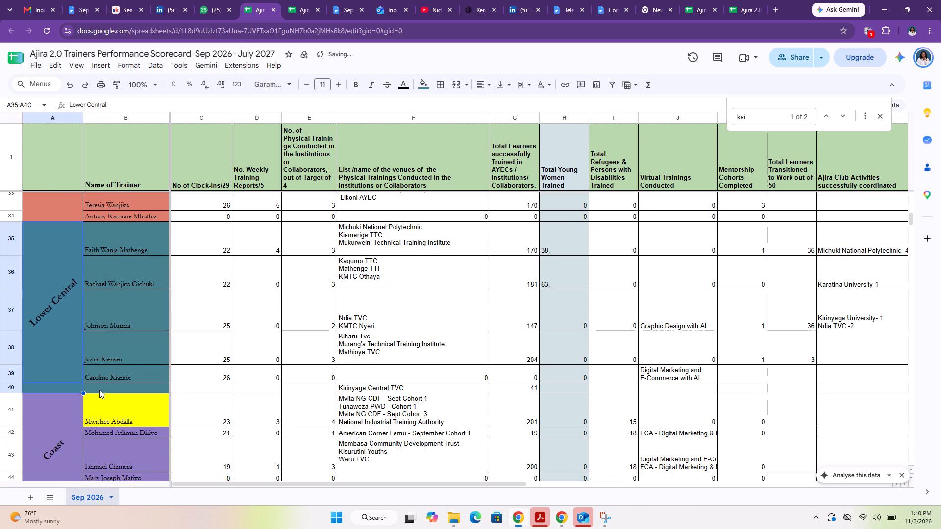
{"action": "key", "text": "ctrl+z"}
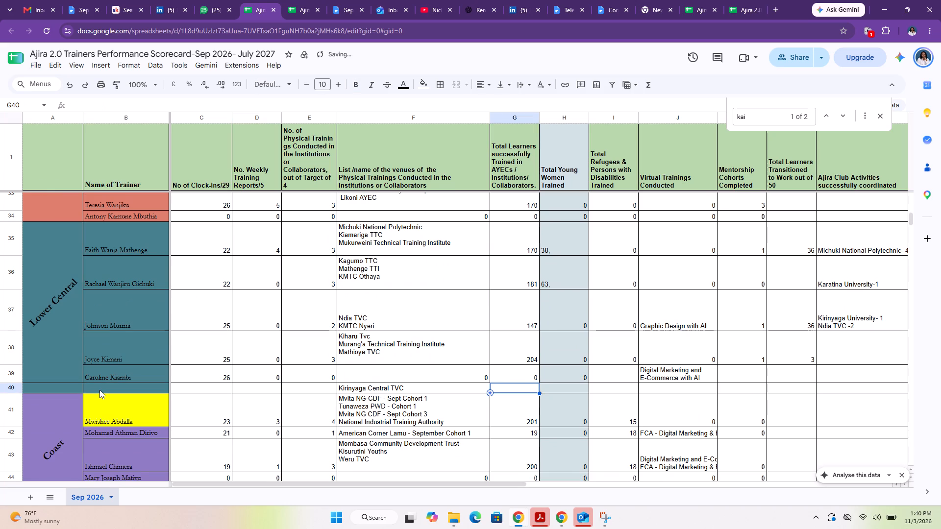
{"action": "key", "text": "ctrl+z"}
{"action": "key", "text": "ctrl+z"}
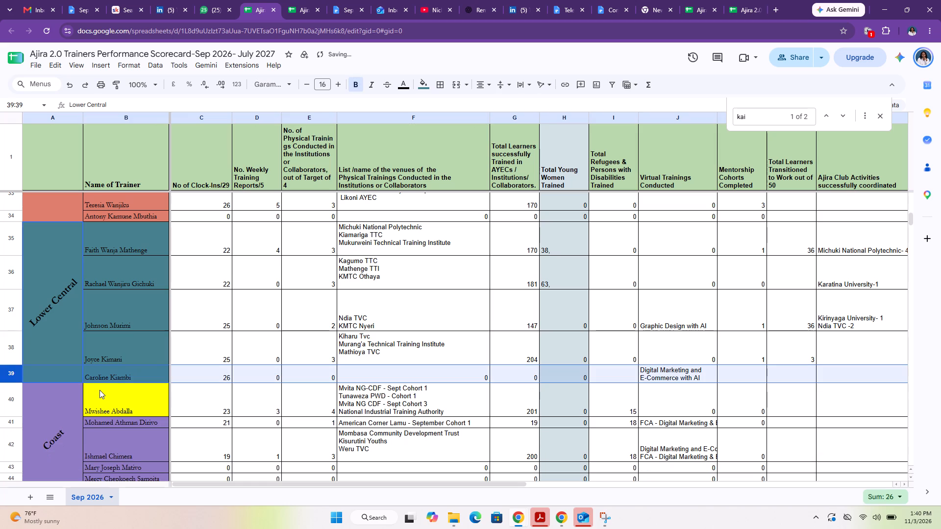
{"action": "left_click", "coordinate": [197, 350]}
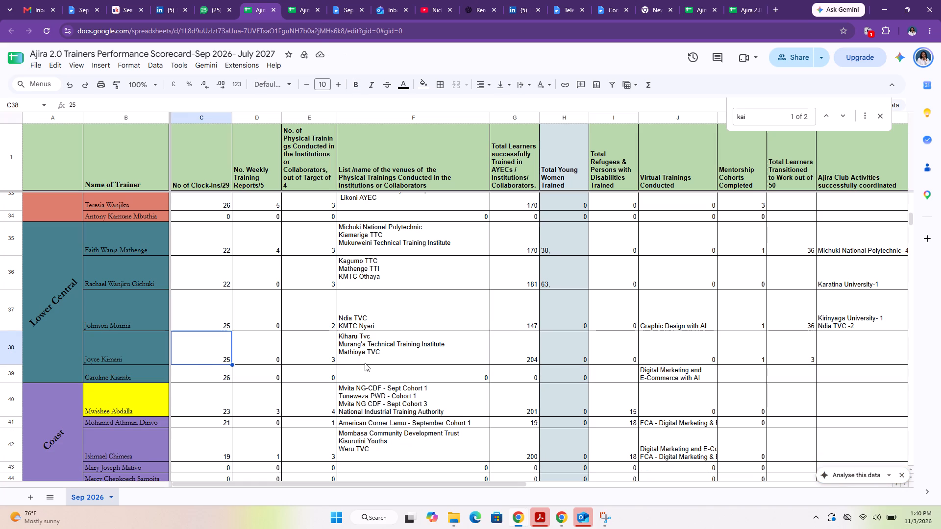
Review the Week 3 attendance figures in the Physical Training Tracker, selecting the female count for Eastleigh Youth Space Training Institute.
{"action": "left_click", "coordinate": [300, 3]}
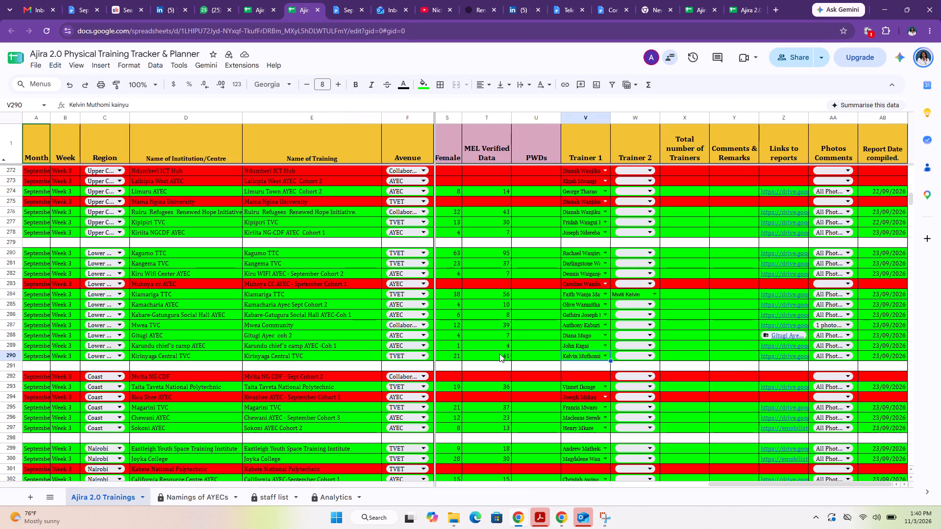
{"action": "scroll", "coordinate": [499, 354], "scroll_direction": "down", "scroll_amount": 5}
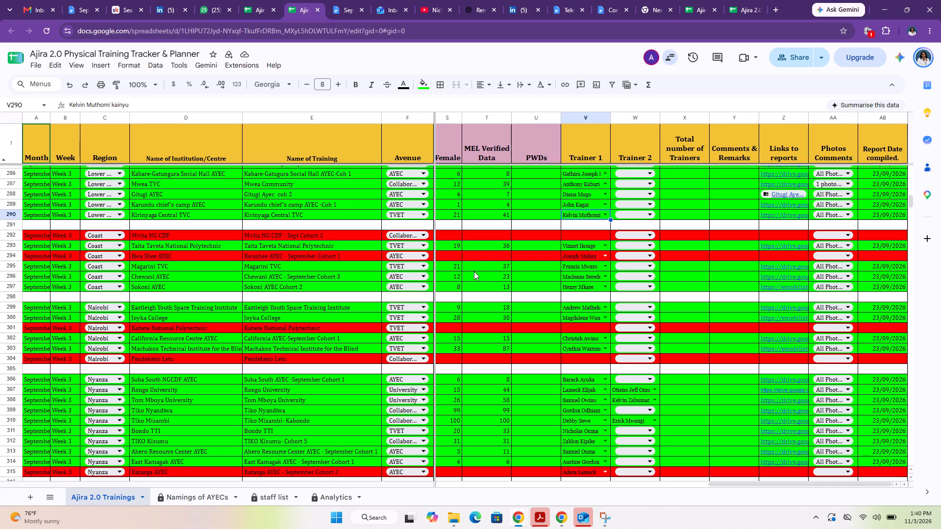
{"action": "scroll", "coordinate": [474, 272], "scroll_direction": "down", "scroll_amount": 2}
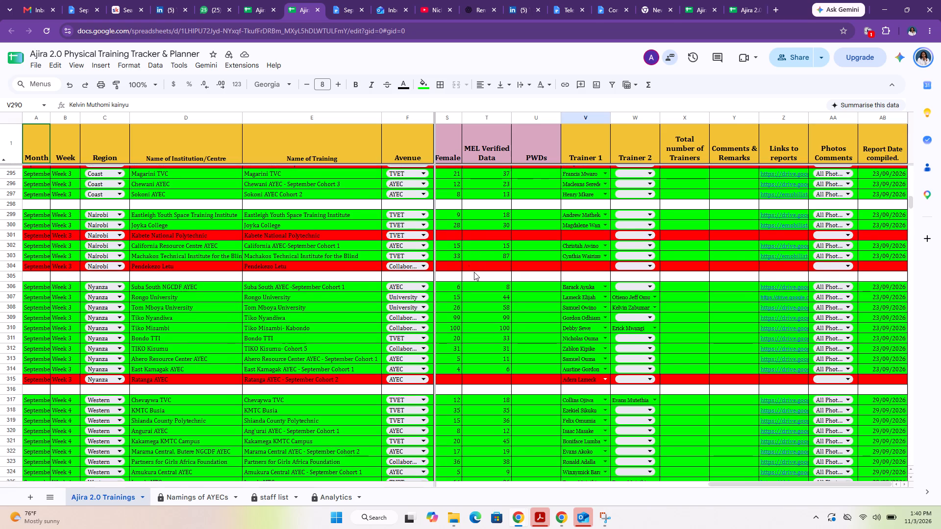
{"action": "scroll", "coordinate": [480, 222], "scroll_direction": "right", "scroll_amount": 2}
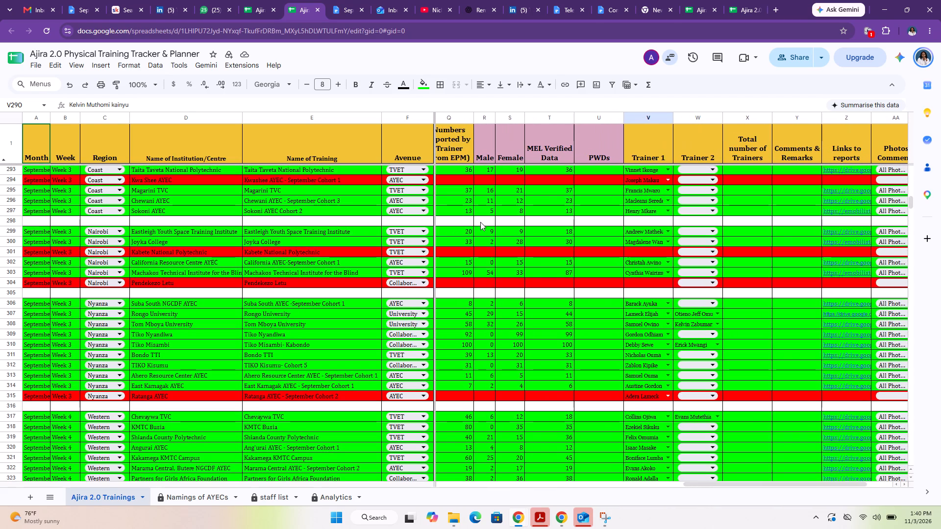
{"action": "left_click", "coordinate": [511, 232]}
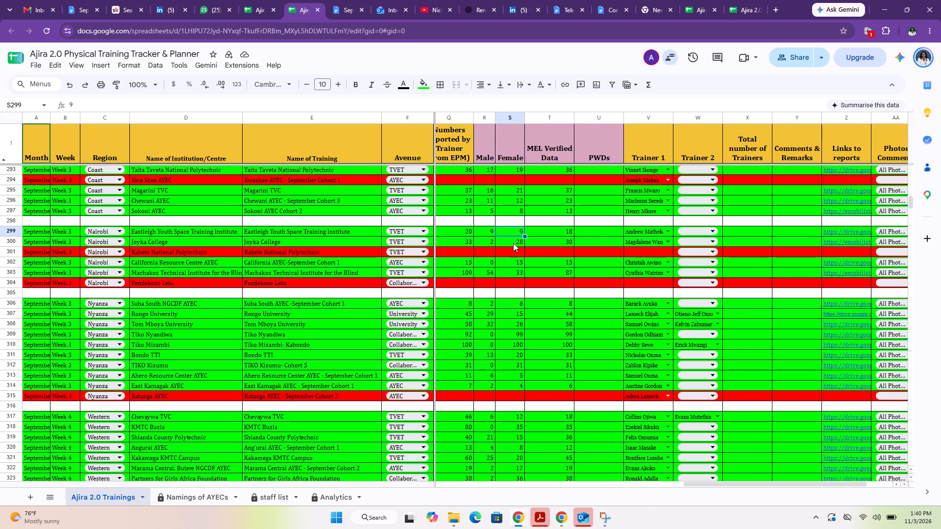
Enter "9," as the young women trained for the Eastleigh Youth Space Training Institute trainer in the scorecard's Nairobi section, row 49.
{"action": "left_click", "coordinate": [258, 15]}
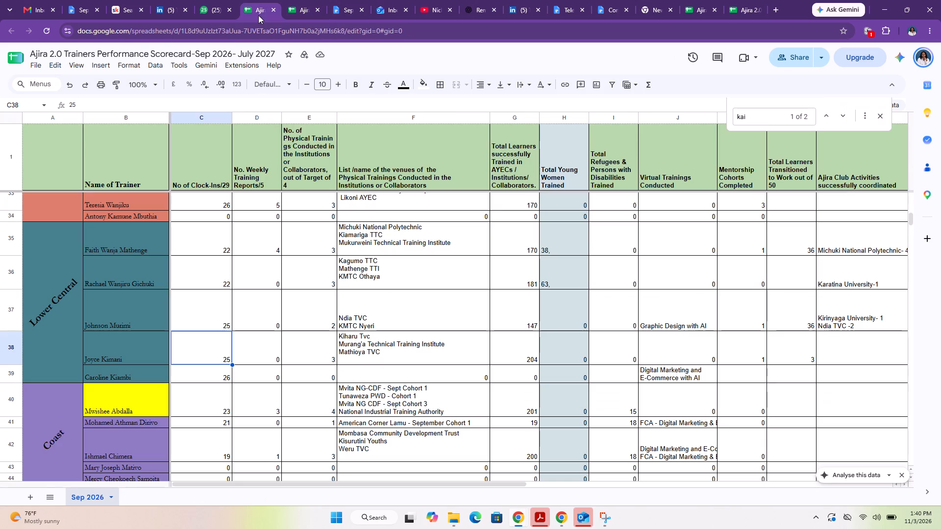
{"action": "scroll", "coordinate": [474, 298], "scroll_direction": "down", "scroll_amount": 2}
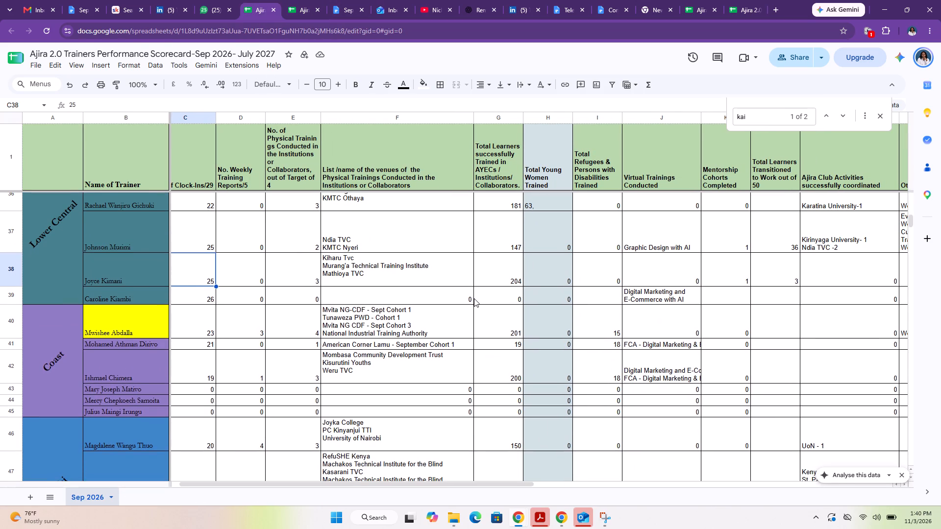
{"action": "scroll", "coordinate": [474, 298], "scroll_direction": "down", "scroll_amount": 3}
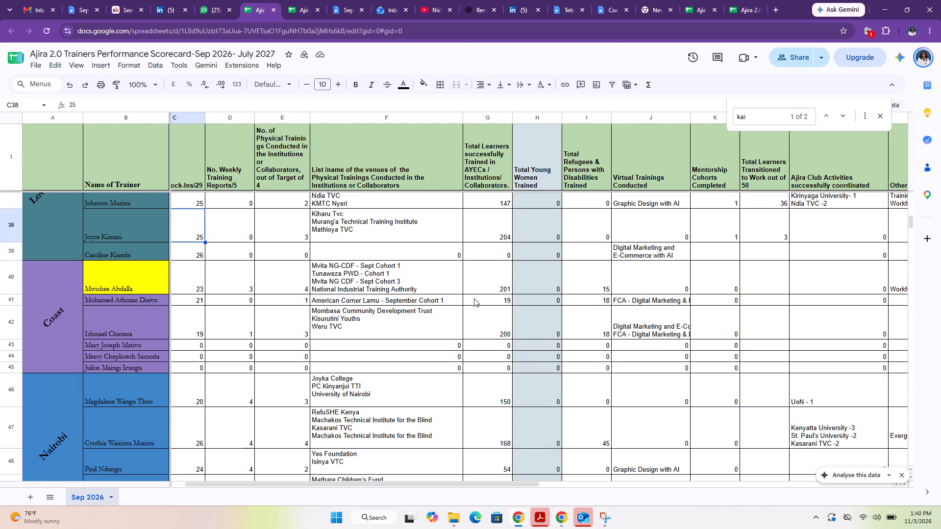
{"action": "scroll", "coordinate": [474, 298], "scroll_direction": "down", "scroll_amount": 3}
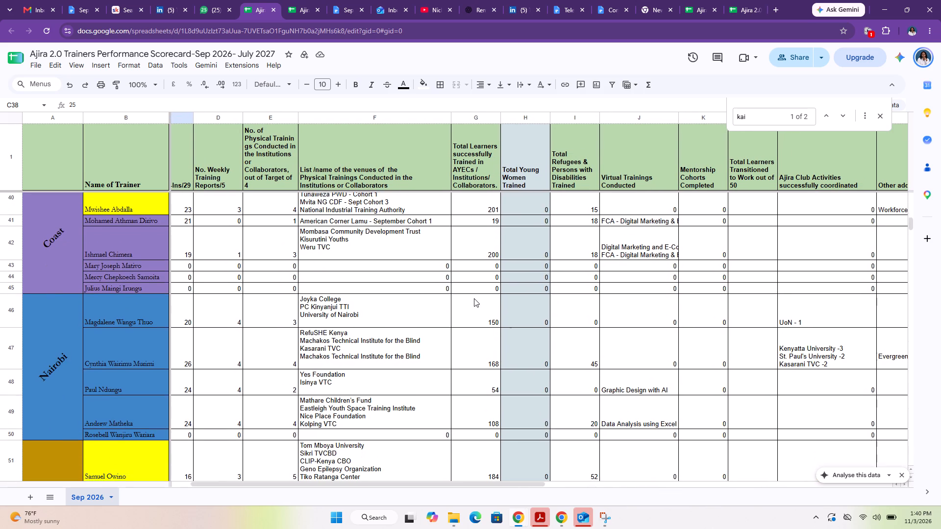
{"action": "scroll", "coordinate": [474, 298], "scroll_direction": "down", "scroll_amount": 2}
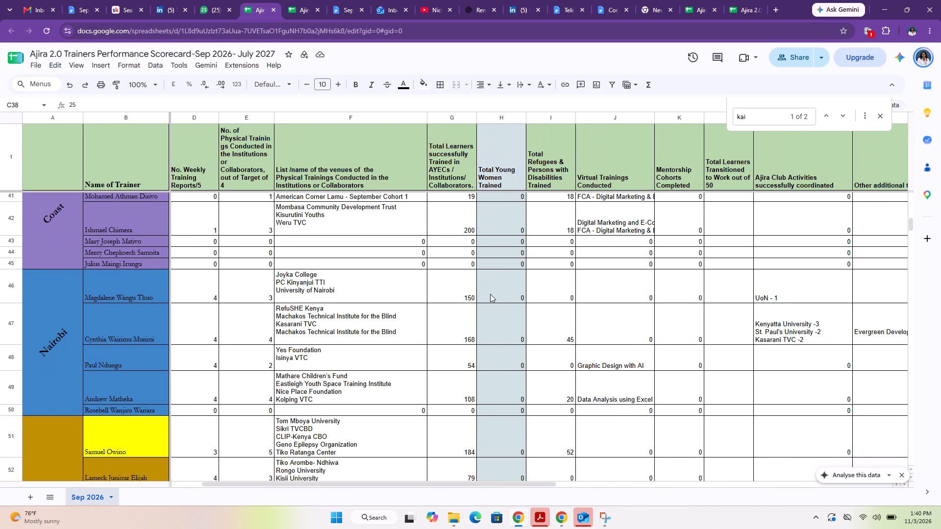
{"action": "left_click", "coordinate": [498, 399]}
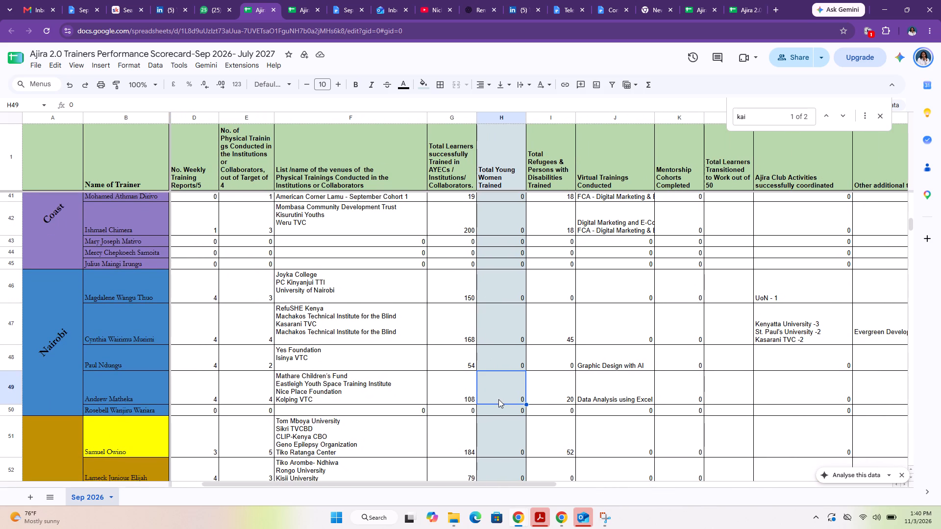
{"action": "key", "text": "9"}
{"action": "key", "text": "comma"}
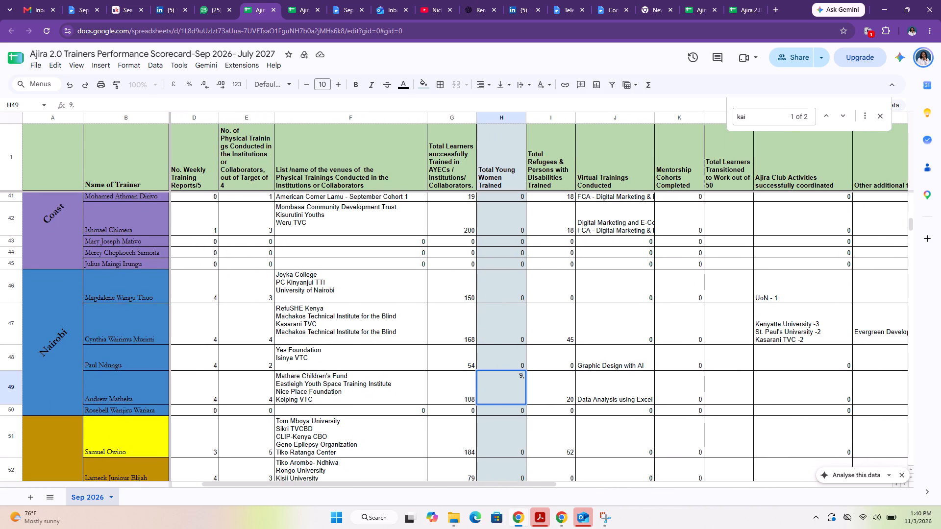
{"action": "scroll", "coordinate": [498, 399], "scroll_direction": "down", "scroll_amount": 2}
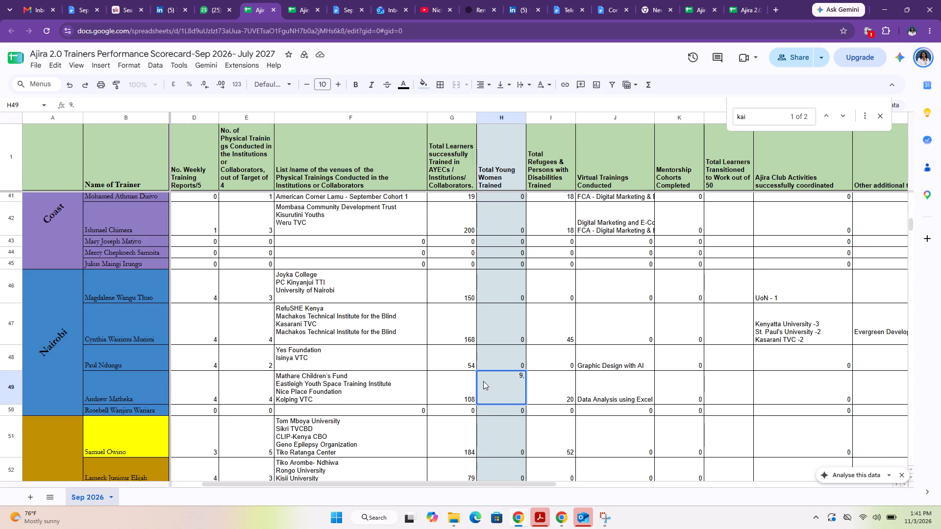
Enter "28," as the young women trained for the Joyka College trainer in the scorecard's Nairobi section, row 46.
{"action": "left_click", "coordinate": [502, 361]}
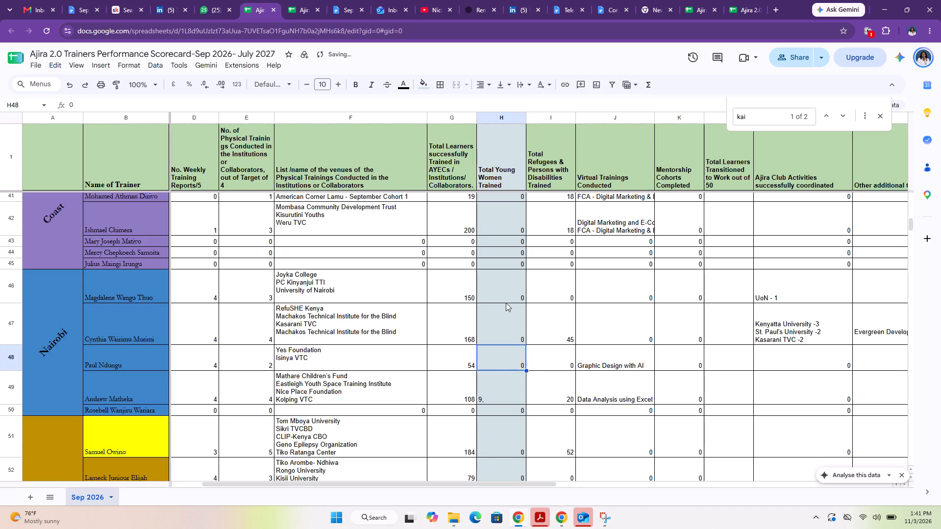
{"action": "left_click", "coordinate": [508, 297]}
{"action": "type", "text": "28"}
{"action": "key", "text": "comma"}
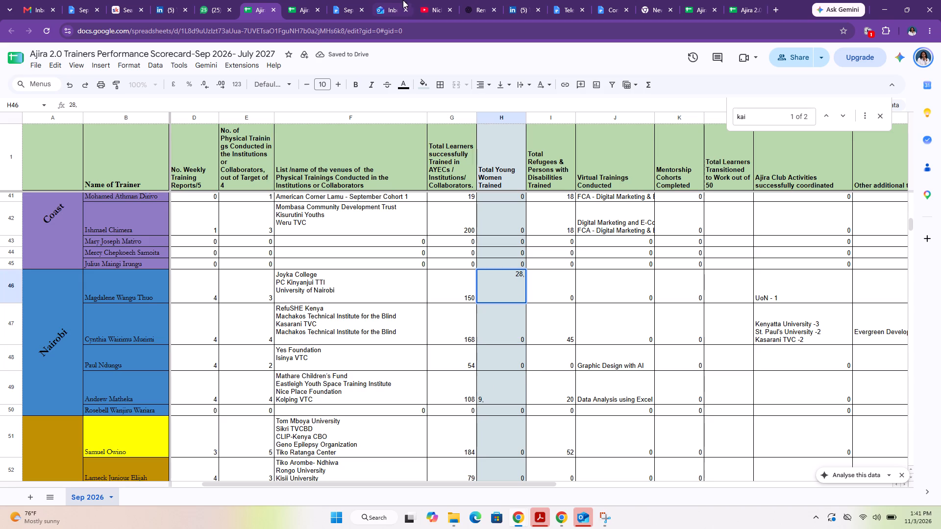
Look up Machakos Technical Institute for the Blind's Week 3 female count in the tracker and enter "33," for its trainer in scorecard row 47.
{"action": "left_click", "coordinate": [297, 4]}
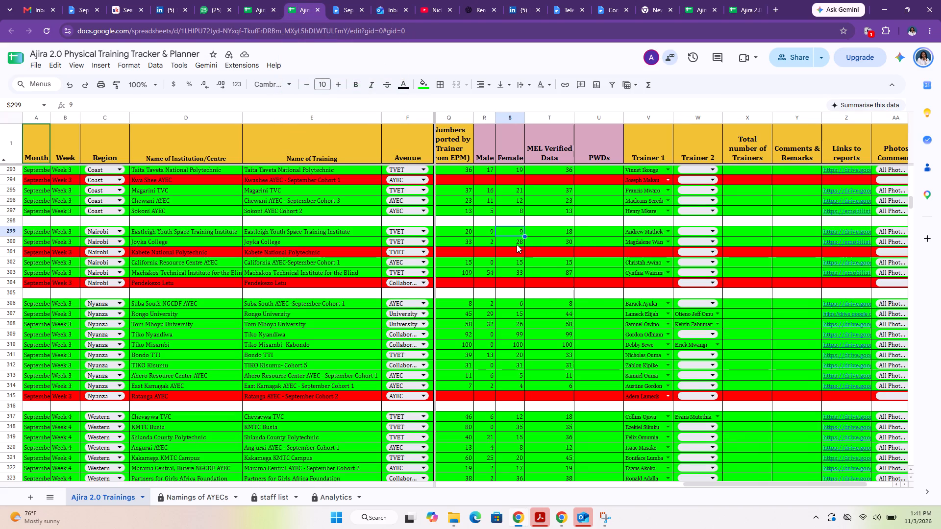
{"action": "left_click", "coordinate": [516, 274]}
{"action": "scroll", "coordinate": [516, 274], "scroll_direction": "down", "scroll_amount": 2}
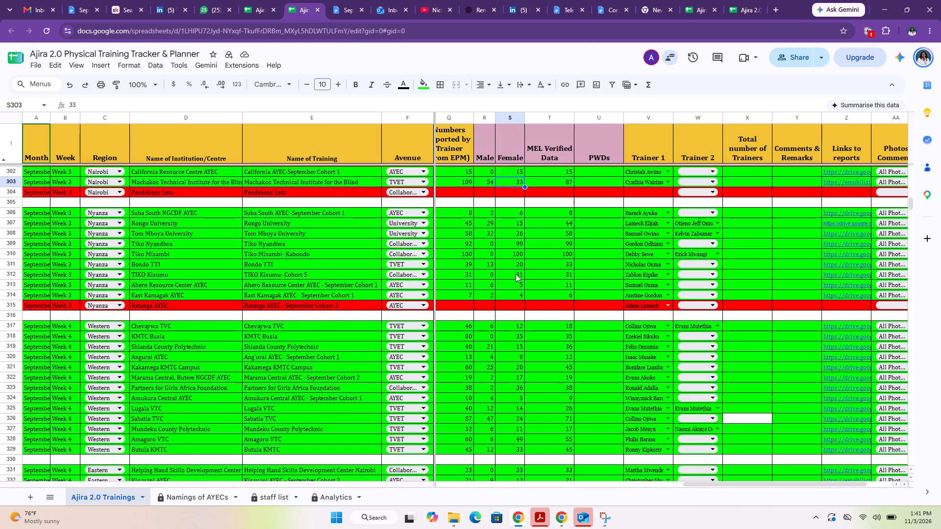
{"action": "scroll", "coordinate": [516, 274], "scroll_direction": "down", "scroll_amount": 2}
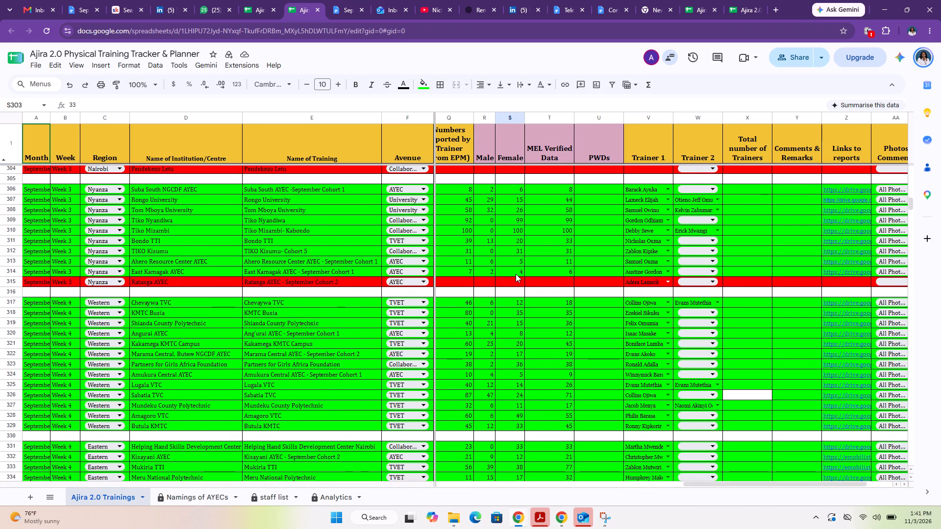
{"action": "left_click", "coordinate": [257, 6]}
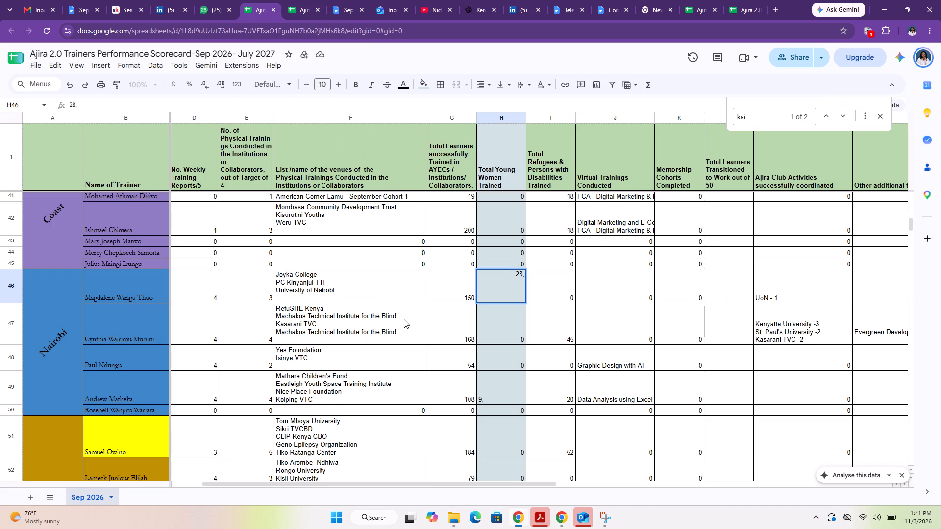
{"action": "scroll", "coordinate": [404, 319], "scroll_direction": "down", "scroll_amount": 1}
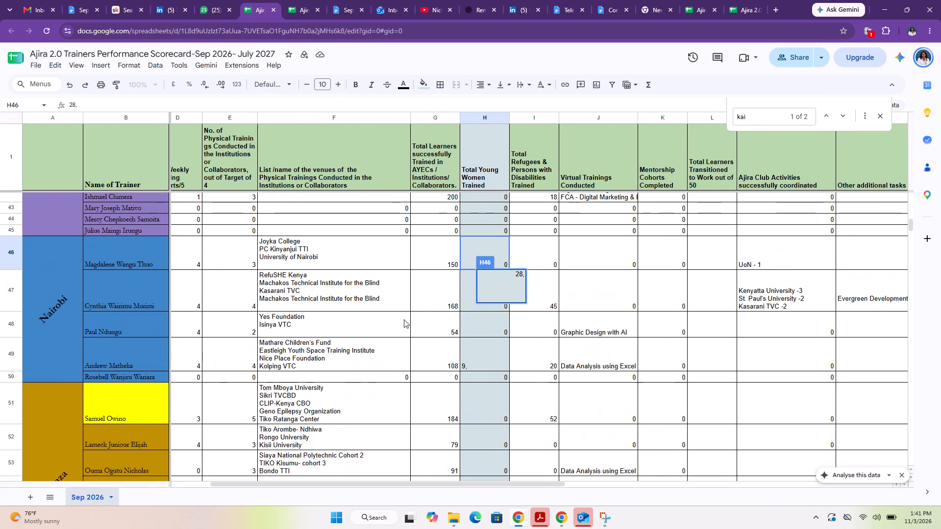
{"action": "scroll", "coordinate": [404, 319], "scroll_direction": "down", "scroll_amount": 1}
{"action": "left_click", "coordinate": [474, 309]}
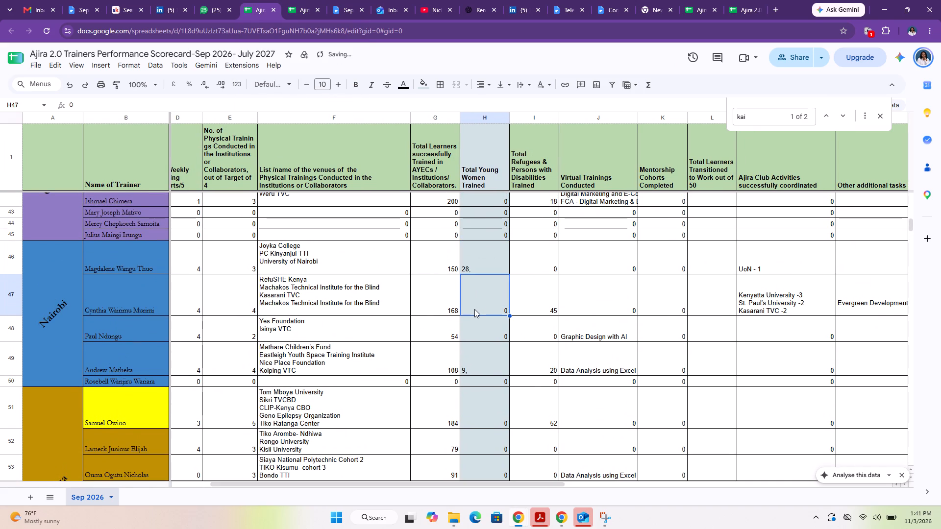
{"action": "type", "text": "33"}
{"action": "key", "text": "comma"}
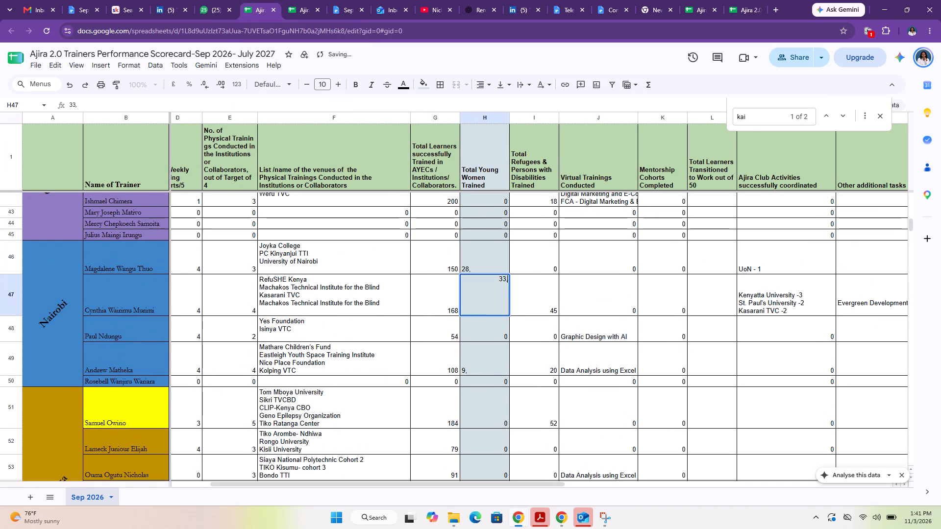
{"action": "left_click", "coordinate": [492, 356]}
Enter "15," as the young women trained for the Rongo University trainer in the Nyanza section, row 52.
{"action": "scroll", "coordinate": [492, 356], "scroll_direction": "down", "scroll_amount": 1}
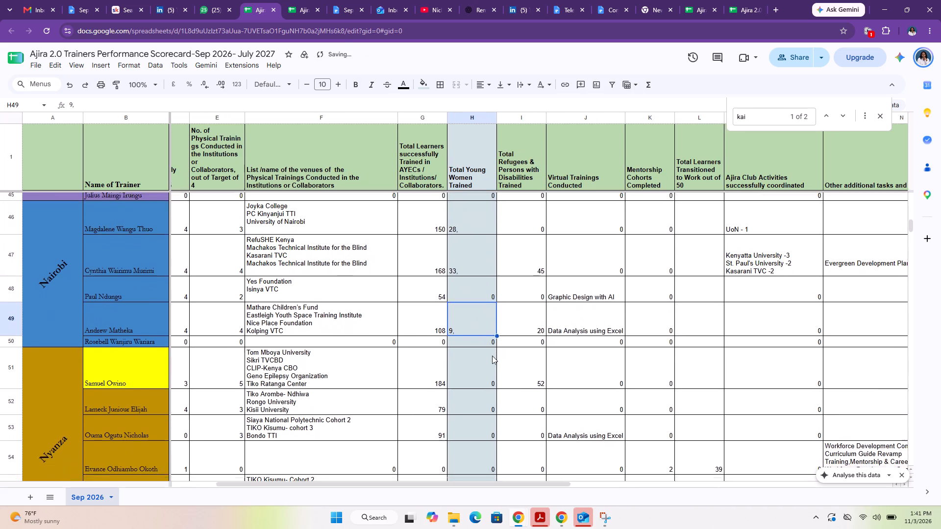
{"action": "scroll", "coordinate": [492, 356], "scroll_direction": "down", "scroll_amount": 2}
{"action": "left_click", "coordinate": [487, 370]}
{"action": "type", "text": "15,"}
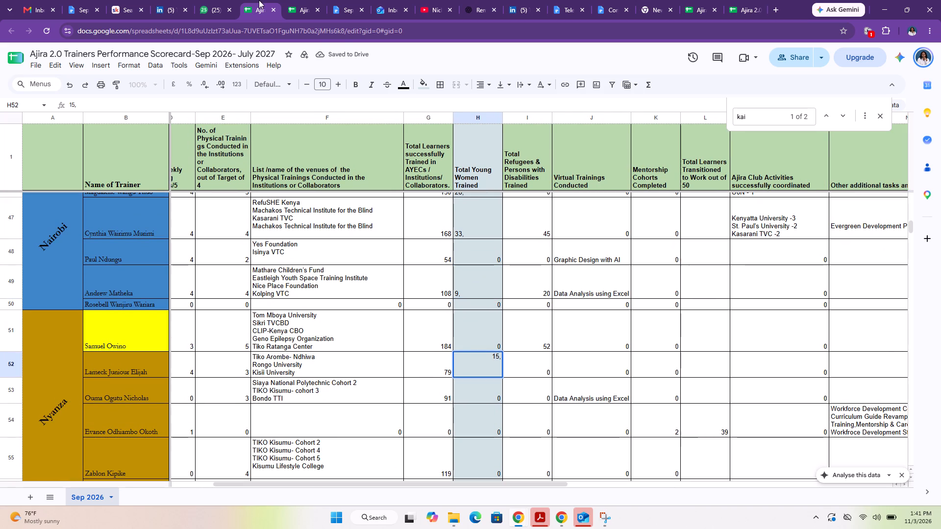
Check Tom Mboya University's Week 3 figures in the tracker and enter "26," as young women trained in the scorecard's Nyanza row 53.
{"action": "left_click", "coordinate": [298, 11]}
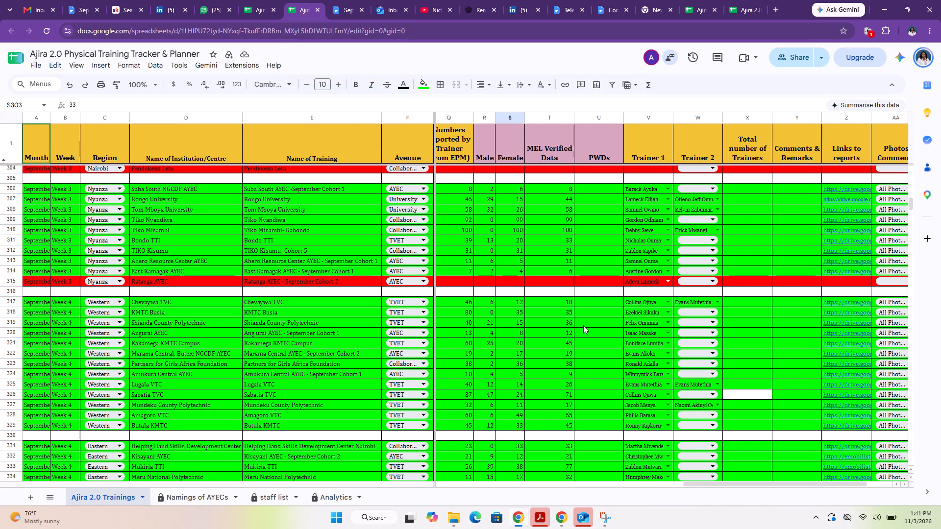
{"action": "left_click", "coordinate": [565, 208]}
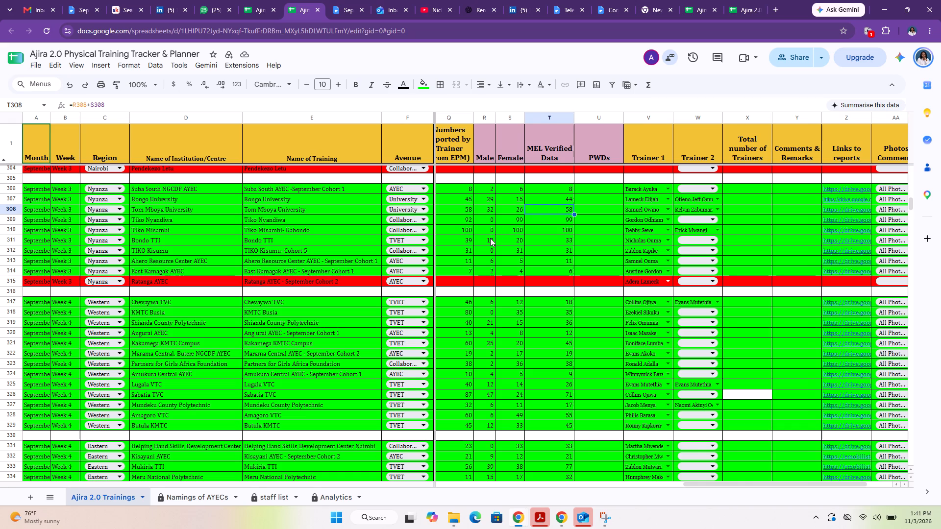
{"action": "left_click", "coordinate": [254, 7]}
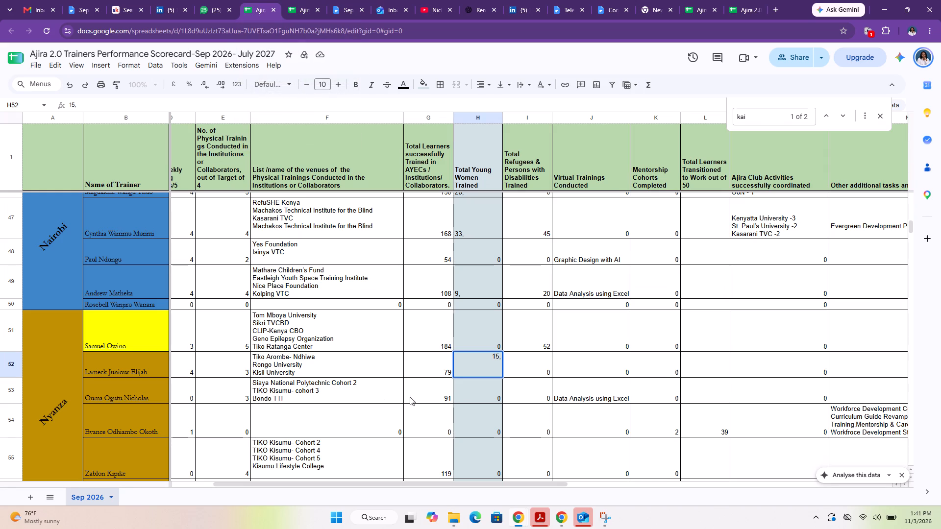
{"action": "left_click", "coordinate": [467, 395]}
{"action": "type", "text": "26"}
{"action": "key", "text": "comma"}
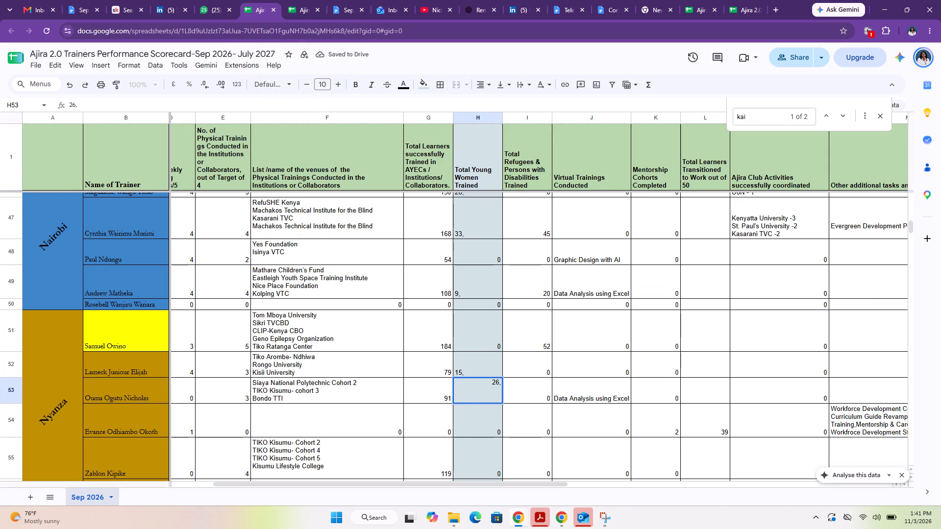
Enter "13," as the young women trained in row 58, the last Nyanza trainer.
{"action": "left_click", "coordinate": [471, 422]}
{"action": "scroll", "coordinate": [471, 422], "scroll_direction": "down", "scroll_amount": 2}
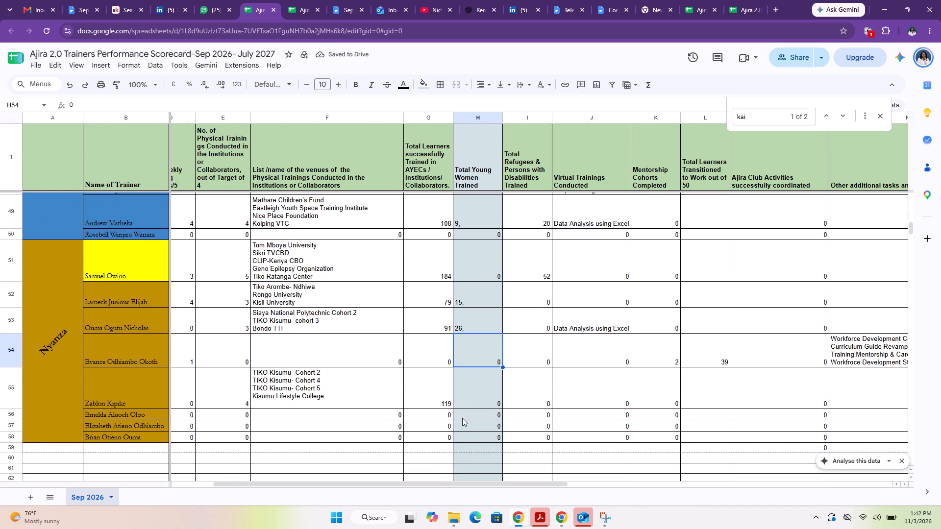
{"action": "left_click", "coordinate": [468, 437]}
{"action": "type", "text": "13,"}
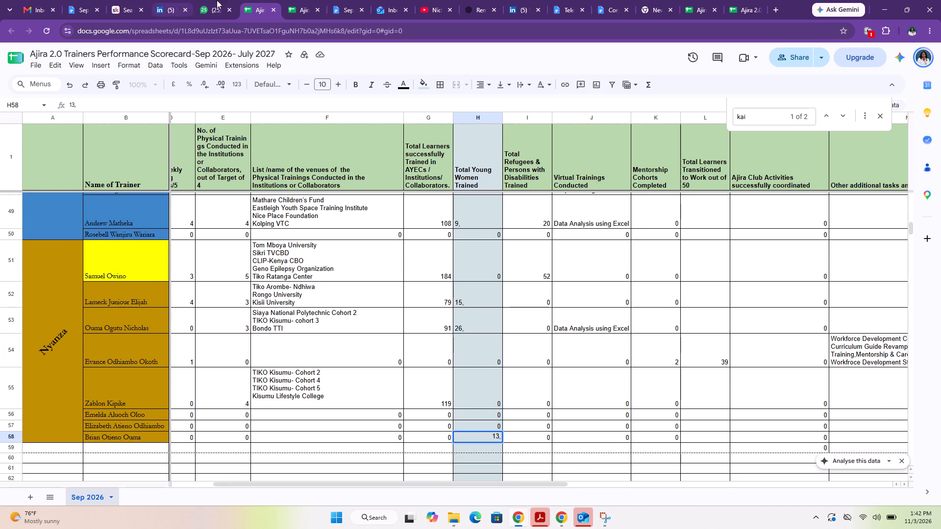
Recheck the tracker's Nyanza Week 3 rows and enter "26," as young women trained for the Tom Mboya University trainer in scorecard row 51.
{"action": "left_click", "coordinate": [302, 9]}
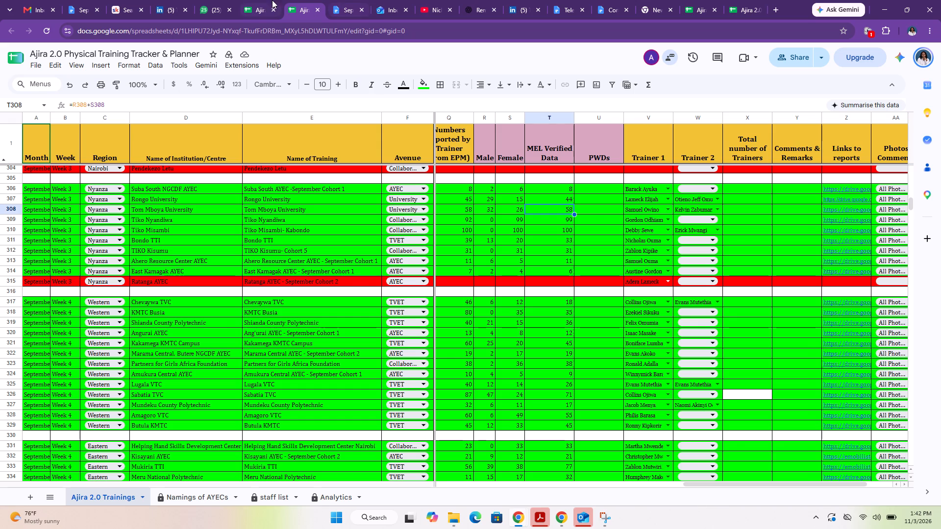
{"action": "left_click", "coordinate": [257, 9]}
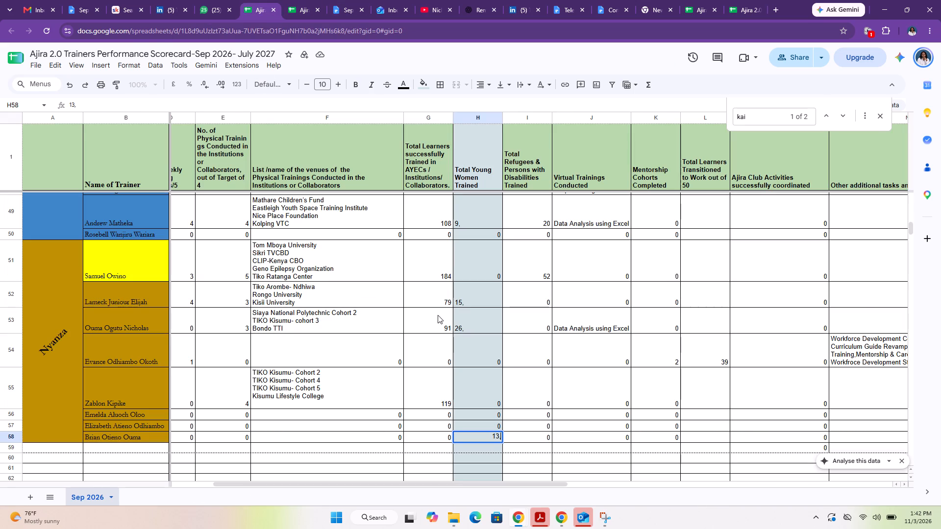
{"action": "left_click", "coordinate": [481, 271]}
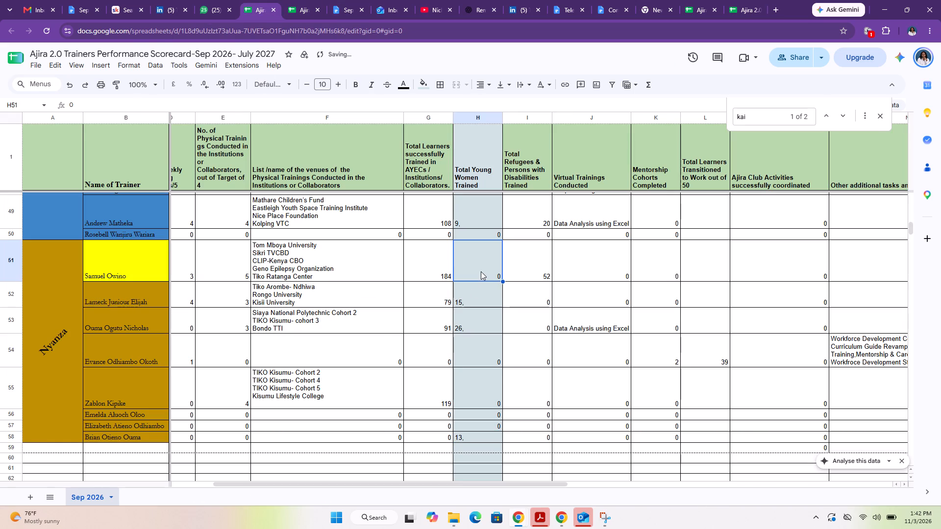
{"action": "type", "text": "26,"}
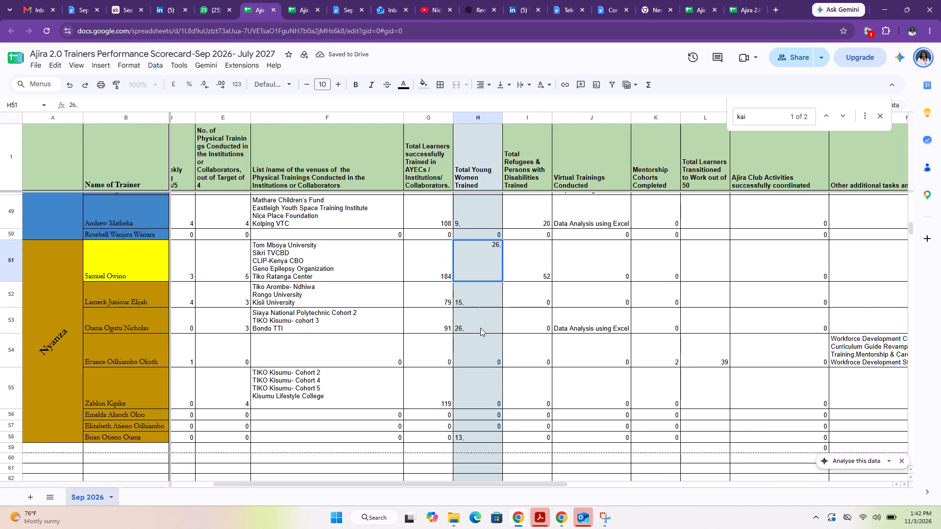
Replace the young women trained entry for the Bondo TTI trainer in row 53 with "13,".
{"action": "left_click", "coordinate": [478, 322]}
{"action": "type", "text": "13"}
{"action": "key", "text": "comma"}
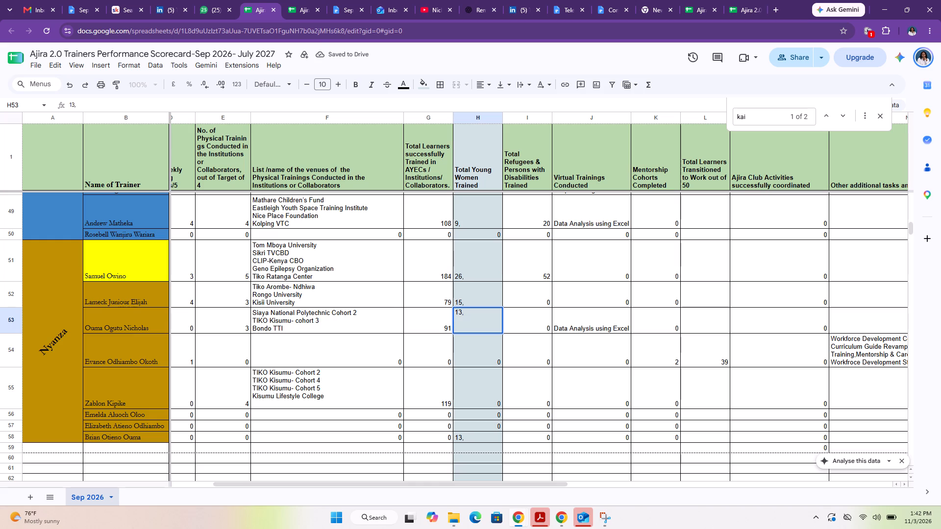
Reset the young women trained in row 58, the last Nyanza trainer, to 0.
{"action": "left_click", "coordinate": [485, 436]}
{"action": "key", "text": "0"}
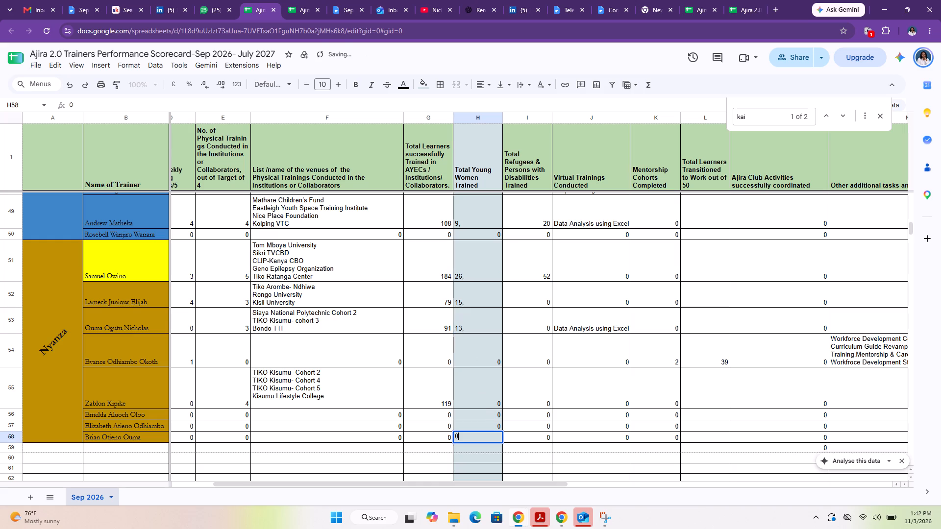
Check Bondo TTI's female count in the Physical Training Tracker and replace the young women trained in scorecard row 53 with "20,".
{"action": "left_click", "coordinate": [298, 3]}
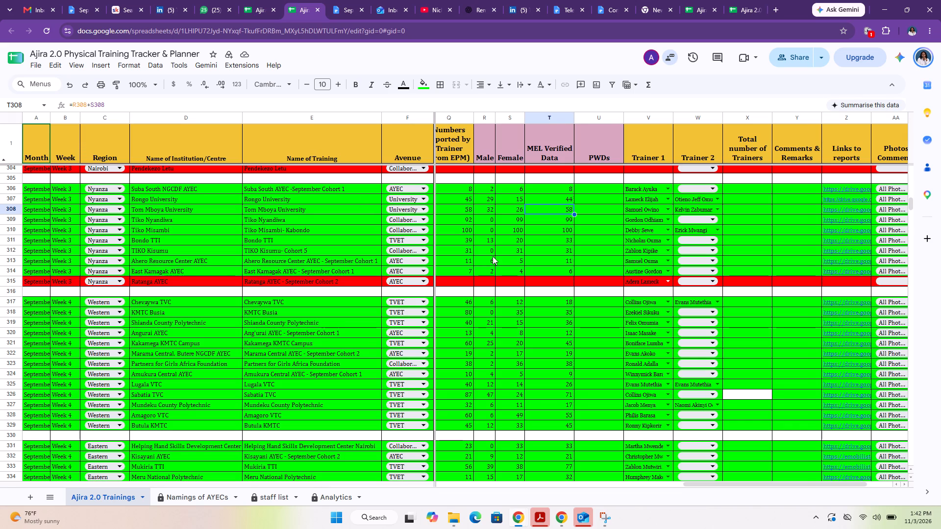
{"action": "left_click", "coordinate": [514, 240]}
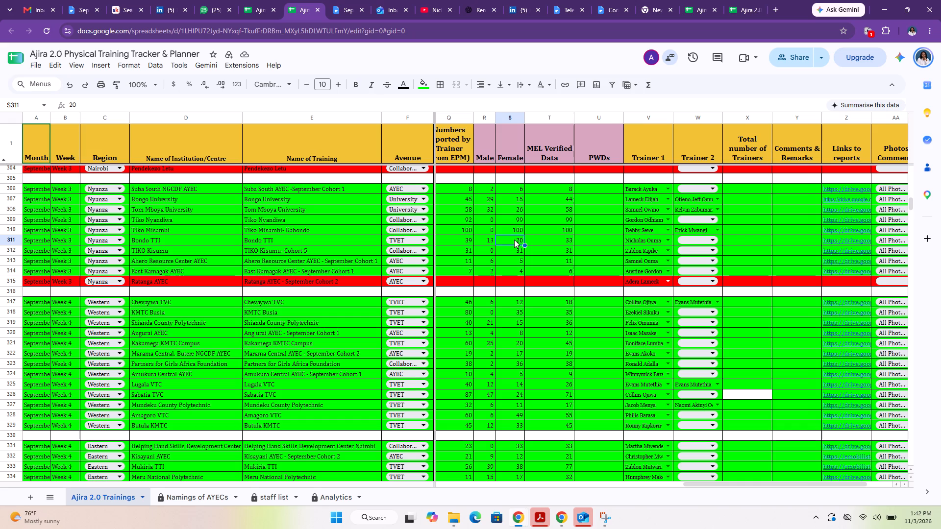
{"action": "left_click", "coordinate": [261, 8]}
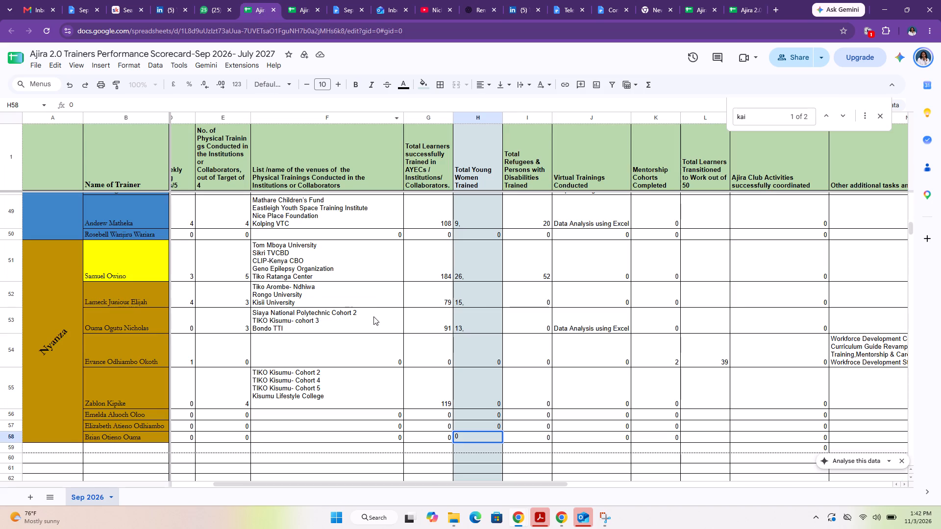
{"action": "left_click", "coordinate": [468, 331]}
{"action": "key", "text": "2"}
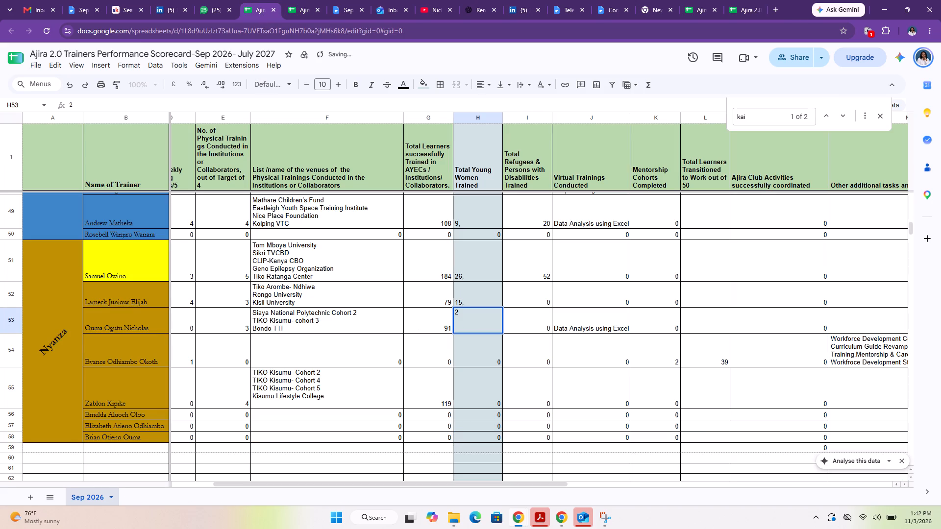
{"action": "type", "text": "0,"}
Enter "31," as young women trained in row 55, for the trainer of the TIKO Kisumu cohorts and Kisumu Lifestyle College.
{"action": "left_click", "coordinate": [488, 391]}
{"action": "type", "text": "31,"}
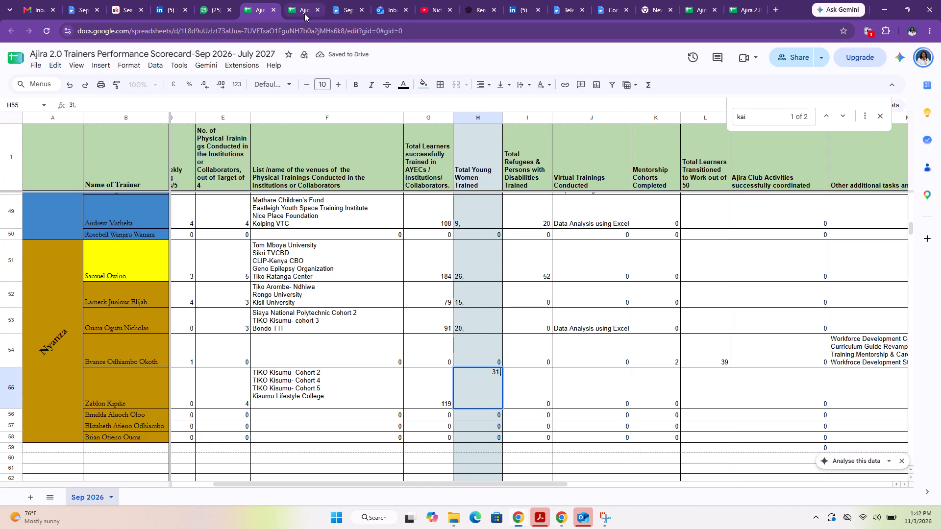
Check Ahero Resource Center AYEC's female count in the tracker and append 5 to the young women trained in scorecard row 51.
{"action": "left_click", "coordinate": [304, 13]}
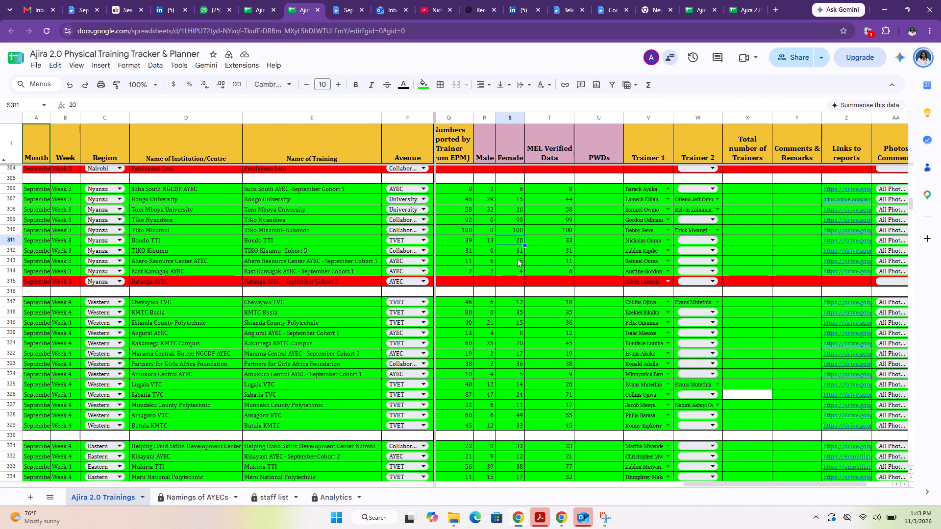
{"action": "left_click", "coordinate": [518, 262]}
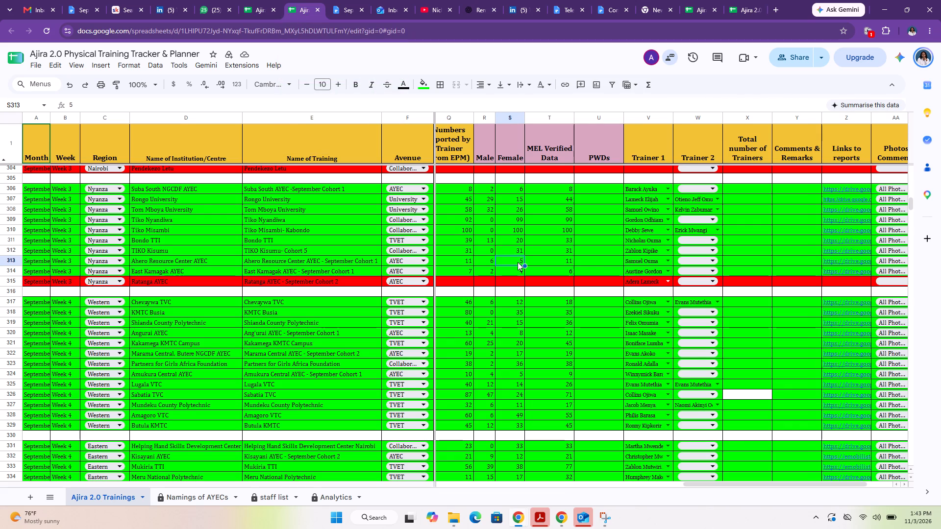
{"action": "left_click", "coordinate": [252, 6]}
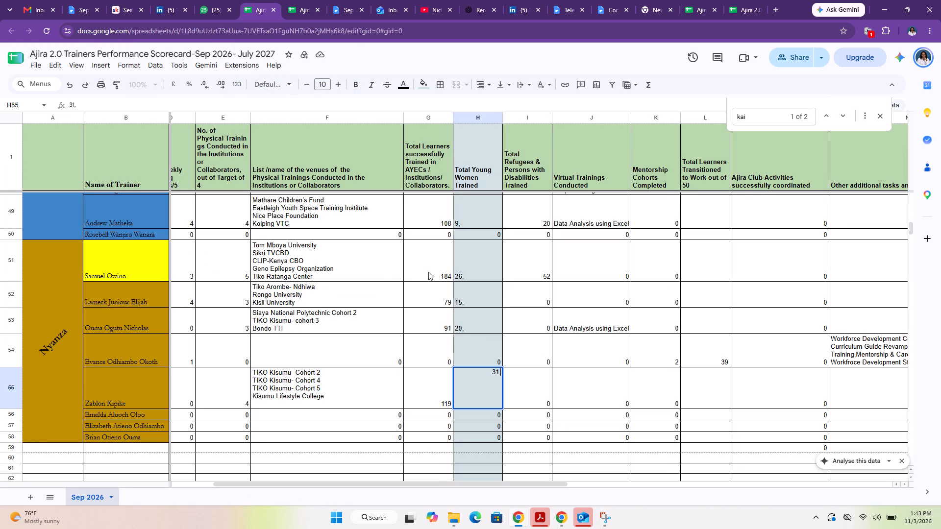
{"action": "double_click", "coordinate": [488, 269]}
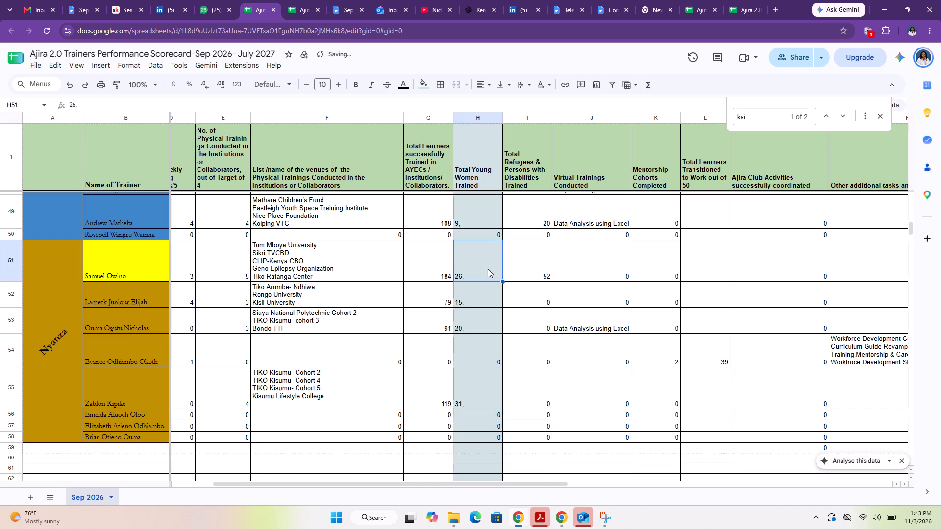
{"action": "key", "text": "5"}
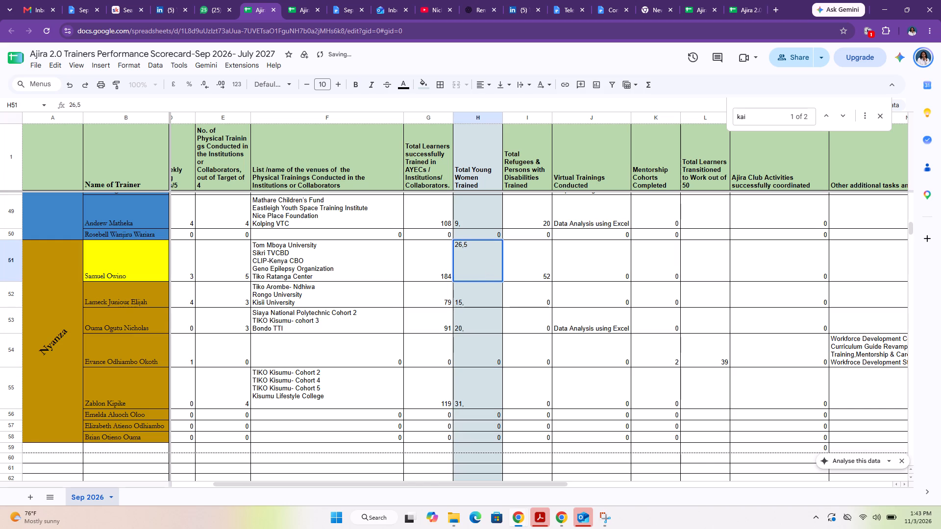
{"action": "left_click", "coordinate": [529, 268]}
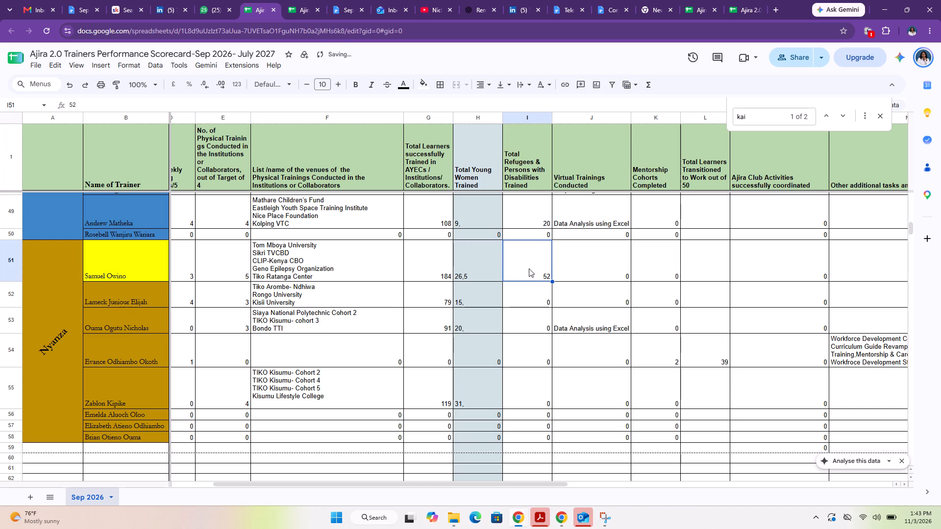
Verify the Nyanza Week 3 trainer assignments in the tracker and in the September sheet of the 2026 Nyanza Region Scheduling/Reporting Form.
{"action": "scroll", "coordinate": [529, 268], "scroll_direction": "up", "scroll_amount": 6}
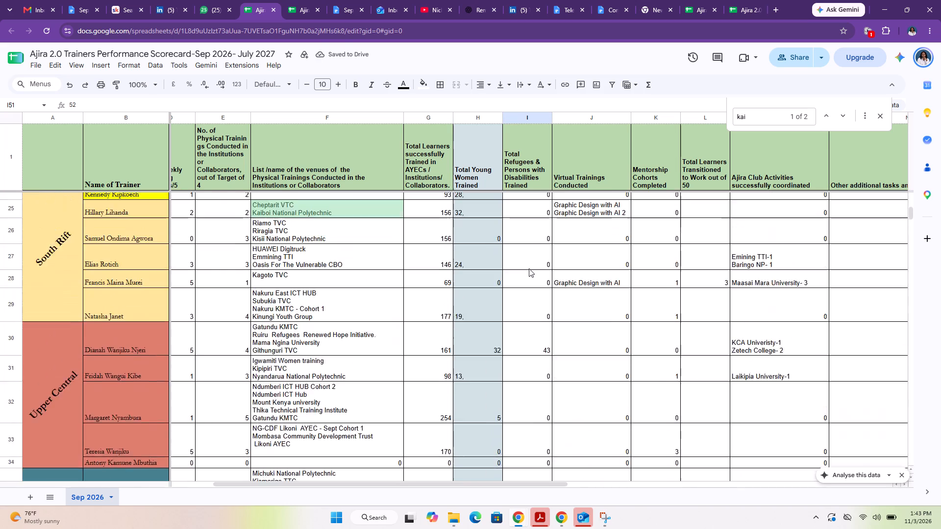
{"action": "scroll", "coordinate": [529, 268], "scroll_direction": "up", "scroll_amount": 6}
{"action": "left_click", "coordinate": [307, 3]}
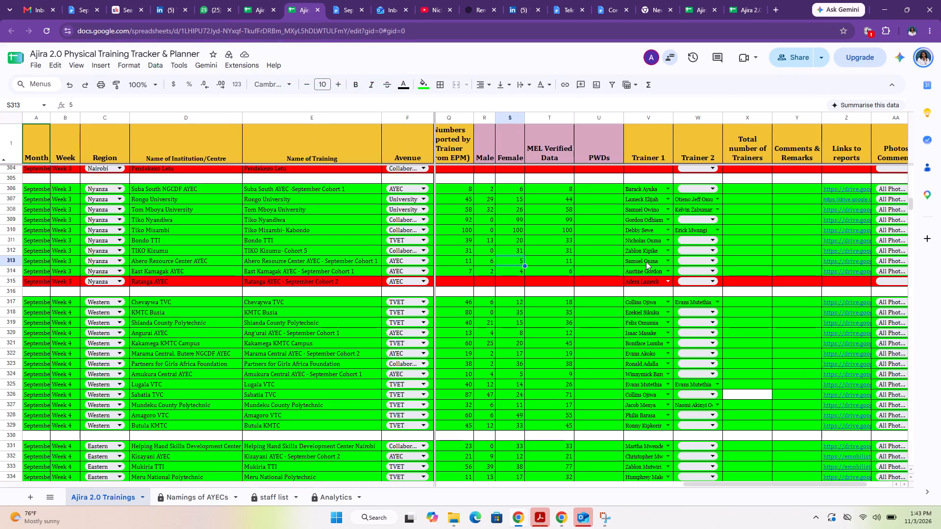
{"action": "left_click", "coordinate": [635, 208]}
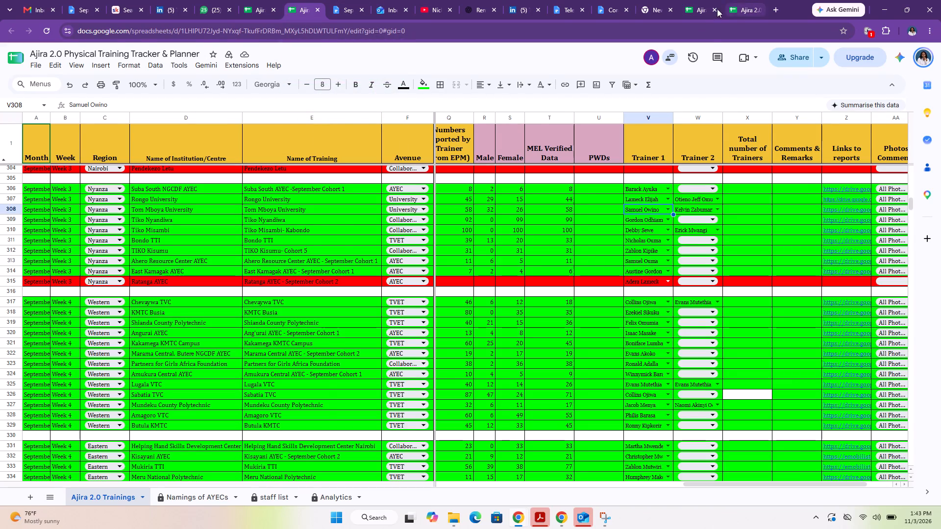
{"action": "left_click", "coordinate": [699, 12]}
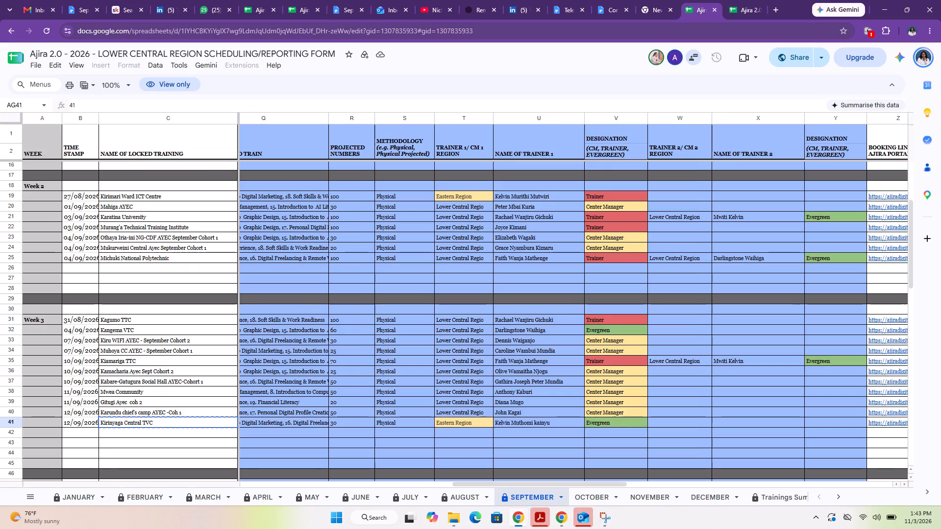
{"action": "left_click", "coordinate": [687, 27]}
{"action": "type", "text": "nyanza"}
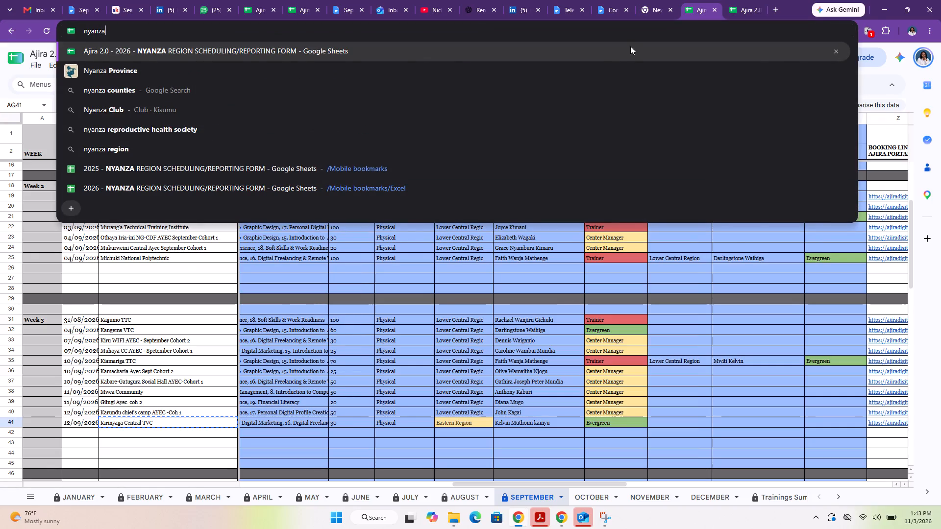
{"action": "left_click", "coordinate": [611, 53]}
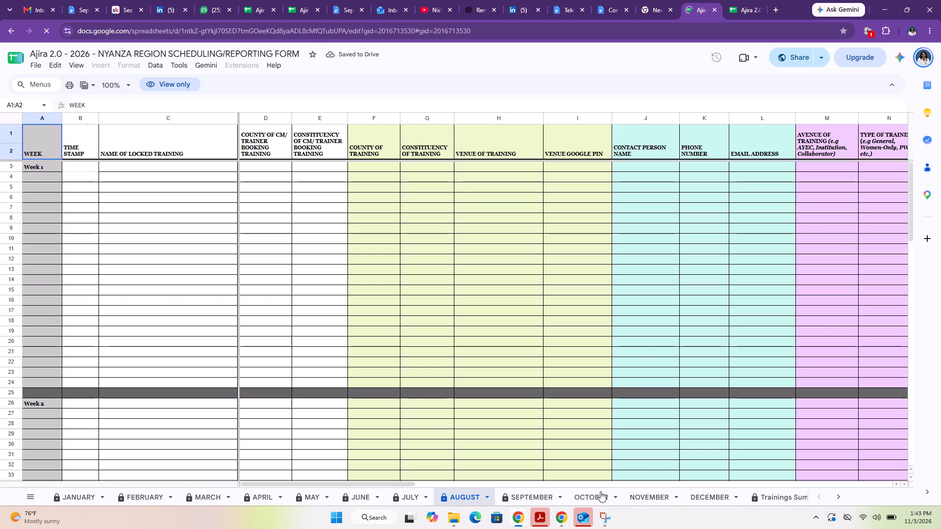
{"action": "left_click", "coordinate": [538, 492]}
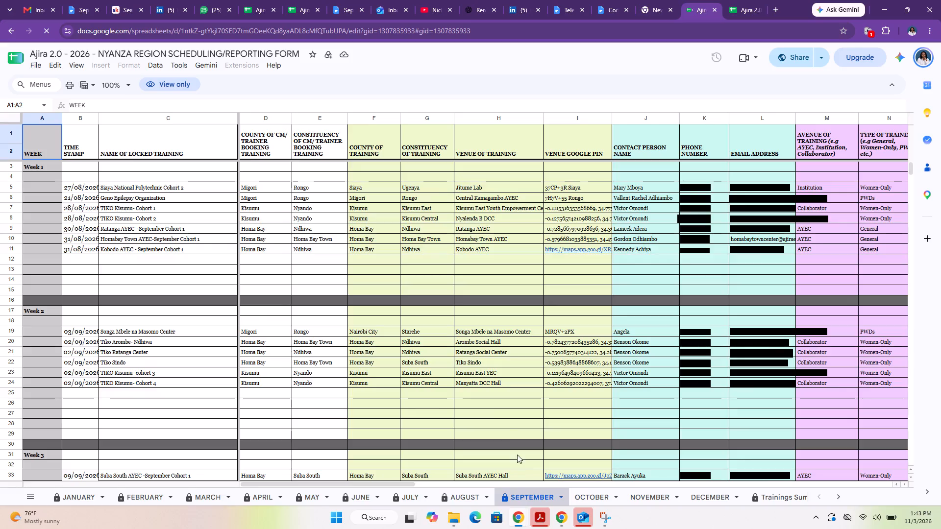
{"action": "scroll", "coordinate": [489, 408], "scroll_direction": "down", "scroll_amount": 5}
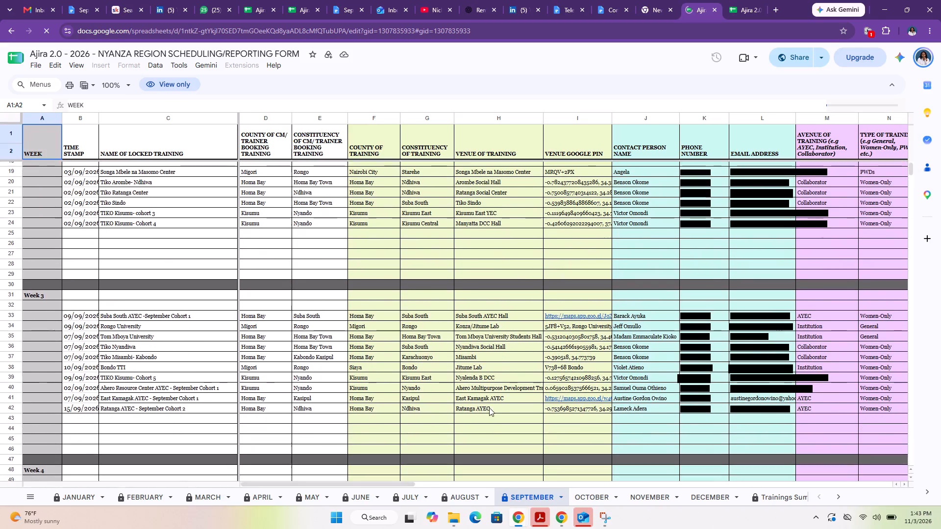
{"action": "scroll", "coordinate": [489, 408], "scroll_direction": "left", "scroll_amount": 12}
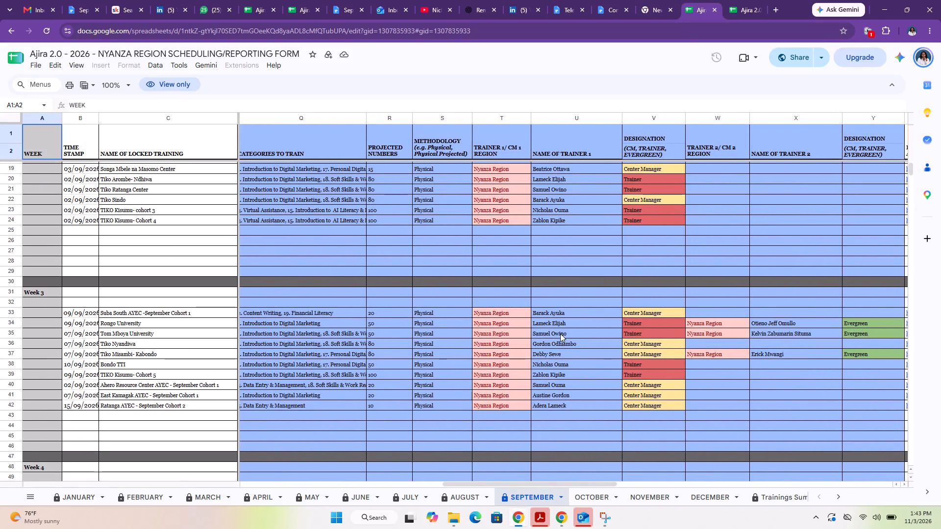
{"action": "left_click", "coordinate": [560, 334]}
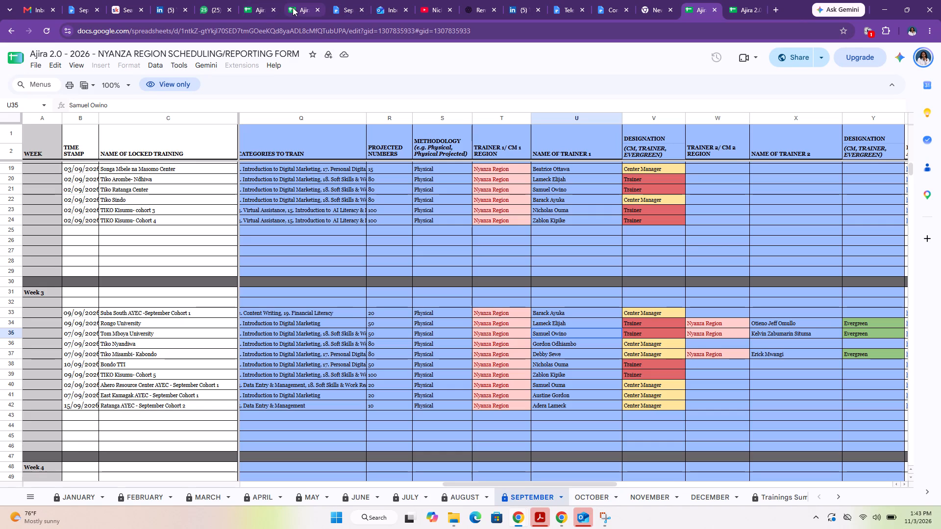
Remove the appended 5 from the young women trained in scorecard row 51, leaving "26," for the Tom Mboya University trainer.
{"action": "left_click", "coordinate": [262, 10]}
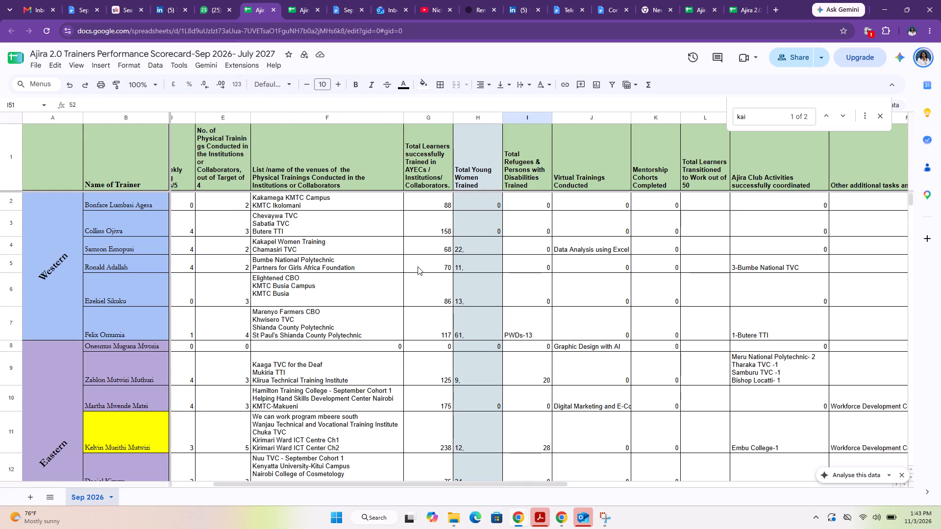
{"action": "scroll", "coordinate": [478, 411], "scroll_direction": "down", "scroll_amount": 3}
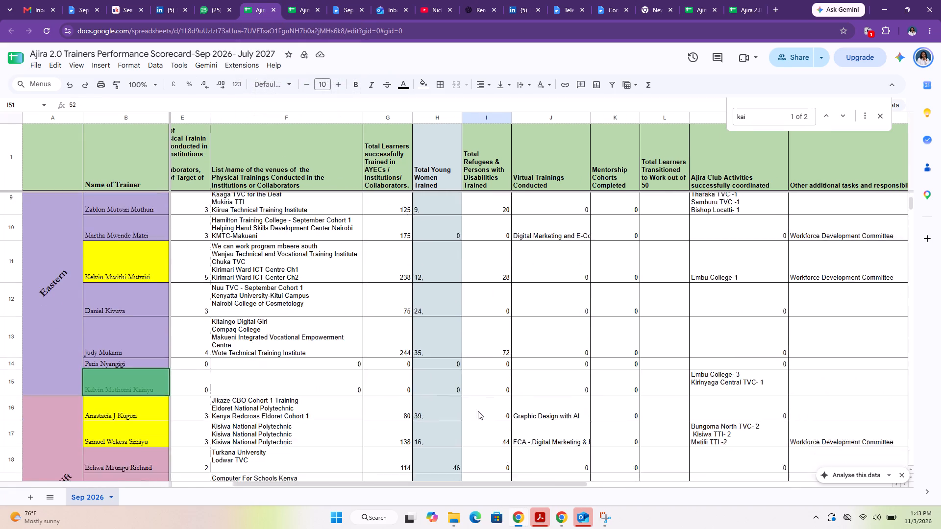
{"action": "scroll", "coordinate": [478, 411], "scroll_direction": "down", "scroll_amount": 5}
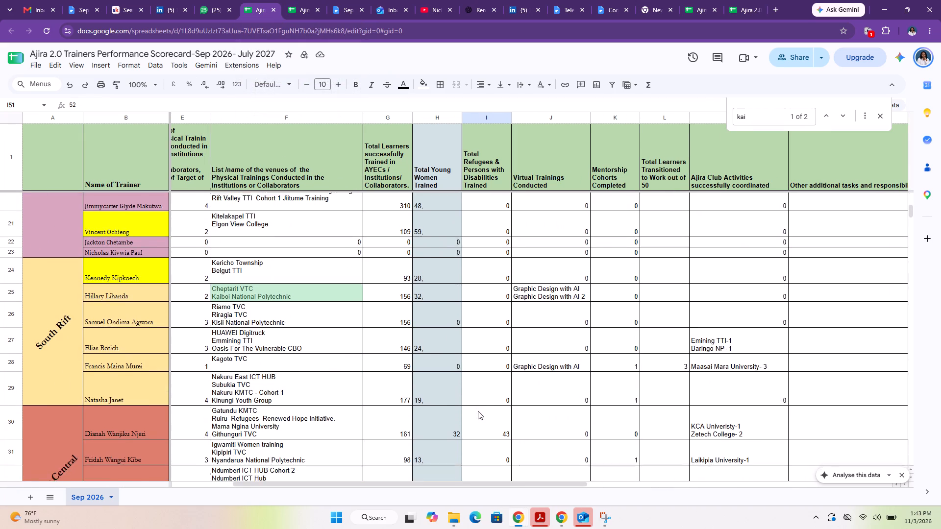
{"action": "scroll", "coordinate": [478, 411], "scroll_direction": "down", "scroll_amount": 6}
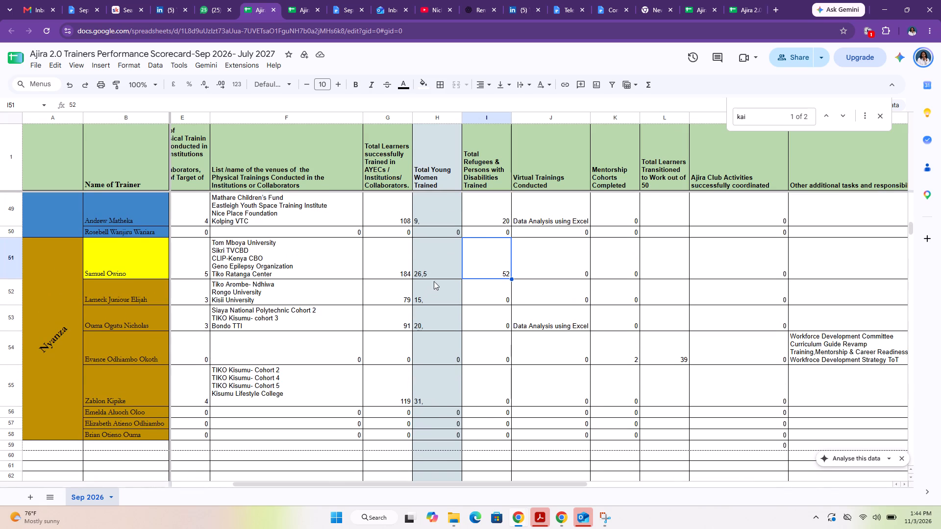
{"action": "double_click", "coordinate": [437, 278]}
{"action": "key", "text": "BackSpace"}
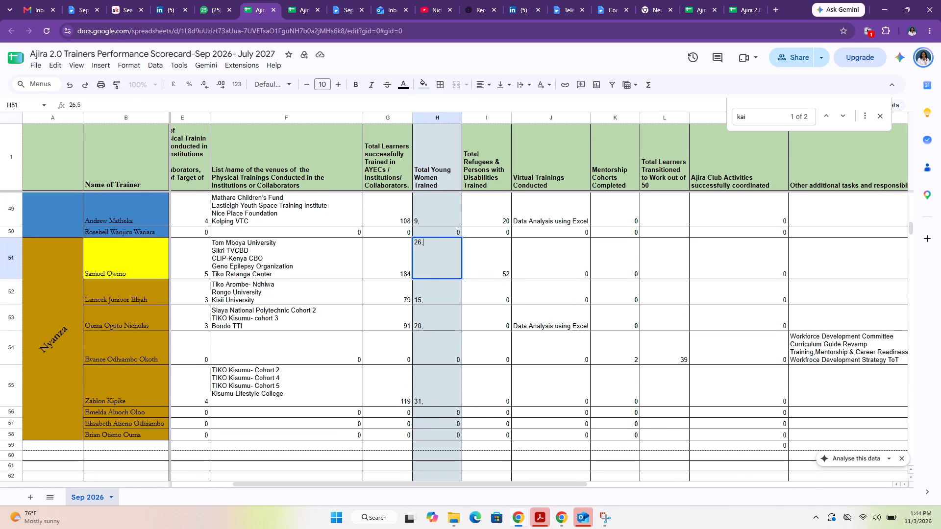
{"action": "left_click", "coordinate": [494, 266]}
Look up Western Week 4 female counts in the tracker and enter 12 as young women trained in scorecard row 3, for the Chevaywa TVC trainer.
{"action": "scroll", "coordinate": [494, 266], "scroll_direction": "up", "scroll_amount": 4}
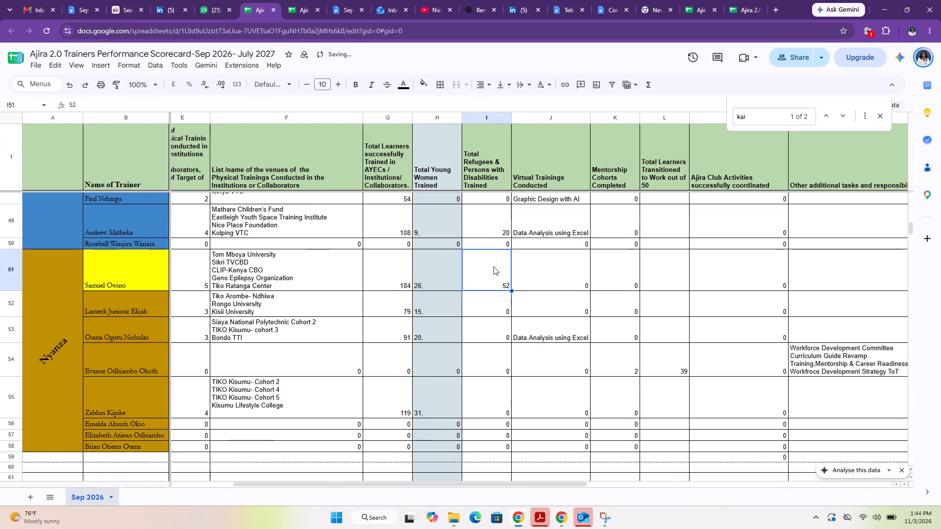
{"action": "scroll", "coordinate": [494, 266], "scroll_direction": "up", "scroll_amount": 10}
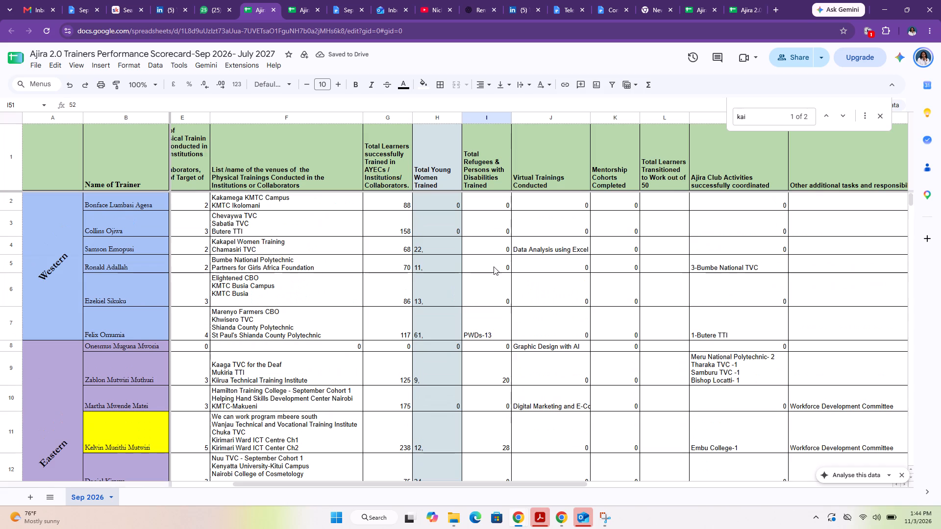
{"action": "left_click", "coordinate": [296, 11]}
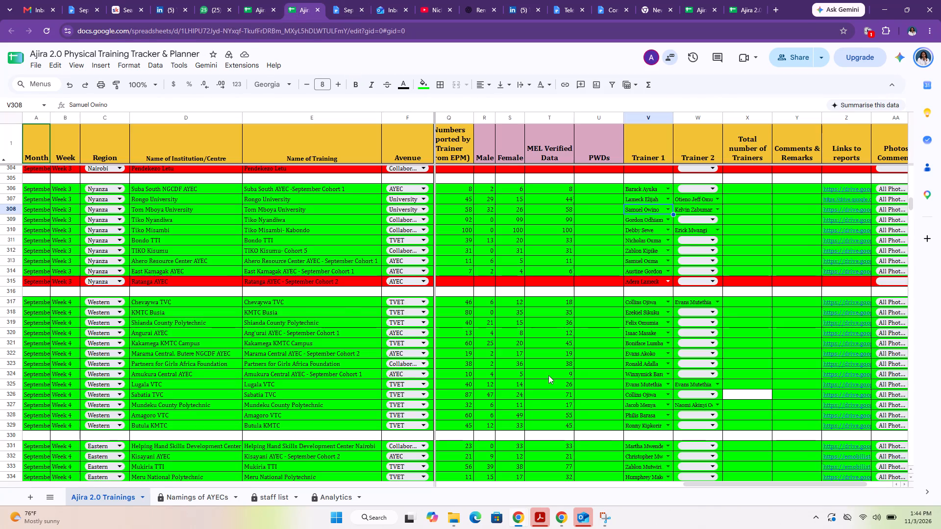
{"action": "scroll", "coordinate": [570, 368], "scroll_direction": "down", "scroll_amount": 2}
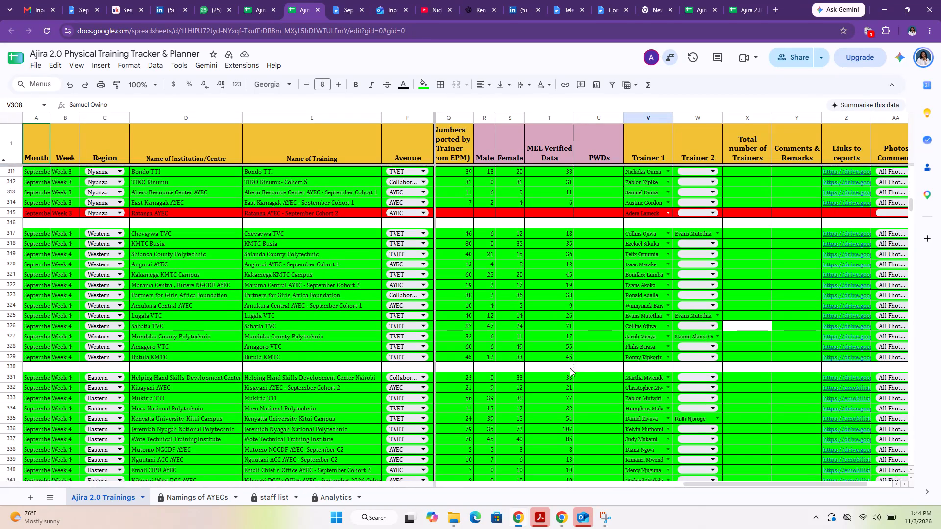
{"action": "scroll", "coordinate": [570, 368], "scroll_direction": "down", "scroll_amount": 1}
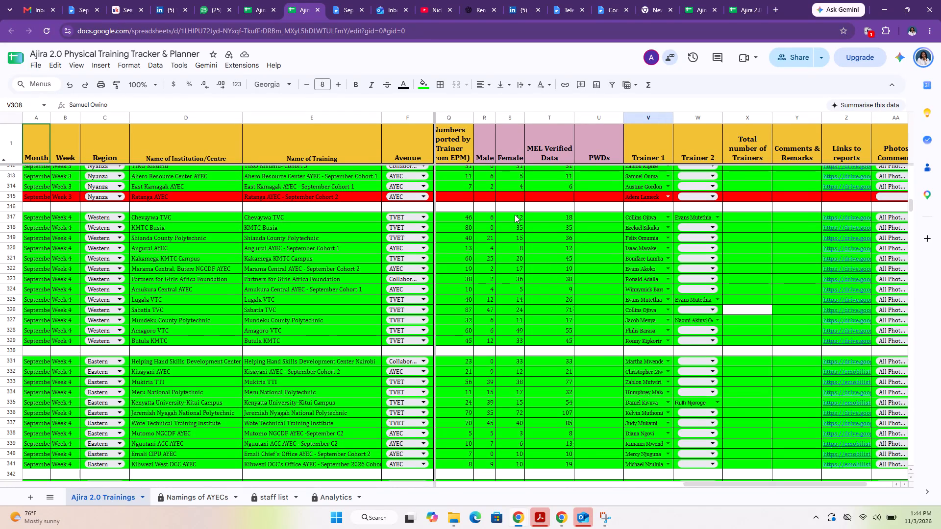
{"action": "left_click", "coordinate": [515, 215]}
{"action": "left_click", "coordinate": [511, 227]}
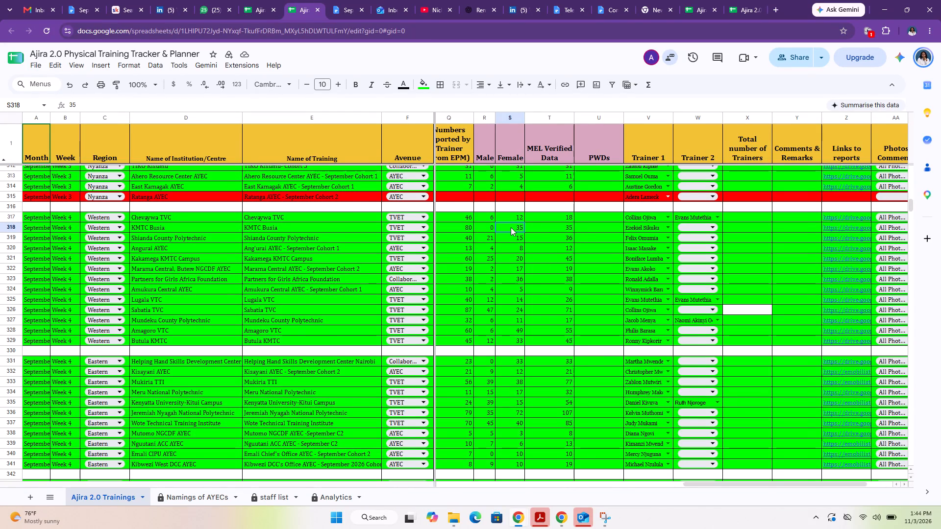
{"action": "left_click", "coordinate": [260, 11]}
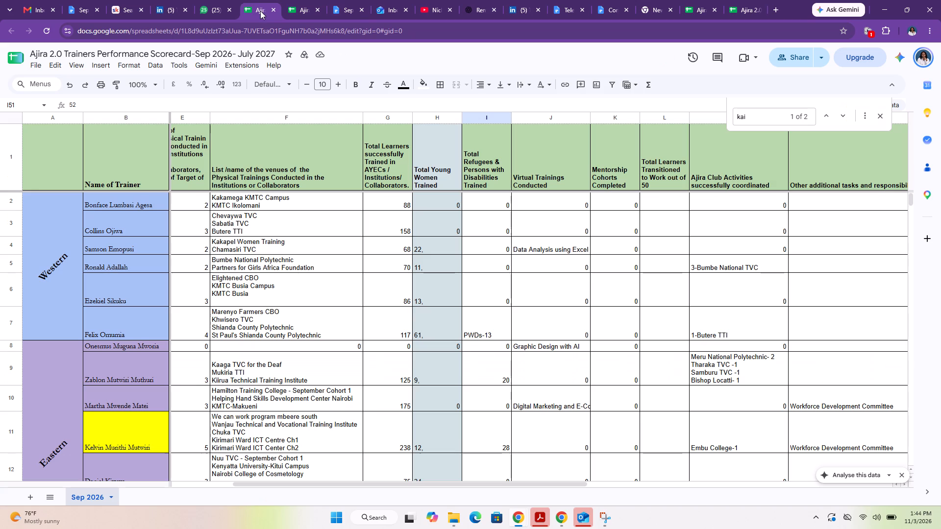
{"action": "left_click", "coordinate": [432, 232]}
{"action": "type", "text": "12"}
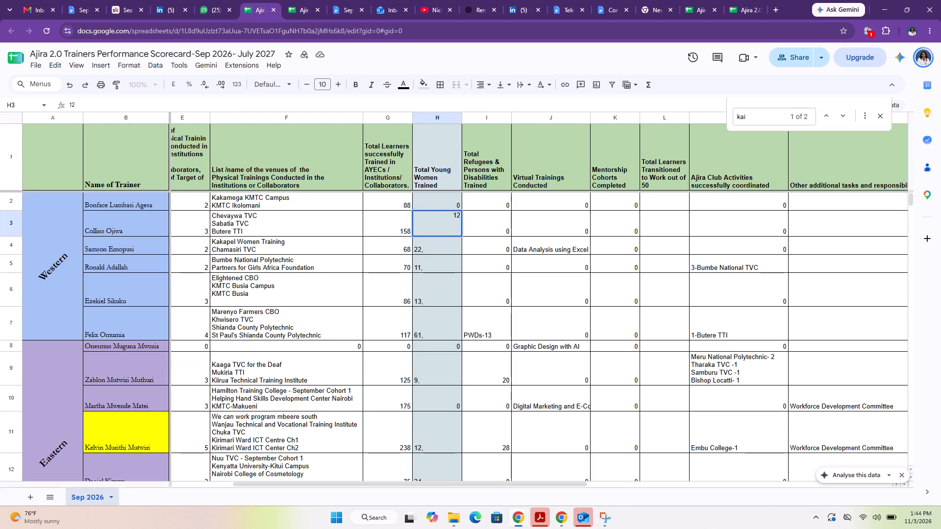
{"action": "key", "text": "comma"}
{"action": "key", "text": "BackSpace"}
Set the young women trained in row 6 to 48, for the KMTC Busia trainer.
{"action": "left_click", "coordinate": [439, 300]}
{"action": "double_click", "coordinate": [439, 300]}
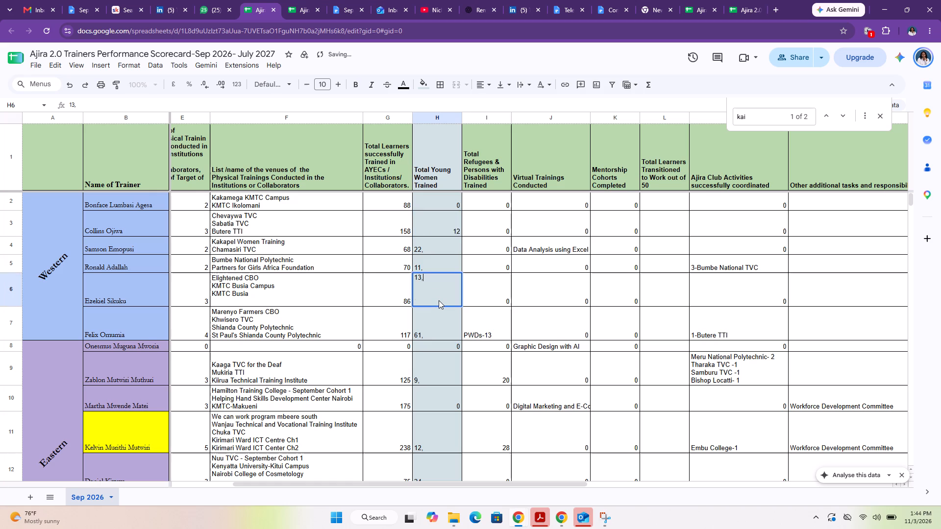
{"action": "key", "text": "BackSpace"}
{"action": "key", "text": "BackSpace"}
{"action": "key", "text": "BackSpace"}
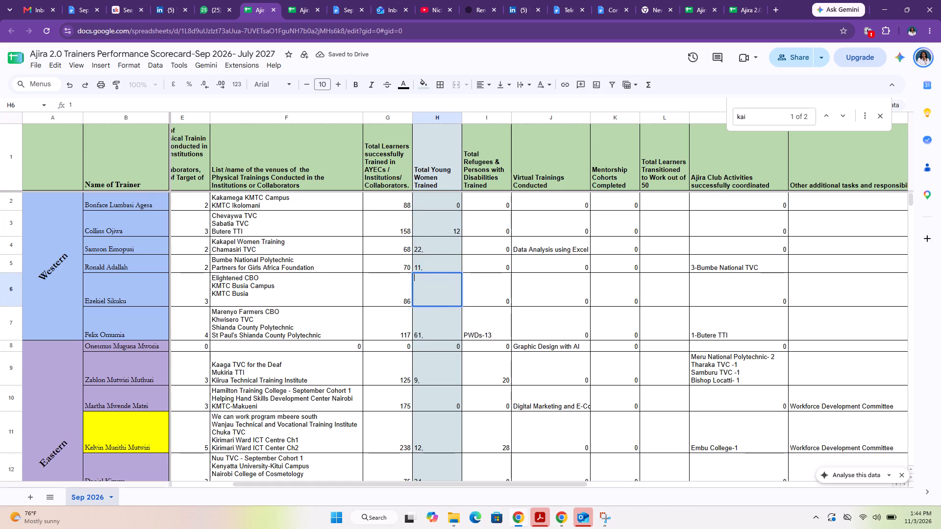
{"action": "type", "text": "48"}
Recheck Shianda County Polytechnic's female count in the tracker and set the young women trained in scorecard row 7 to 75.
{"action": "left_click", "coordinate": [441, 333]}
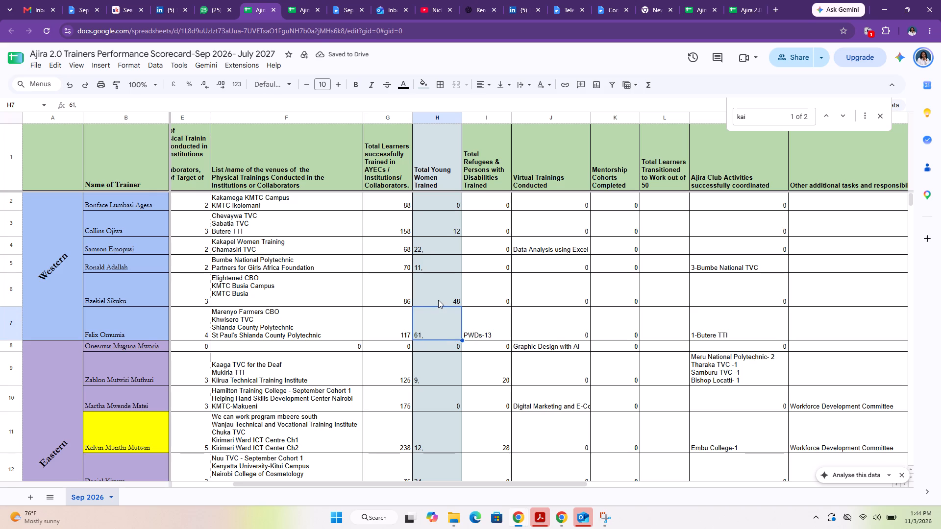
{"action": "left_click", "coordinate": [305, 9]}
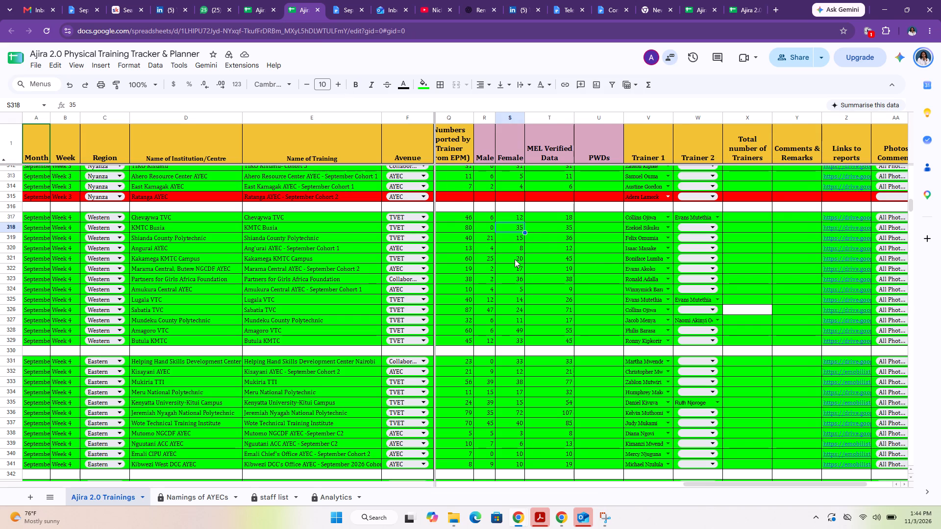
{"action": "left_click", "coordinate": [255, 5]}
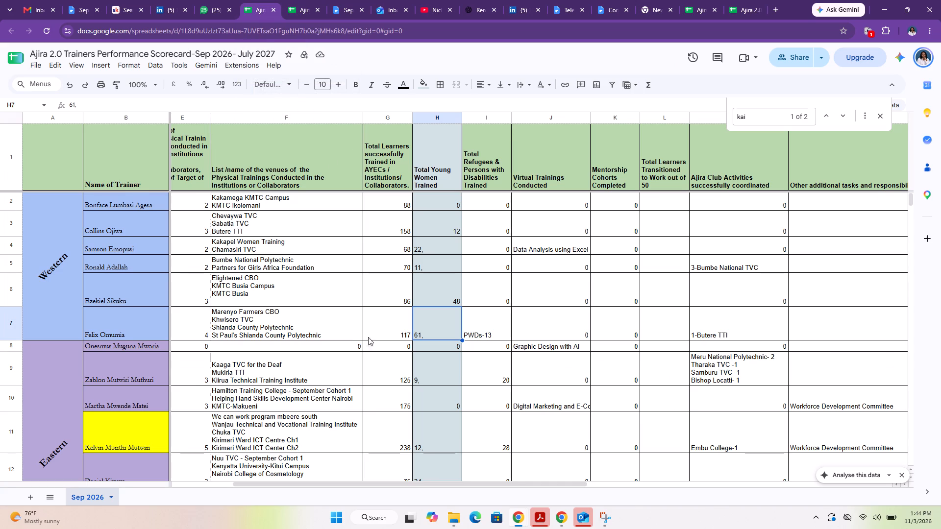
{"action": "double_click", "coordinate": [429, 330]}
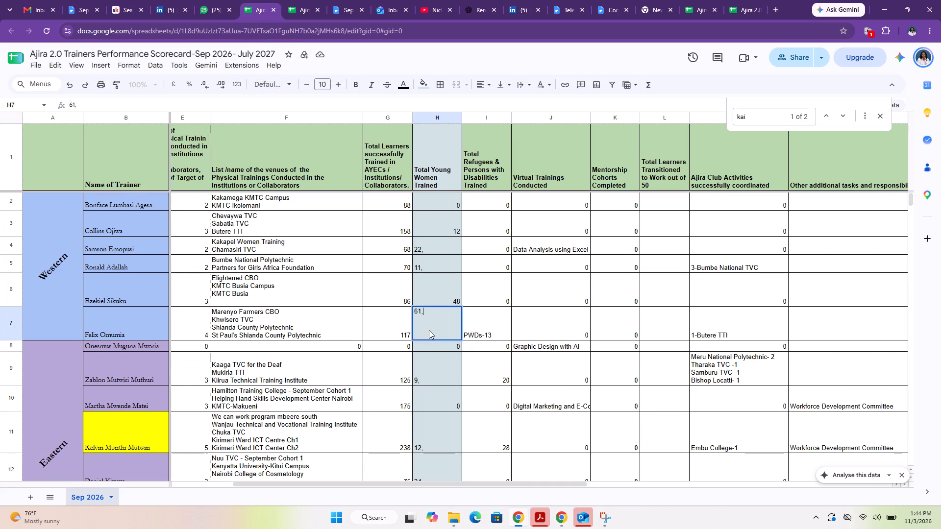
{"action": "key", "text": "BackSpace"}
{"action": "key", "text": "BackSpace"}
{"action": "key", "text": "BackSpace"}
{"action": "key", "text": "7"}
{"action": "key", "text": "5"}
{"action": "left_click", "coordinate": [404, 284]}
Enter 20 as young women trained in row 2, for the Kakamega KMTC Campus trainer.
{"action": "scroll", "coordinate": [404, 284], "scroll_direction": "up", "scroll_amount": 1}
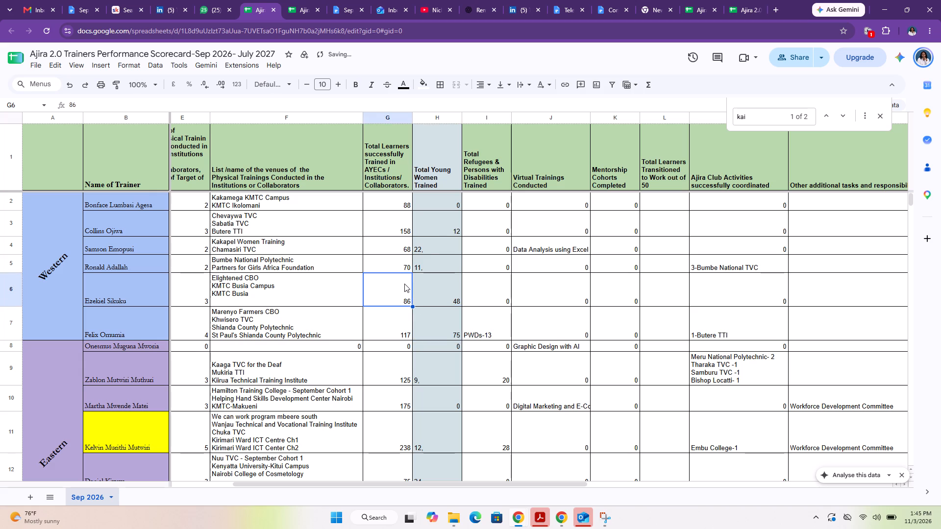
{"action": "left_click", "coordinate": [443, 209]}
{"action": "type", "text": "20"}
Check the remaining Western Week 4 female counts in the tracker and set scorecard row 5, the Partners for Girls Africa Foundation trainer, to 47.
{"action": "left_click", "coordinate": [292, 9]}
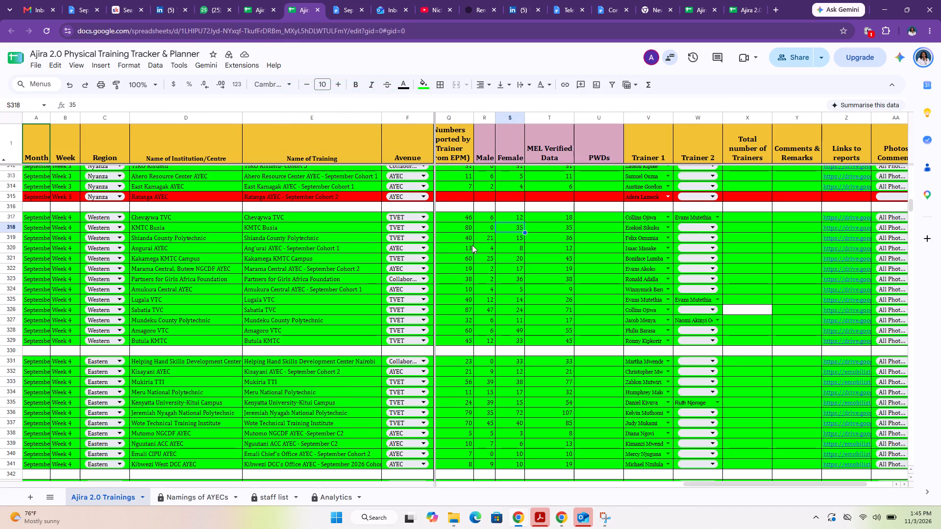
{"action": "left_click", "coordinate": [507, 261]}
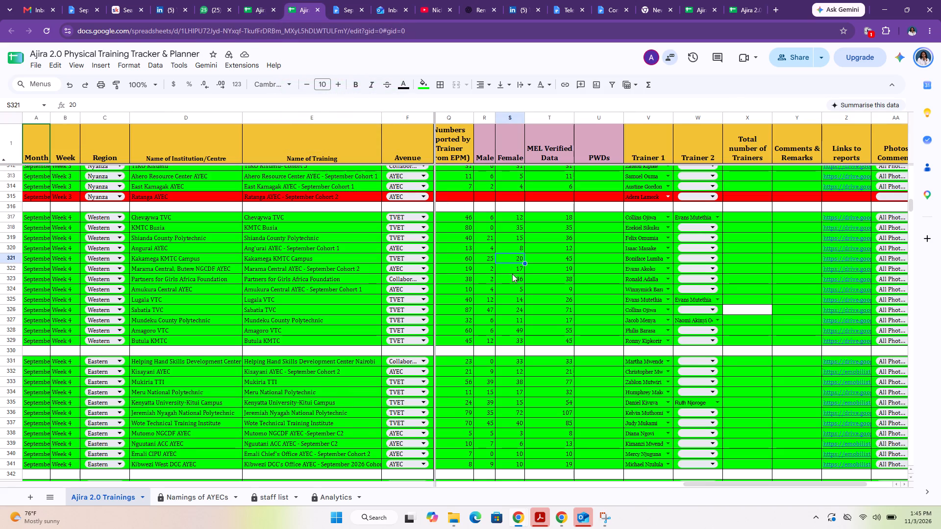
{"action": "left_click", "coordinate": [513, 278]}
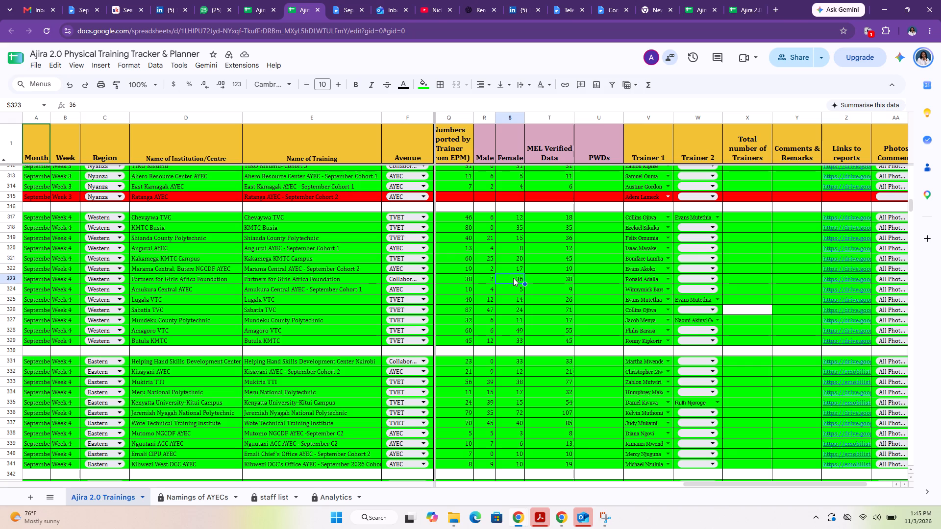
{"action": "left_click", "coordinate": [515, 311]}
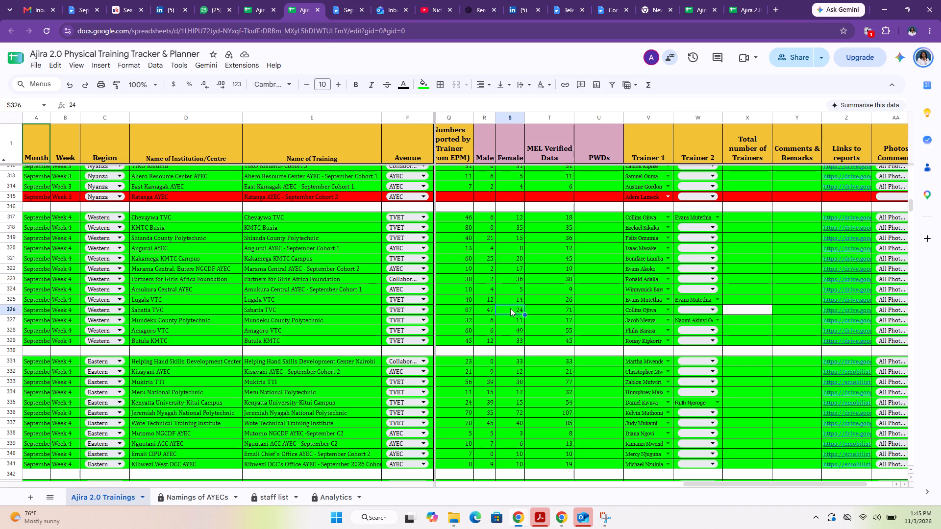
{"action": "left_click", "coordinate": [263, 11]}
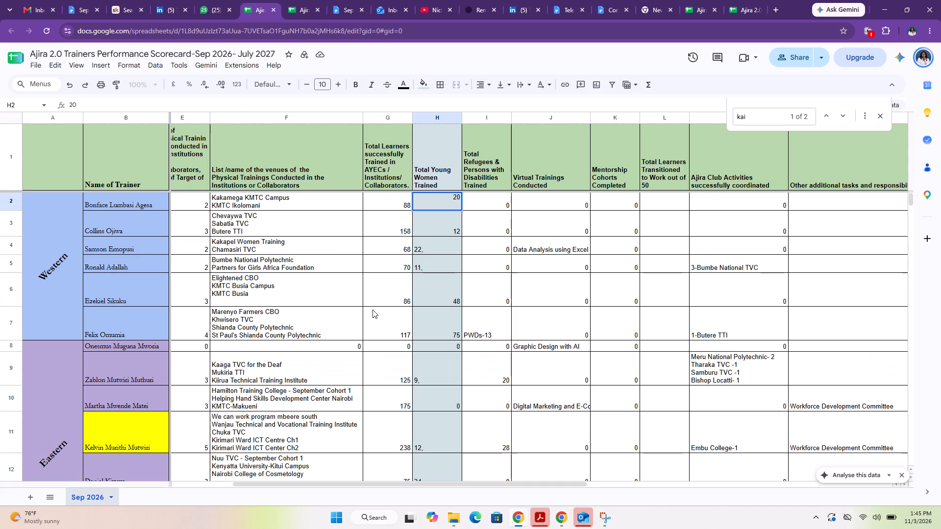
{"action": "left_click", "coordinate": [429, 266]}
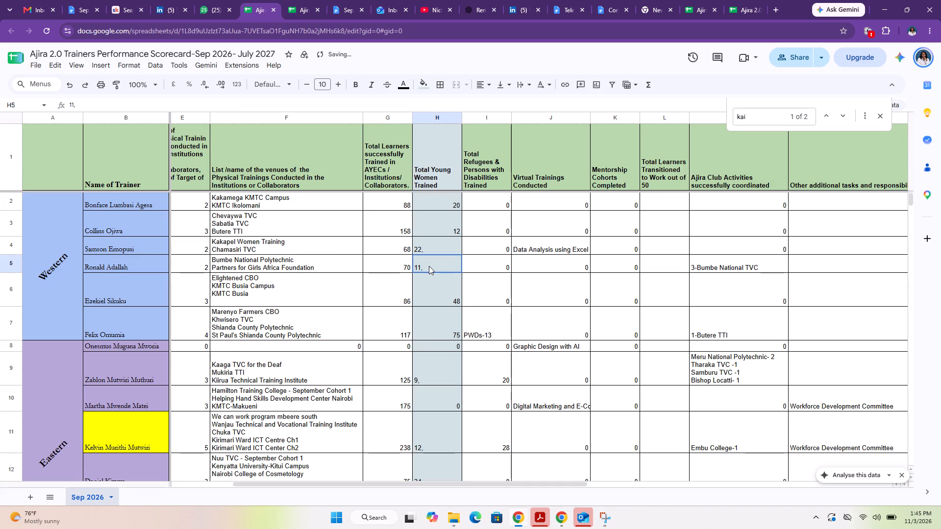
{"action": "type", "text": "47"}
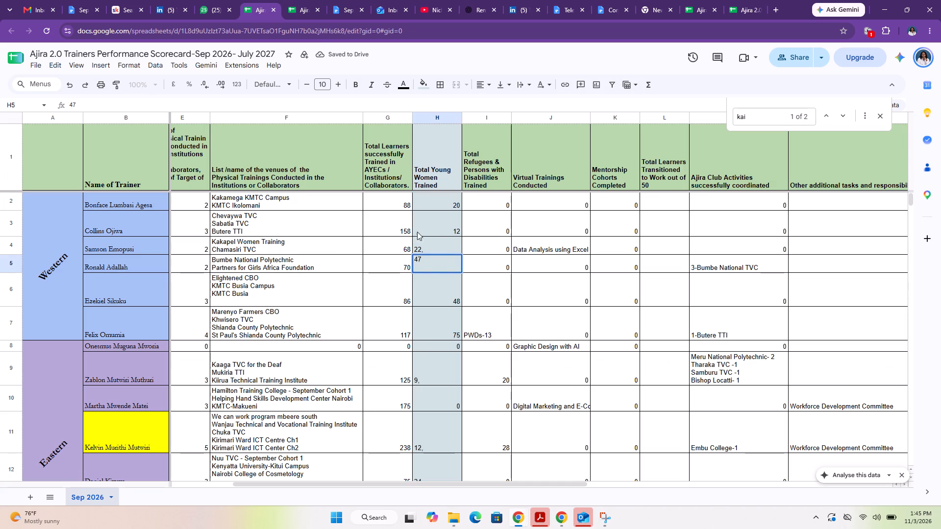
Set the young women trained in row 3 to 36, adding Sabatia TVC to the Chevaywa TVC count.
{"action": "left_click", "coordinate": [434, 229]}
{"action": "type", "text": "36"}
Check the Eastern Week 4 female counts in the tracker and set scorecard row 10, the Helping Hand Skills Development Center trainer, to 33.
{"action": "left_click", "coordinate": [293, 12]}
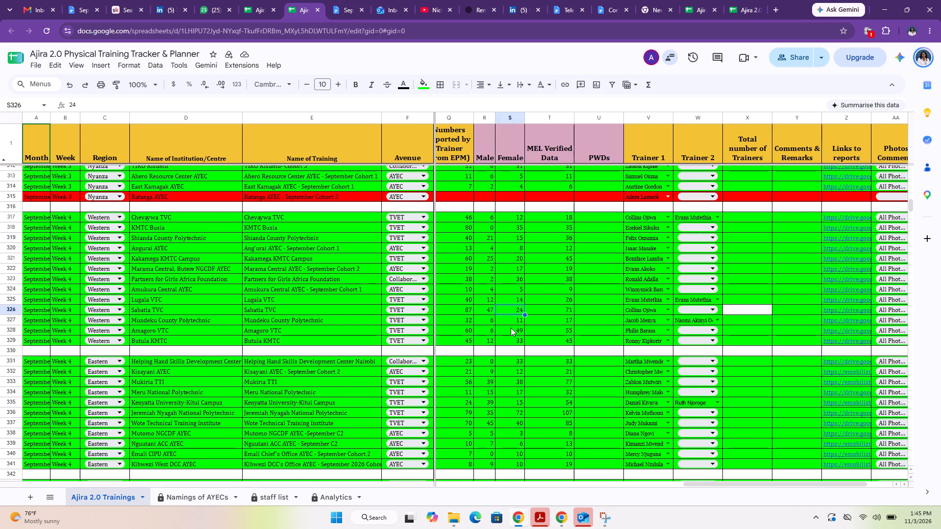
{"action": "scroll", "coordinate": [509, 332], "scroll_direction": "down", "scroll_amount": 3}
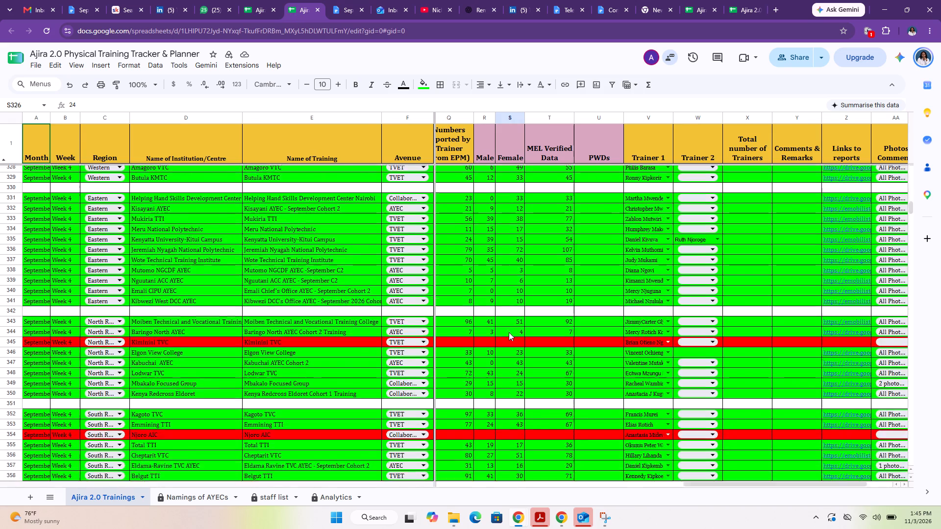
{"action": "scroll", "coordinate": [509, 332], "scroll_direction": "down", "scroll_amount": 1}
{"action": "scroll", "coordinate": [509, 332], "scroll_direction": "up", "scroll_amount": 5}
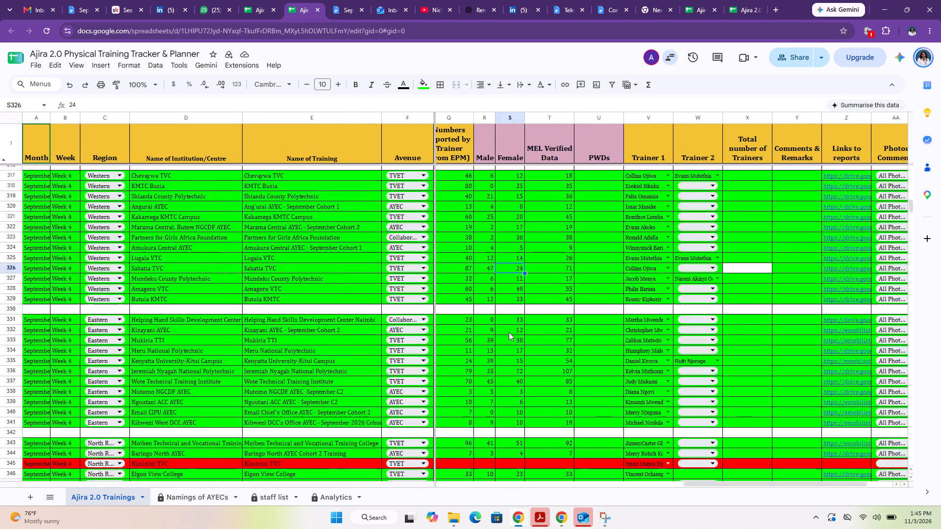
{"action": "scroll", "coordinate": [509, 332], "scroll_direction": "down", "scroll_amount": 2}
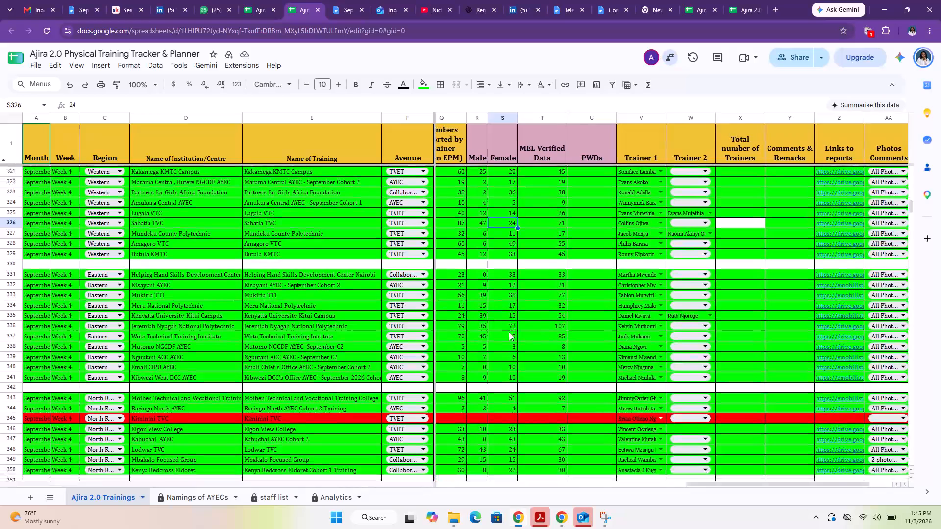
{"action": "scroll", "coordinate": [509, 332], "scroll_direction": "down", "scroll_amount": 2}
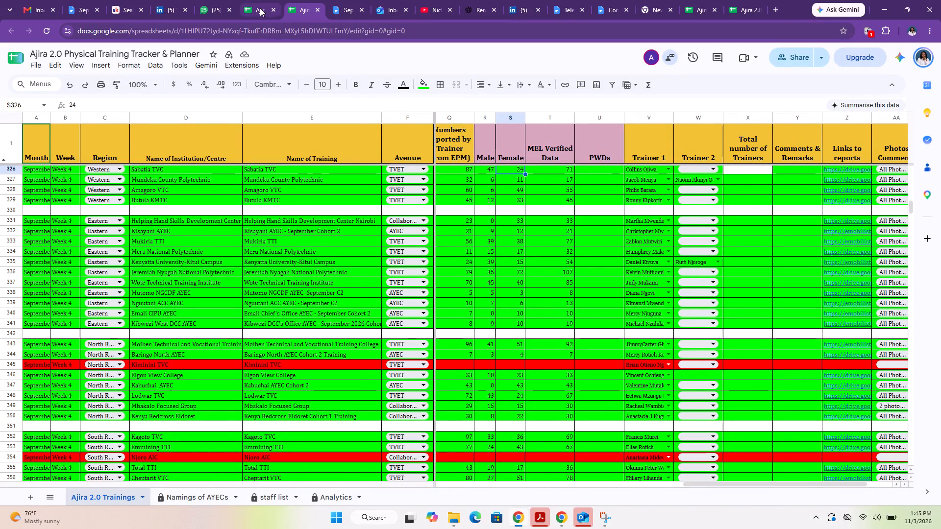
{"action": "left_click", "coordinate": [260, 8]}
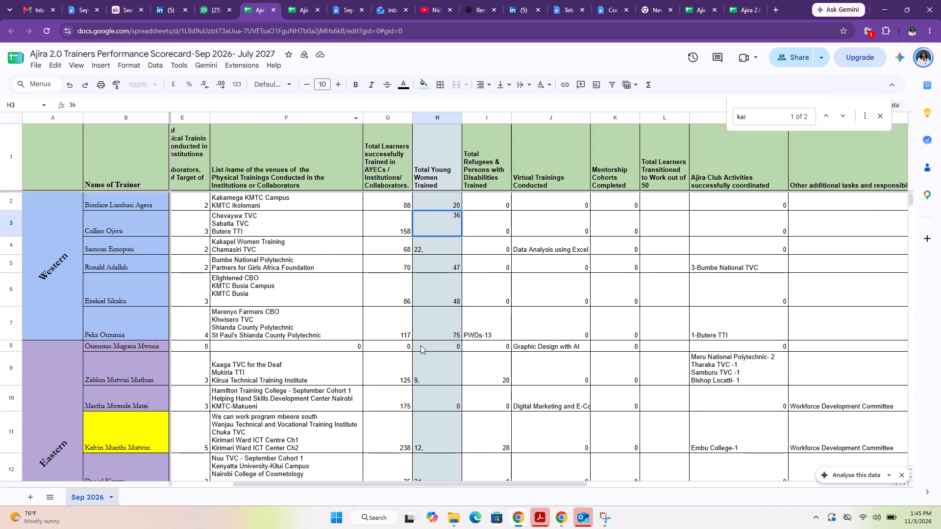
{"action": "left_click", "coordinate": [421, 345]}
{"action": "scroll", "coordinate": [421, 345], "scroll_direction": "down", "scroll_amount": 1}
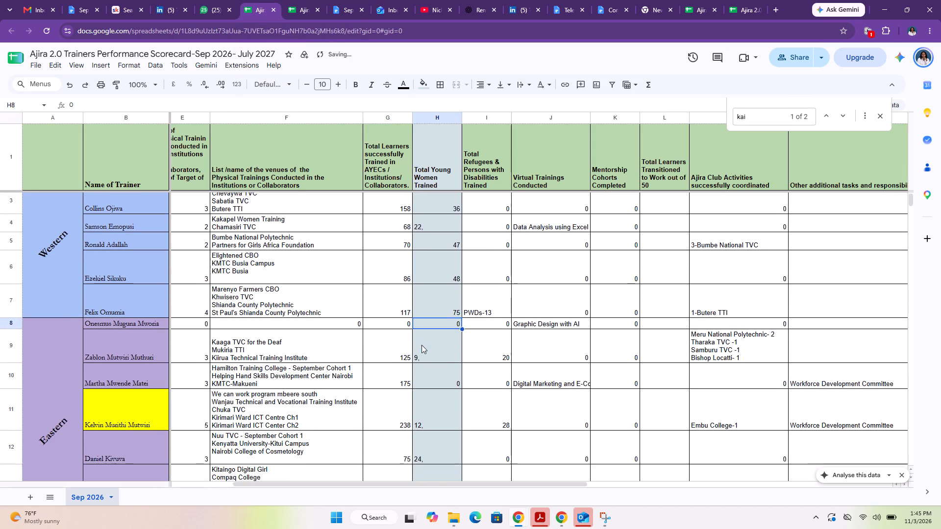
{"action": "scroll", "coordinate": [421, 345], "scroll_direction": "down", "scroll_amount": 1}
{"action": "left_click", "coordinate": [430, 337]}
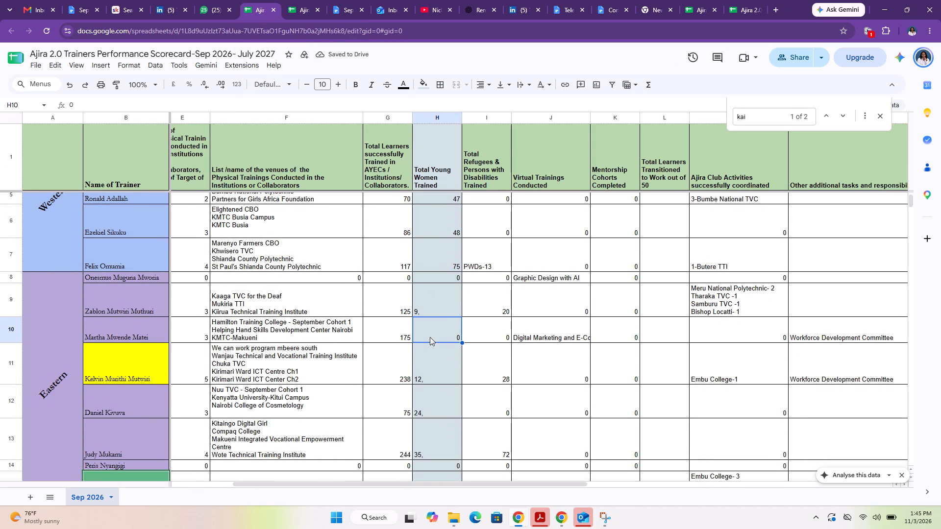
{"action": "type", "text": "33"}
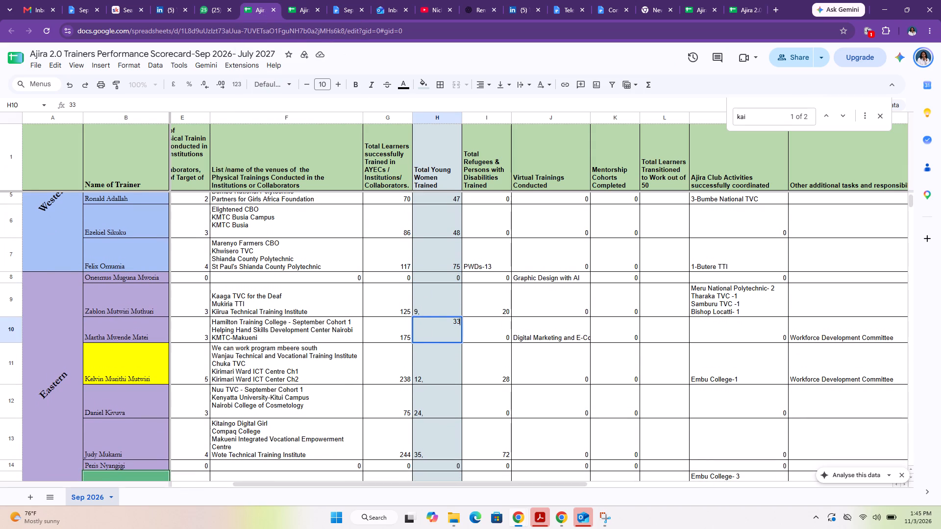
Set the young women trained in row 9 to 47, adding Mukiria TTI's Week 4 female count.
{"action": "left_click", "coordinate": [424, 302]}
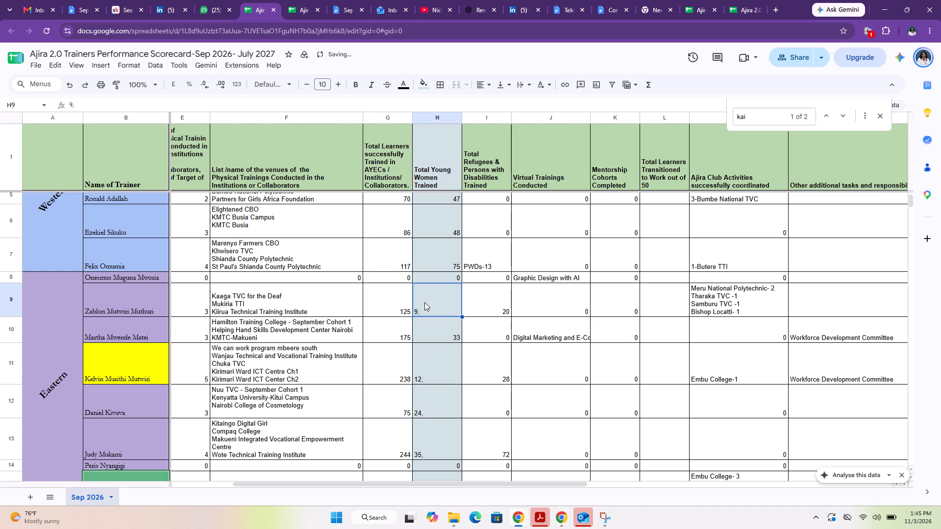
{"action": "key", "text": "BackSpace"}
{"action": "key", "text": "4"}
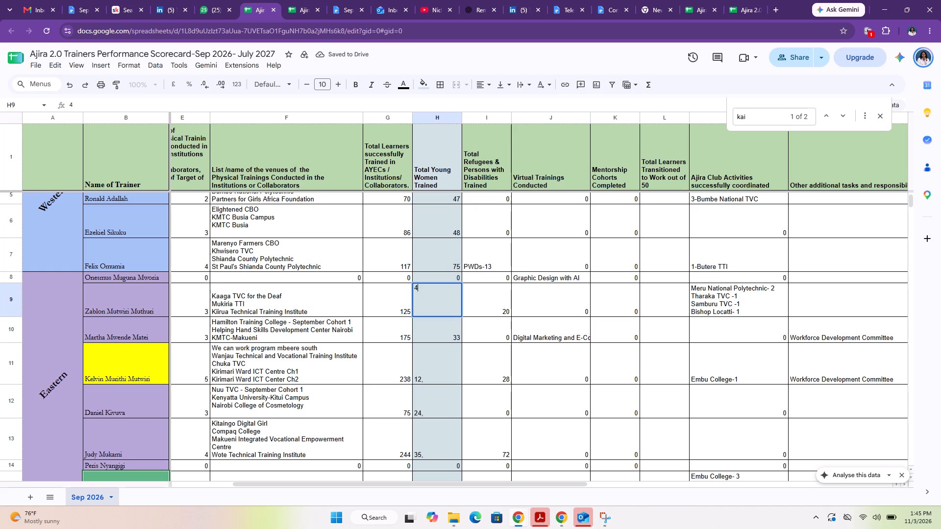
{"action": "key", "text": "7"}
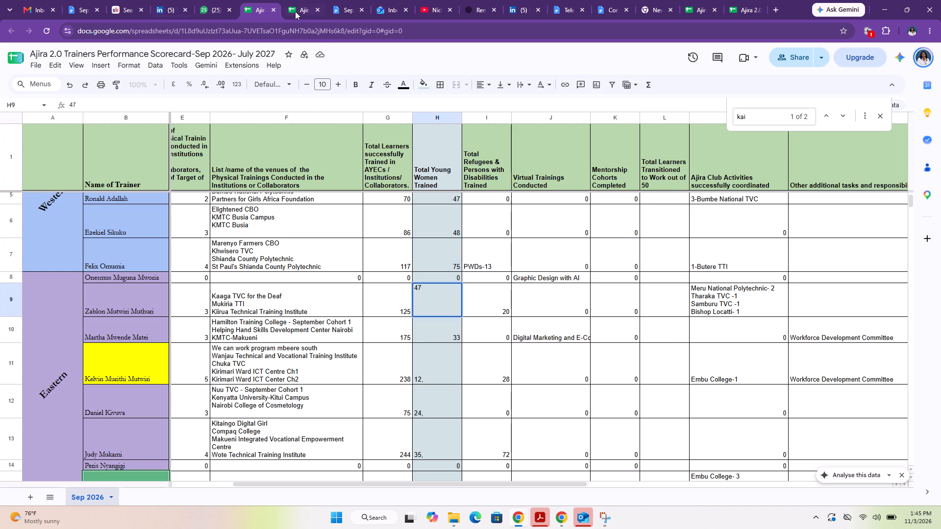
Check Kenyatta University-Kitui Campus's female count in the tracker and set the young women trained in scorecard row 12 to 39.
{"action": "left_click", "coordinate": [306, 13]}
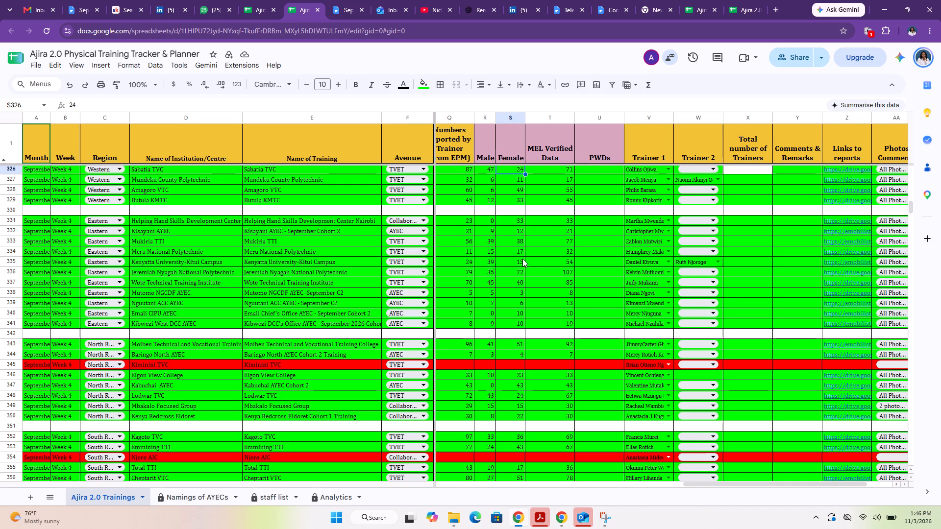
{"action": "left_click", "coordinate": [511, 264]}
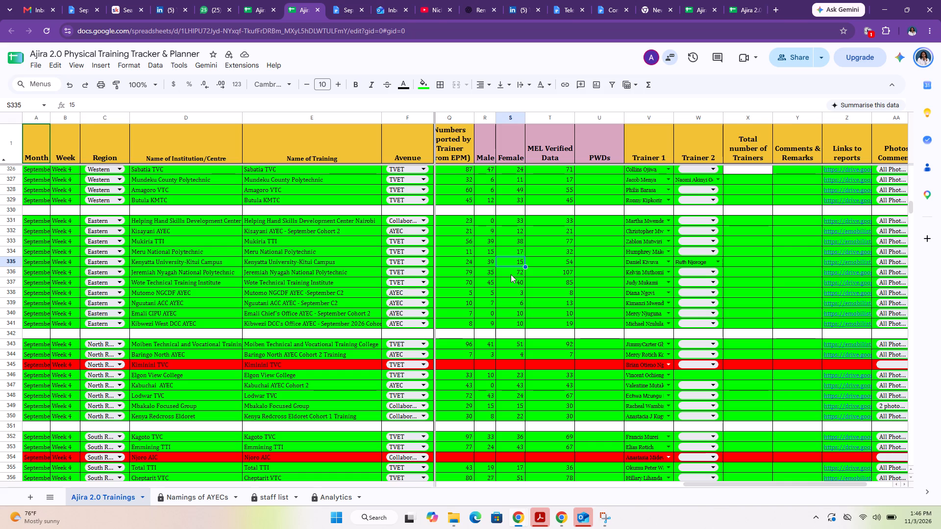
{"action": "left_click", "coordinate": [257, 5]}
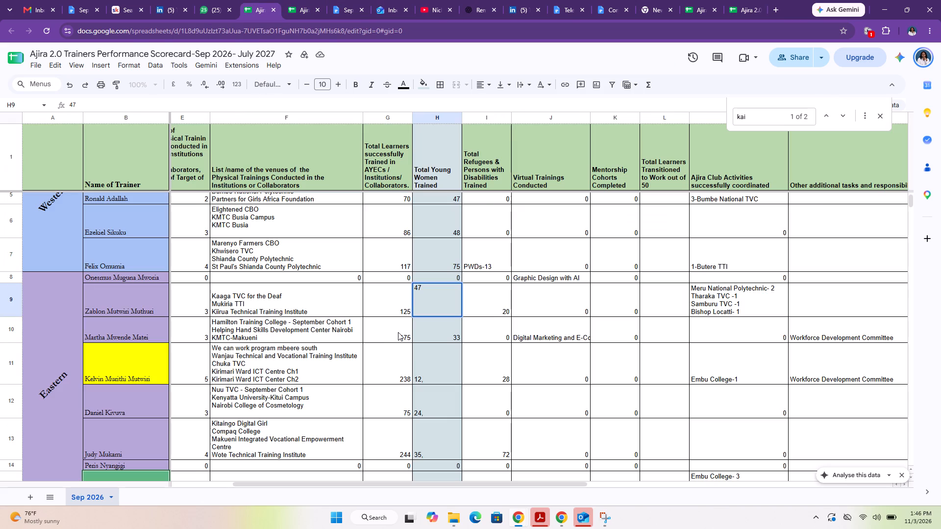
{"action": "left_click", "coordinate": [441, 410]}
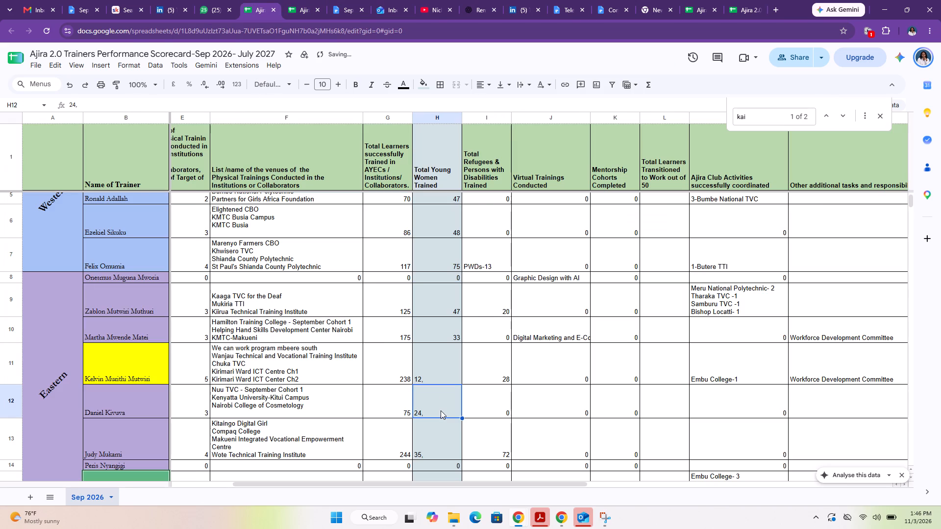
{"action": "key", "text": "3"}
{"action": "key", "text": "9"}
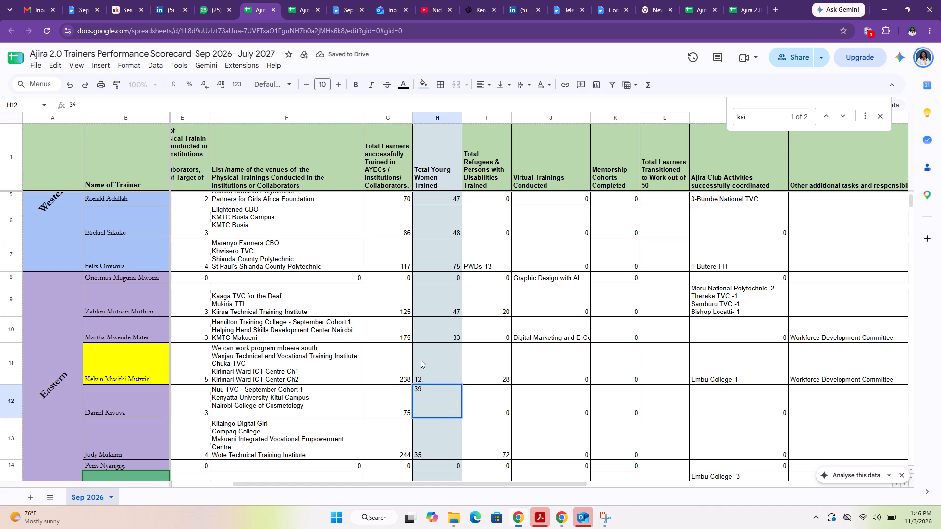
Enter 72 as young women trained in row 15, for the Jeremiah Nyagah National Polytechnic trainer.
{"action": "left_click", "coordinate": [437, 364]}
{"action": "scroll", "coordinate": [437, 364], "scroll_direction": "down", "scroll_amount": 2}
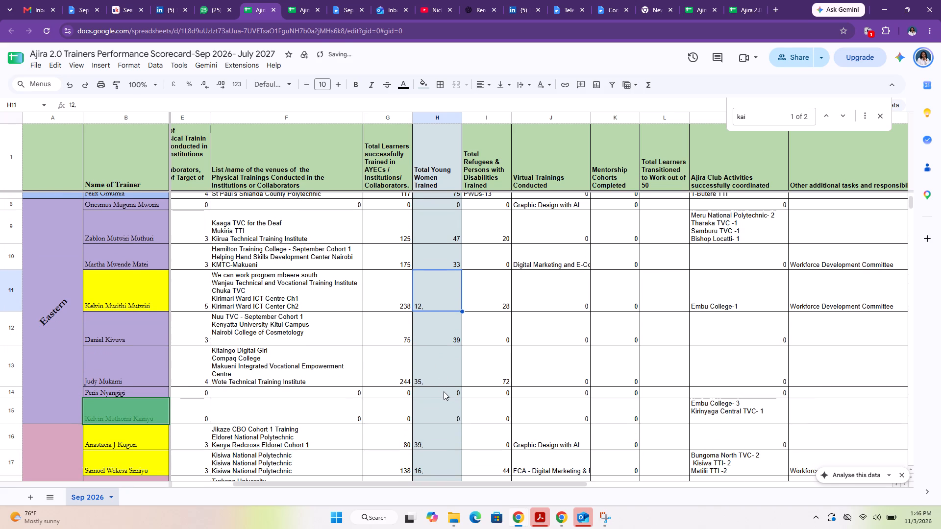
{"action": "left_click", "coordinate": [444, 392]}
{"action": "left_click", "coordinate": [444, 409]}
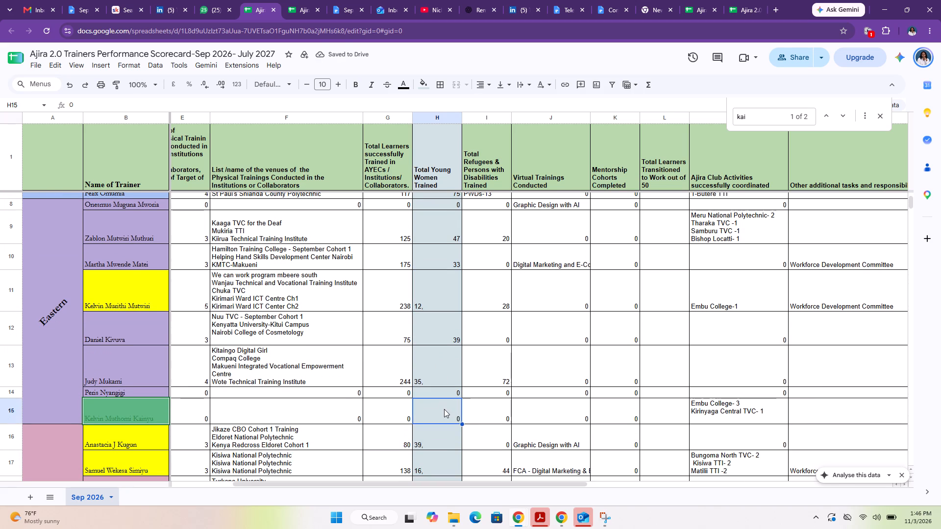
{"action": "type", "text": "72"}
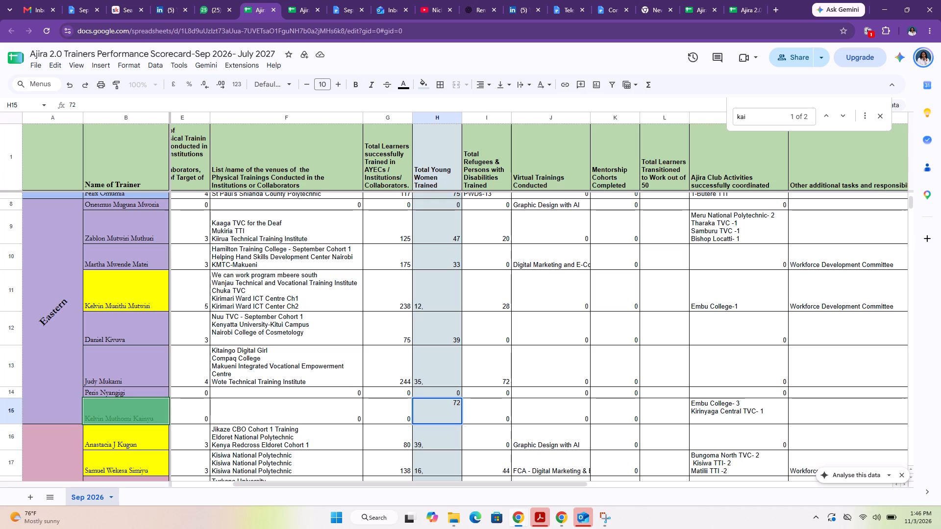
Check Wote Technical Training Institute's female count in the tracker and set the young women trained in scorecard row 13 to 75.
{"action": "left_click", "coordinate": [298, 8]}
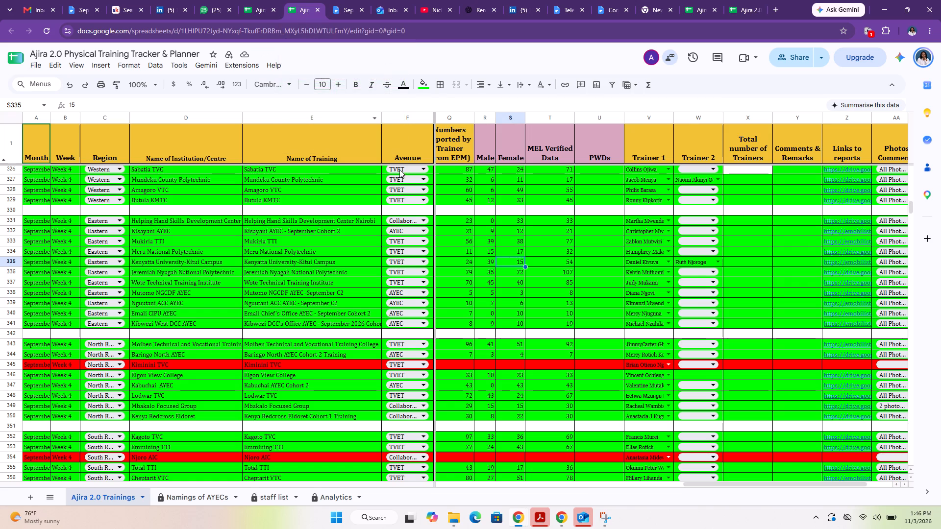
{"action": "left_click", "coordinate": [520, 275]}
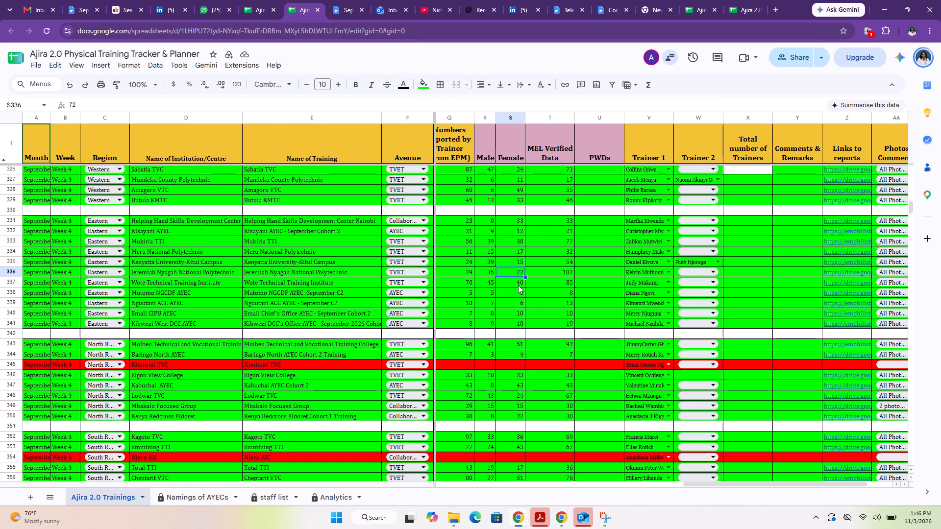
{"action": "left_click", "coordinate": [518, 285]}
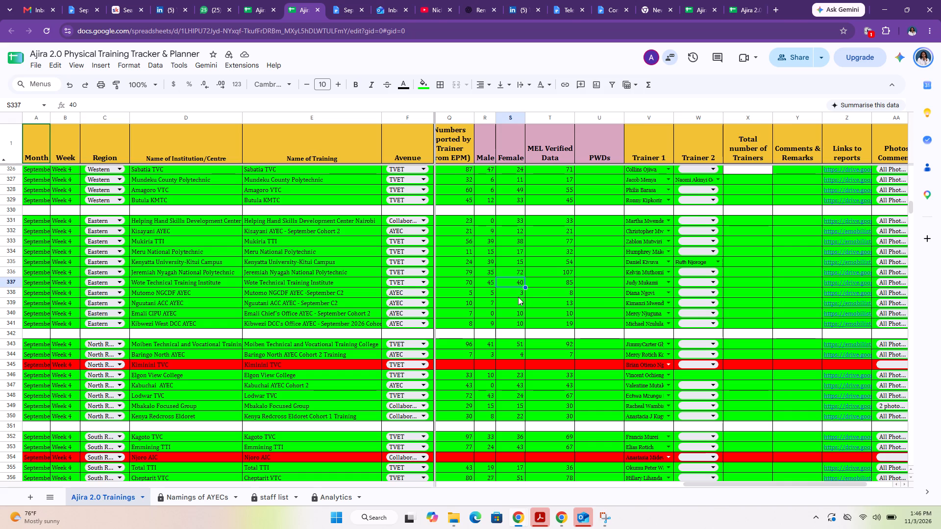
{"action": "left_click", "coordinate": [257, 13]}
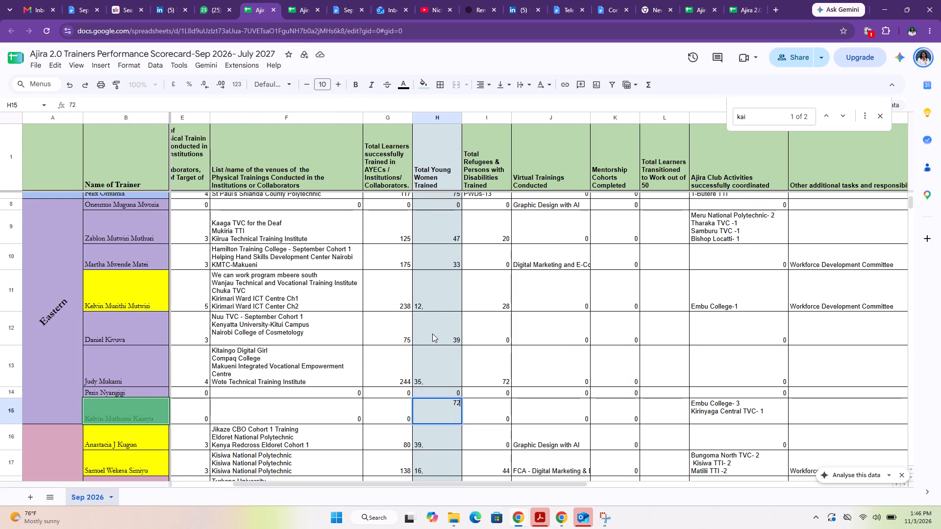
{"action": "left_click", "coordinate": [440, 363]}
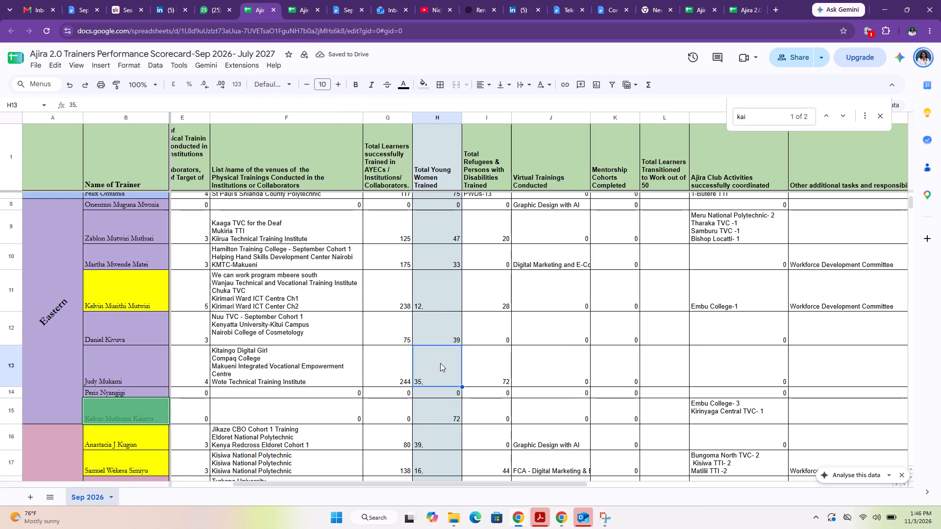
{"action": "type", "text": "75"}
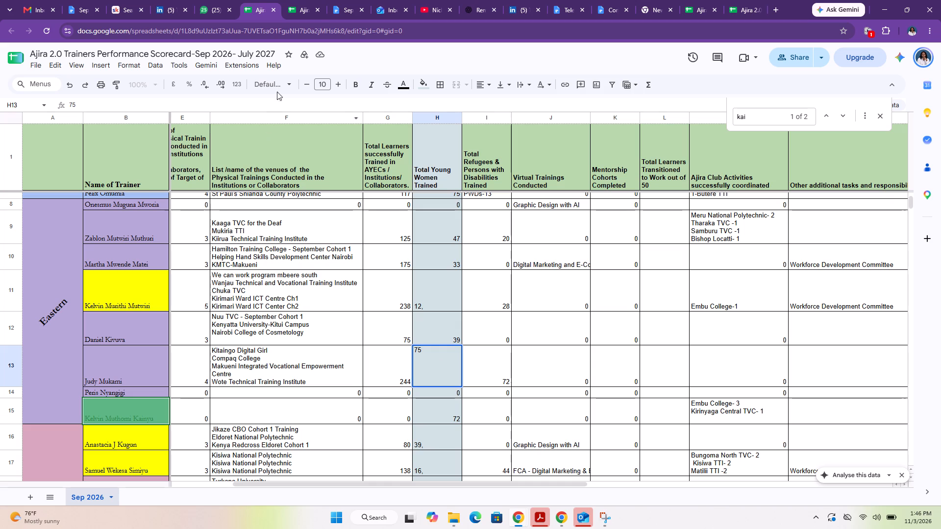
Check the remaining Eastern Week 4 trainings in the tracker against the trainer designations in the Eastern Region reporting form's September sheet.
{"action": "left_click", "coordinate": [300, 5]}
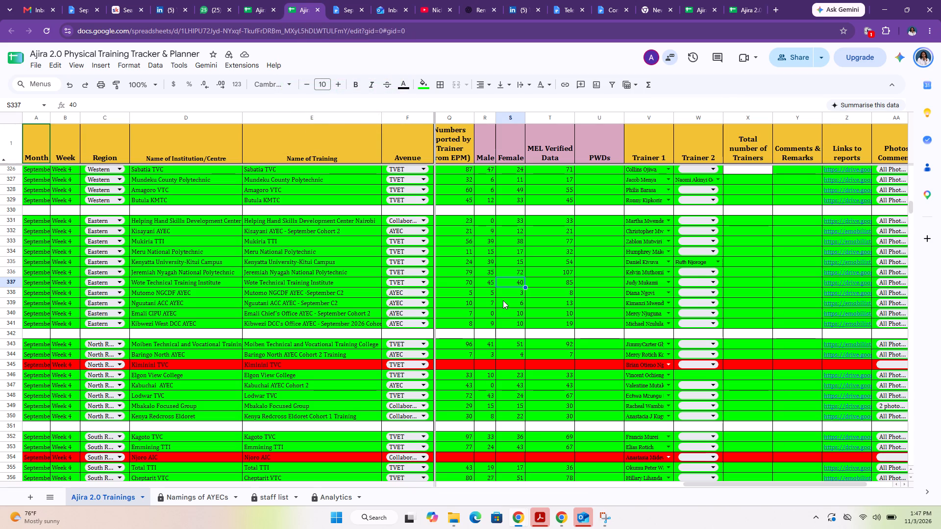
{"action": "left_click", "coordinate": [508, 313]}
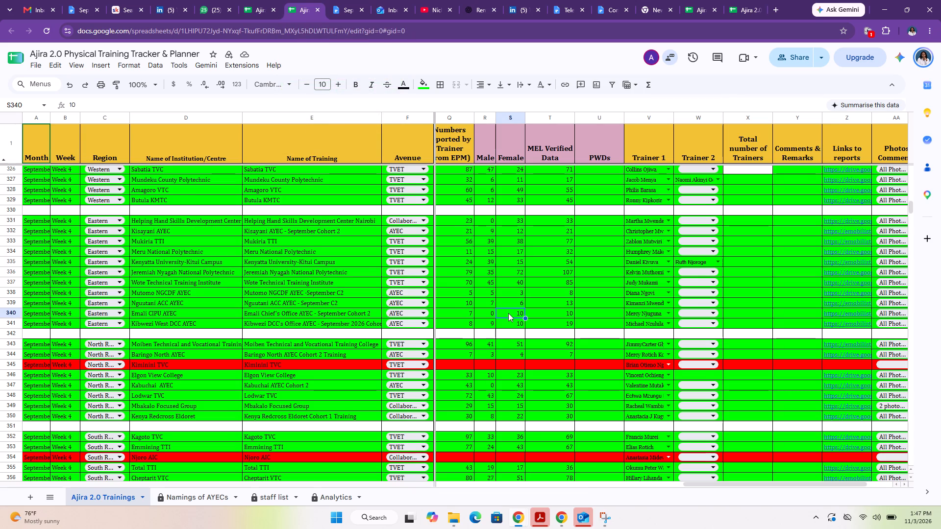
{"action": "scroll", "coordinate": [508, 313], "scroll_direction": "down", "scroll_amount": 3}
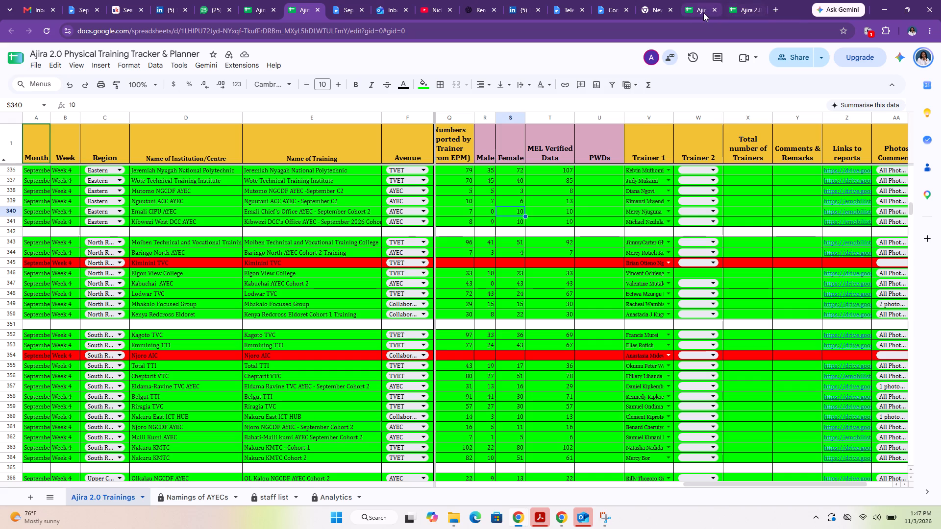
{"action": "left_click", "coordinate": [747, 7]}
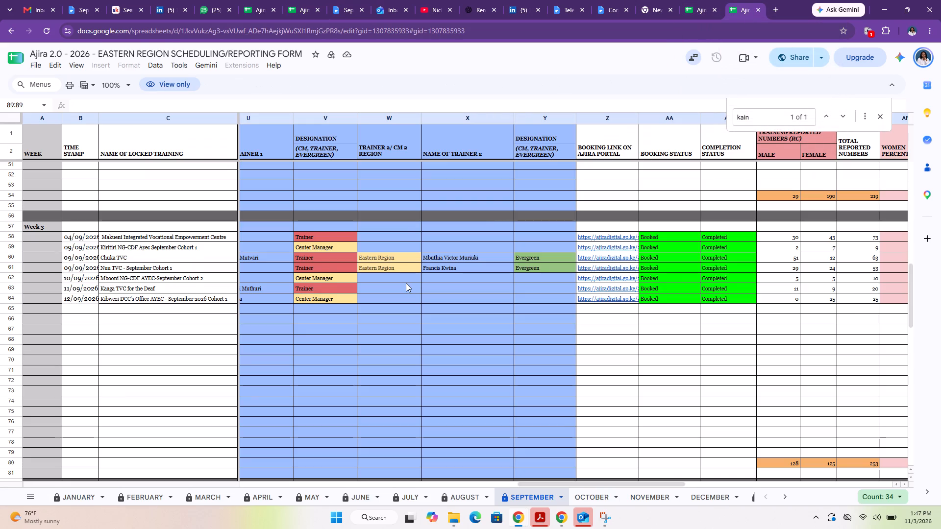
{"action": "scroll", "coordinate": [406, 283], "scroll_direction": "down", "scroll_amount": 7}
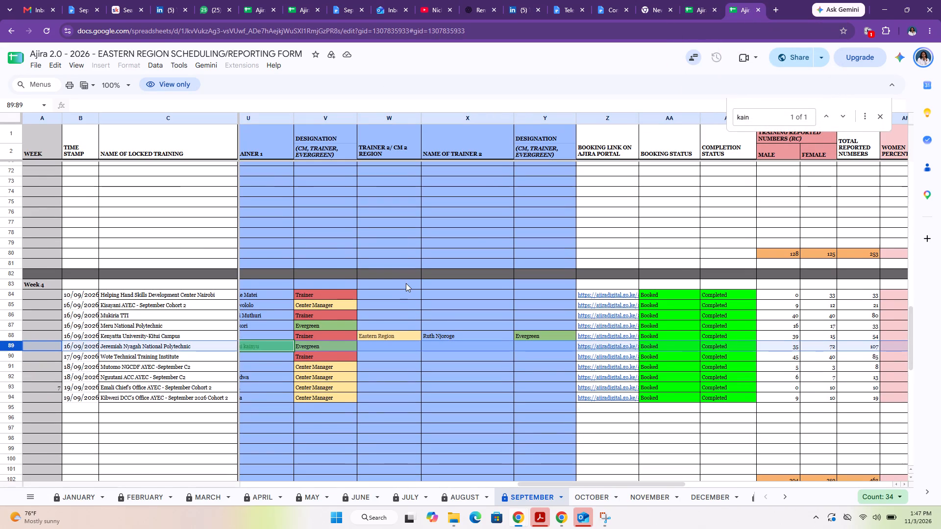
{"action": "scroll", "coordinate": [406, 283], "scroll_direction": "right", "scroll_amount": 2}
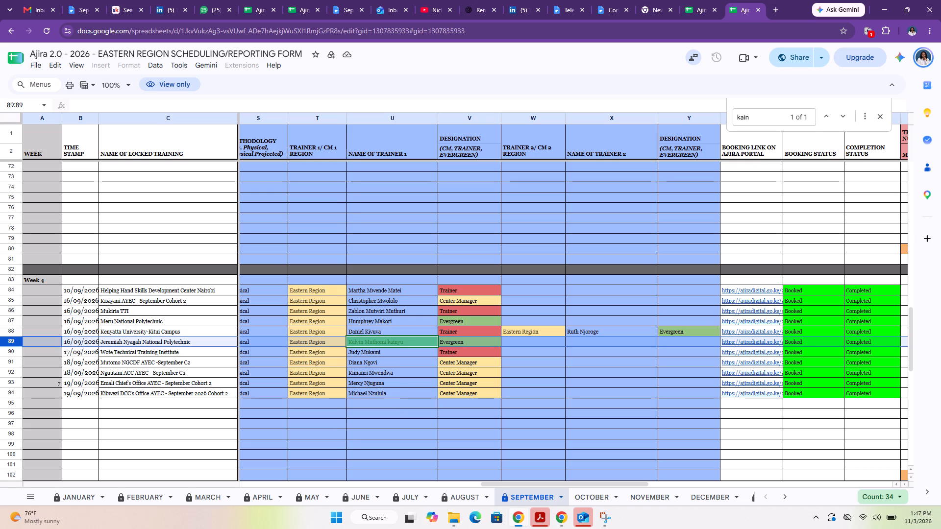
{"action": "left_click", "coordinate": [668, 9]}
{"action": "left_click", "coordinate": [296, 12]}
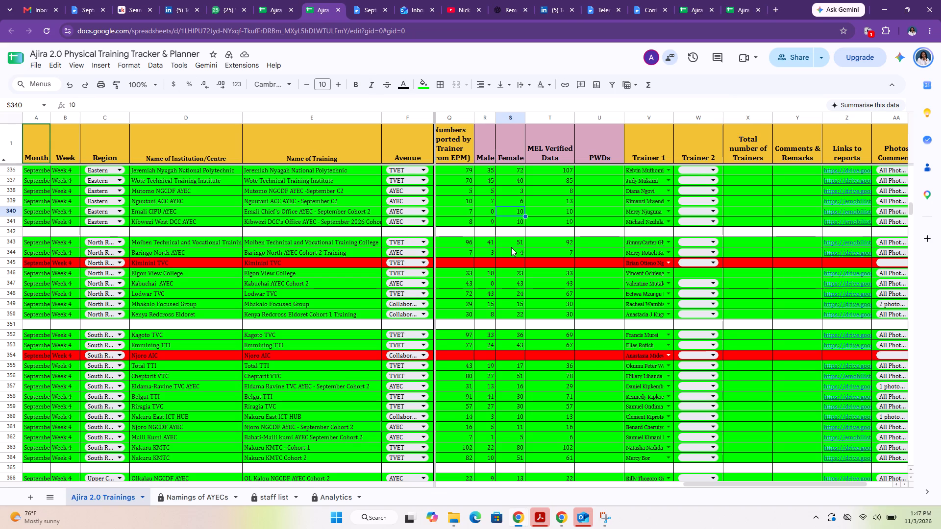
Set the young women trained in scorecard row 20, for the Moiben Technical and Vocational Training College trainer, to 99.
{"action": "left_click", "coordinate": [515, 276]}
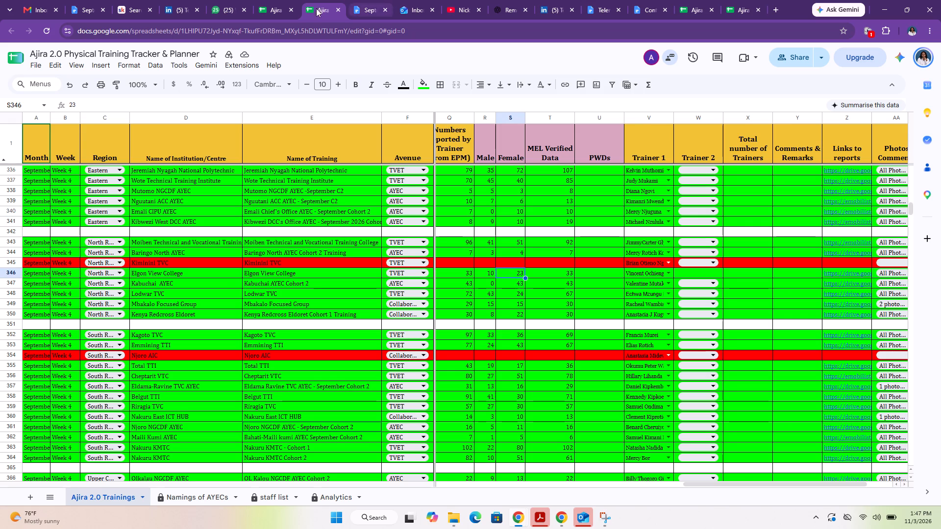
{"action": "left_click", "coordinate": [271, 16]}
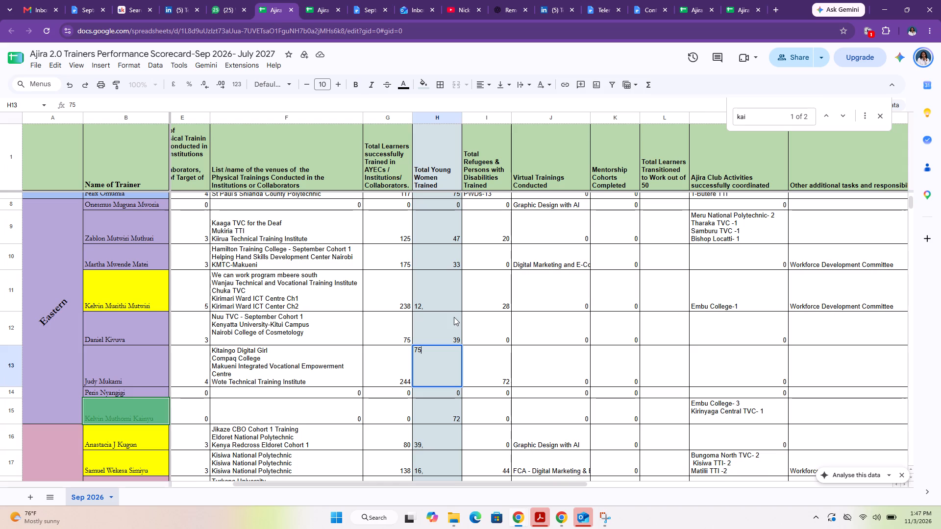
{"action": "left_click", "coordinate": [454, 317]}
{"action": "scroll", "coordinate": [454, 317], "scroll_direction": "down", "scroll_amount": 3}
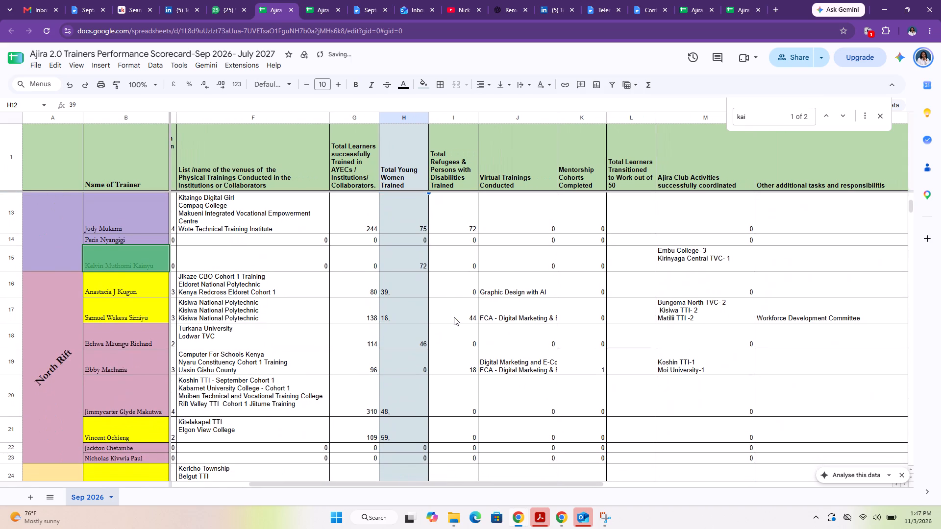
{"action": "scroll", "coordinate": [454, 317], "scroll_direction": "down", "scroll_amount": 1}
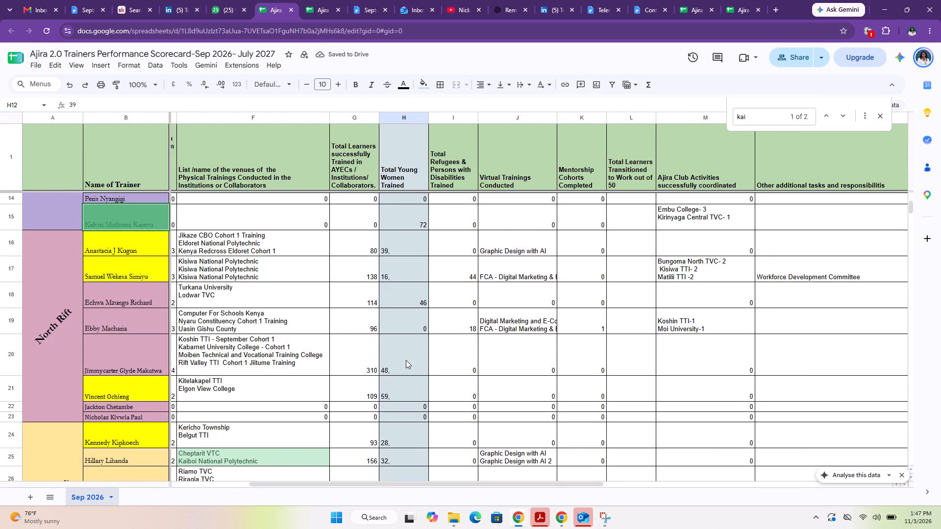
{"action": "left_click", "coordinate": [406, 360]}
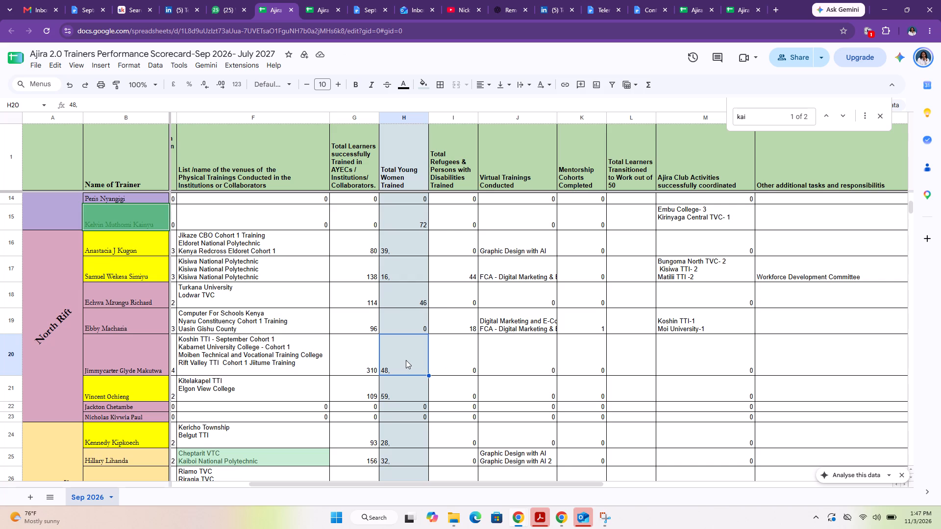
{"action": "type", "text": "99"}
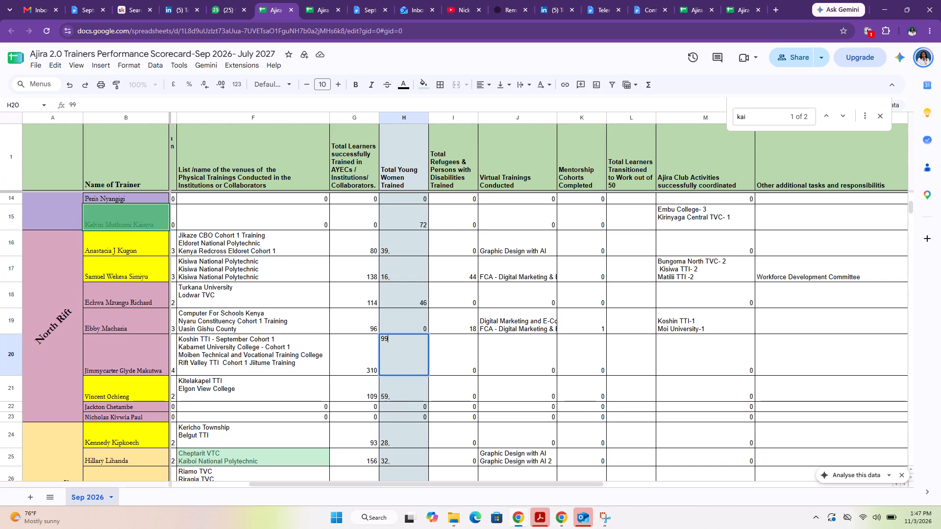
Check Elgon View College's female count in the tracker and set the young women trained in scorecard row 21 to 82.
{"action": "left_click", "coordinate": [398, 392]}
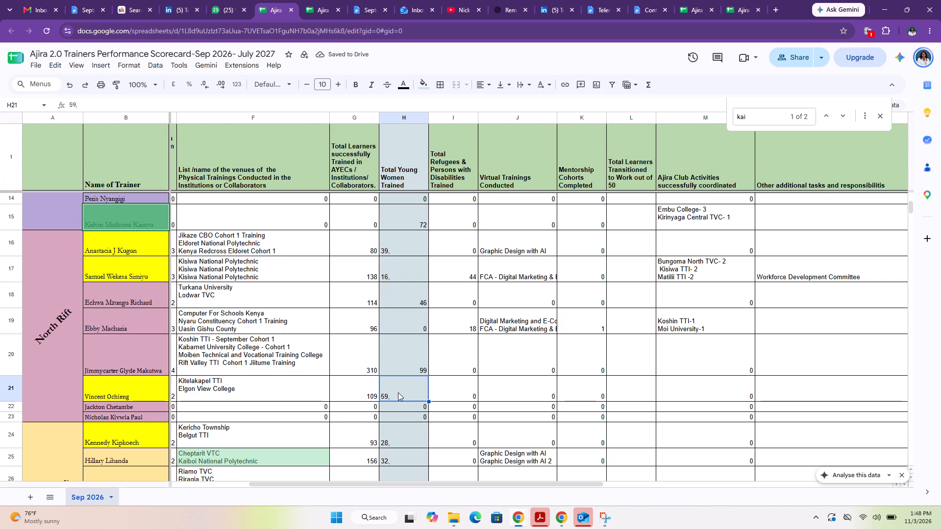
{"action": "left_click", "coordinate": [316, 3]}
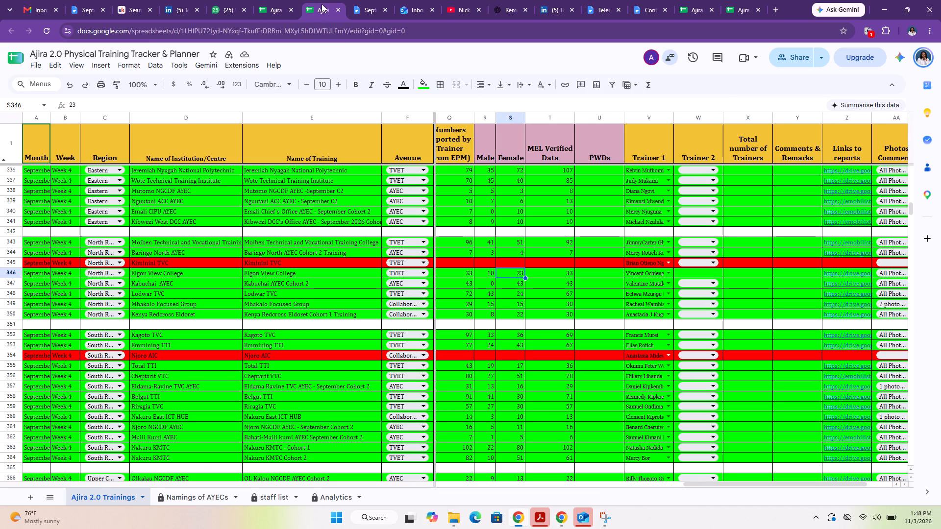
{"action": "left_click", "coordinate": [271, 8]}
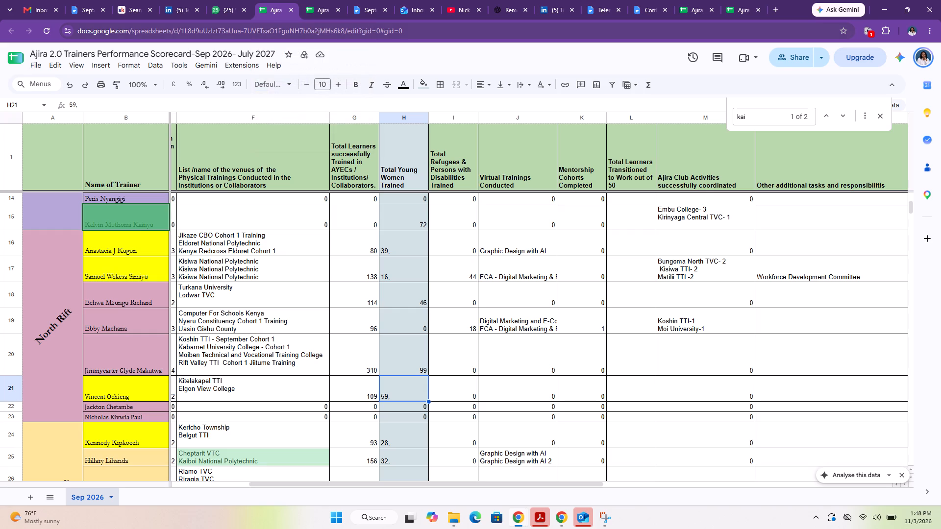
{"action": "type", "text": "82"}
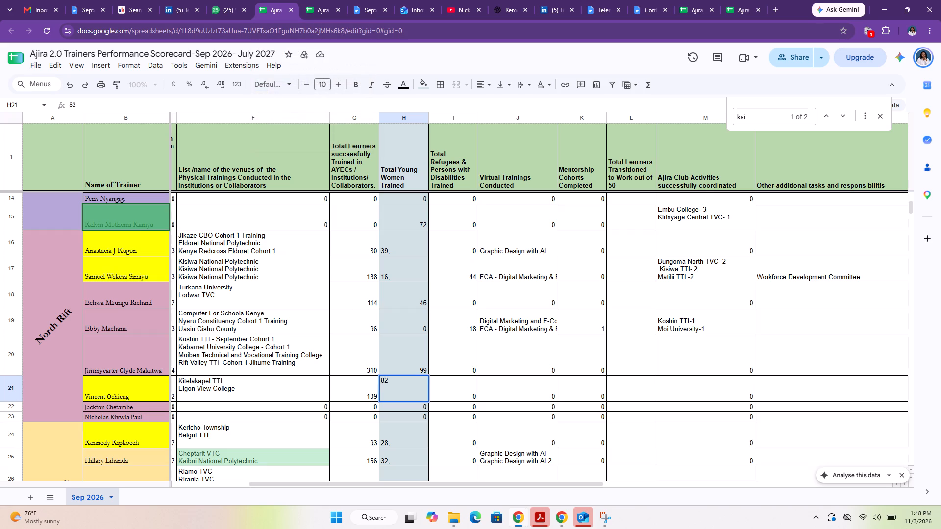
Check Lodwar TVC's female count in the tracker and set the young women trained in scorecard row 18 to 68.
{"action": "left_click", "coordinate": [316, 4]}
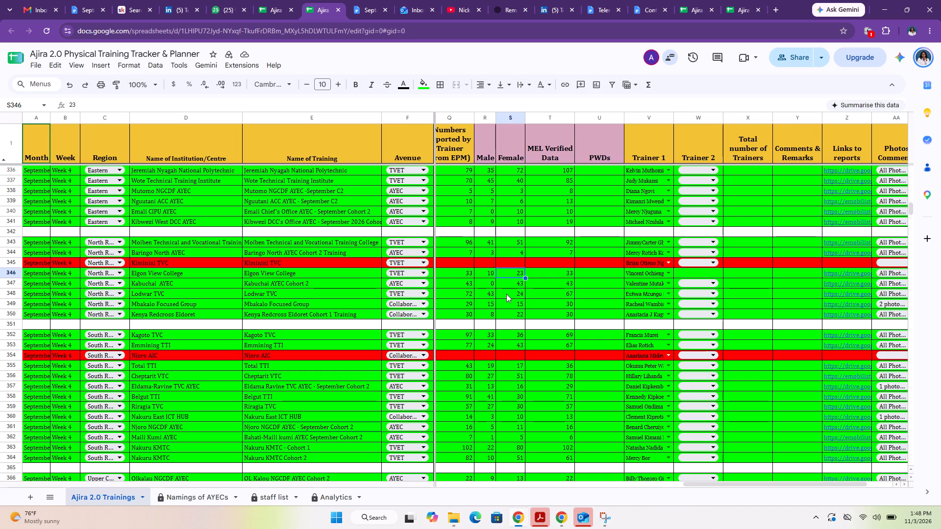
{"action": "left_click", "coordinate": [274, 13]}
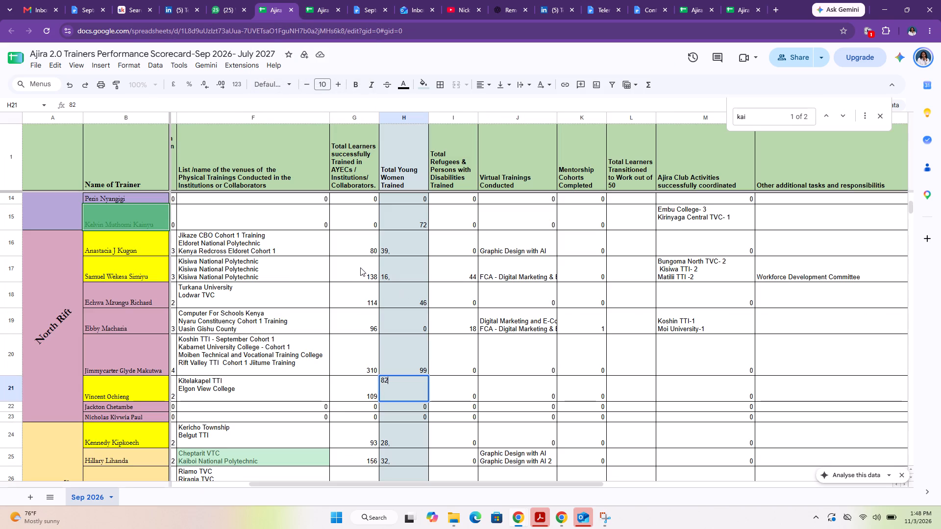
{"action": "left_click", "coordinate": [404, 304]}
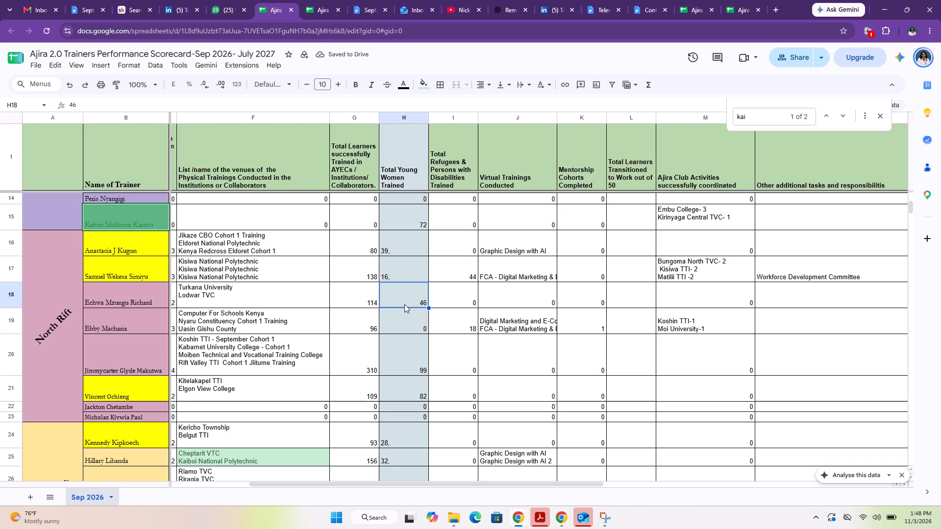
{"action": "type", "text": "68"}
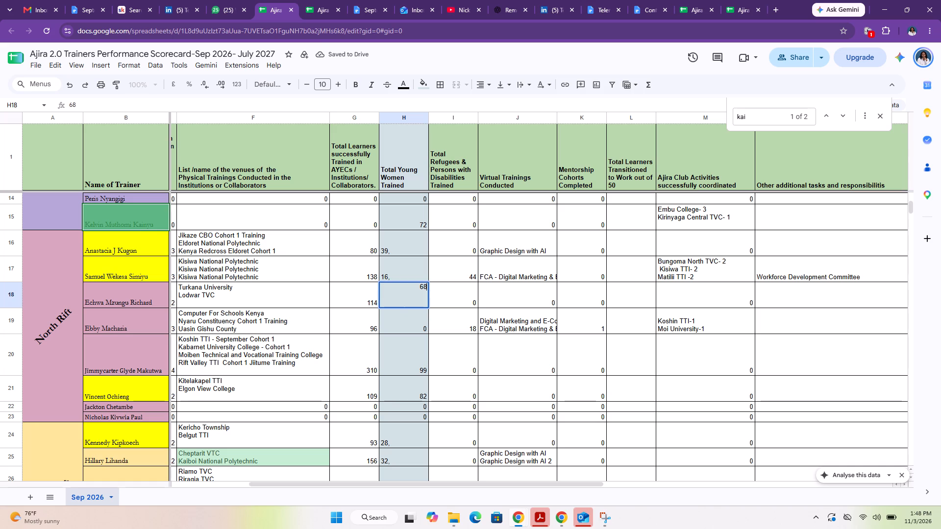
Set the young women trained in row 16, for the Kenya Redcross Eldoret trainer, to 61.
{"action": "left_click", "coordinate": [400, 241]}
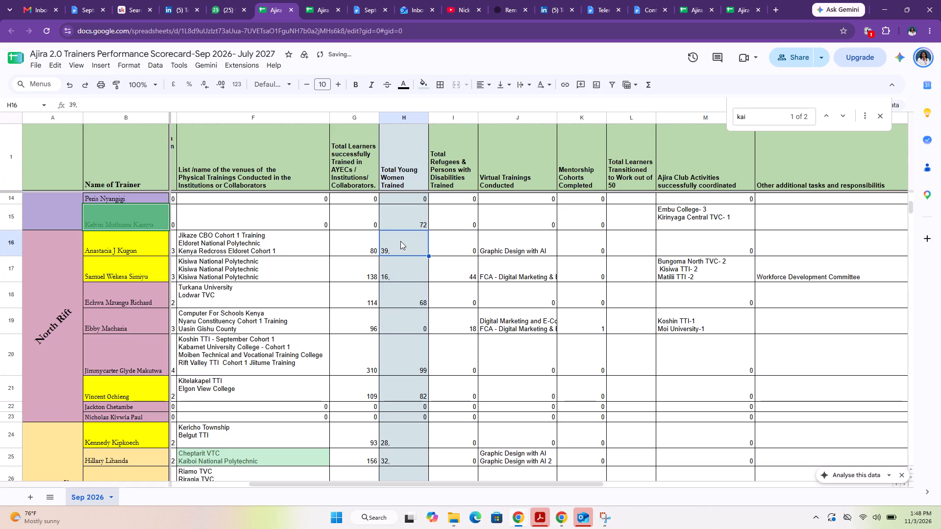
{"action": "type", "text": "61"}
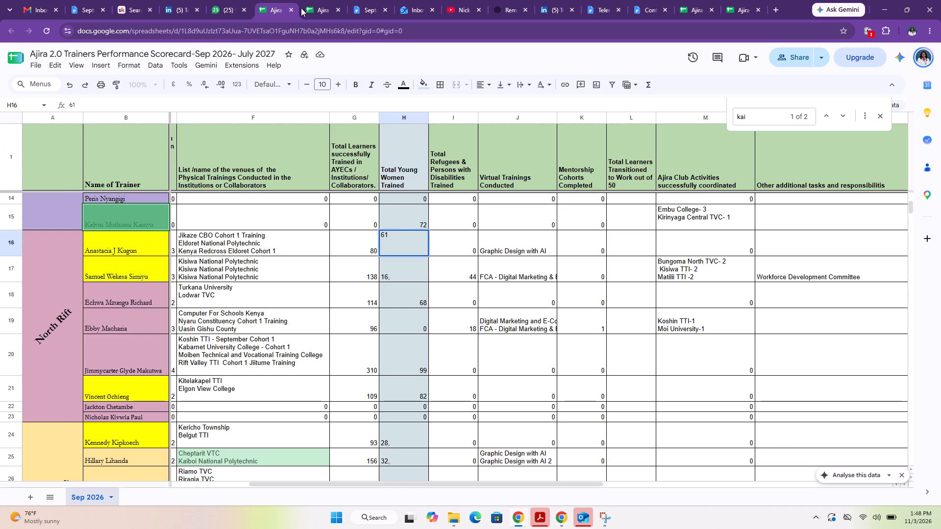
Check Kagoto TVC's female count in the tracker's South Rift Week 4 block and enter 36 as young women trained in scorecard row 28.
{"action": "left_click", "coordinate": [312, 11]}
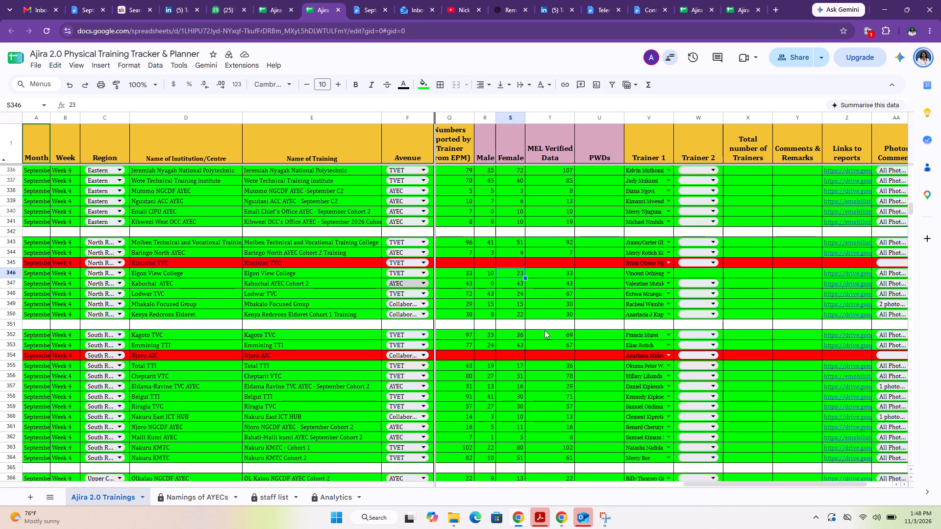
{"action": "scroll", "coordinate": [545, 330], "scroll_direction": "down", "scroll_amount": 4}
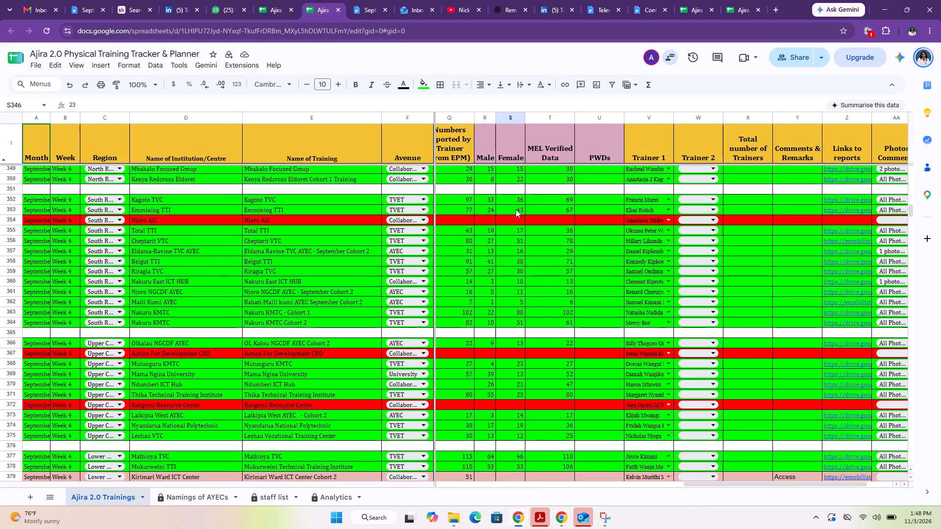
{"action": "left_click", "coordinate": [266, 9]}
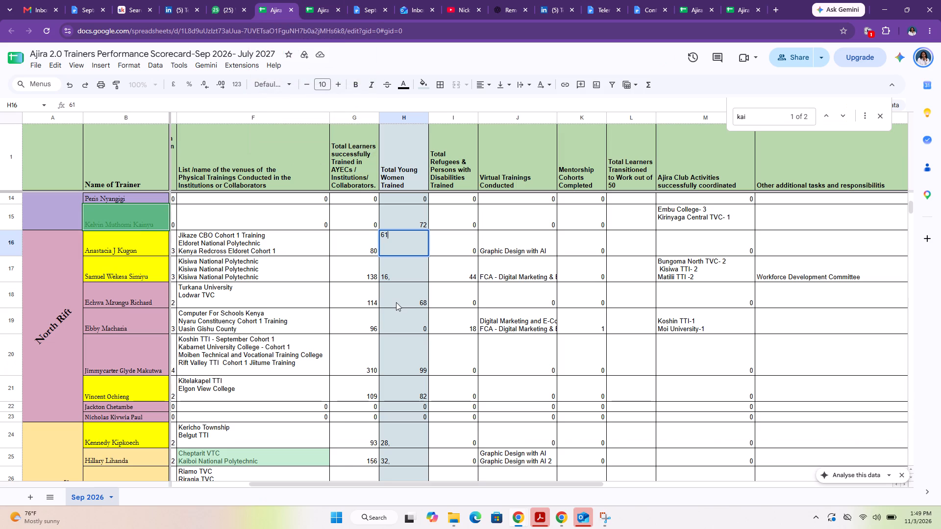
{"action": "left_click", "coordinate": [392, 344]}
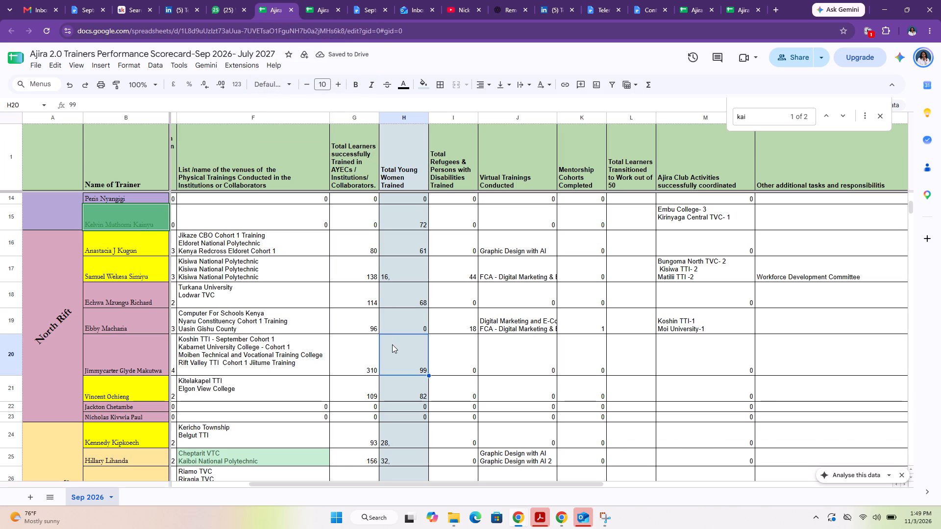
{"action": "scroll", "coordinate": [392, 344], "scroll_direction": "down", "scroll_amount": 2}
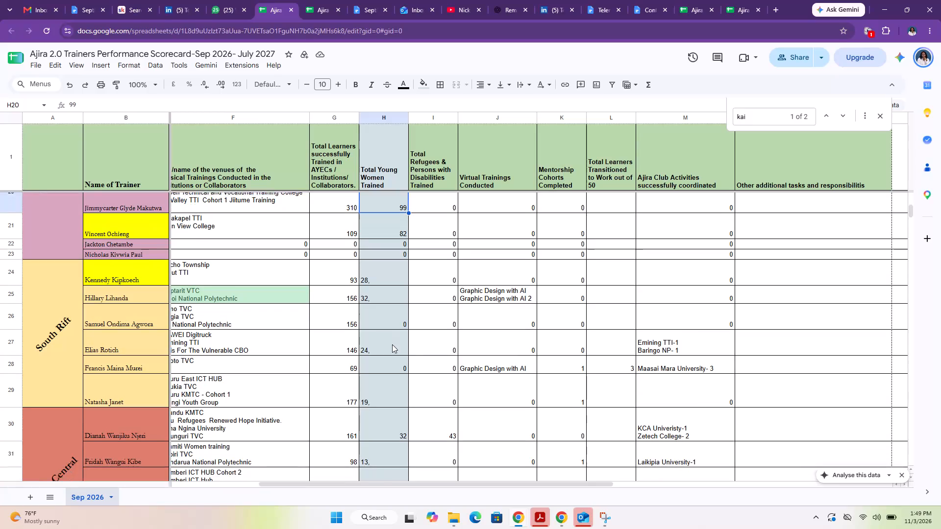
{"action": "scroll", "coordinate": [392, 344], "scroll_direction": "down", "scroll_amount": 2}
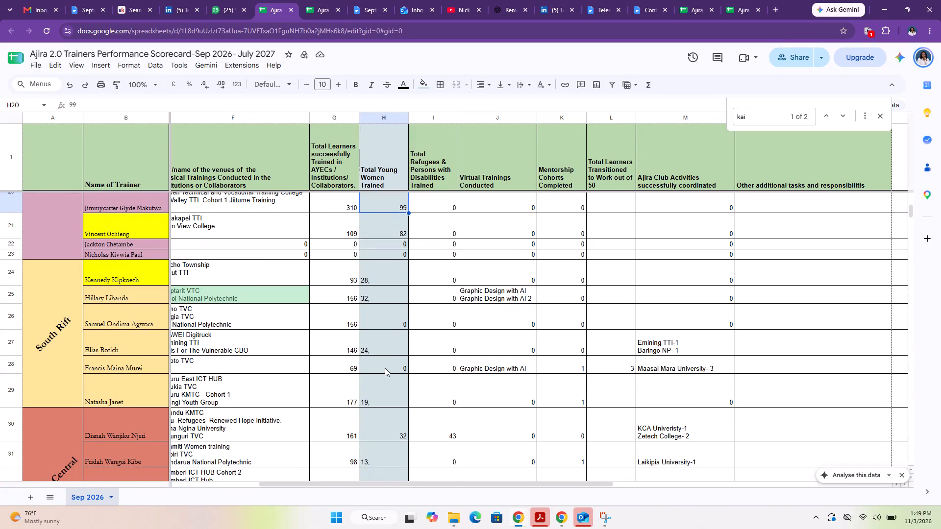
{"action": "left_click", "coordinate": [384, 370]}
{"action": "type", "text": "36"}
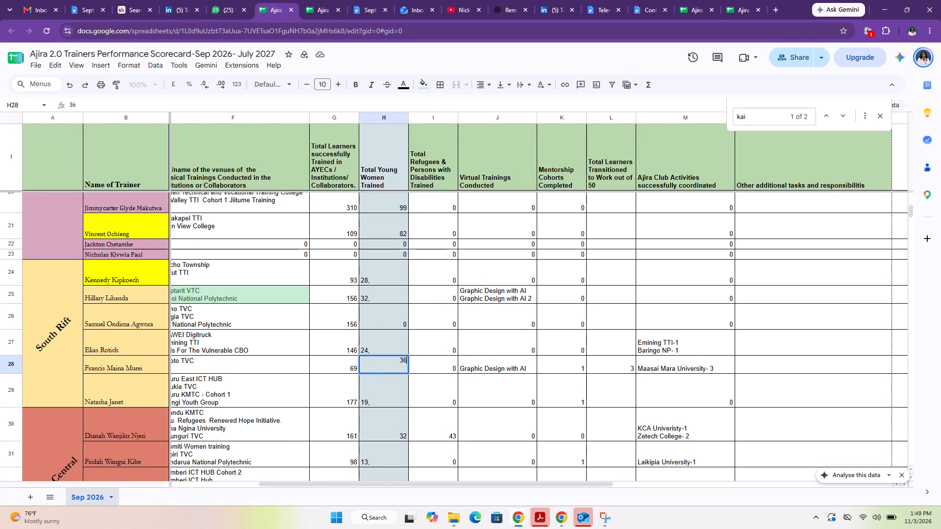
Check Emmining TTI's female count in the tracker and set the young women trained in scorecard row 27 to 67.
{"action": "left_click", "coordinate": [324, 8]}
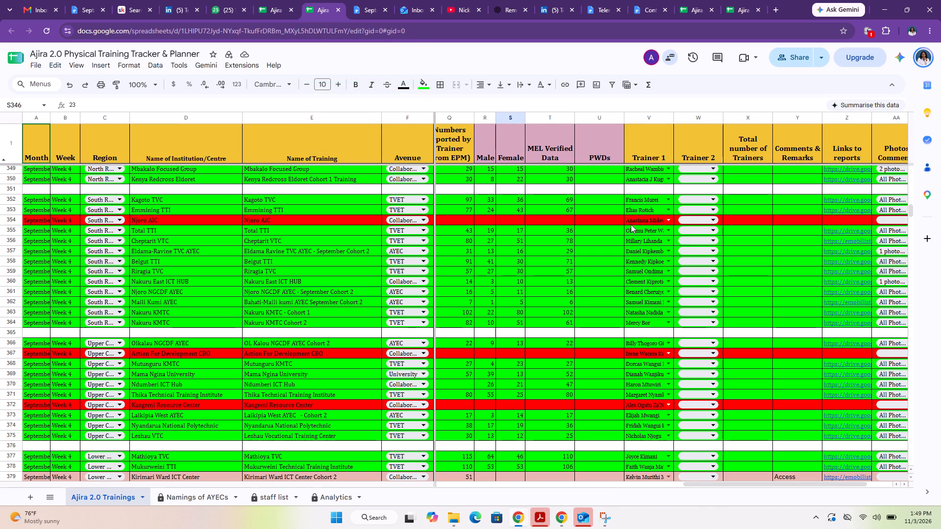
{"action": "left_click", "coordinate": [273, 7]}
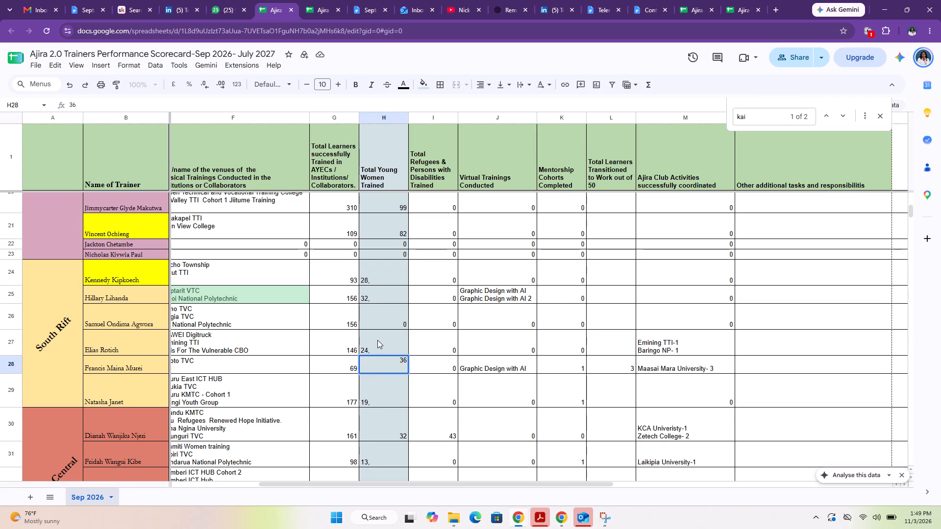
{"action": "left_click", "coordinate": [389, 347]}
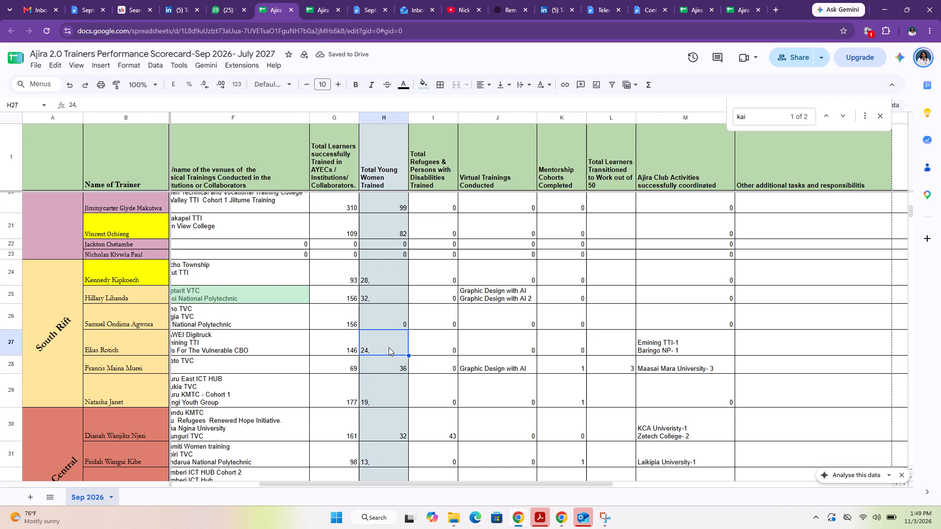
{"action": "type", "text": "67"}
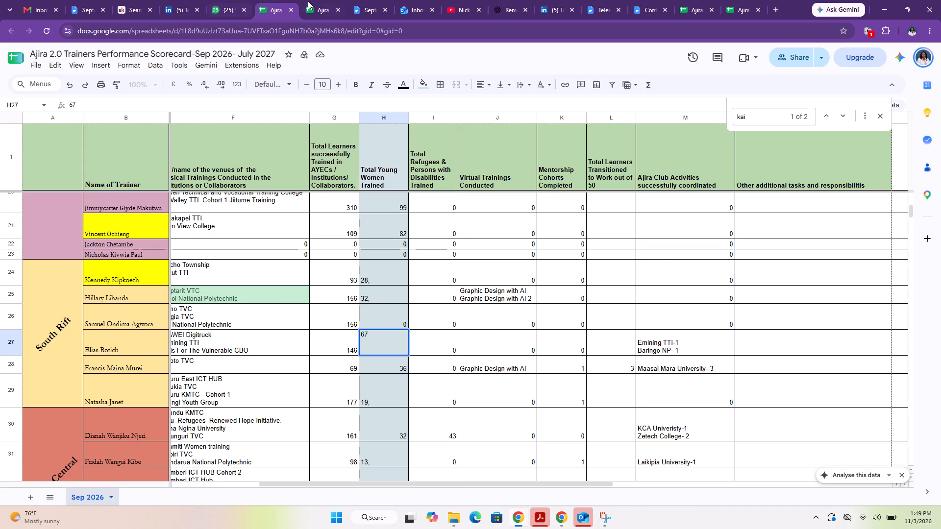
Check the designation of Total TTI's Week 4 trainer in the September sheet of the 2026 South Rift Region scheduling/reporting form.
{"action": "left_click", "coordinate": [320, 4]}
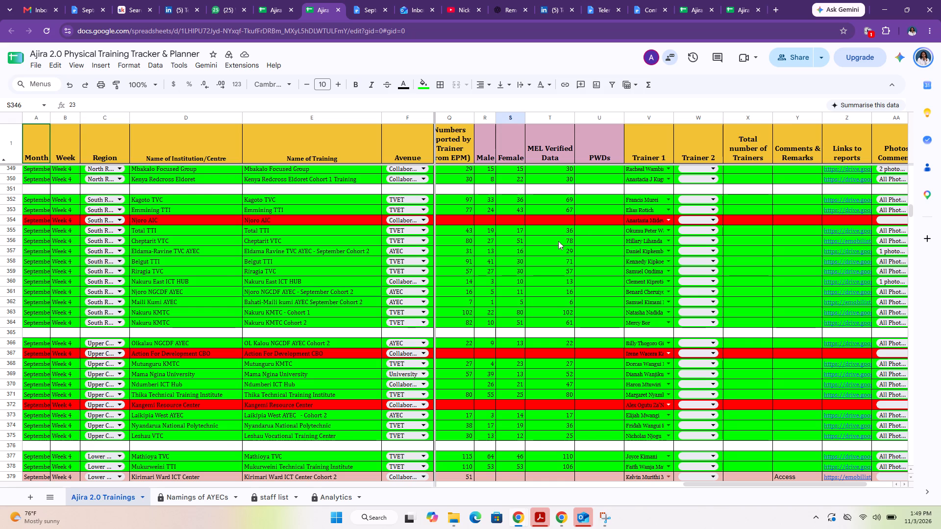
{"action": "left_click", "coordinate": [629, 232]}
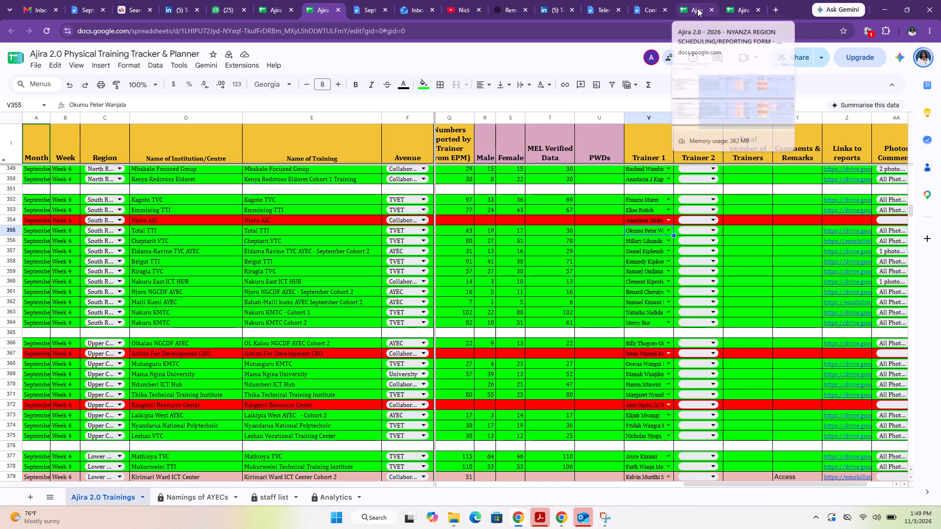
{"action": "left_click", "coordinate": [776, 10]}
{"action": "type", "text": "sout"}
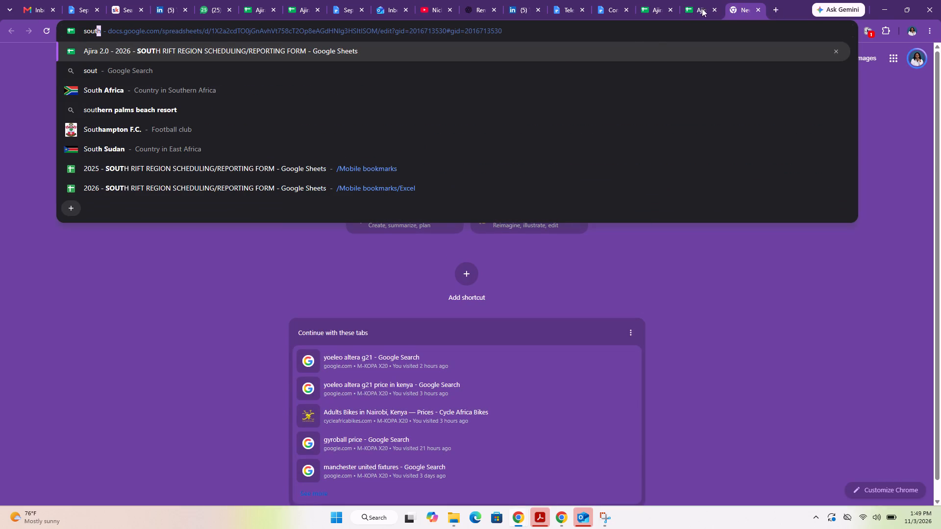
{"action": "left_click", "coordinate": [641, 50]}
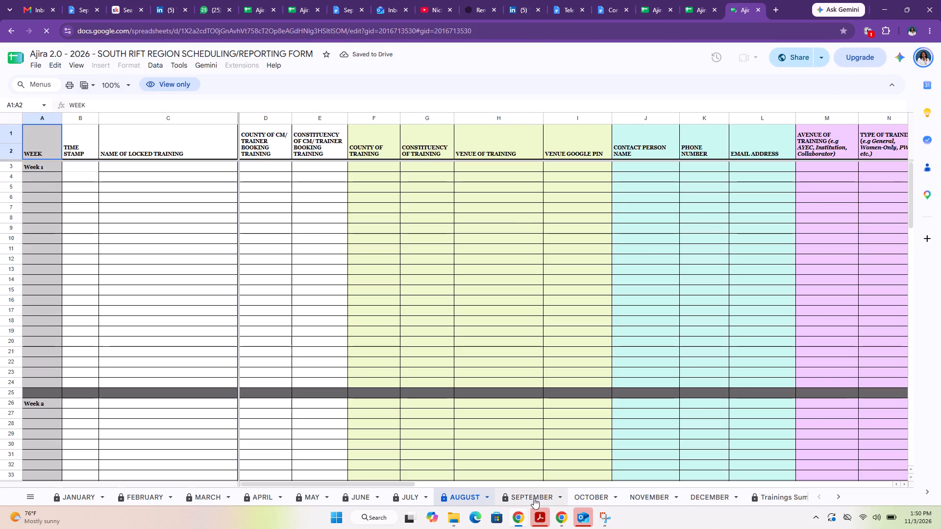
{"action": "left_click", "coordinate": [533, 498]}
{"action": "scroll", "coordinate": [391, 369], "scroll_direction": "down", "scroll_amount": 7}
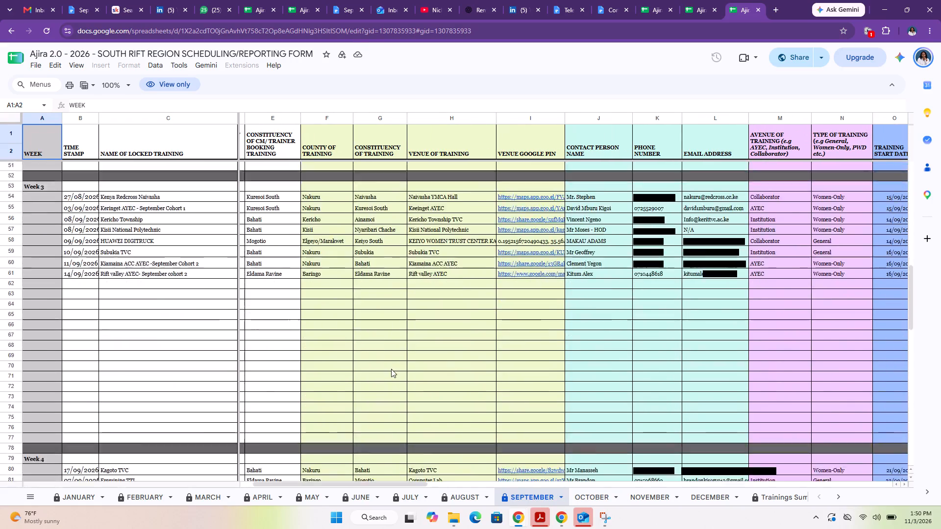
{"action": "scroll", "coordinate": [391, 369], "scroll_direction": "down", "scroll_amount": 3}
{"action": "scroll", "coordinate": [391, 369], "scroll_direction": "up", "scroll_amount": 1}
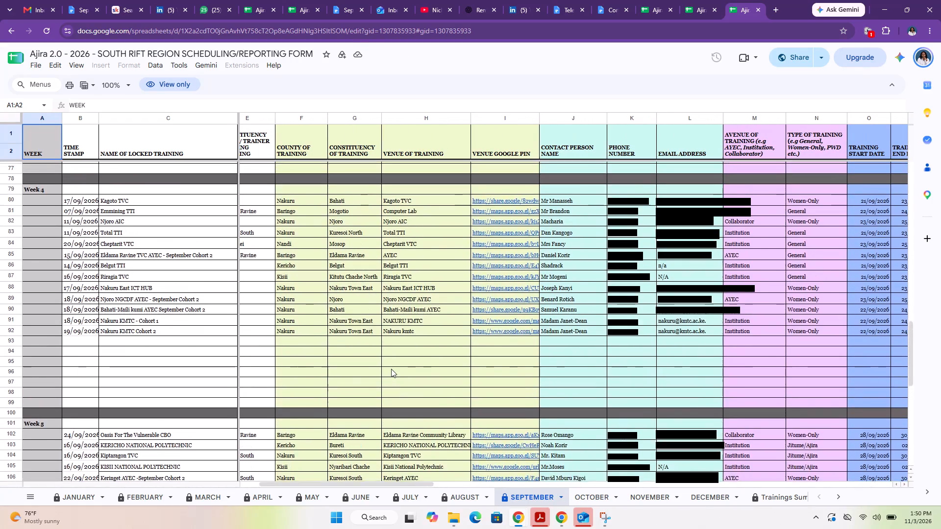
{"action": "scroll", "coordinate": [391, 369], "scroll_direction": "up", "scroll_amount": 1}
{"action": "scroll", "coordinate": [391, 369], "scroll_direction": "left", "scroll_amount": 4}
{"action": "scroll", "coordinate": [391, 369], "scroll_direction": "right", "scroll_amount": 2}
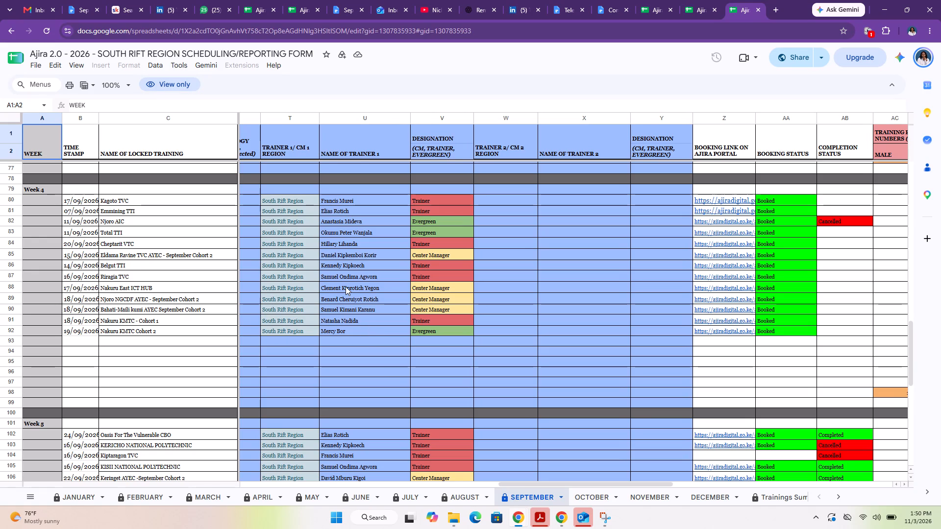
{"action": "left_click", "coordinate": [361, 231]}
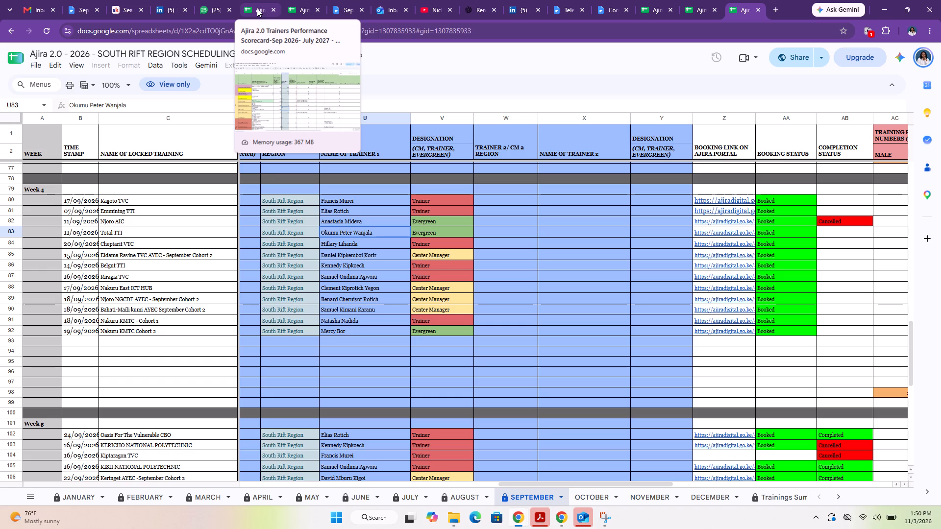
Check Cheptarit VTC's female count in the tracker's Week 4 block and set the young women trained in scorecard row 25 to 83.
{"action": "left_click", "coordinate": [257, 8]}
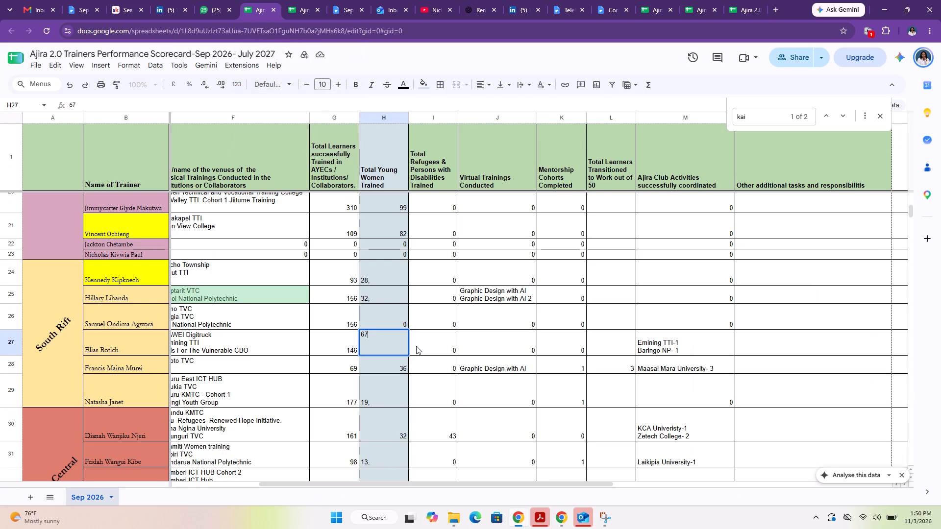
{"action": "left_click", "coordinate": [425, 346]}
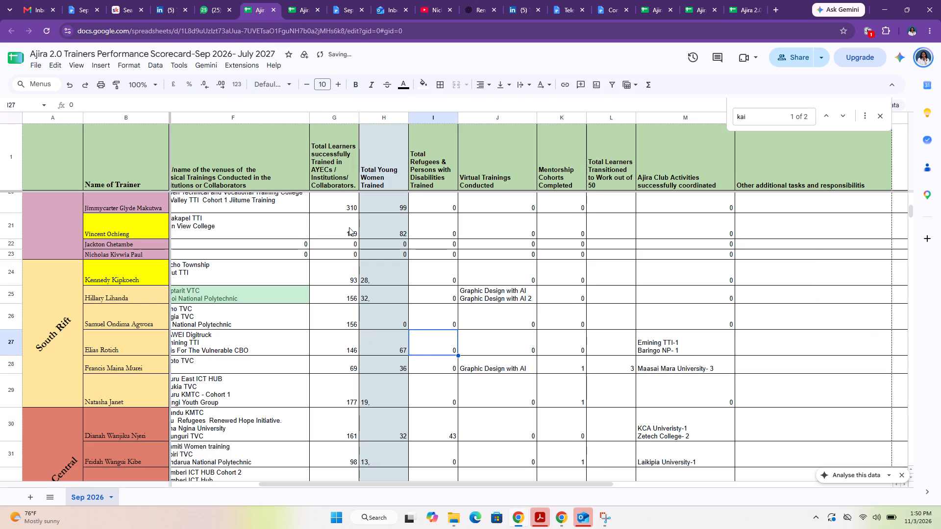
{"action": "left_click", "coordinate": [296, 12]}
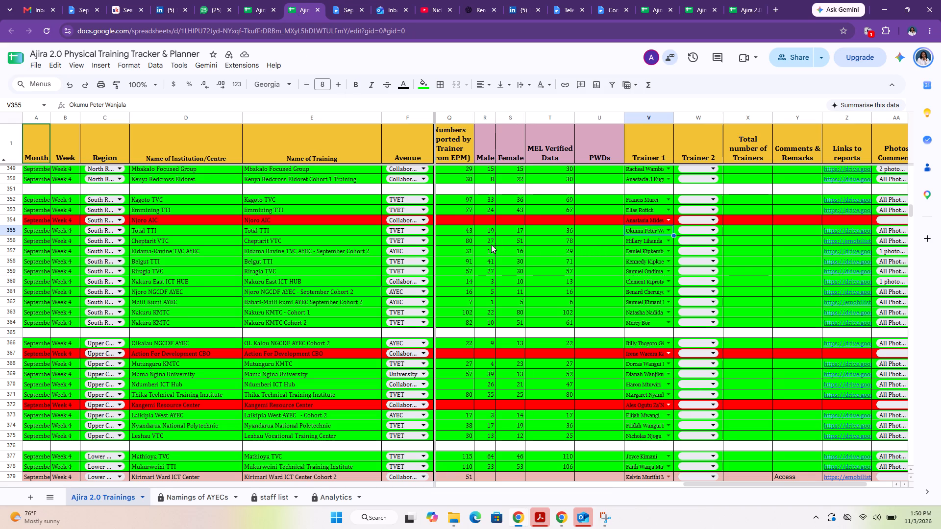
{"action": "left_click", "coordinate": [514, 242]}
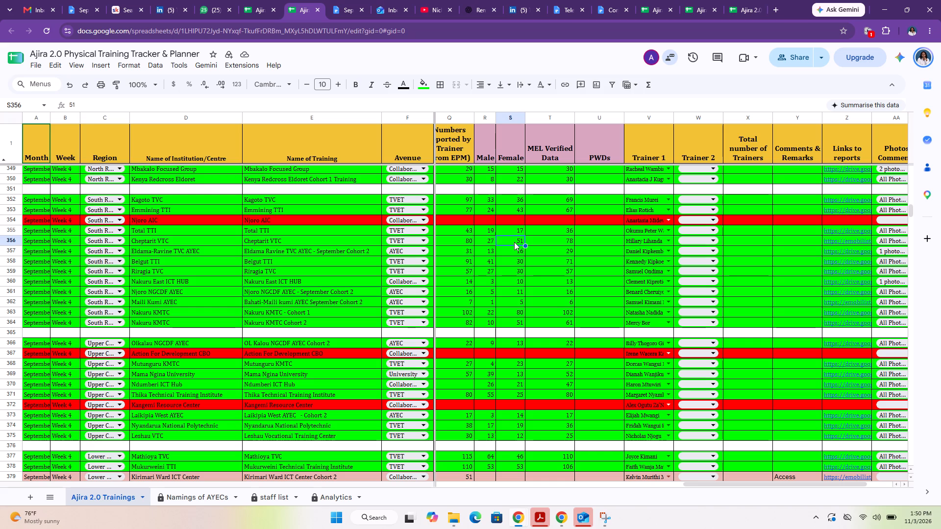
{"action": "left_click", "coordinate": [260, 3]}
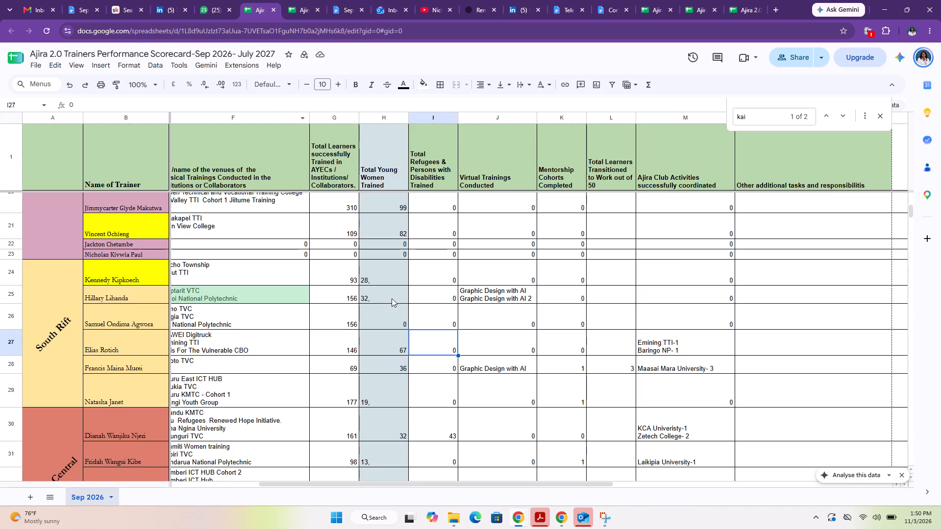
{"action": "left_click", "coordinate": [392, 297]}
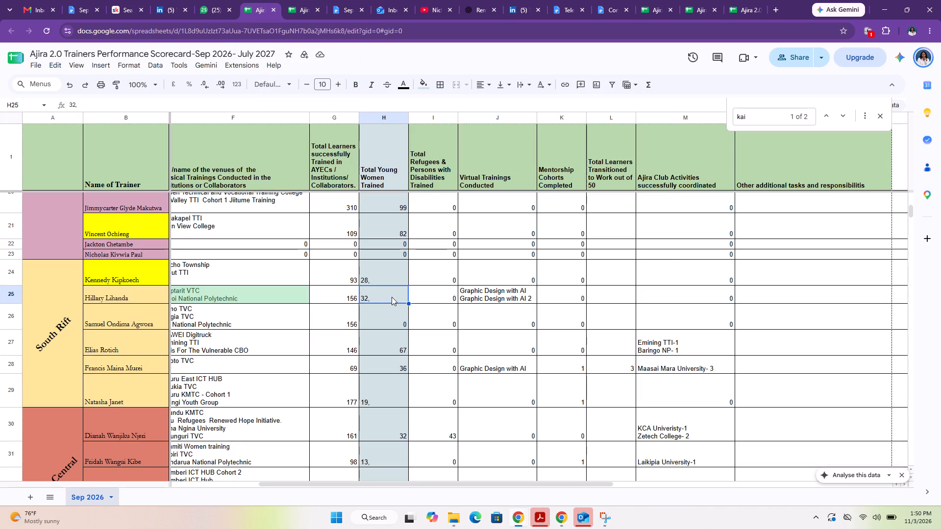
{"action": "key", "text": "8"}
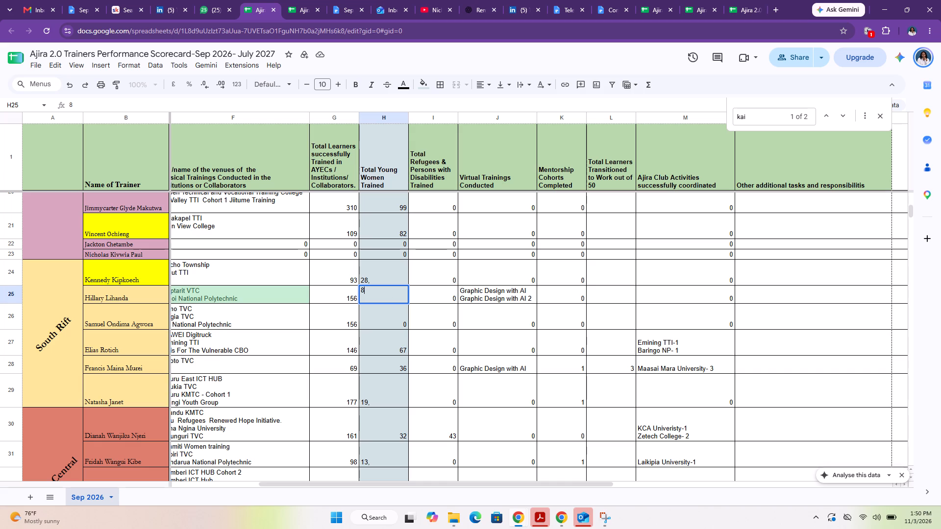
{"action": "key", "text": "3"}
Set the young women trained in scorecard row 24, for the Belgut TTI trainer, to 58.
{"action": "left_click", "coordinate": [379, 277]}
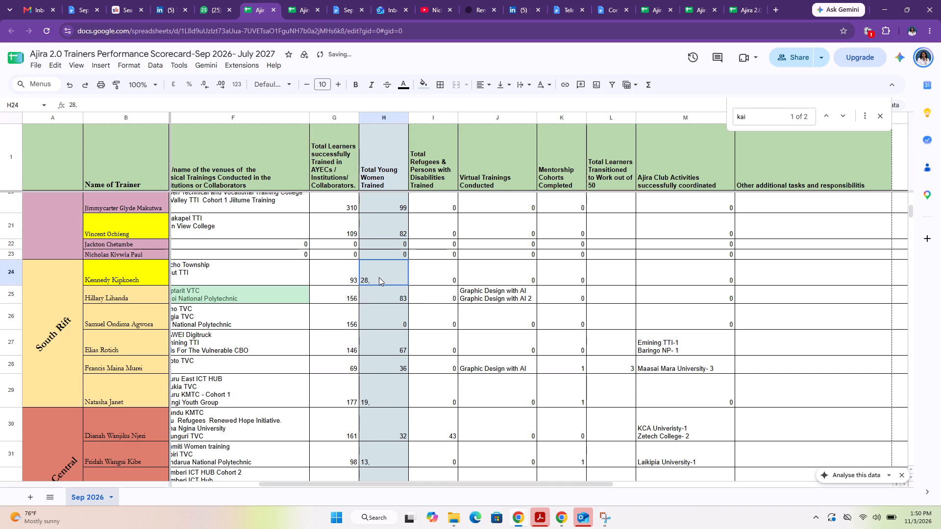
{"action": "type", "text": "58"}
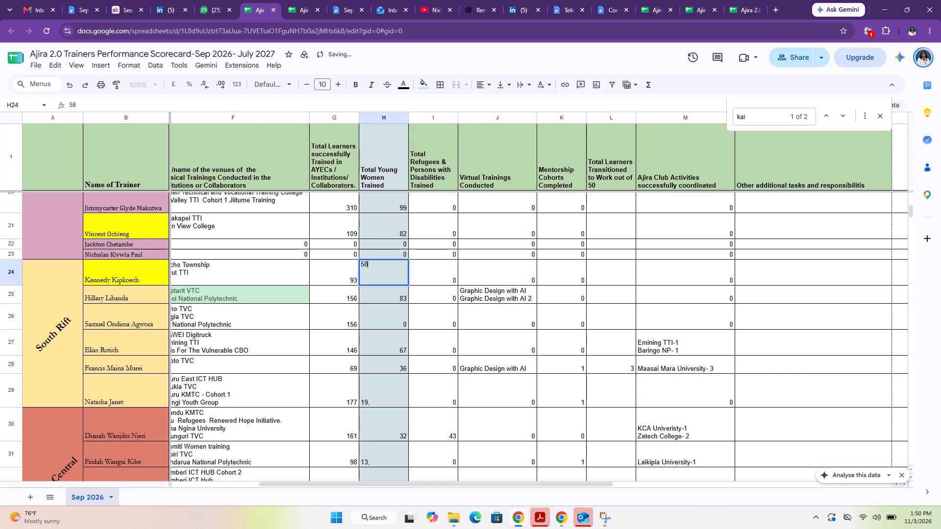
Check the tracker's female counts for Riragia TVC and Nakuru KMTC Cohort 1, and set young women trained to 30 in row 26 and 99 in row 29.
{"action": "left_click", "coordinate": [300, 7]}
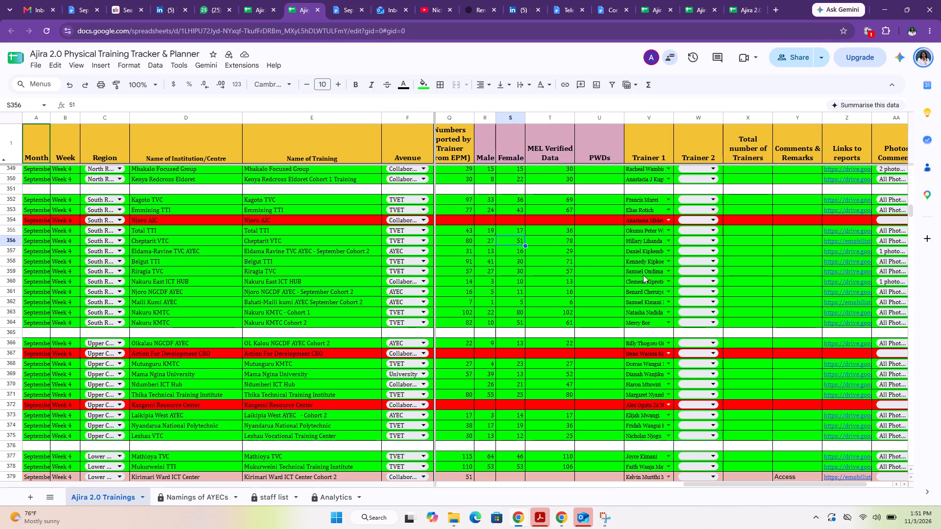
{"action": "left_click", "coordinate": [515, 275]}
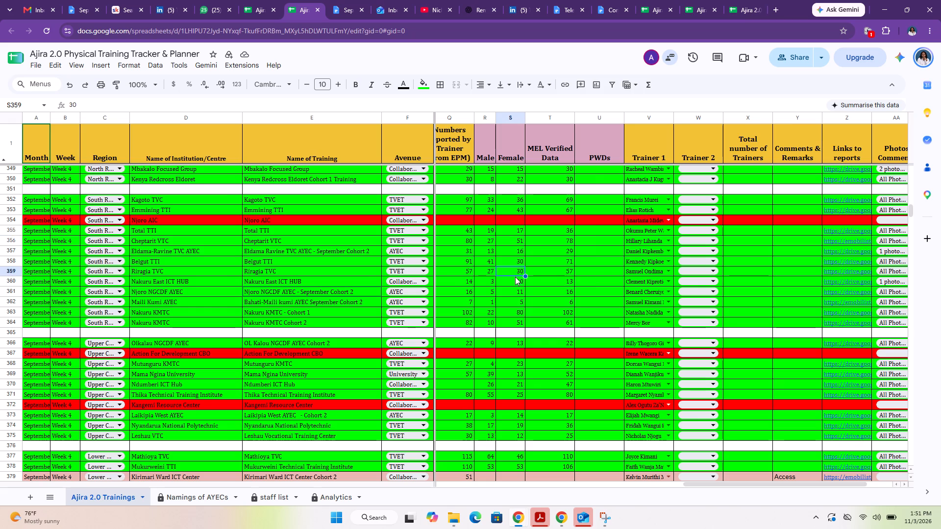
{"action": "left_click", "coordinate": [518, 313]}
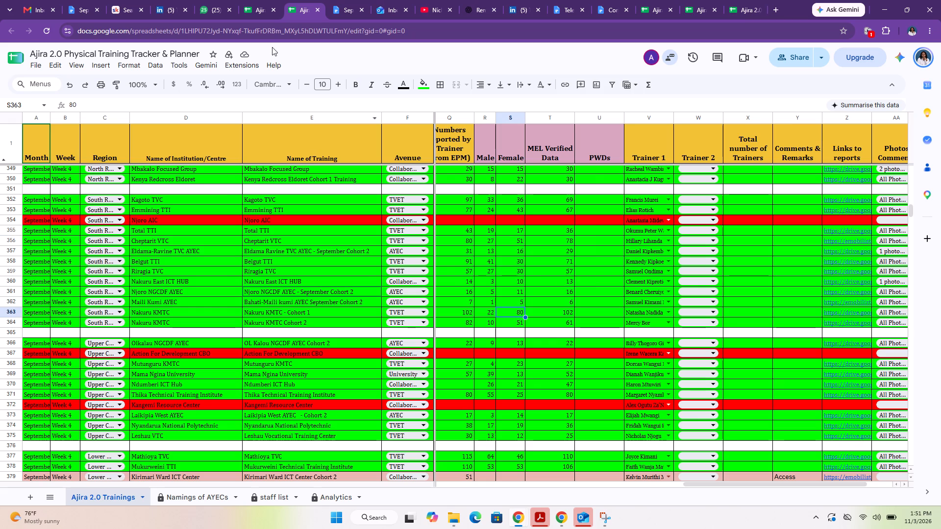
{"action": "left_click", "coordinate": [255, 11]}
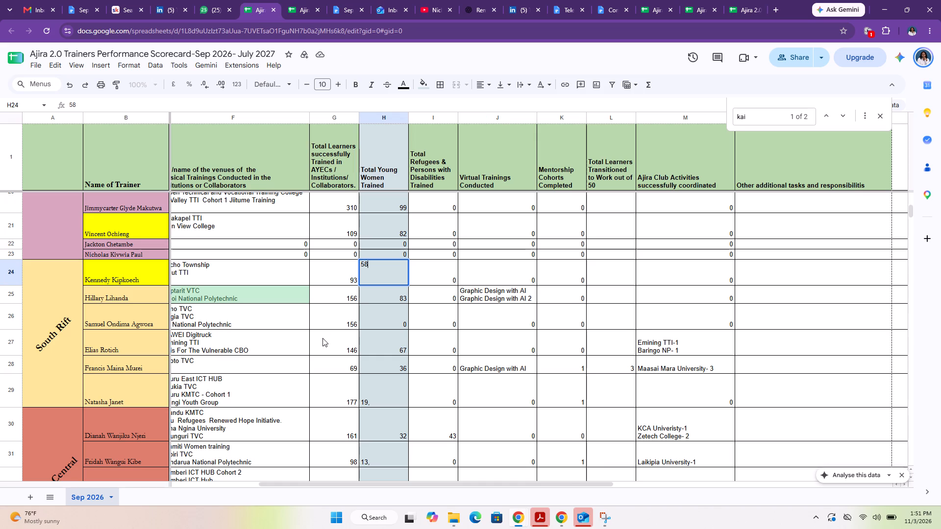
{"action": "left_click", "coordinate": [378, 320]}
{"action": "type", "text": "30"}
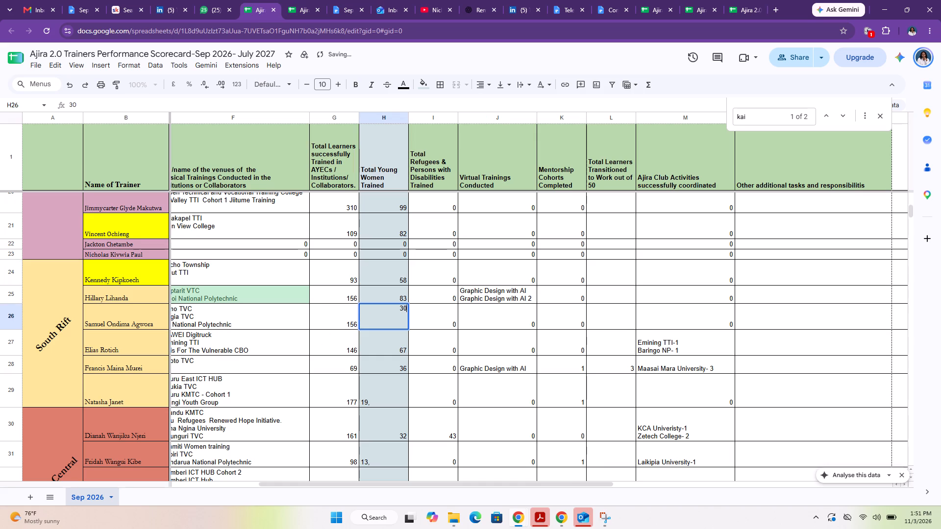
{"action": "left_click", "coordinate": [376, 402]}
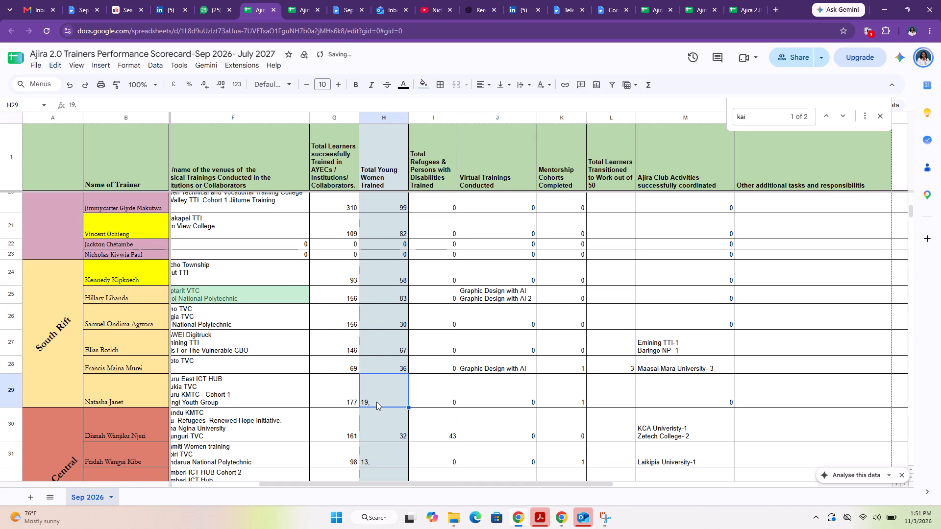
{"action": "type", "text": "99"}
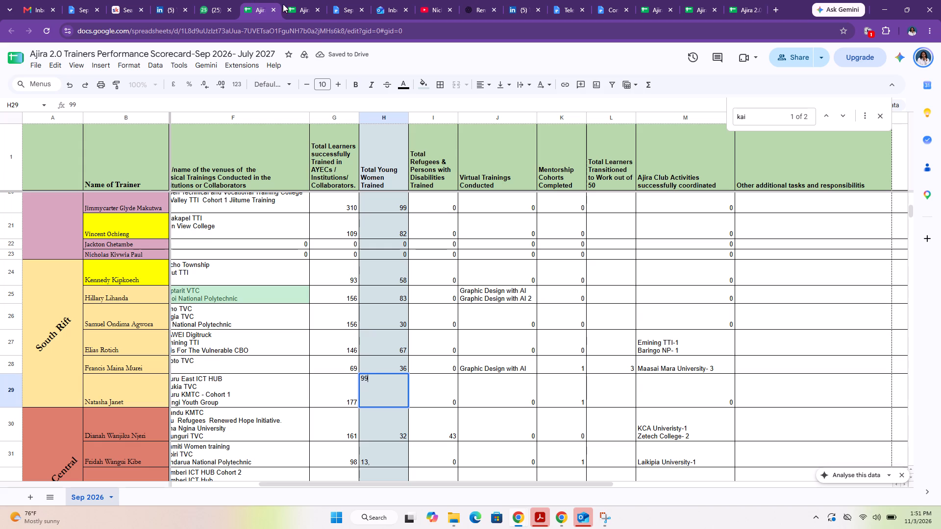
Check Mama Ngina University's female count in the tracker's Upper Central Week 4 block and set the young women trained in scorecard row 30 to 45.
{"action": "left_click", "coordinate": [297, 6]}
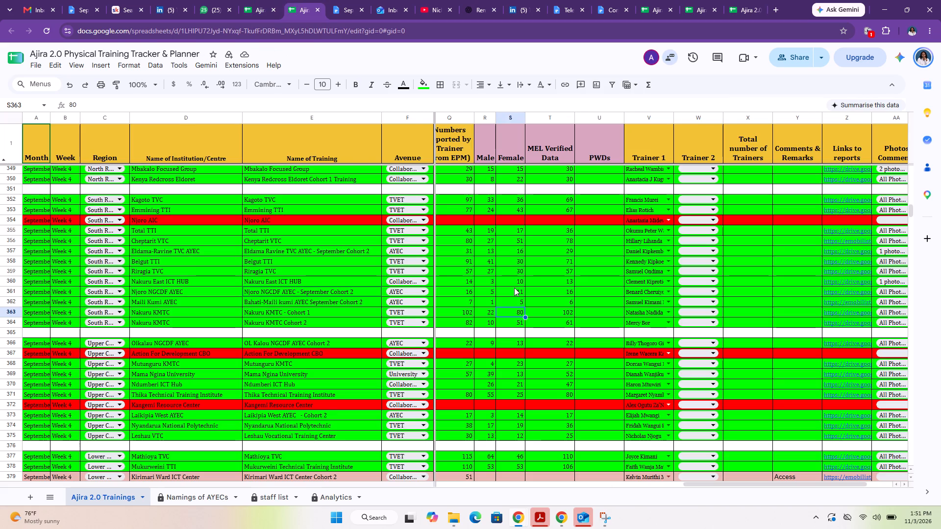
{"action": "scroll", "coordinate": [514, 288], "scroll_direction": "down", "scroll_amount": 5}
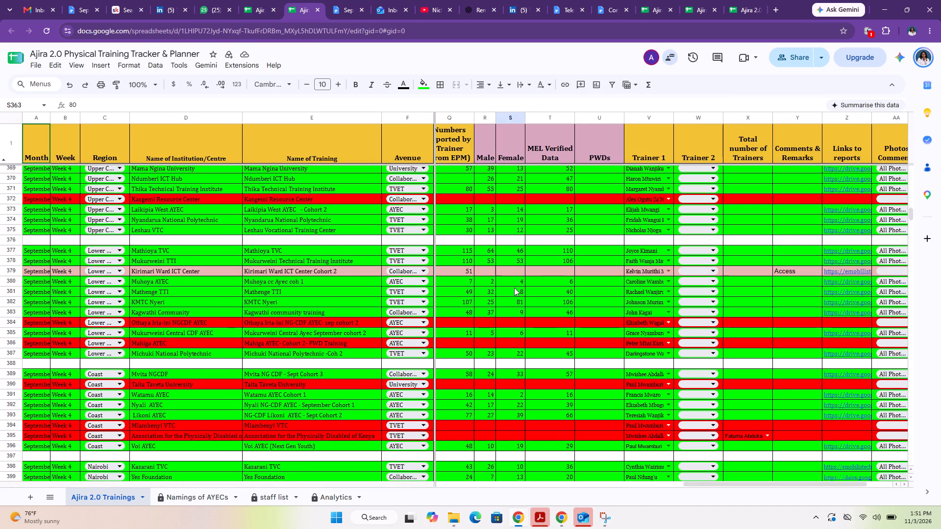
{"action": "scroll", "coordinate": [514, 288], "scroll_direction": "up", "scroll_amount": 3}
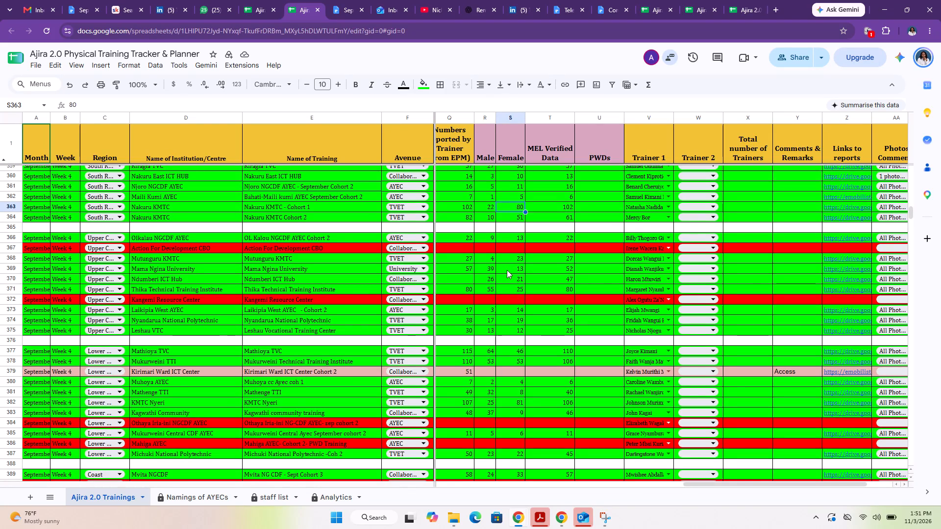
{"action": "left_click", "coordinate": [507, 270]}
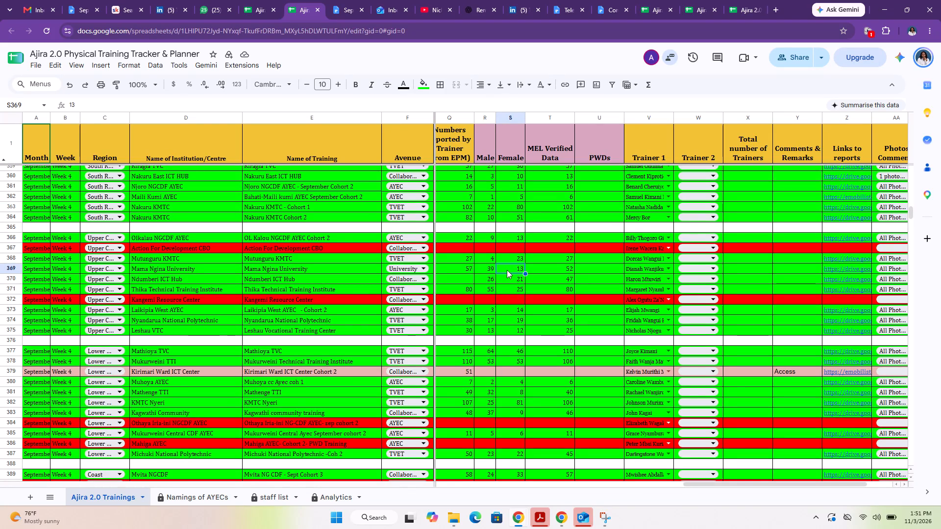
{"action": "left_click", "coordinate": [259, 9]}
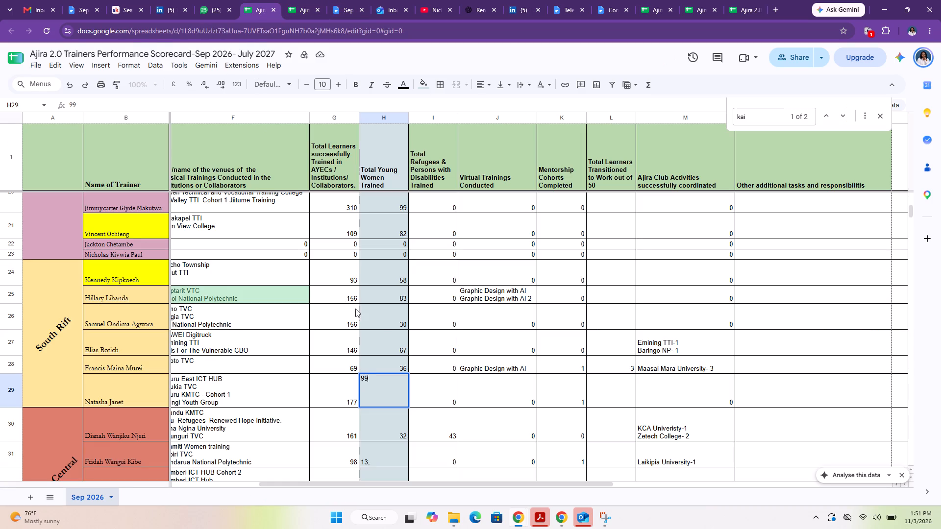
{"action": "left_click", "coordinate": [387, 334]}
{"action": "scroll", "coordinate": [387, 334], "scroll_direction": "down", "scroll_amount": 3}
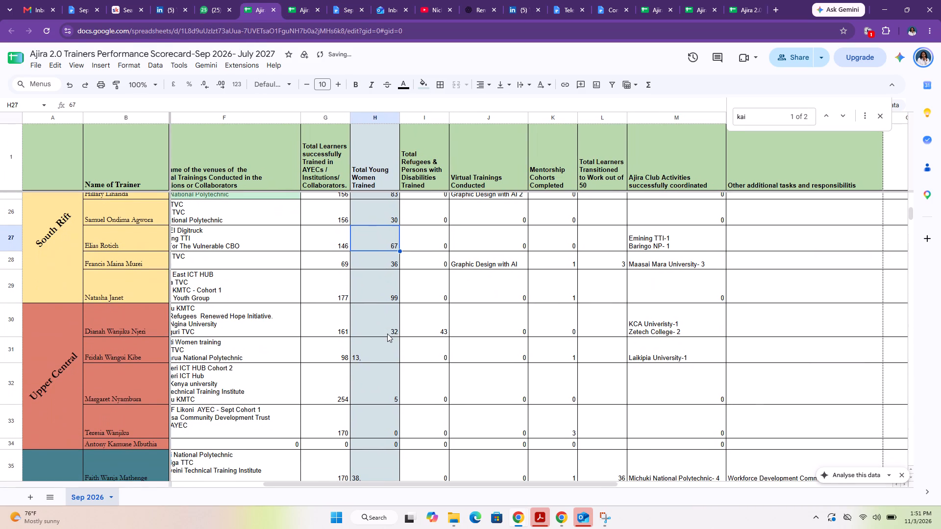
{"action": "left_click", "coordinate": [389, 326]}
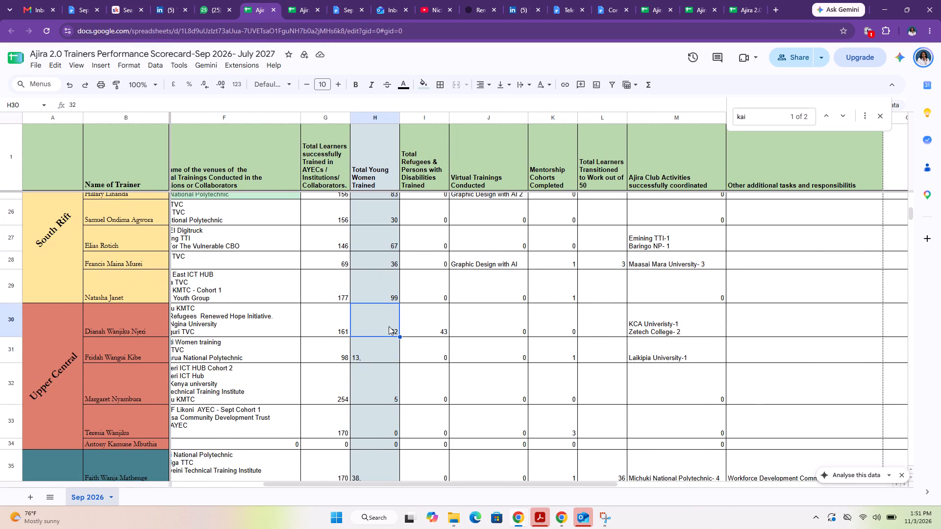
{"action": "type", "text": "45"}
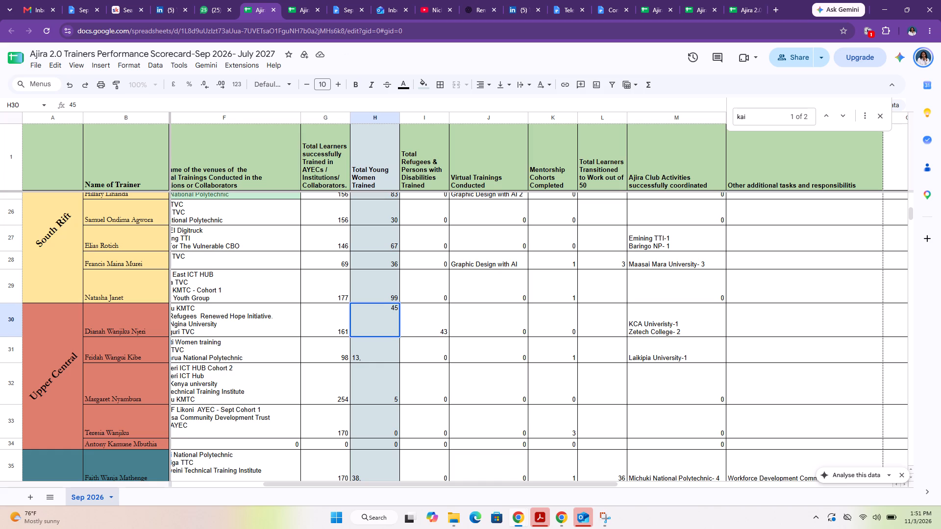
Set the young women trained in scorecard row 32, for the Thika Technical Training Institute trainer, to 30.
{"action": "left_click", "coordinate": [371, 393]}
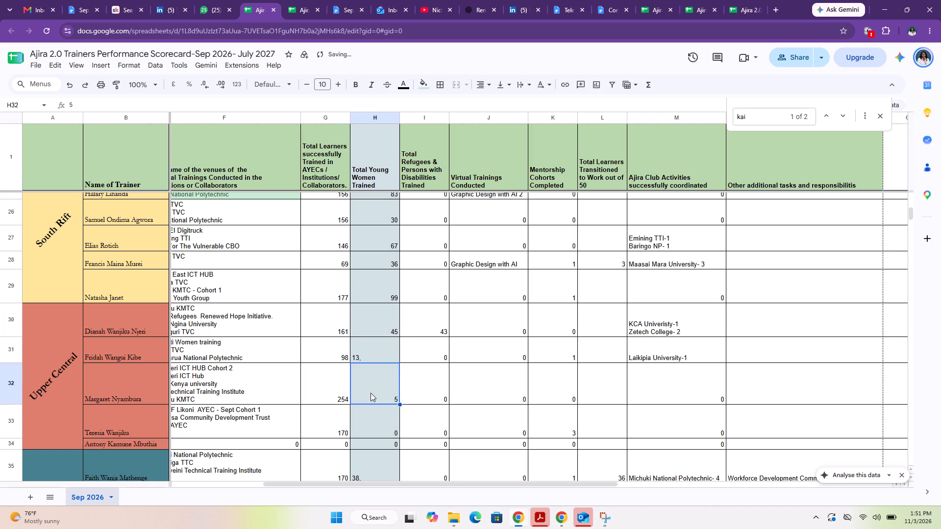
{"action": "key", "text": "3"}
{"action": "key", "text": "0"}
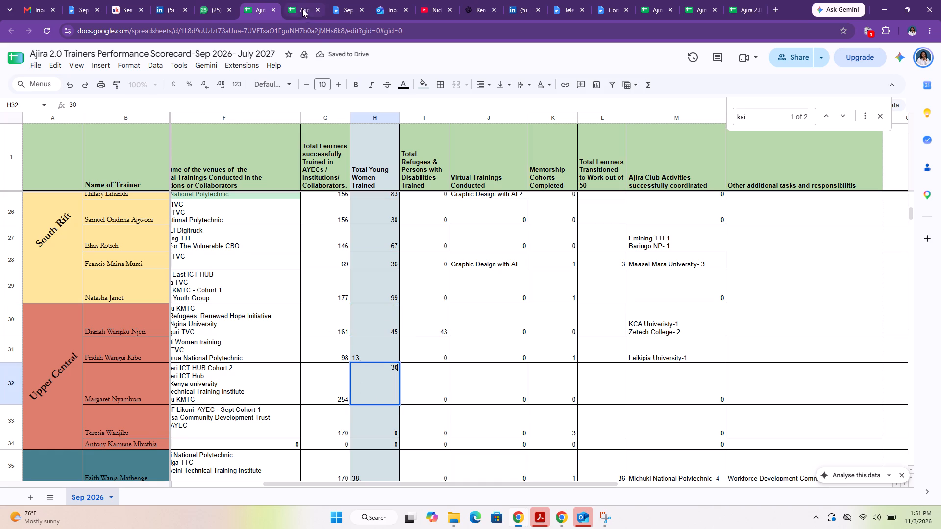
Check the tracker's female counts for Thika Technical Training Institute and Nyandarua National Polytechnic, and set young women trained in scorecard row 31 to 32.
{"action": "left_click", "coordinate": [305, 9]}
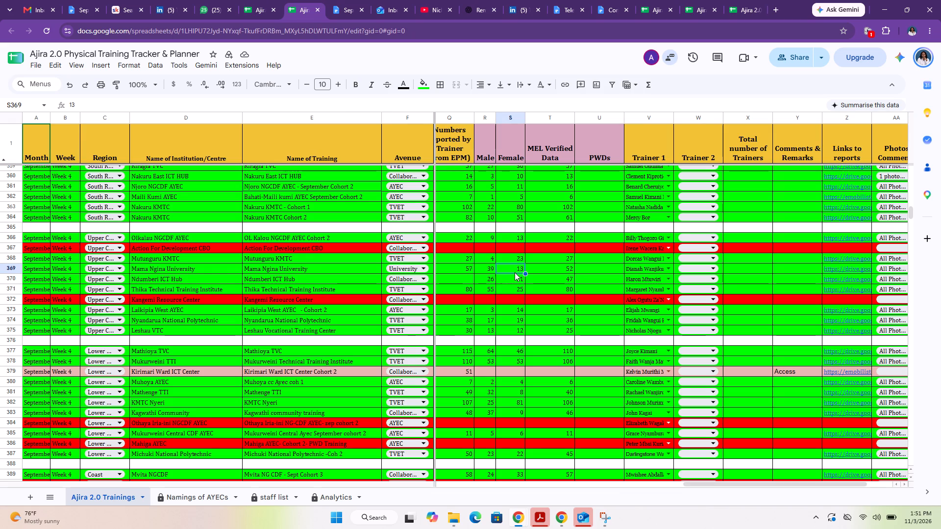
{"action": "left_click", "coordinate": [516, 291]}
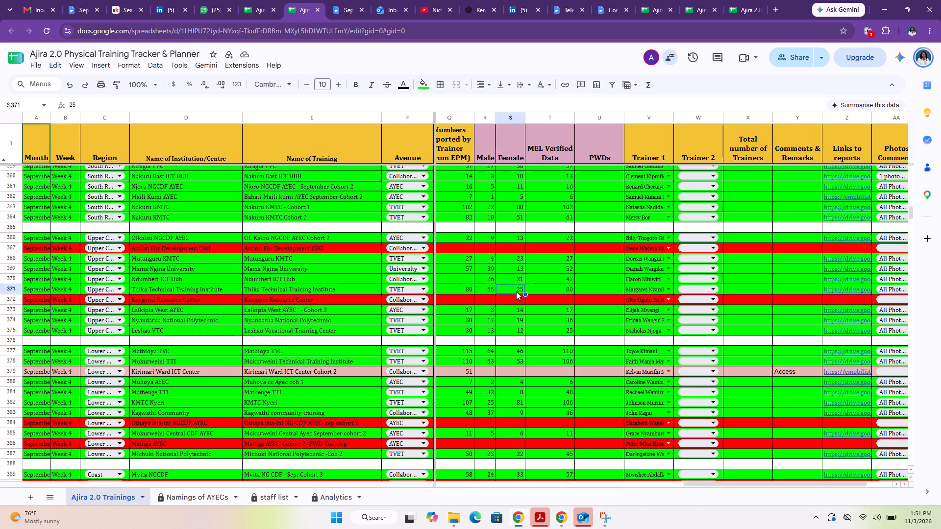
{"action": "left_click", "coordinate": [515, 324]}
{"action": "scroll", "coordinate": [515, 324], "scroll_direction": "down", "scroll_amount": 3}
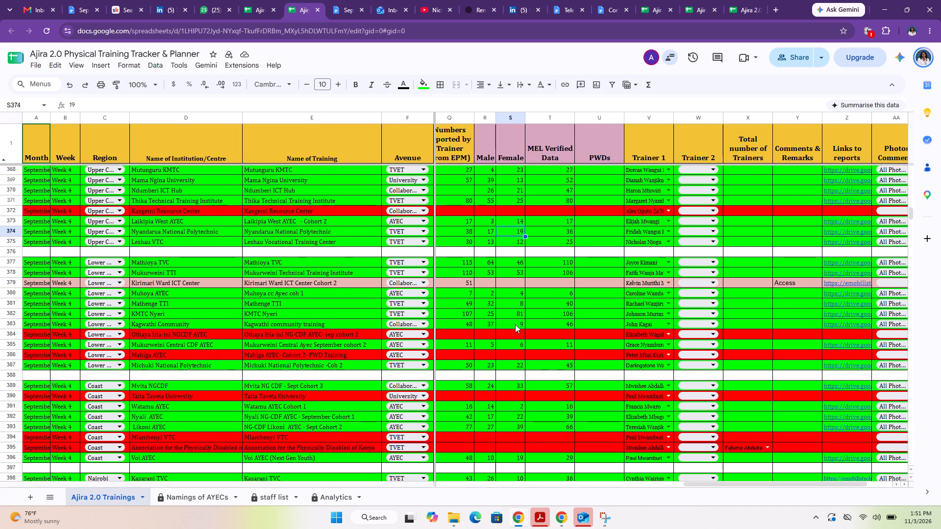
{"action": "scroll", "coordinate": [515, 324], "scroll_direction": "down", "scroll_amount": 1}
{"action": "left_click", "coordinate": [254, 10]}
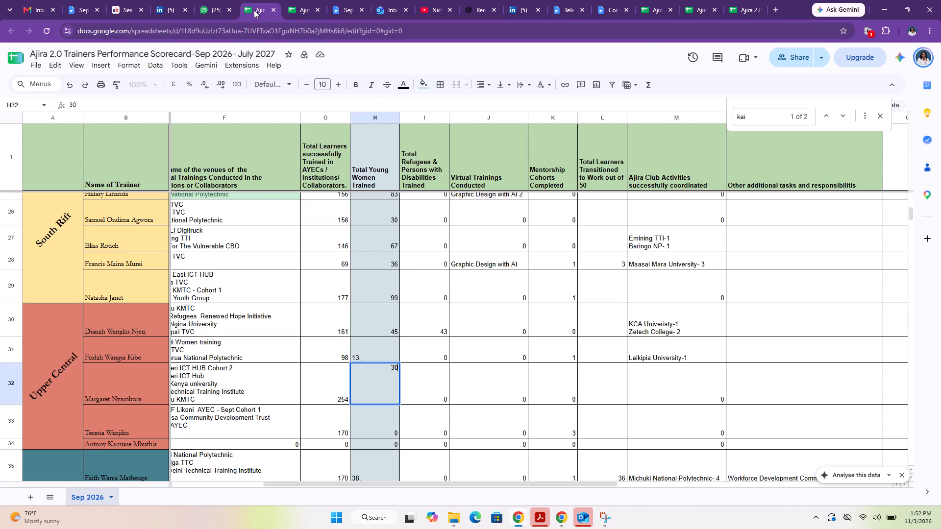
{"action": "left_click", "coordinate": [371, 353]}
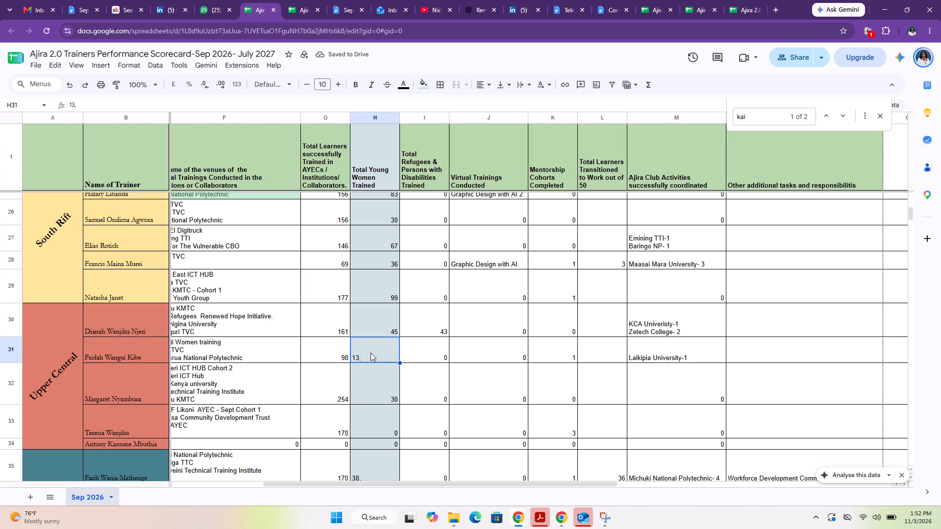
{"action": "type", "text": "32"}
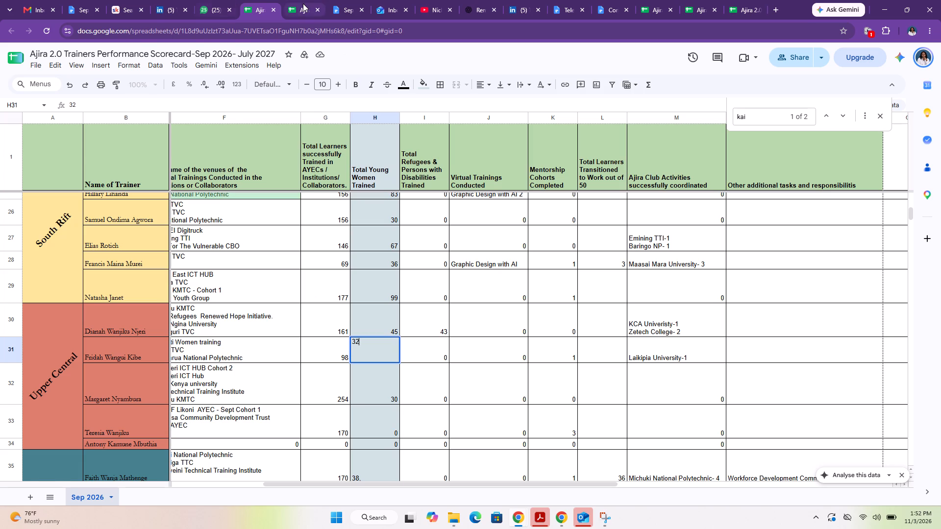
Check the tracker's Lower Central Week 4 female counts and set young women trained in scorecard row 38, for the Mathioya TVC trainer, to 46.
{"action": "left_click", "coordinate": [303, 3]}
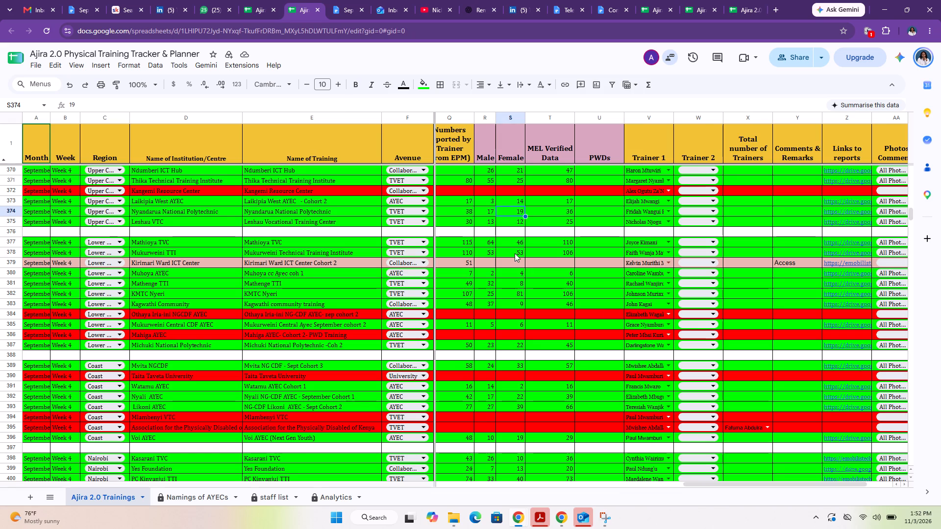
{"action": "left_click", "coordinate": [261, 11]}
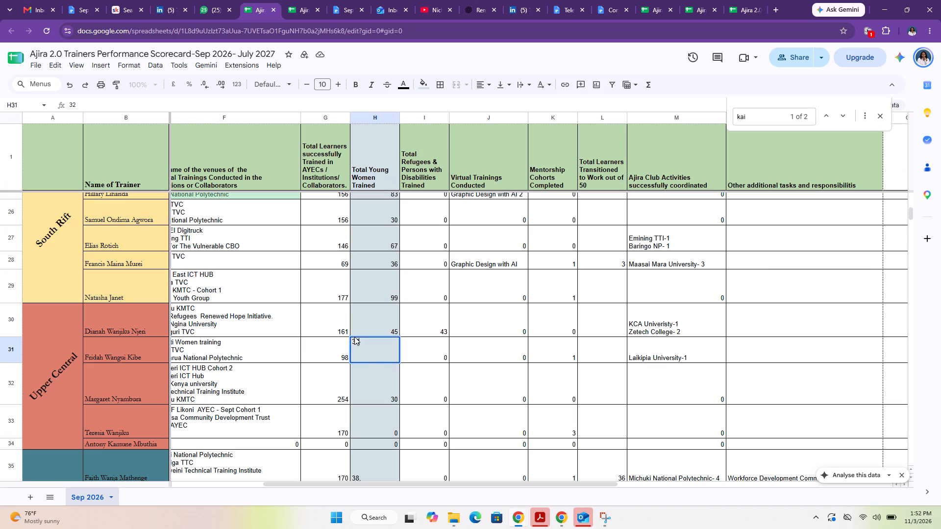
{"action": "left_click", "coordinate": [386, 389]}
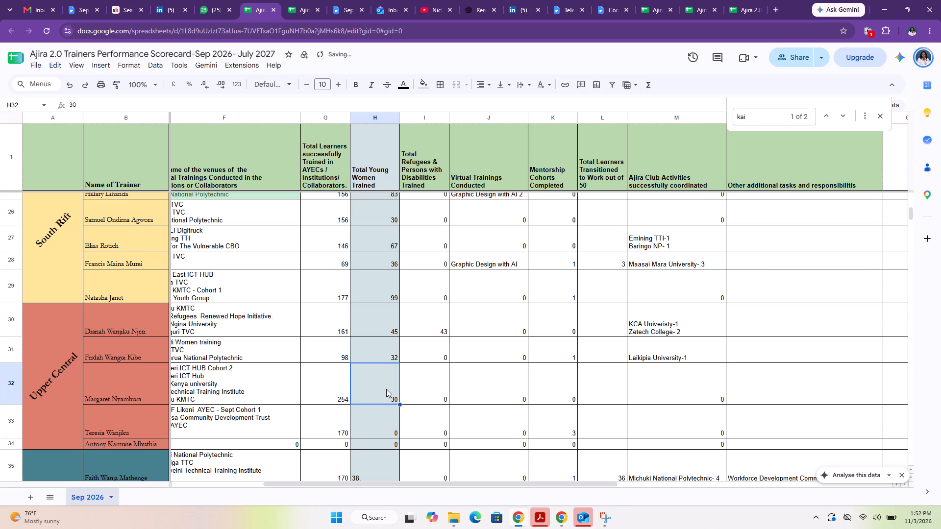
{"action": "scroll", "coordinate": [386, 389], "scroll_direction": "down", "scroll_amount": 5}
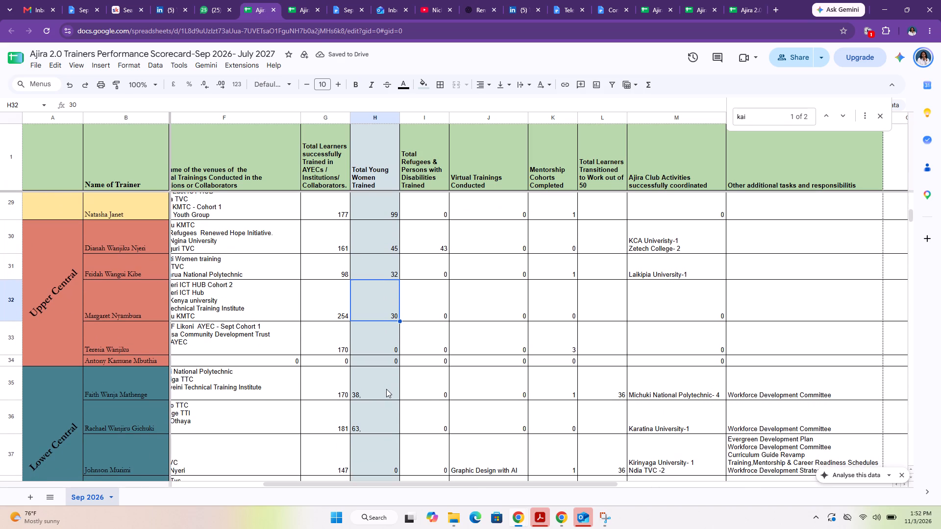
{"action": "scroll", "coordinate": [386, 389], "scroll_direction": "down", "scroll_amount": 2}
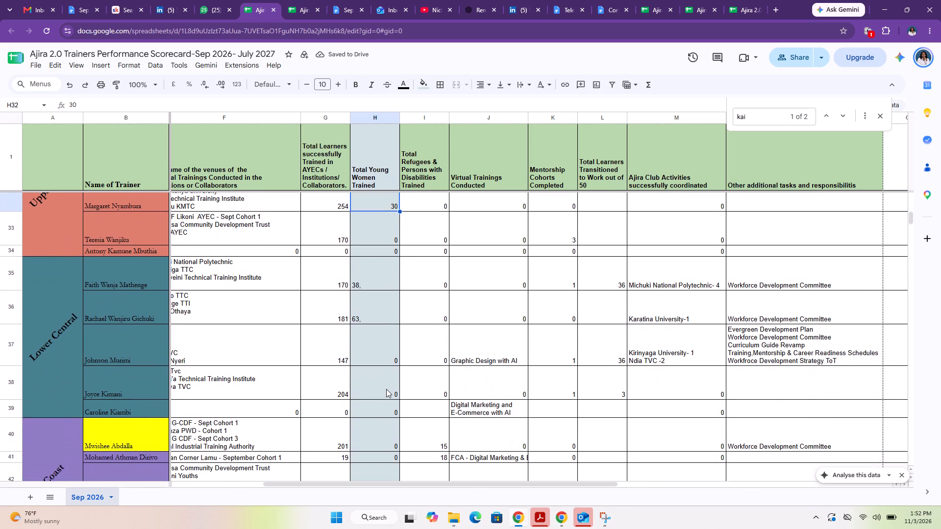
{"action": "scroll", "coordinate": [386, 389], "scroll_direction": "down", "scroll_amount": 2}
{"action": "left_click", "coordinate": [386, 389]}
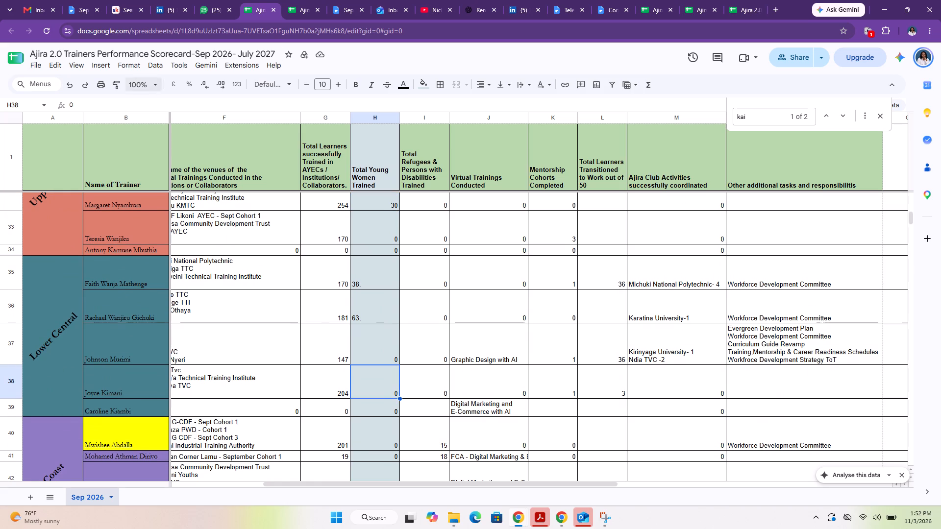
{"action": "left_click", "coordinate": [288, 5]}
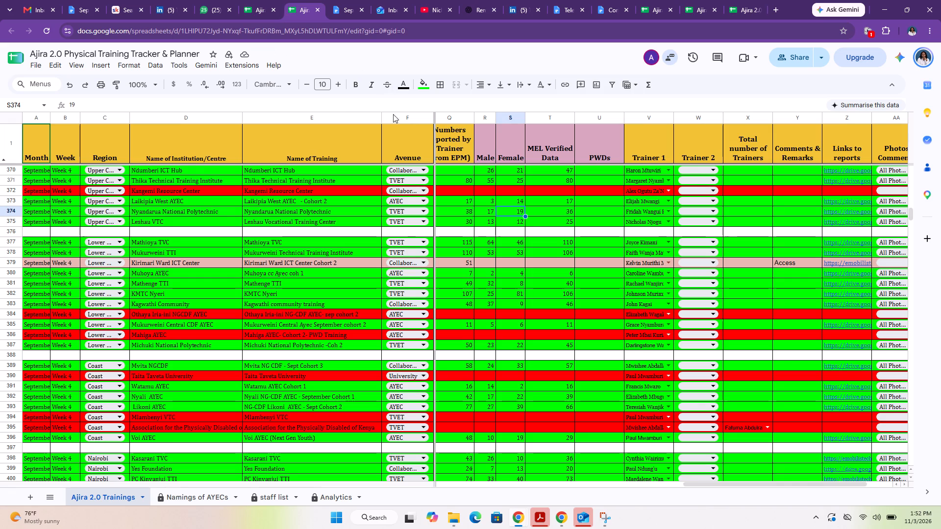
{"action": "left_click", "coordinate": [245, 3]}
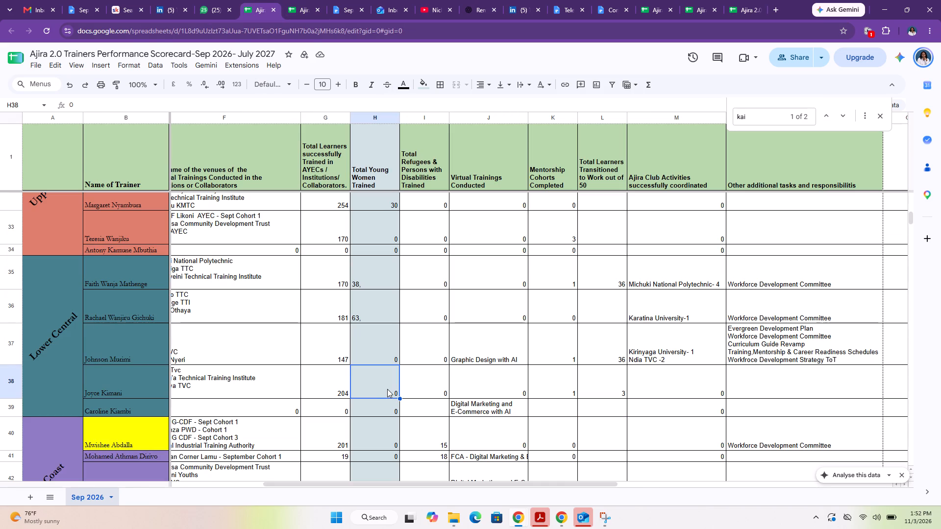
{"action": "type", "text": "46"}
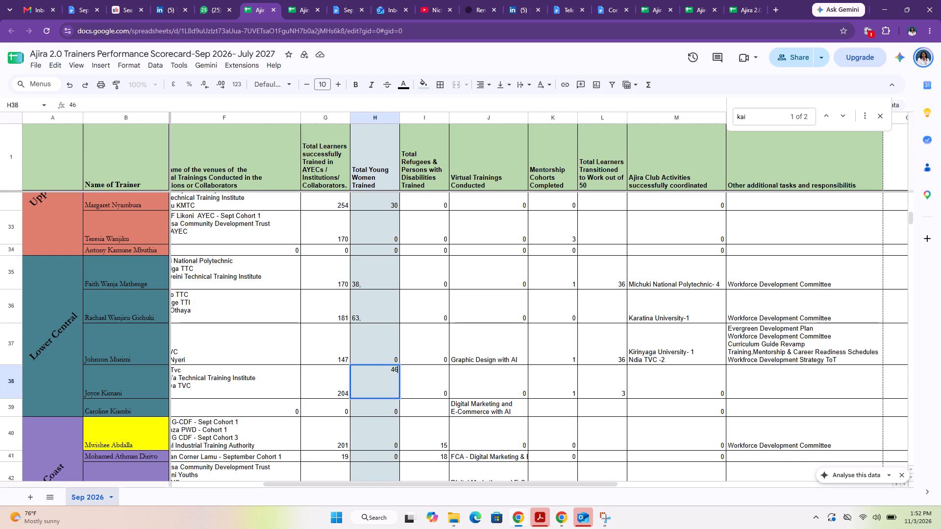
{"action": "left_click", "coordinate": [373, 438]}
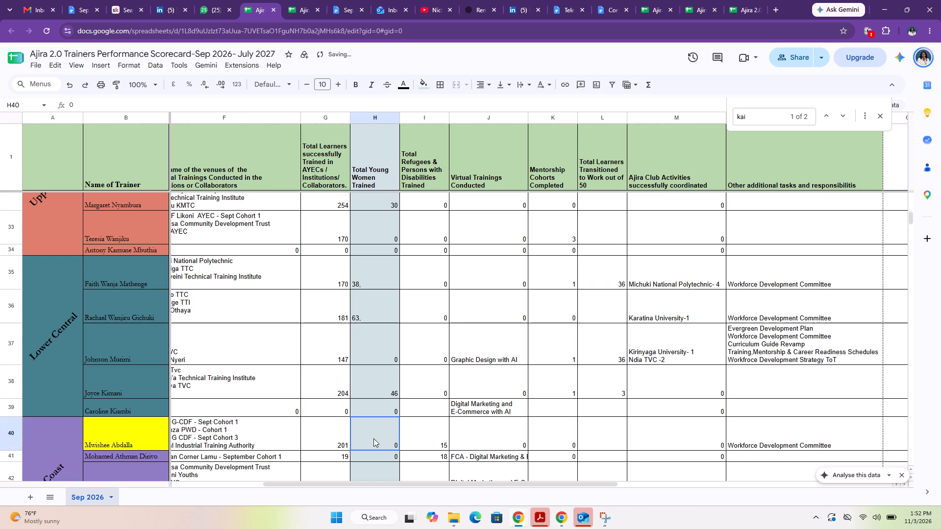
Set the young women trained in scorecard row 35, for the Mukurweini TTI trainer in Lower Central, to 91.
{"action": "scroll", "coordinate": [373, 438], "scroll_direction": "down", "scroll_amount": 6}
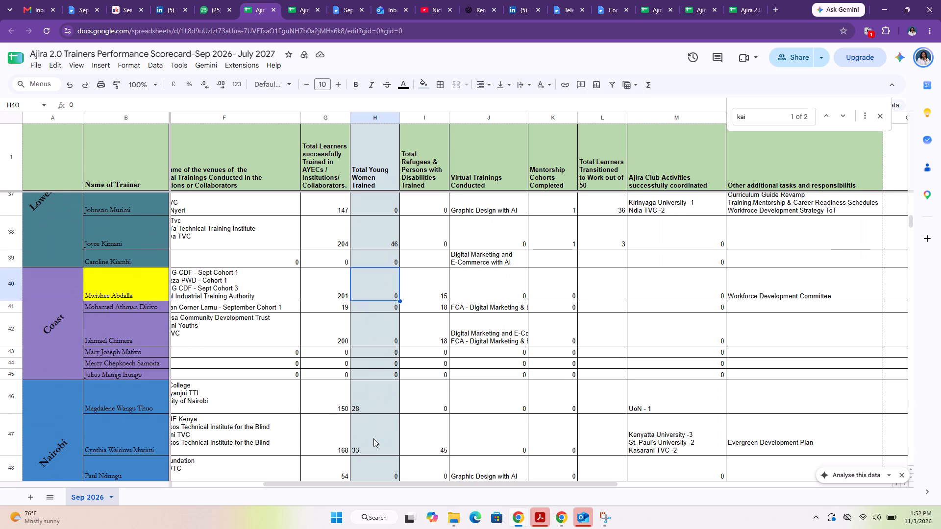
{"action": "scroll", "coordinate": [373, 438], "scroll_direction": "up", "scroll_amount": 3}
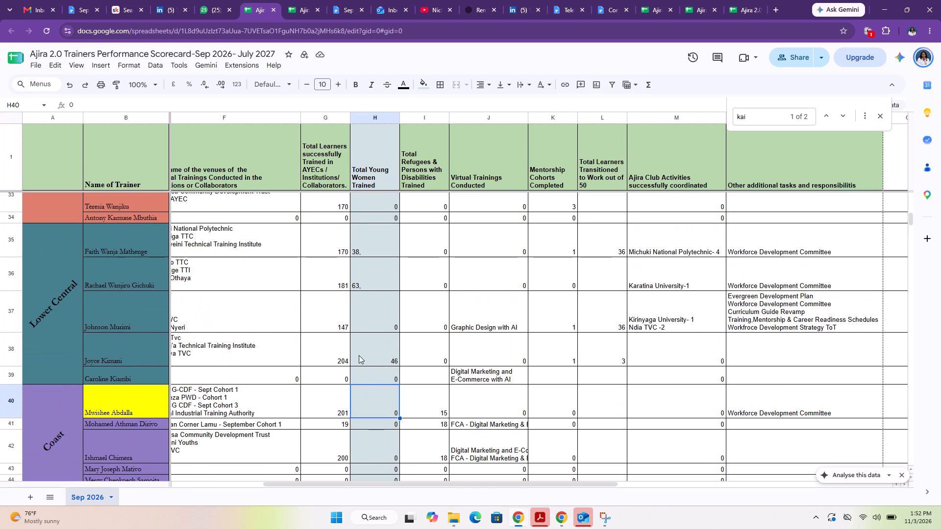
{"action": "left_click", "coordinate": [369, 248]}
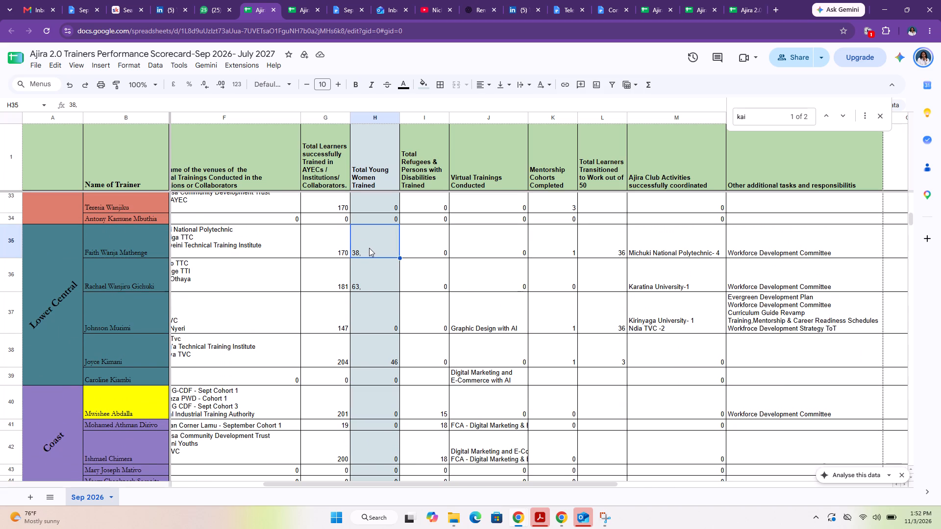
{"action": "type", "text": "91"}
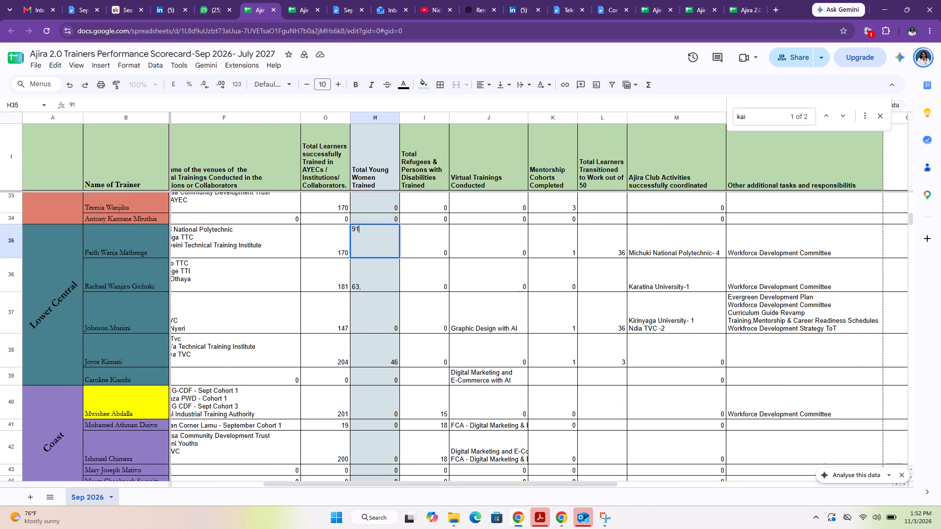
Check the tracker's female counts for Mukurweini TTI, Mathenge TTI and KMTC Nyeri, and set young women trained to 71 in row 36 and 81 in row 37.
{"action": "left_click", "coordinate": [299, 6]}
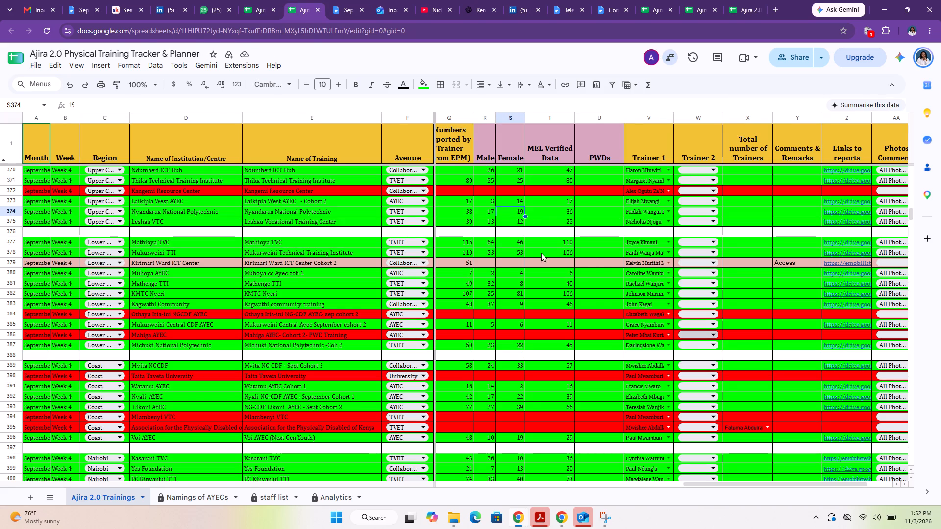
{"action": "left_click", "coordinate": [512, 255]}
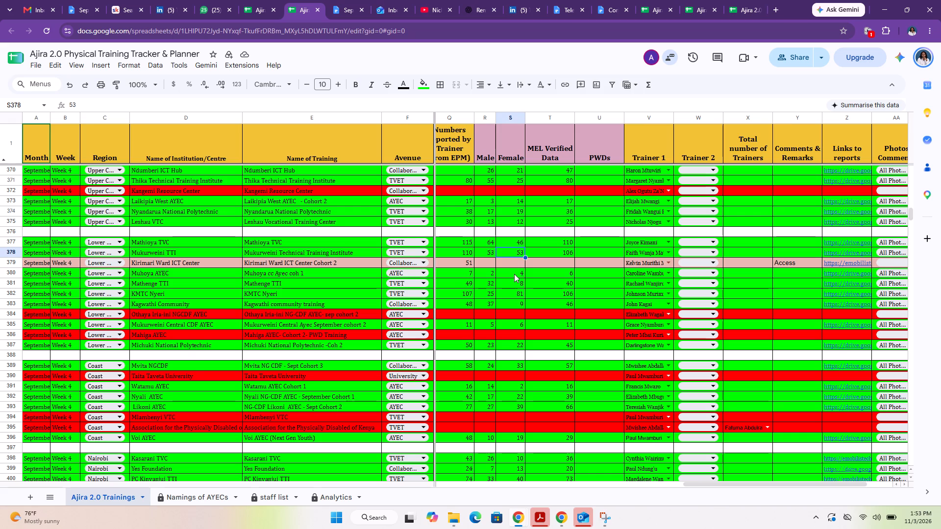
{"action": "left_click", "coordinate": [632, 263]}
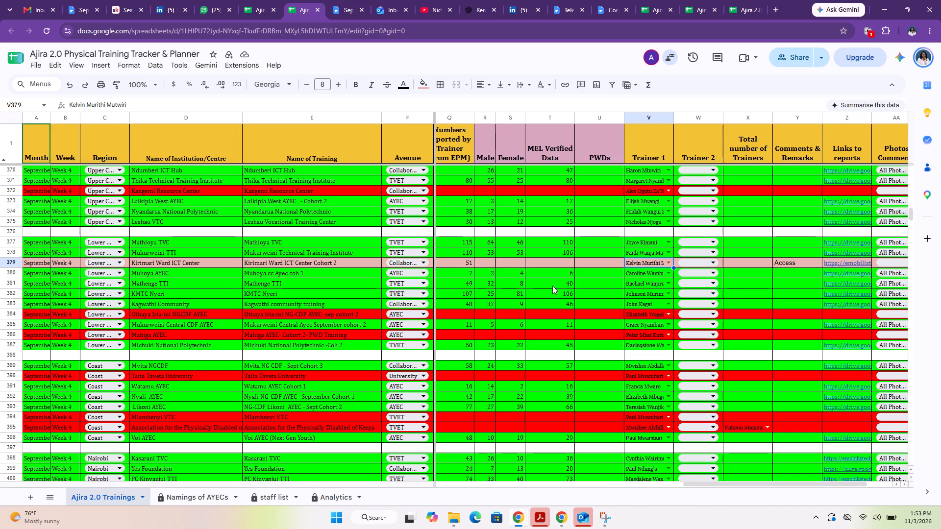
{"action": "left_click", "coordinate": [516, 287]}
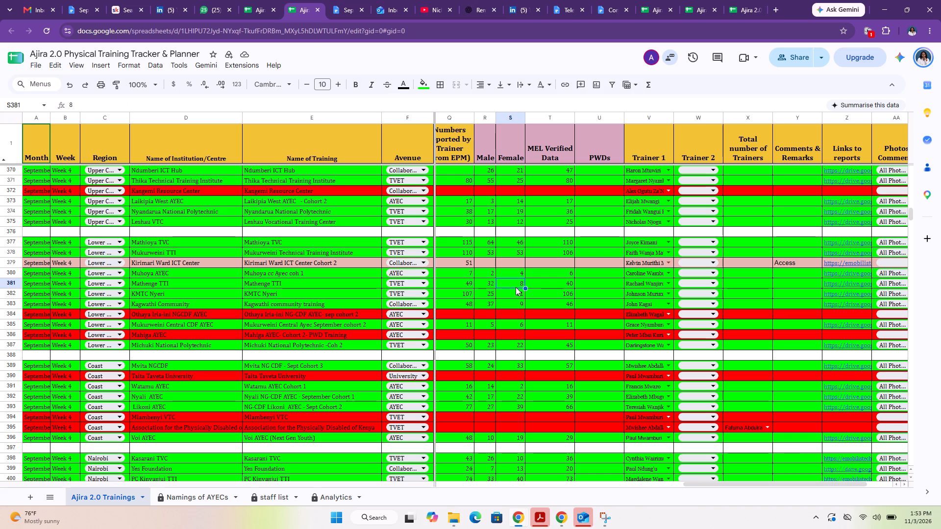
{"action": "left_click", "coordinate": [512, 293]}
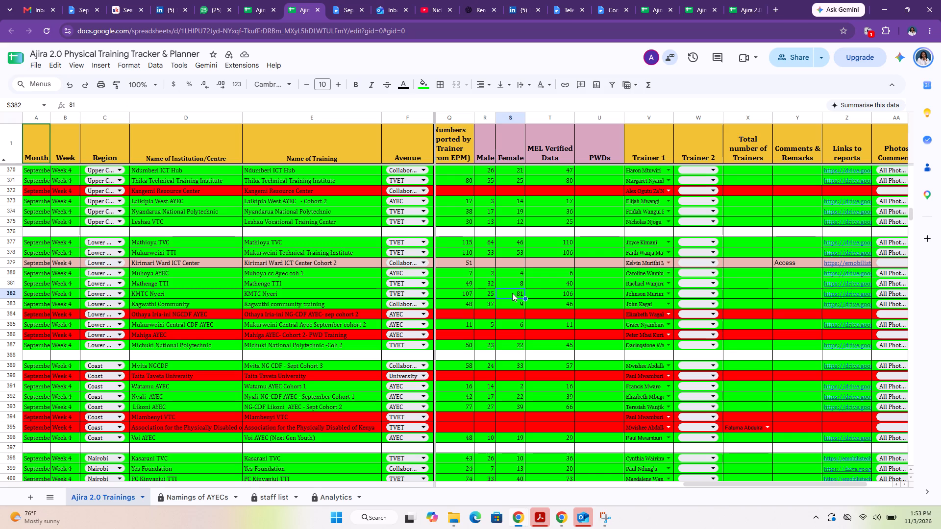
{"action": "left_click", "coordinate": [262, 6]}
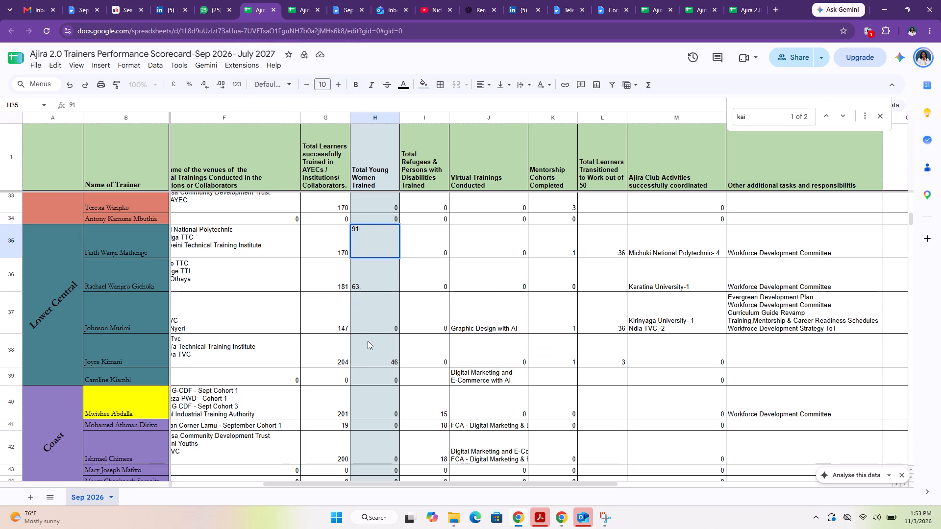
{"action": "left_click", "coordinate": [296, 8]}
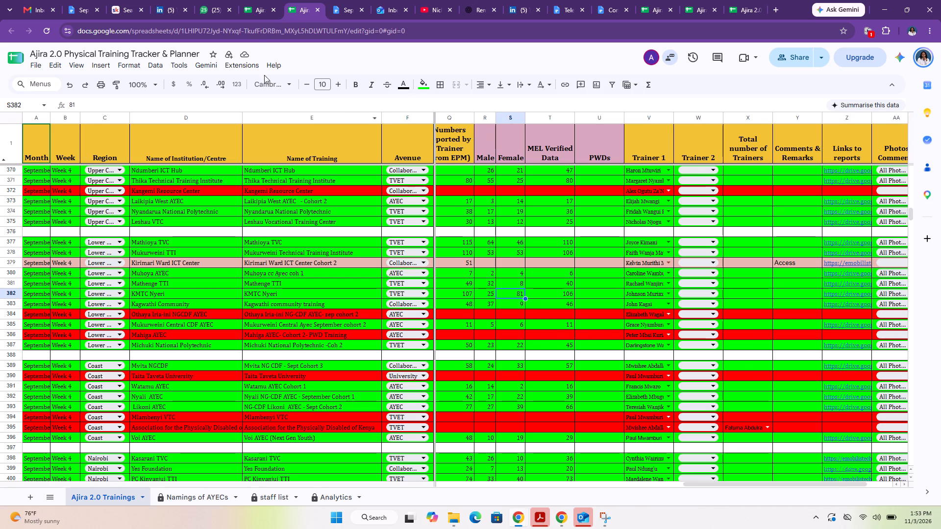
{"action": "left_click", "coordinate": [252, 4]}
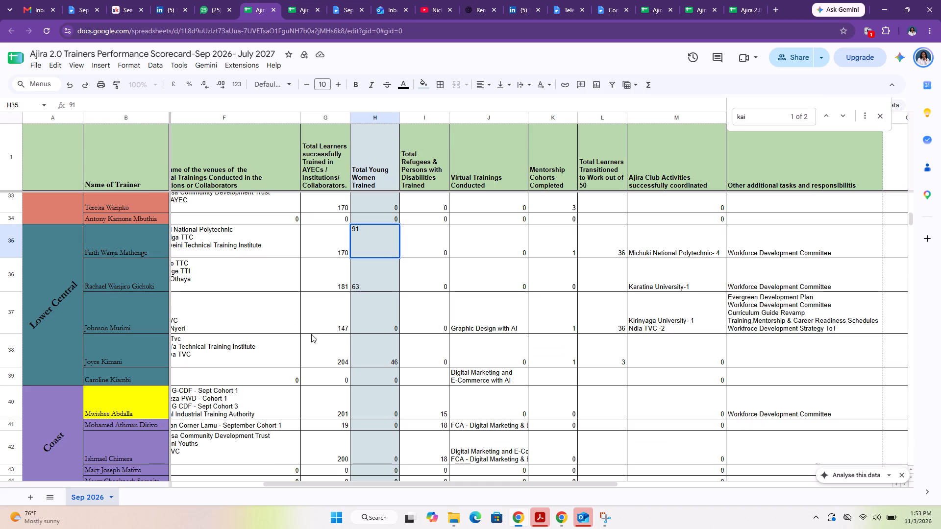
{"action": "left_click", "coordinate": [387, 274]}
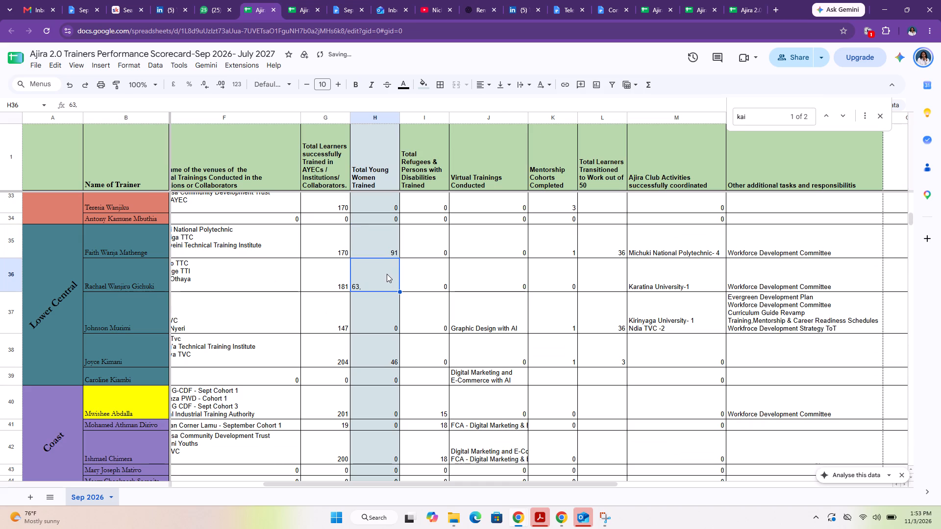
{"action": "type", "text": "71"}
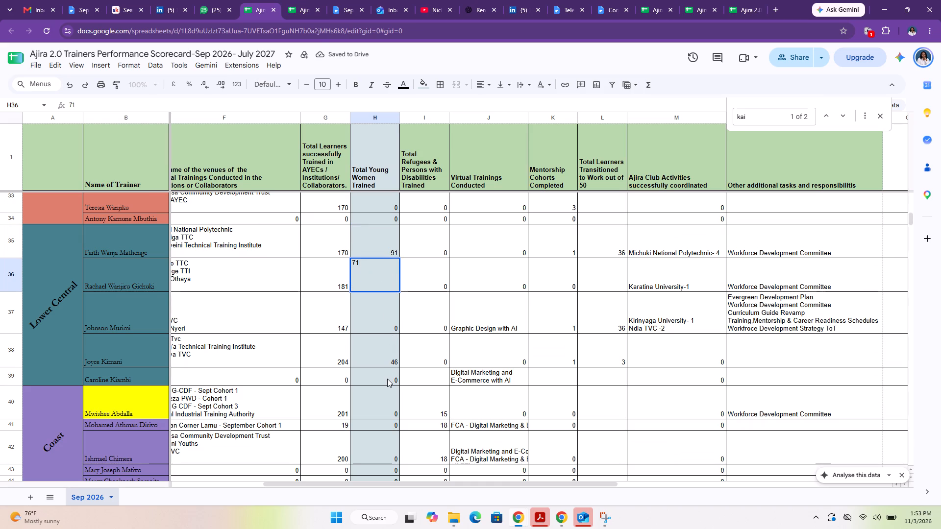
{"action": "left_click", "coordinate": [371, 332]}
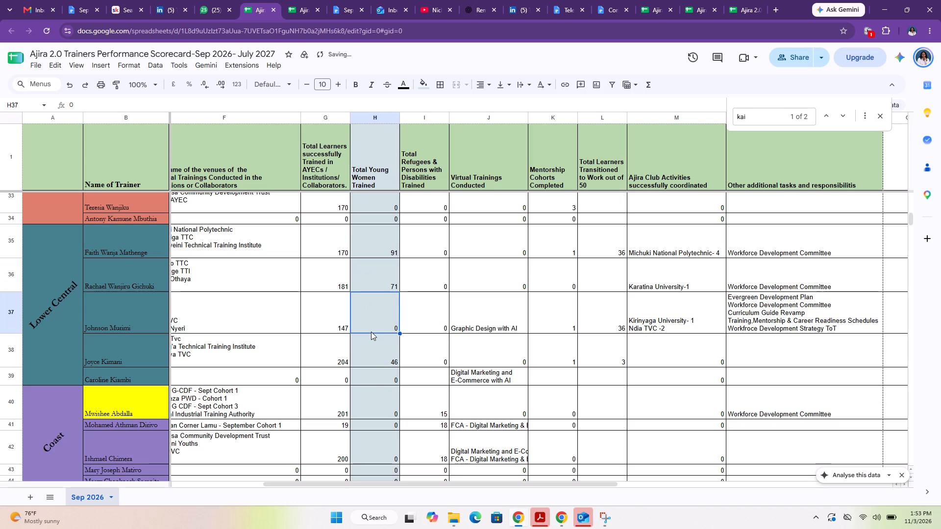
{"action": "type", "text": "81"}
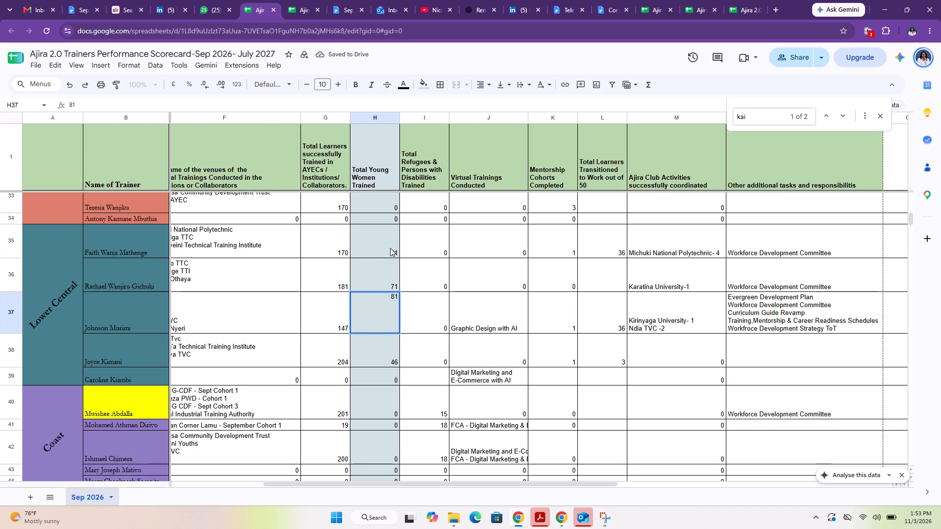
Check the tracker's remaining Lower Central and Coast Week 4 female counts, and set young women trained in scorecard row 40, for the Mvita NGCDF trainer, to 33.
{"action": "left_click", "coordinate": [297, 7]}
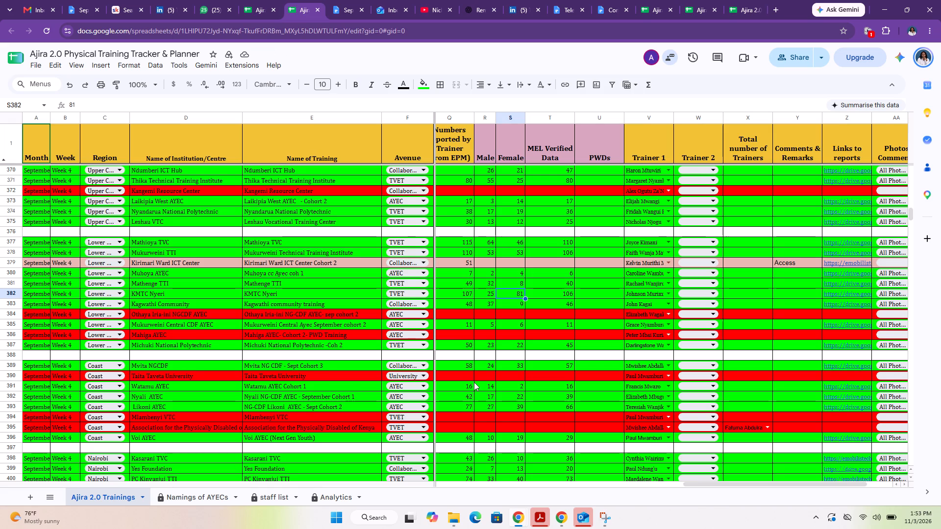
{"action": "scroll", "coordinate": [474, 382], "scroll_direction": "down", "scroll_amount": 4}
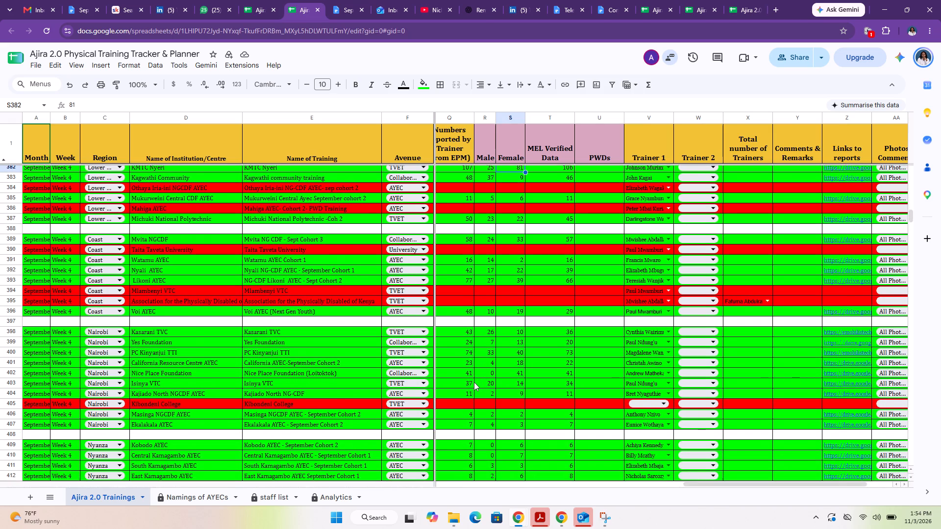
{"action": "scroll", "coordinate": [474, 382], "scroll_direction": "up", "scroll_amount": 1}
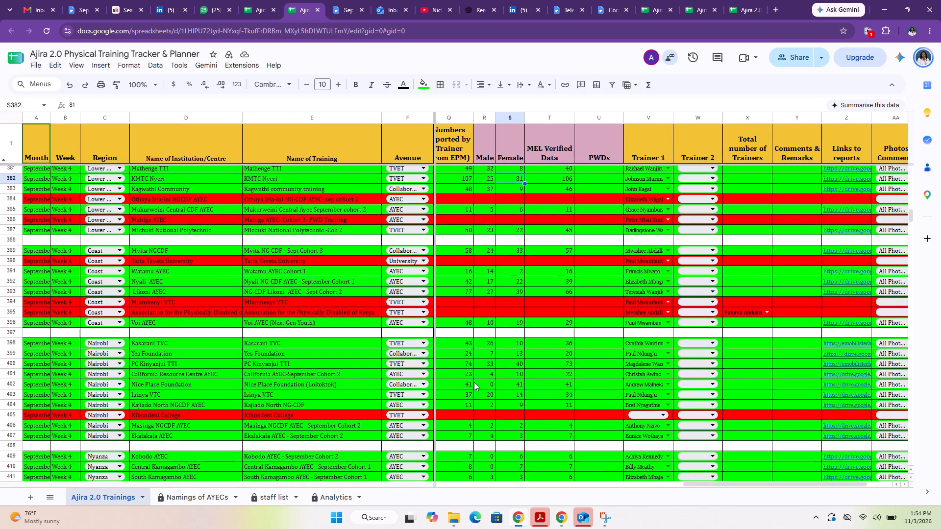
{"action": "scroll", "coordinate": [474, 382], "scroll_direction": "up", "scroll_amount": 1}
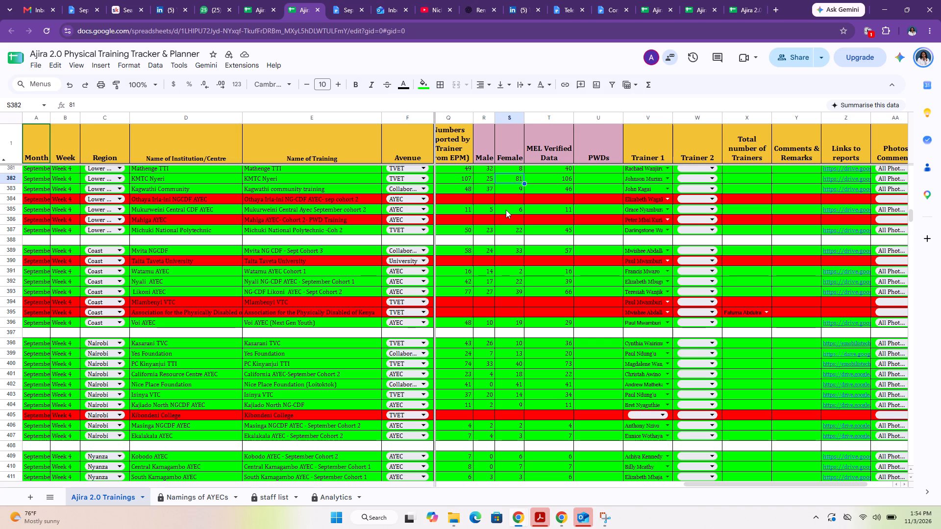
{"action": "left_click", "coordinate": [506, 210]}
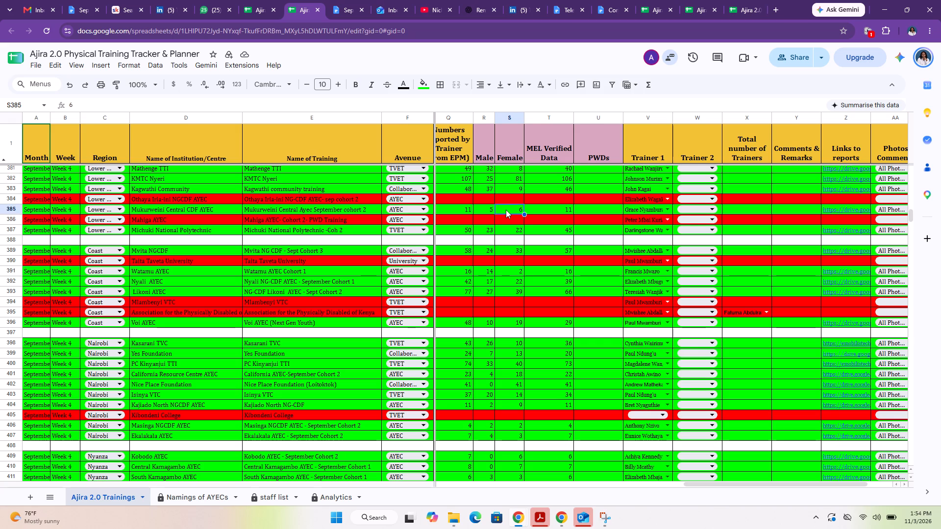
{"action": "left_click", "coordinate": [504, 233]}
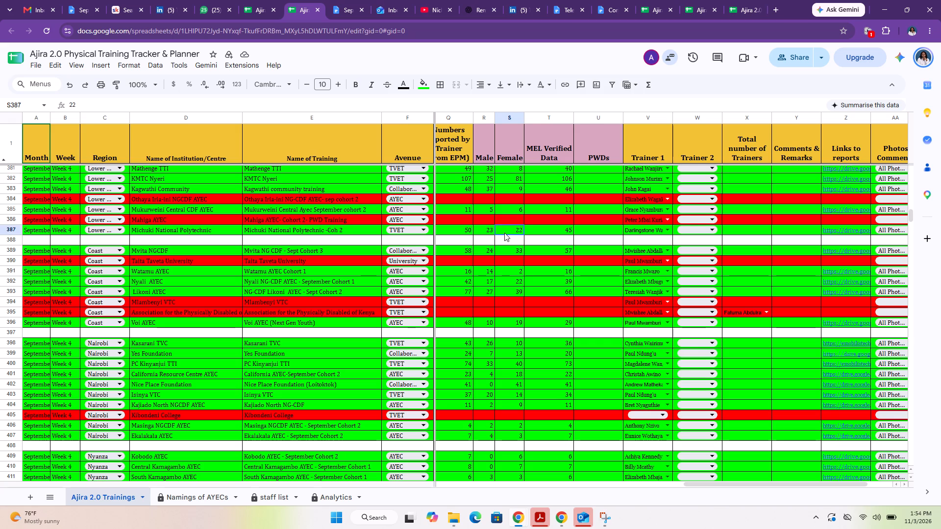
{"action": "scroll", "coordinate": [504, 233], "scroll_direction": "down", "scroll_amount": 1}
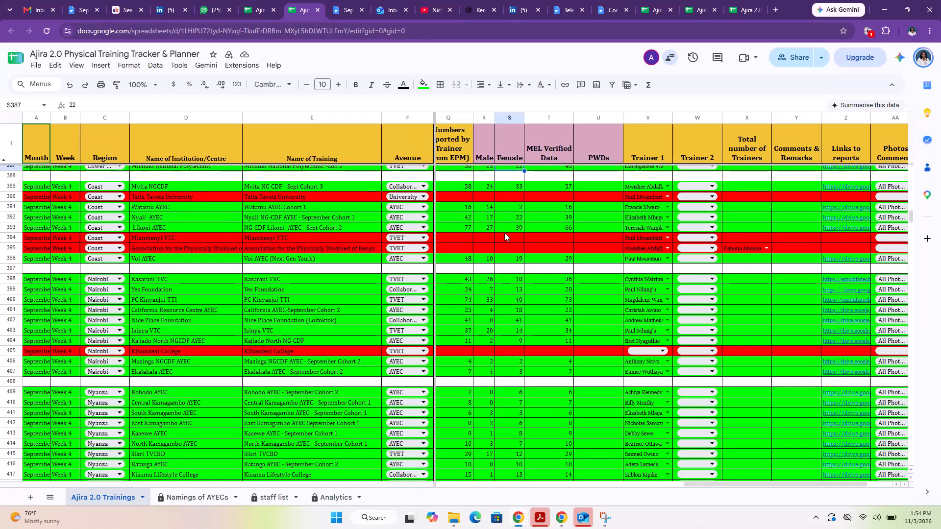
{"action": "scroll", "coordinate": [504, 233], "scroll_direction": "down", "scroll_amount": 1}
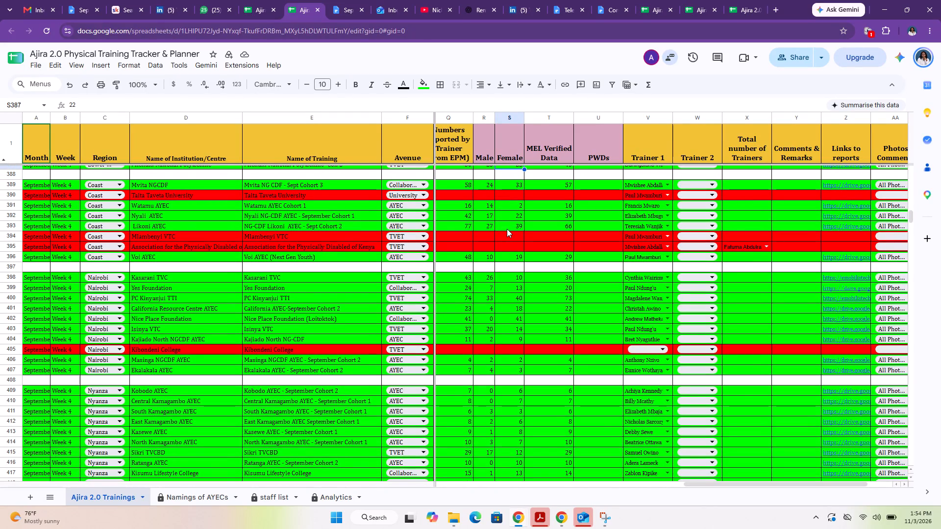
{"action": "left_click", "coordinate": [253, 8]}
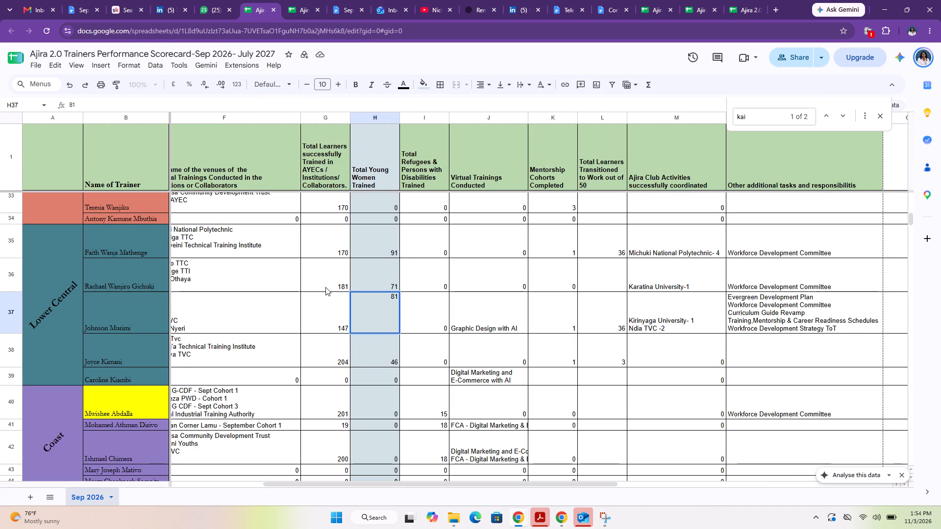
{"action": "left_click", "coordinate": [376, 405]}
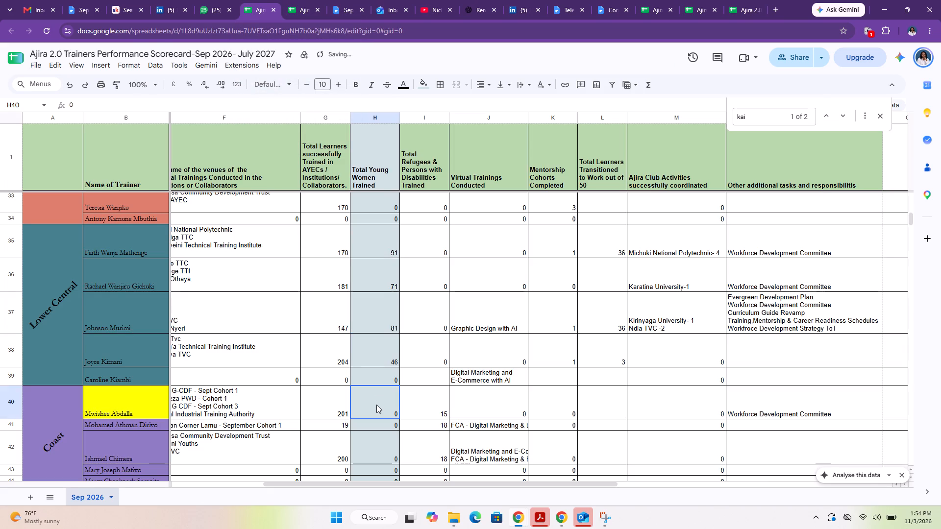
{"action": "type", "text": "33"}
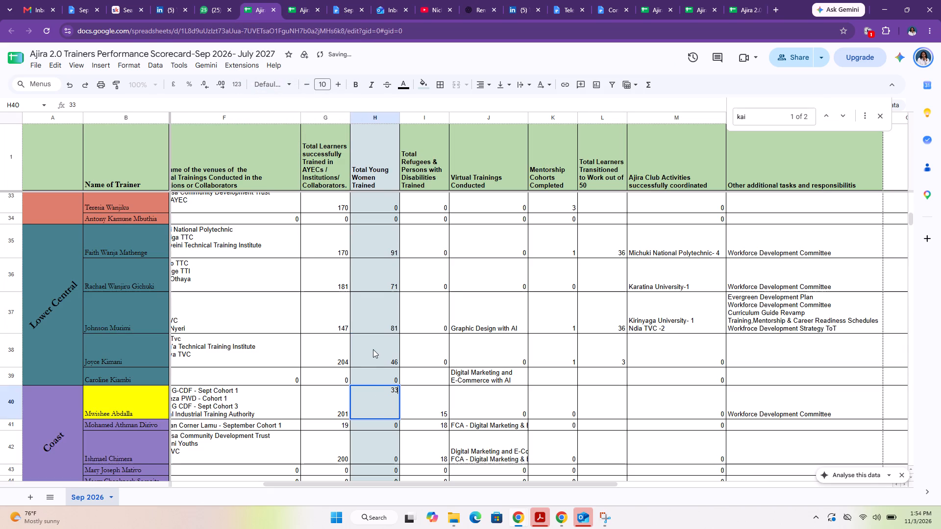
{"action": "left_click", "coordinate": [373, 349]}
Set the young women trained in scorecard row 33, for the NG-CDF Likoni AYEC trainer in Upper Central, to 39.
{"action": "scroll", "coordinate": [373, 349], "scroll_direction": "up", "scroll_amount": 2}
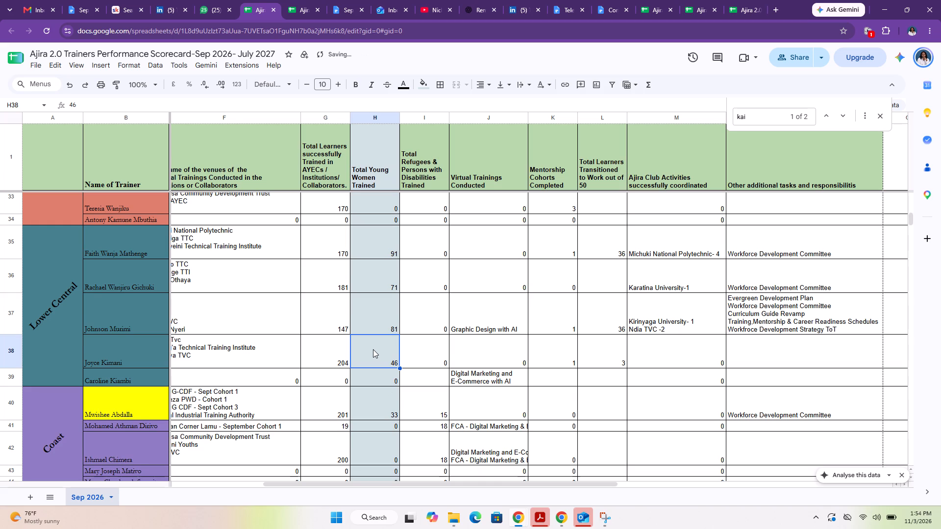
{"action": "scroll", "coordinate": [373, 349], "scroll_direction": "up", "scroll_amount": 2}
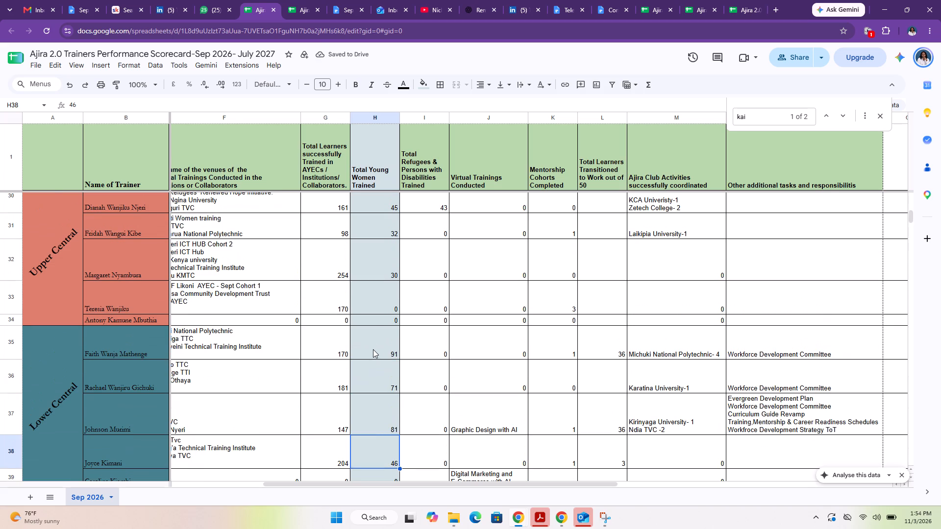
{"action": "left_click", "coordinate": [378, 302]}
{"action": "type", "text": "39"}
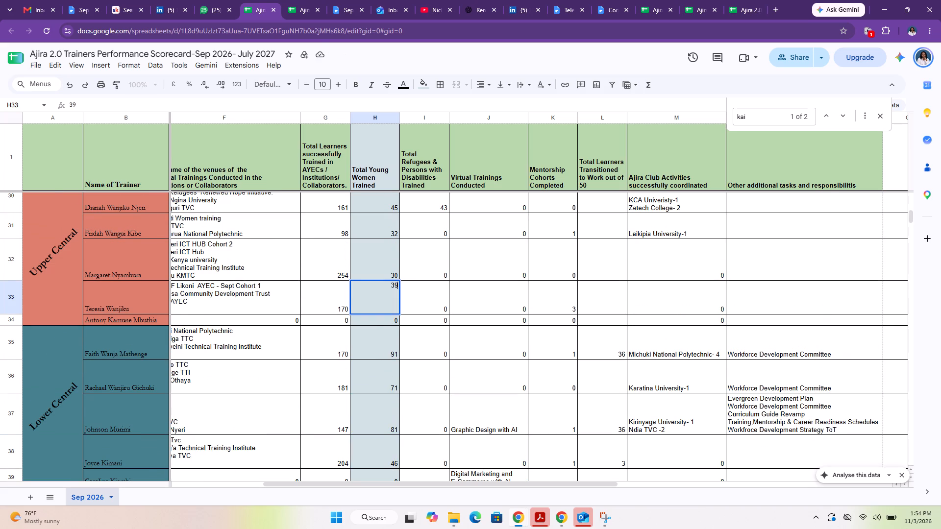
Check the tracker's Week 4 female counts for Likoni AYEC, Kasarani TVC and Yes Foundation, and set young women trained in scorecard row 47 to 43.
{"action": "left_click", "coordinate": [302, 6]}
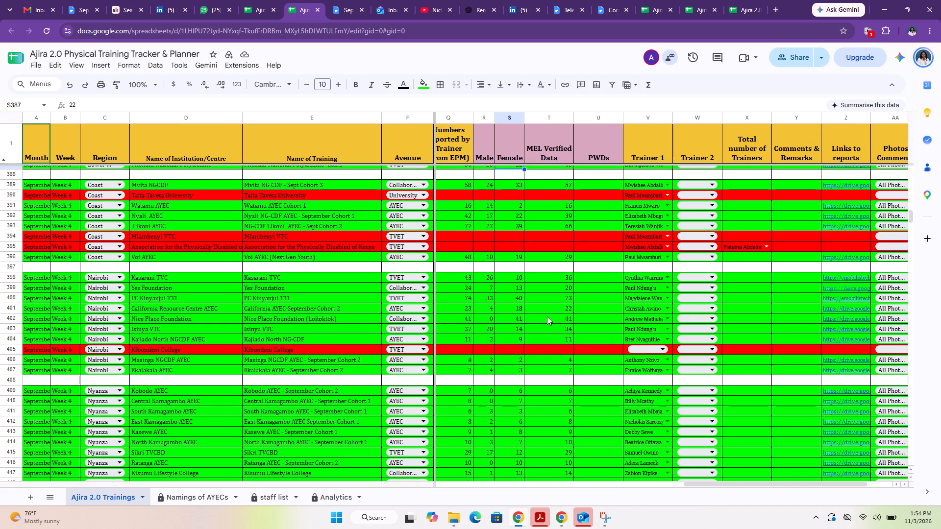
{"action": "left_click", "coordinate": [512, 333]}
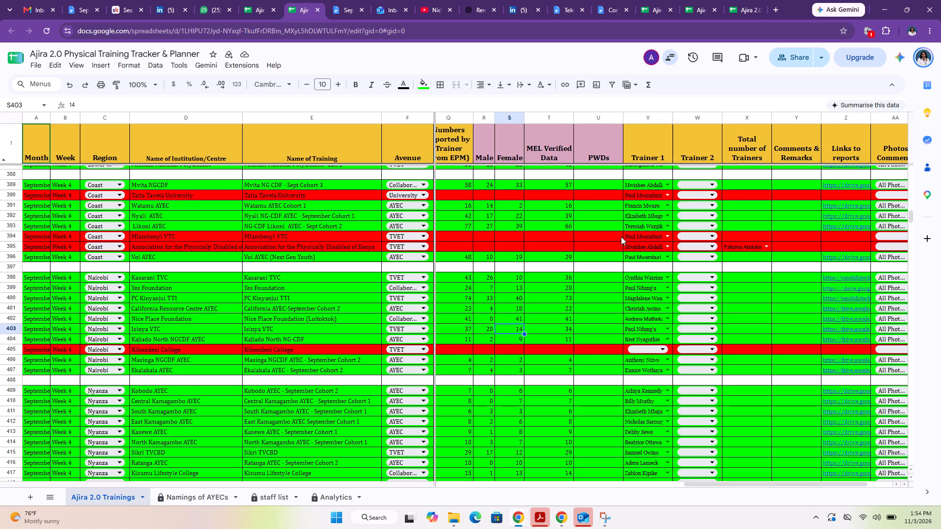
{"action": "left_click", "coordinate": [510, 225]}
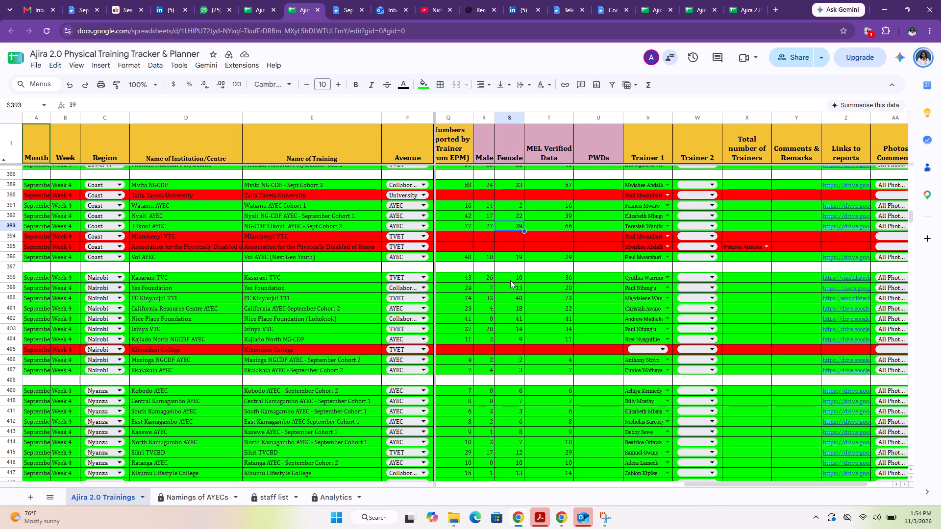
{"action": "left_click", "coordinate": [511, 277]}
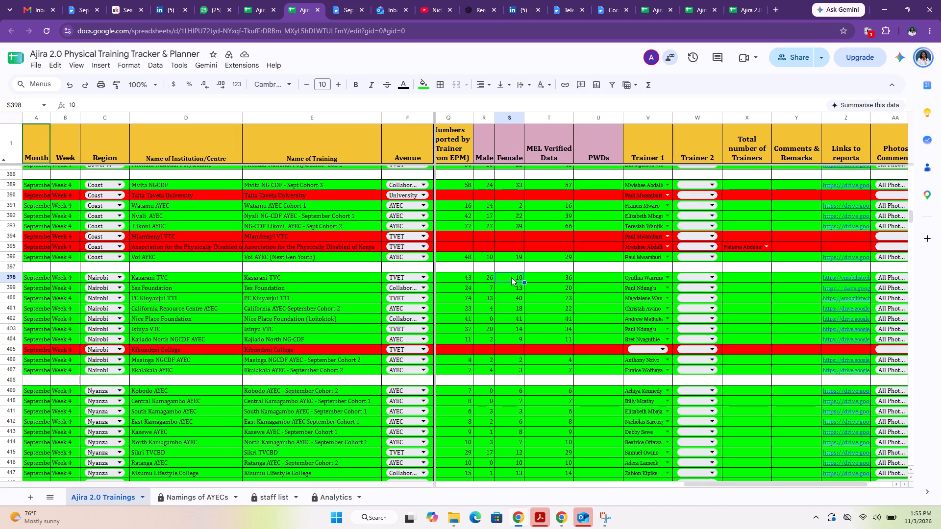
{"action": "left_click", "coordinate": [511, 289]}
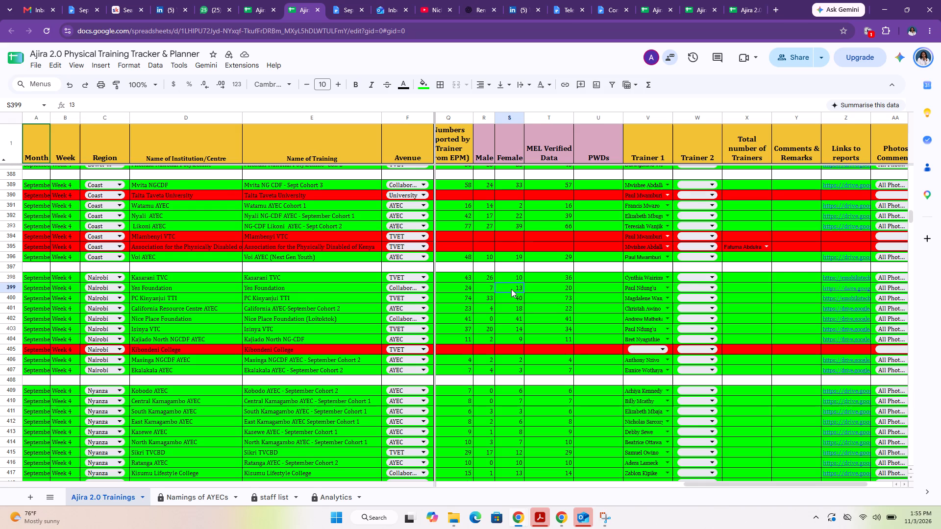
{"action": "left_click", "coordinate": [254, 16]}
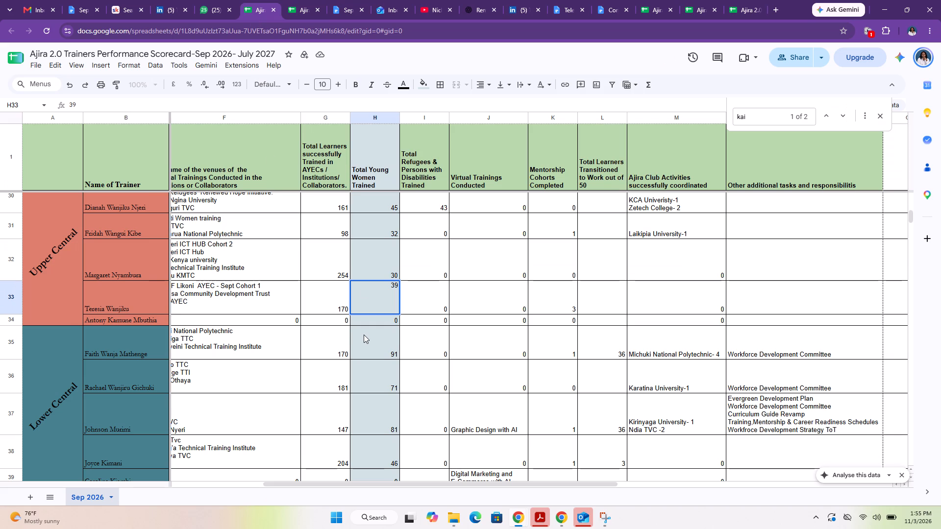
{"action": "scroll", "coordinate": [364, 335], "scroll_direction": "down", "scroll_amount": 4}
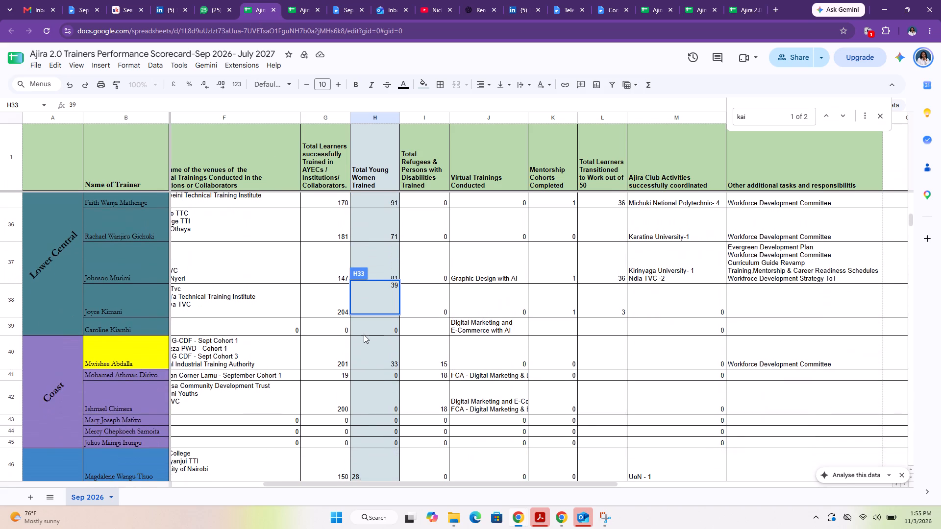
{"action": "scroll", "coordinate": [364, 335], "scroll_direction": "down", "scroll_amount": 5}
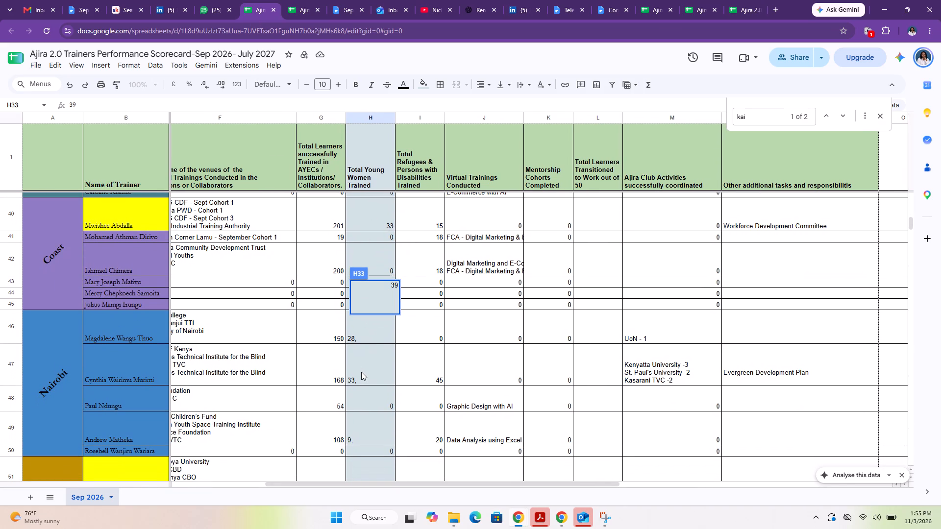
{"action": "left_click", "coordinate": [361, 373]}
{"action": "type", "text": "43"}
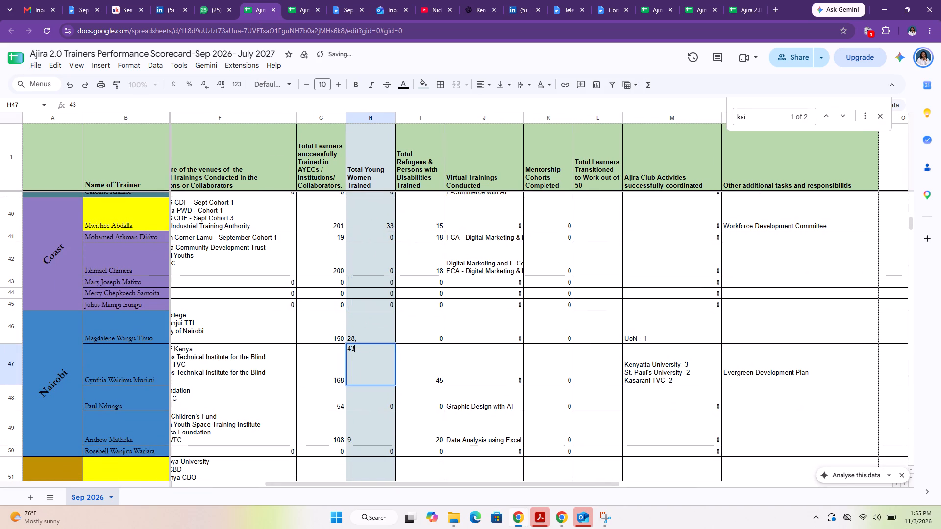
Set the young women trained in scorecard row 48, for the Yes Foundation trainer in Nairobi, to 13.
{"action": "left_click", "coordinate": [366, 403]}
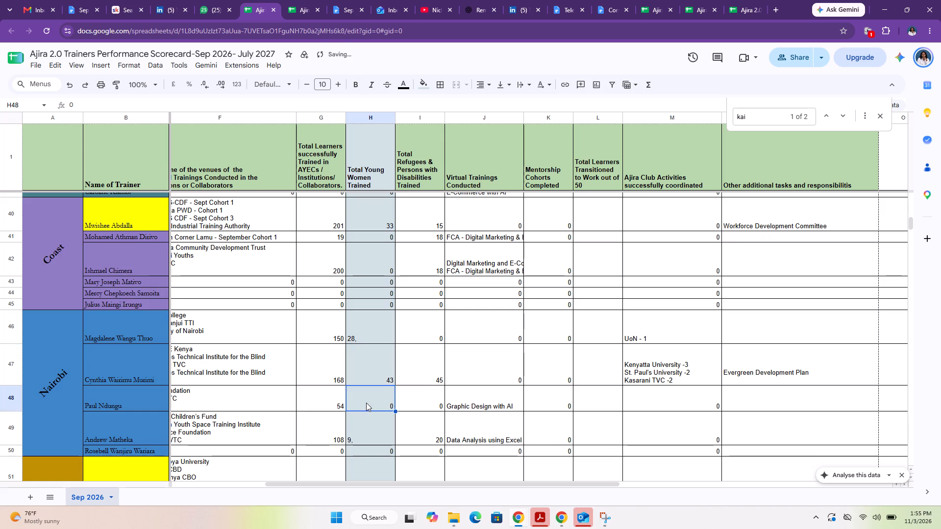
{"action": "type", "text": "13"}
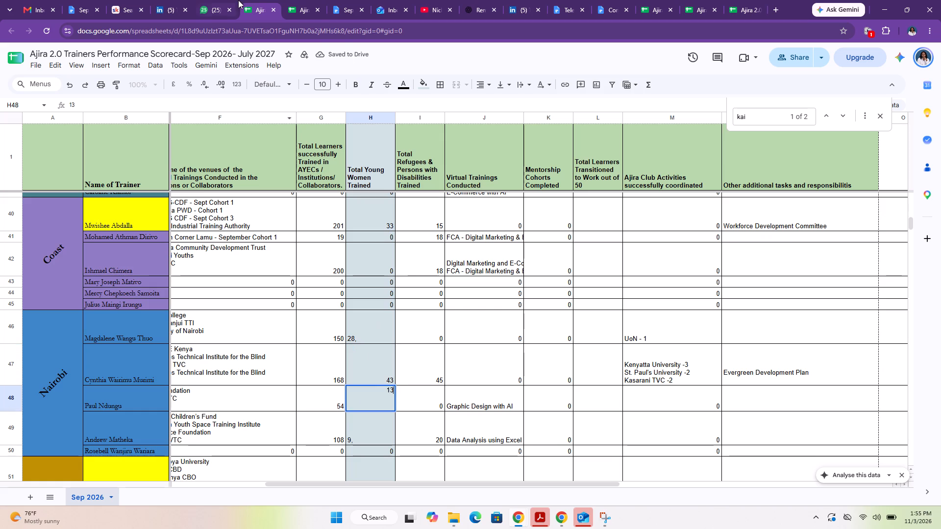
Check the tracker's female count for PC Kinyanjui TTI and set young women trained in scorecard row 46 to 68.
{"action": "left_click", "coordinate": [294, 13]}
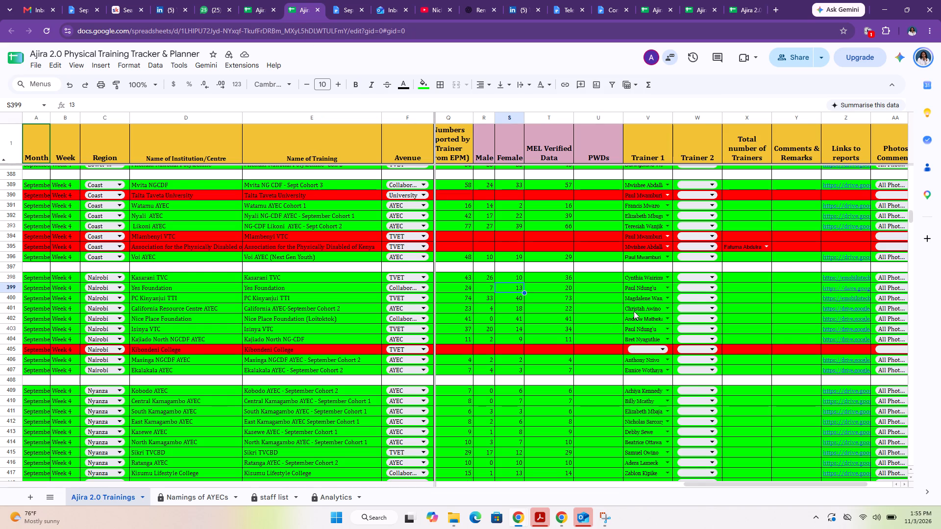
{"action": "left_click", "coordinate": [510, 298]}
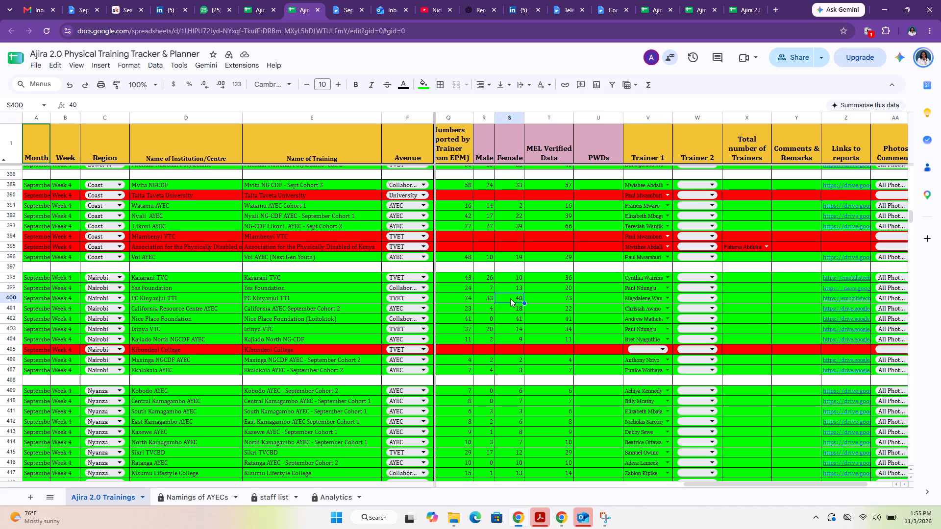
{"action": "left_click", "coordinate": [259, 9]}
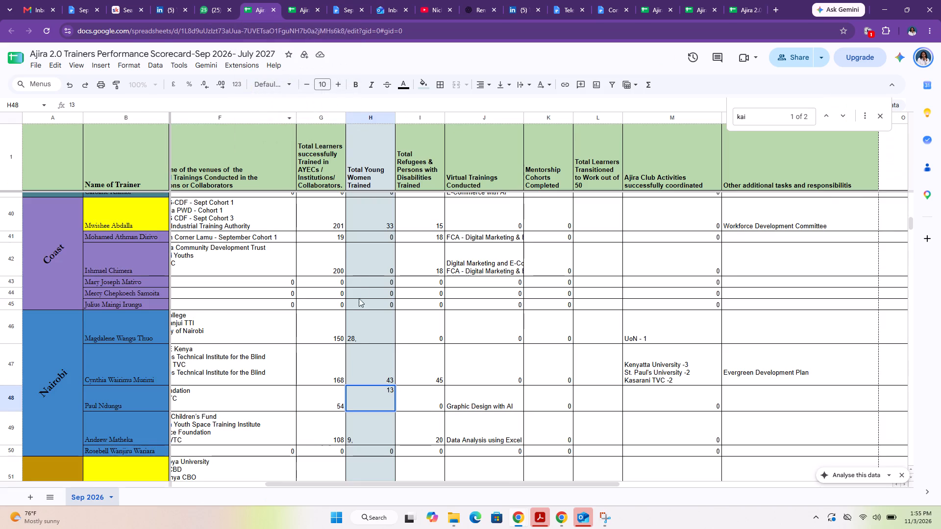
{"action": "left_click", "coordinate": [367, 326]}
{"action": "type", "text": "68"}
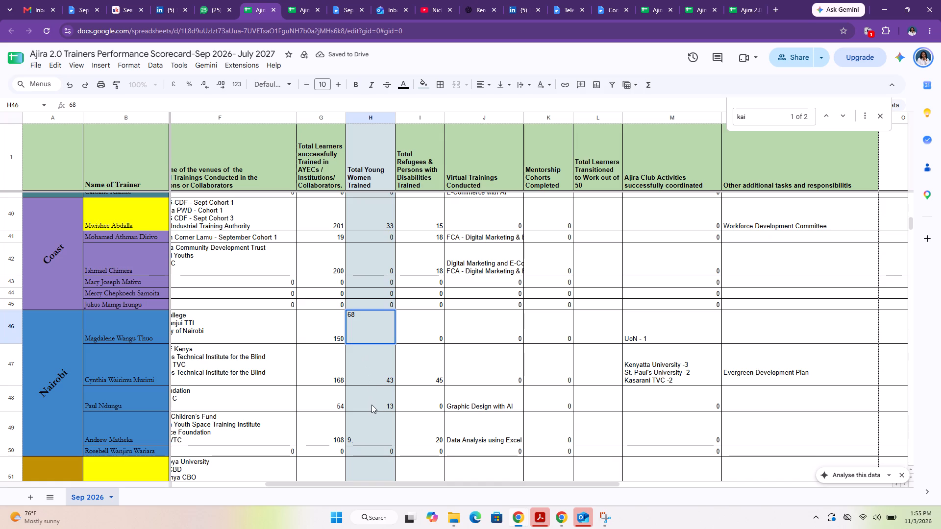
Set the young women trained in scorecard row 48 to 27 and recheck the tracker's female count for Isinya VTC.
{"action": "left_click", "coordinate": [371, 405]}
{"action": "type", "text": "27"}
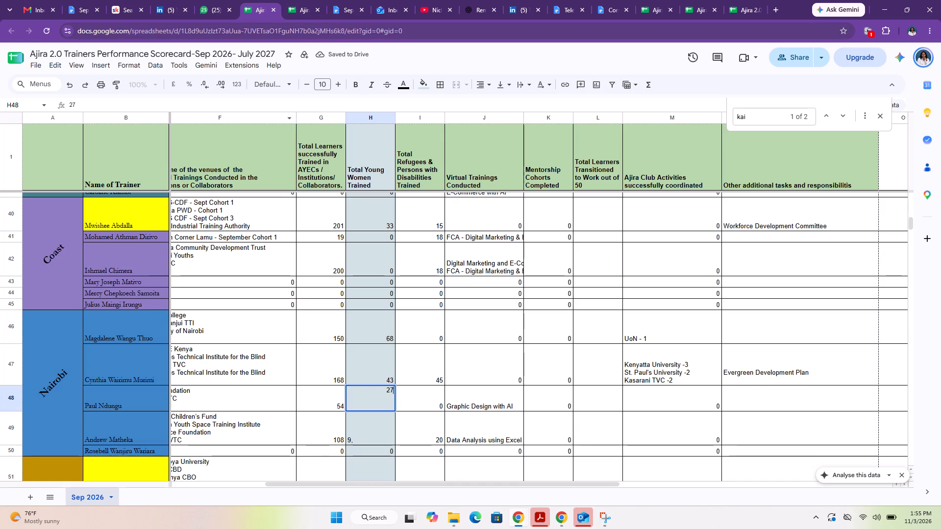
{"action": "left_click", "coordinate": [303, 6]}
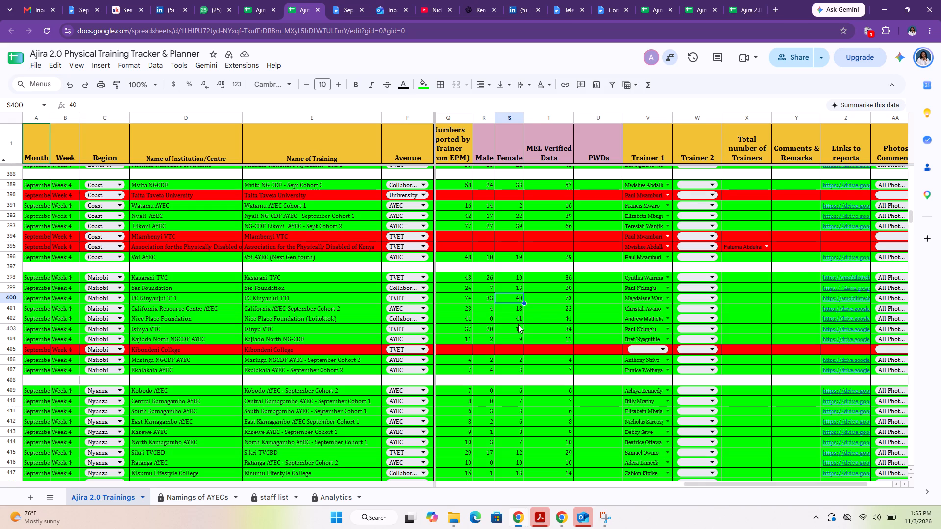
{"action": "left_click", "coordinate": [517, 332]}
Check the tracker's Week 4 female count for Sikri TVCBD and set young women trained in scorecard row 51 to 38.
{"action": "scroll", "coordinate": [517, 332], "scroll_direction": "down", "scroll_amount": 3}
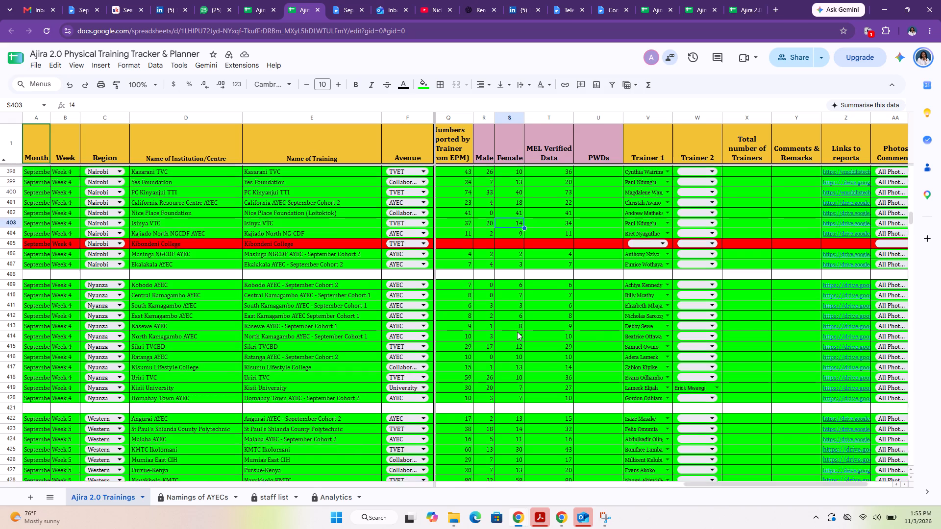
{"action": "scroll", "coordinate": [517, 332], "scroll_direction": "down", "scroll_amount": 2}
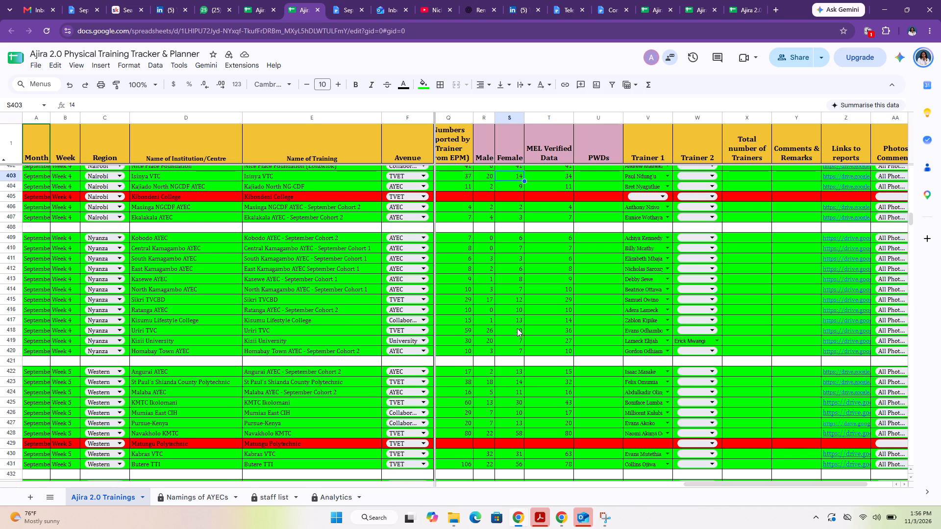
{"action": "left_click", "coordinate": [515, 301]}
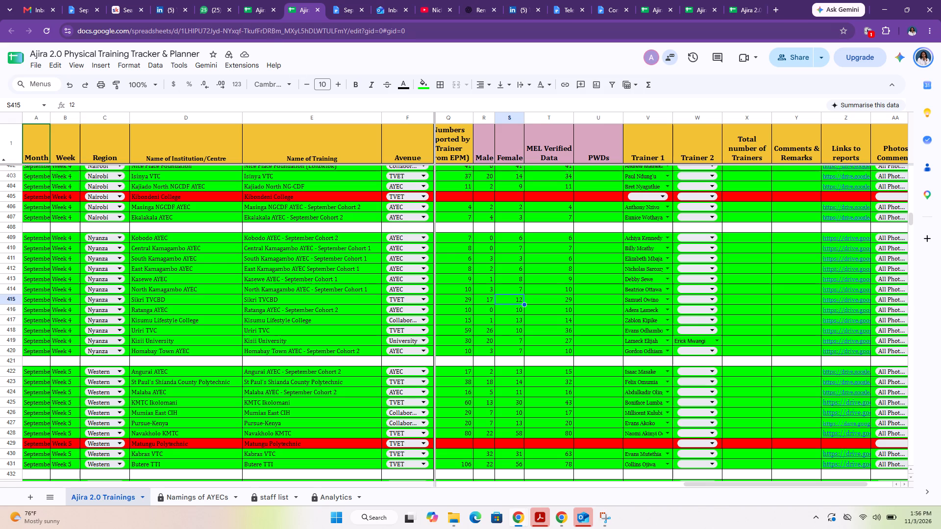
{"action": "left_click", "coordinate": [257, 10]}
{"action": "scroll", "coordinate": [321, 341], "scroll_direction": "down", "scroll_amount": 1}
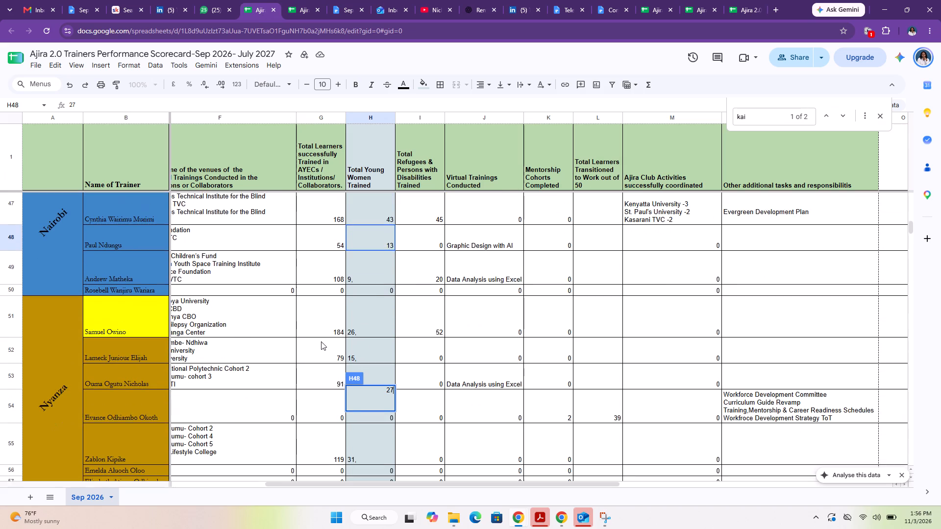
{"action": "scroll", "coordinate": [321, 341], "scroll_direction": "down", "scroll_amount": 2}
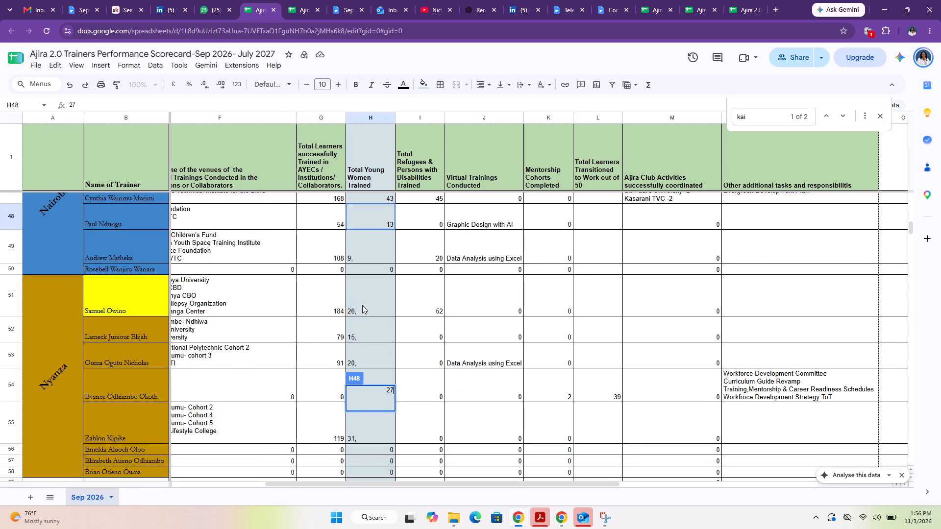
{"action": "left_click", "coordinate": [364, 307]}
{"action": "type", "text": "38"}
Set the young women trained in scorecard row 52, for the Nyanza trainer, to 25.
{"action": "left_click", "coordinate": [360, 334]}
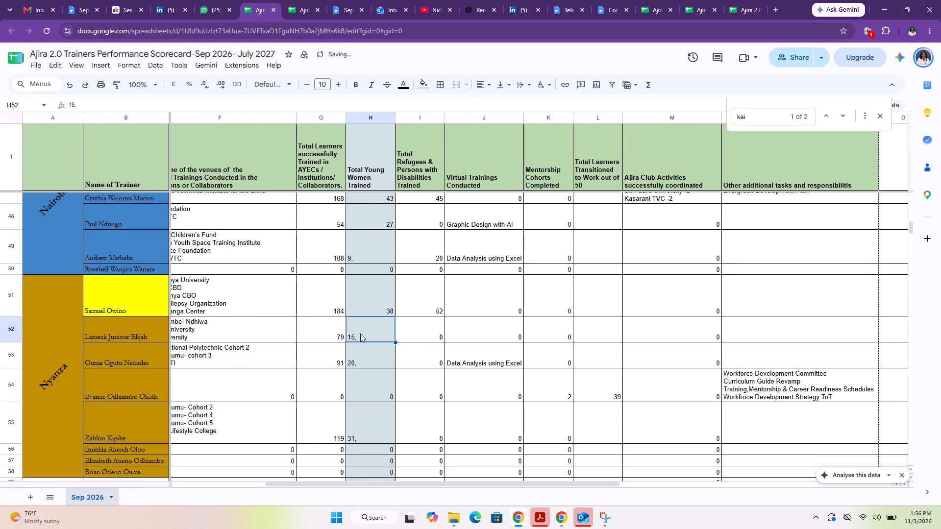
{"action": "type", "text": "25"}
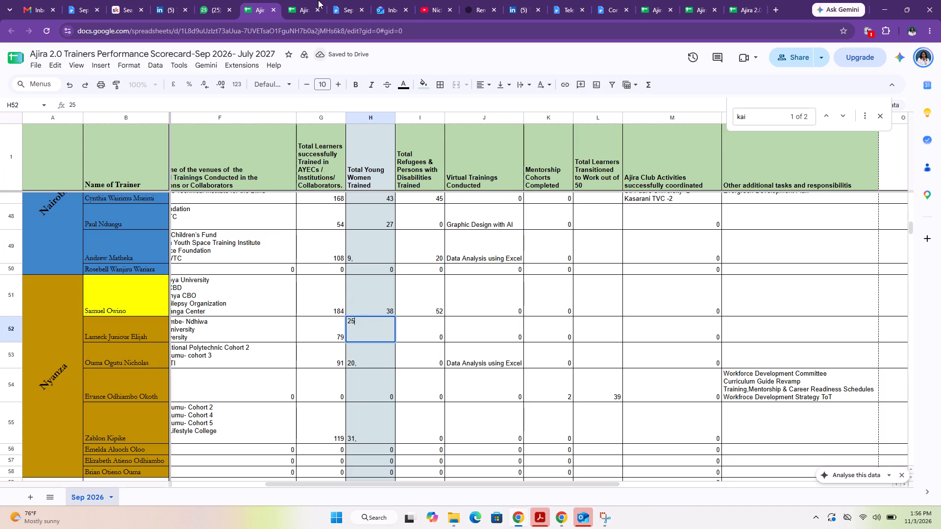
From the tracker's Week 4 Kisumu Lifestyle College and Uriri TVC counts, set young women trained in scorecard row 55 to 44 and row 54 to 10.
{"action": "left_click", "coordinate": [304, 4]}
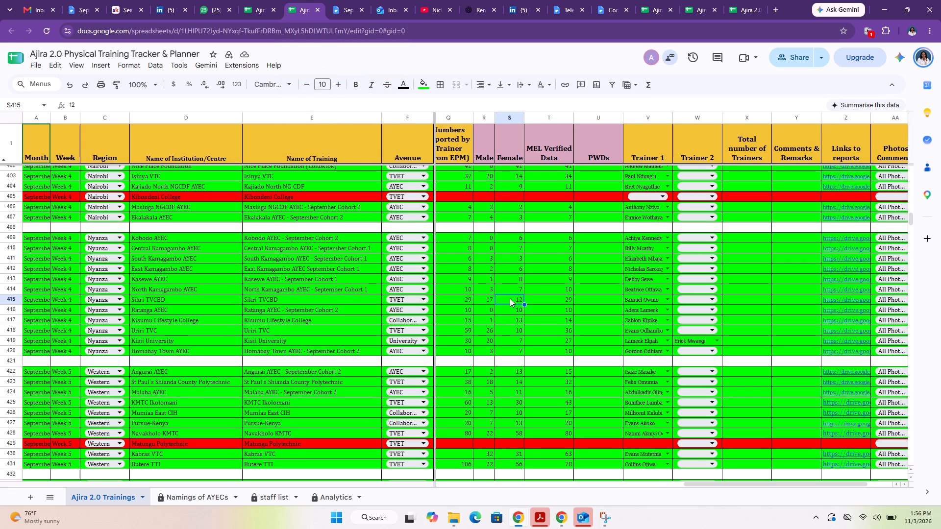
{"action": "left_click", "coordinate": [514, 319]}
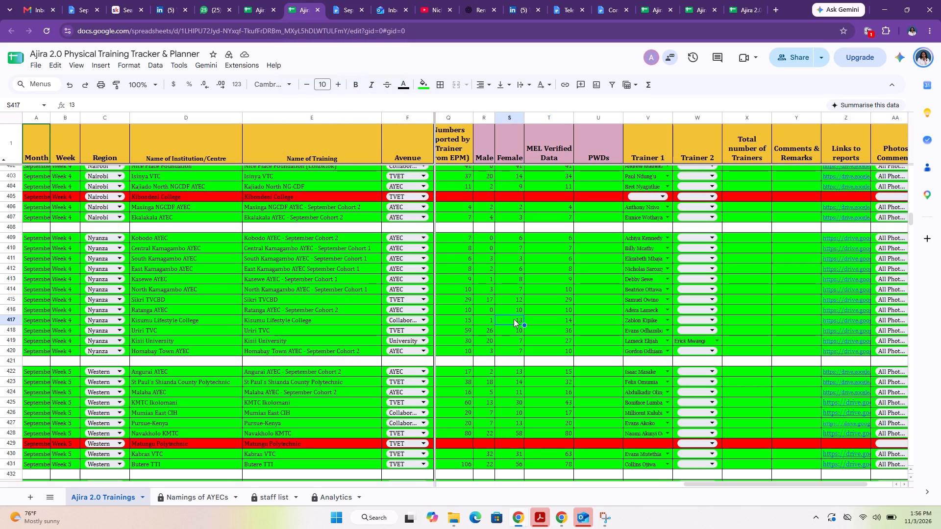
{"action": "left_click", "coordinate": [512, 333]}
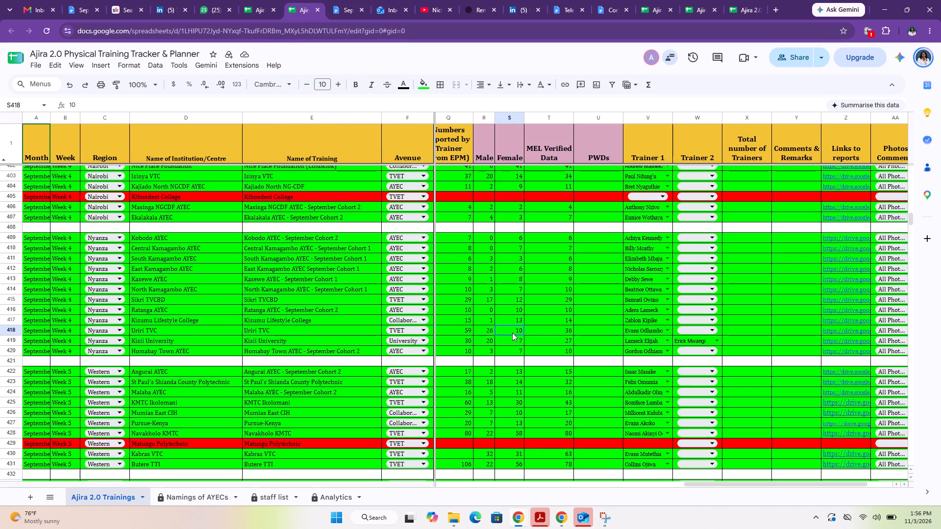
{"action": "left_click", "coordinate": [252, 6]}
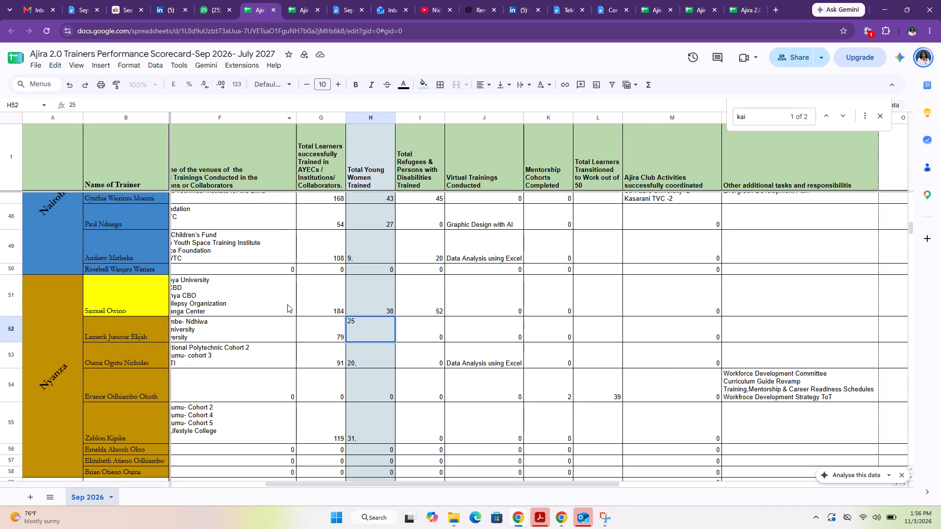
{"action": "scroll", "coordinate": [330, 350], "scroll_direction": "down", "scroll_amount": 1}
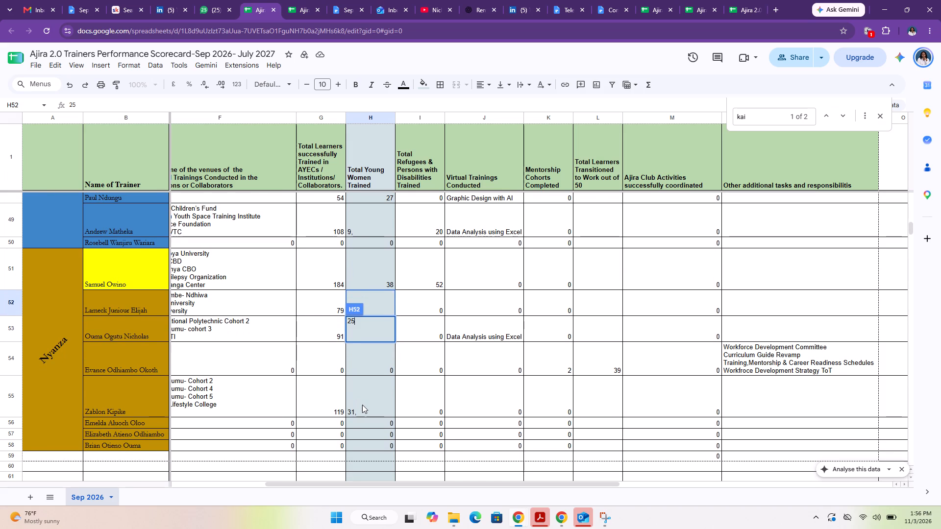
{"action": "left_click", "coordinate": [362, 405]}
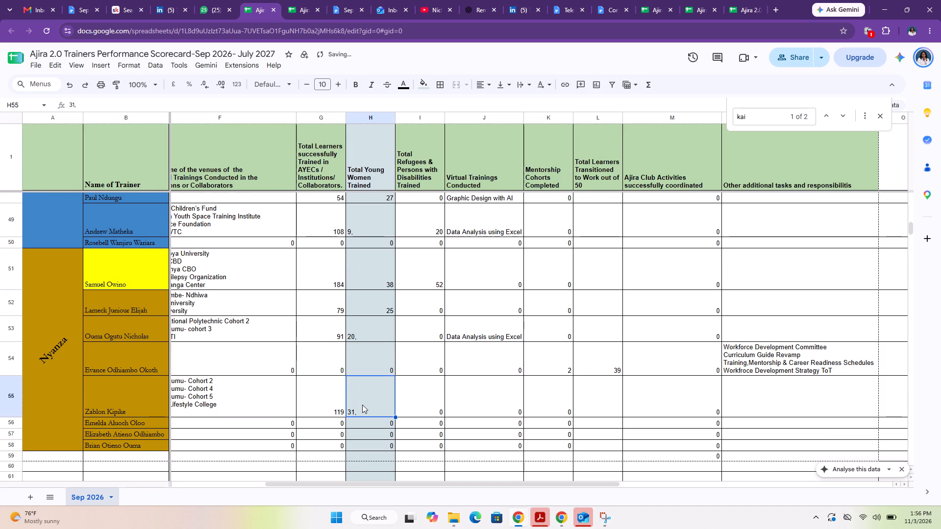
{"action": "type", "text": "44"}
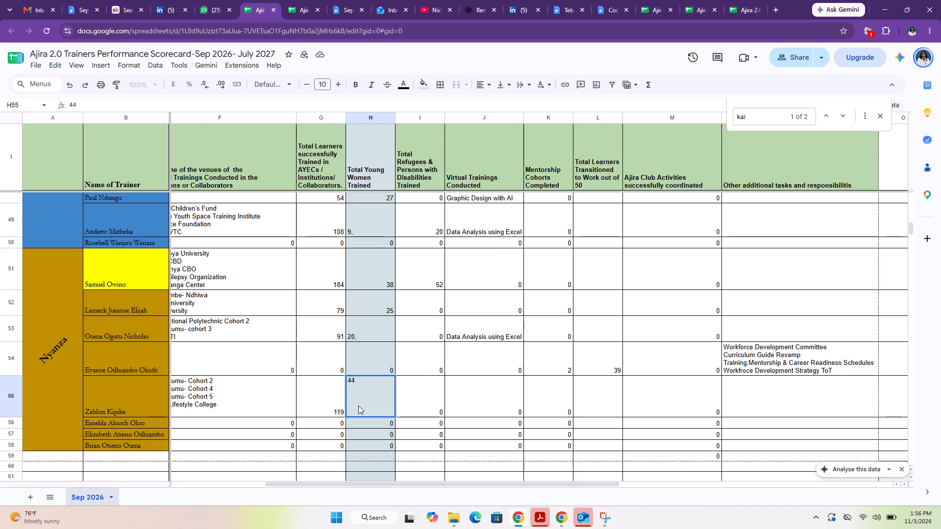
{"action": "left_click", "coordinate": [360, 357]}
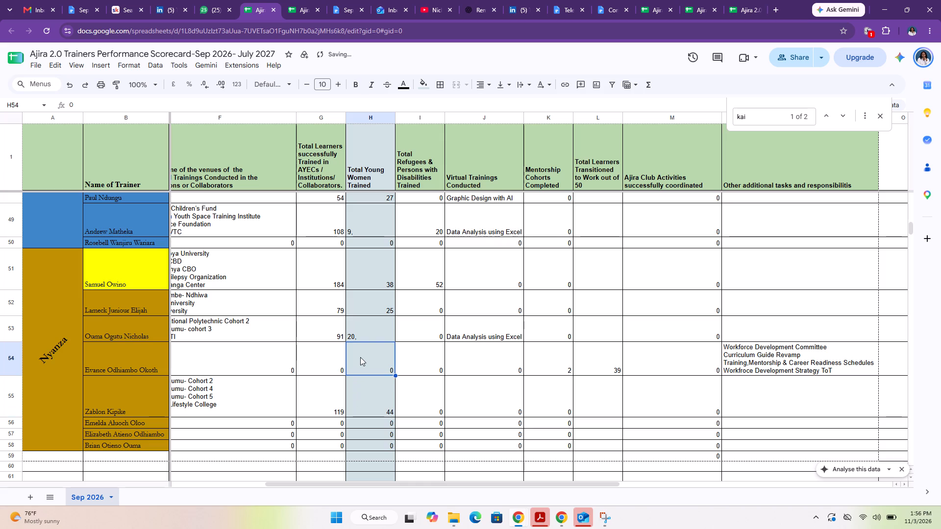
{"action": "type", "text": "10"}
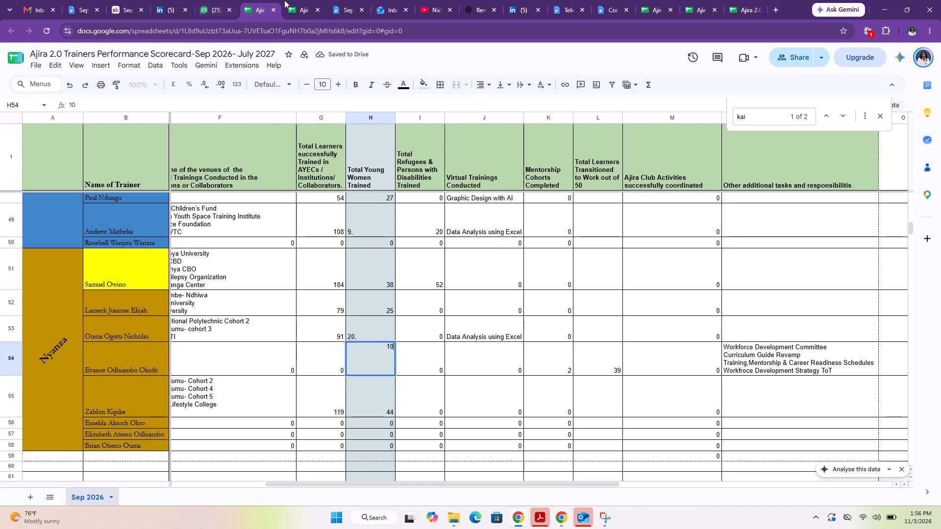
Check the tracker's Week 4 female count for Kisii University and set young women trained in scorecard row 52 to 32.
{"action": "left_click", "coordinate": [303, 7]}
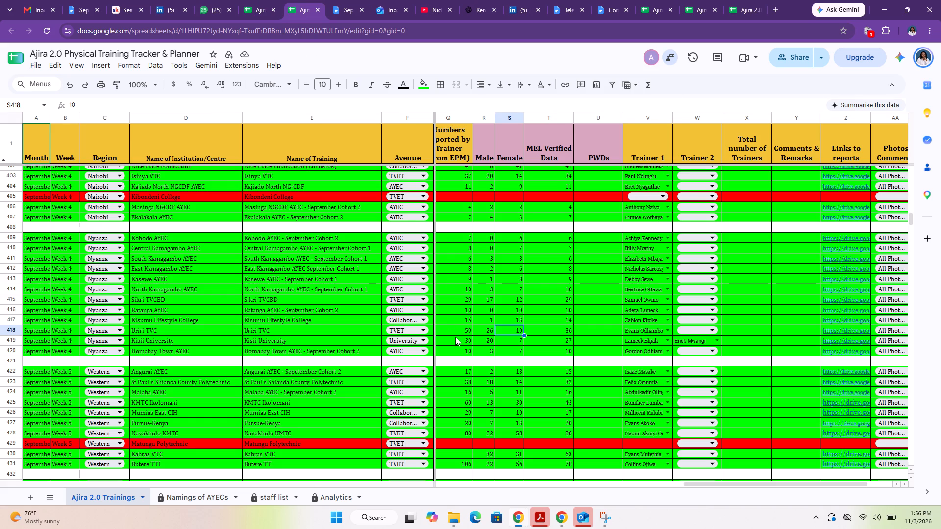
{"action": "scroll", "coordinate": [455, 337], "scroll_direction": "up", "scroll_amount": 1}
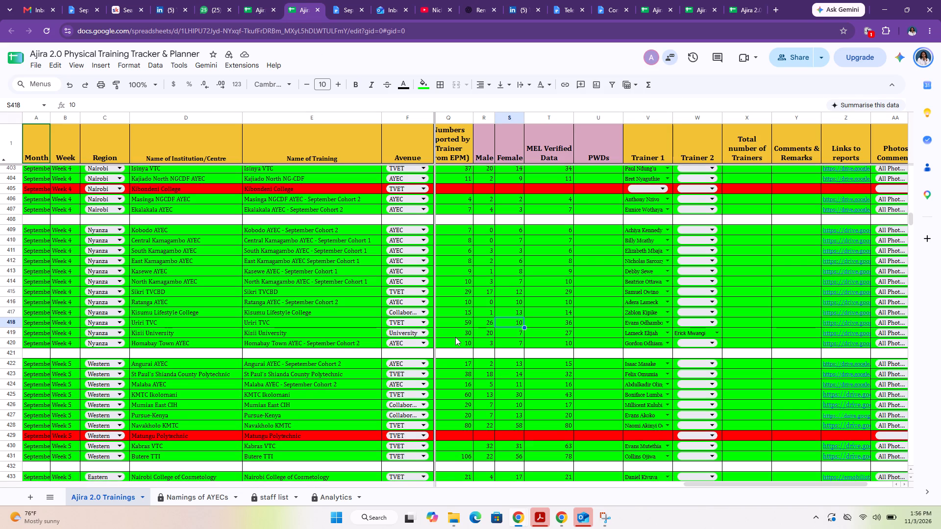
{"action": "scroll", "coordinate": [455, 337], "scroll_direction": "up", "scroll_amount": 1}
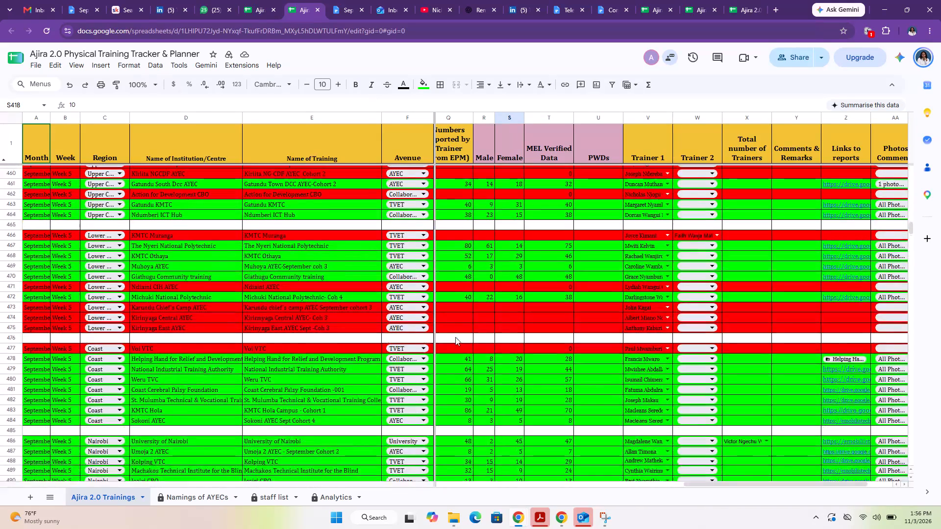
{"action": "scroll", "coordinate": [455, 337], "scroll_direction": "up", "scroll_amount": 1}
{"action": "left_click", "coordinate": [250, 9]}
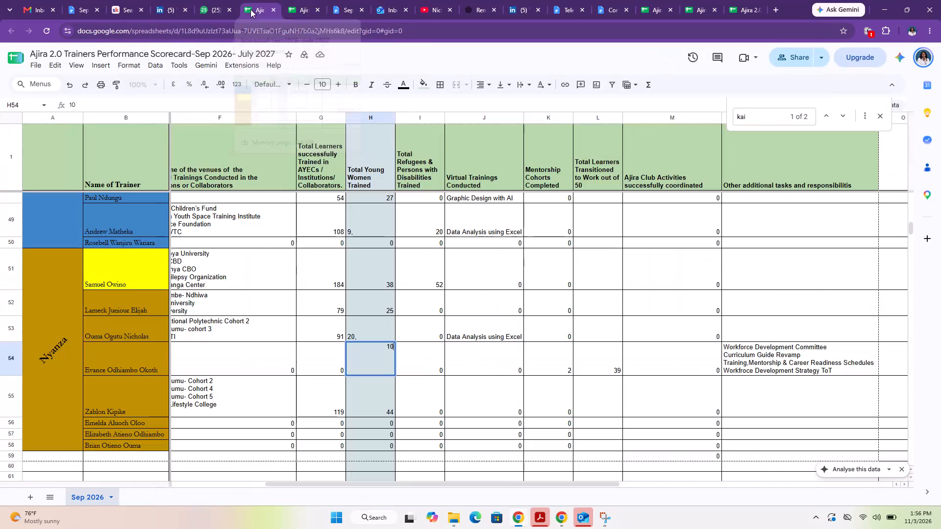
{"action": "left_click", "coordinate": [388, 309]}
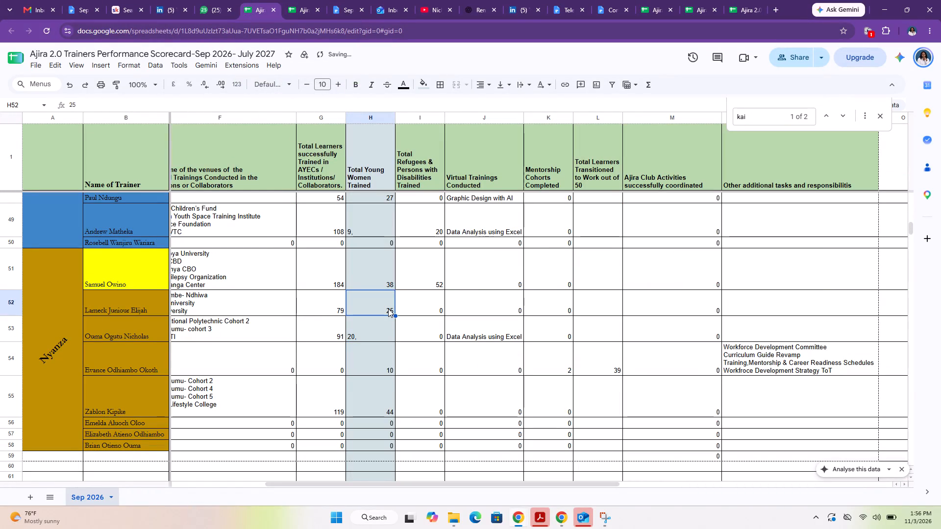
{"action": "type", "text": "32"}
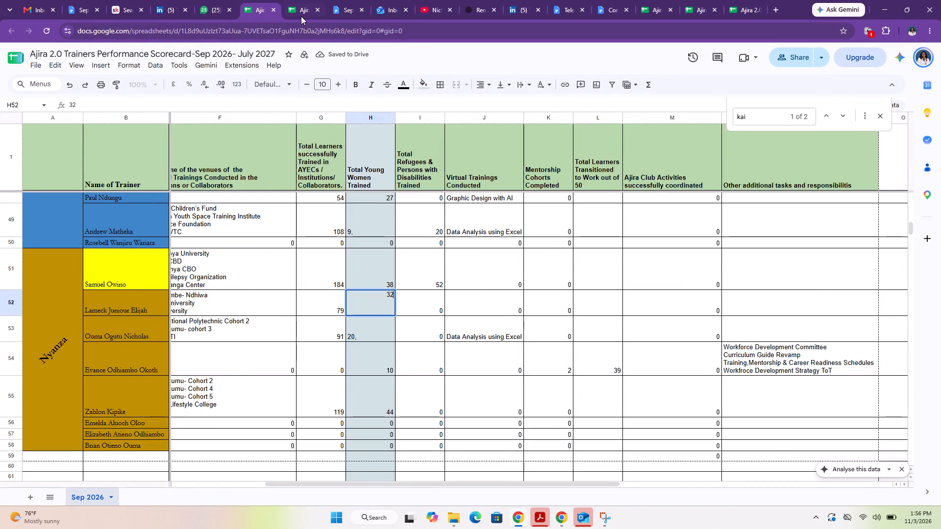
Review the tracker's last Week 4 Nyanza entries, down to Homabay Town AYEC, and the first Week 5 Western entries.
{"action": "left_click", "coordinate": [301, 16]}
{"action": "scroll", "coordinate": [481, 272], "scroll_direction": "up", "scroll_amount": 4}
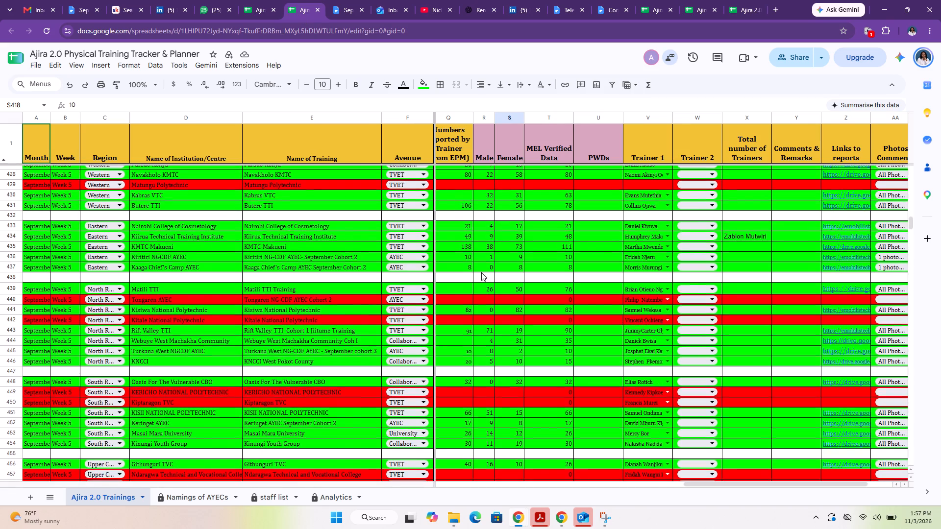
{"action": "scroll", "coordinate": [481, 272], "scroll_direction": "up", "scroll_amount": 3}
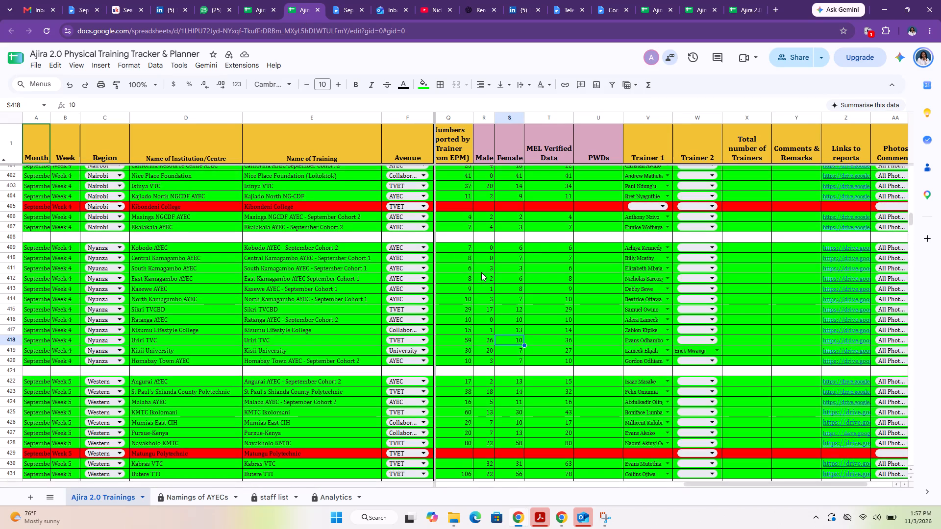
{"action": "left_click", "coordinate": [508, 361]}
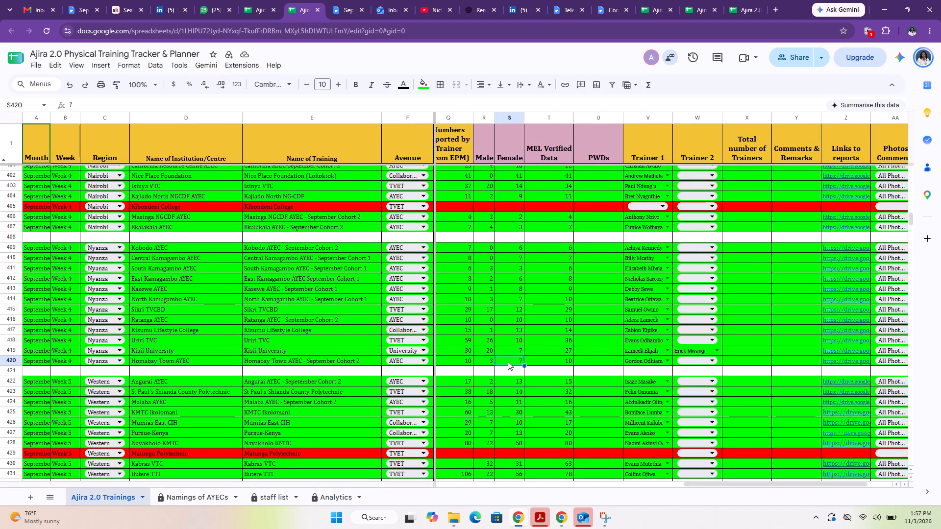
{"action": "scroll", "coordinate": [508, 361], "scroll_direction": "down", "scroll_amount": 5}
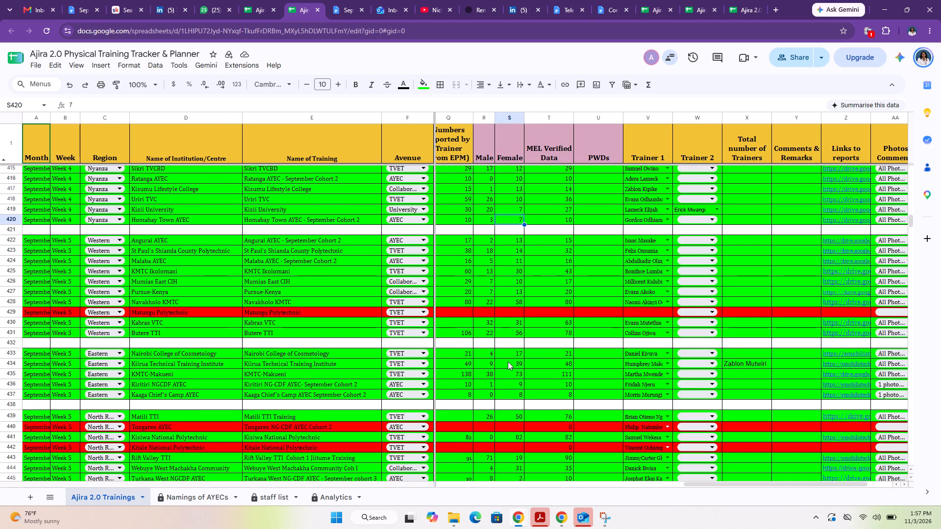
{"action": "scroll", "coordinate": [508, 361], "scroll_direction": "down", "scroll_amount": 1}
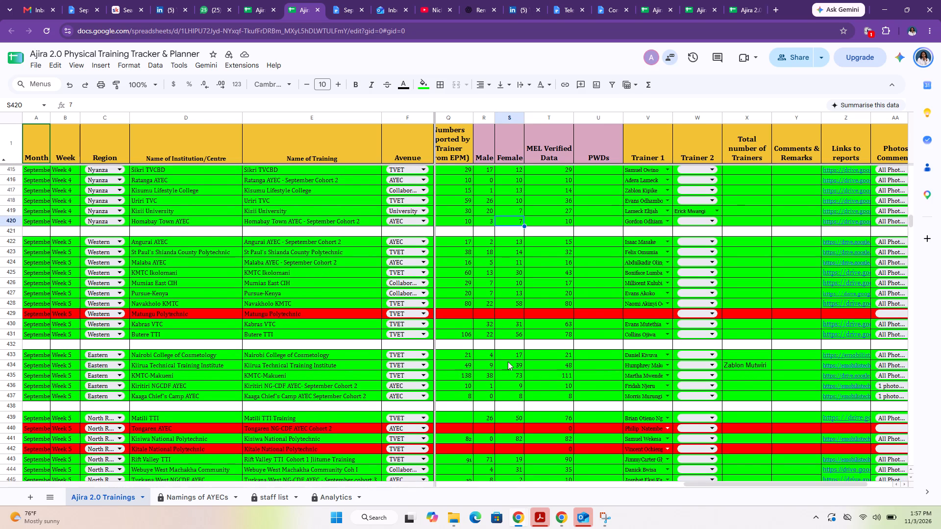
{"action": "scroll", "coordinate": [508, 361], "scroll_direction": "down", "scroll_amount": 1}
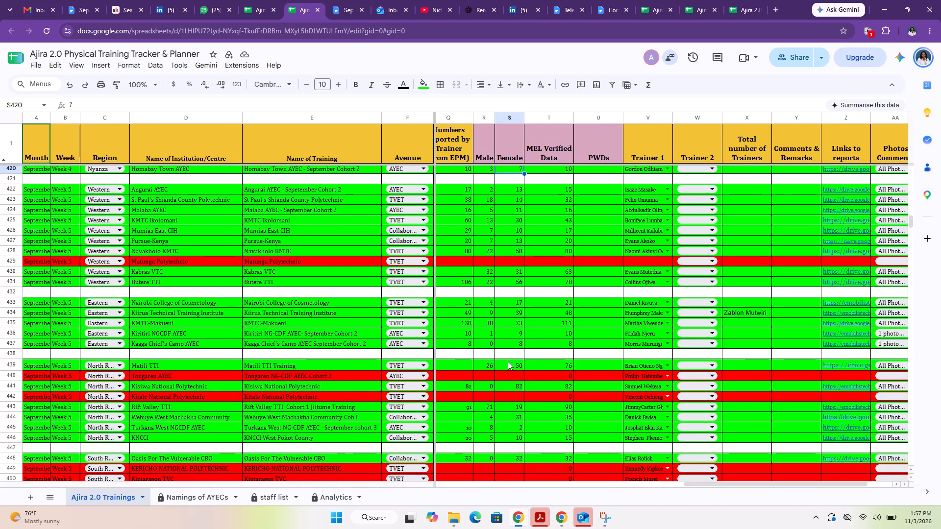
{"action": "scroll", "coordinate": [508, 361], "scroll_direction": "down", "scroll_amount": 1}
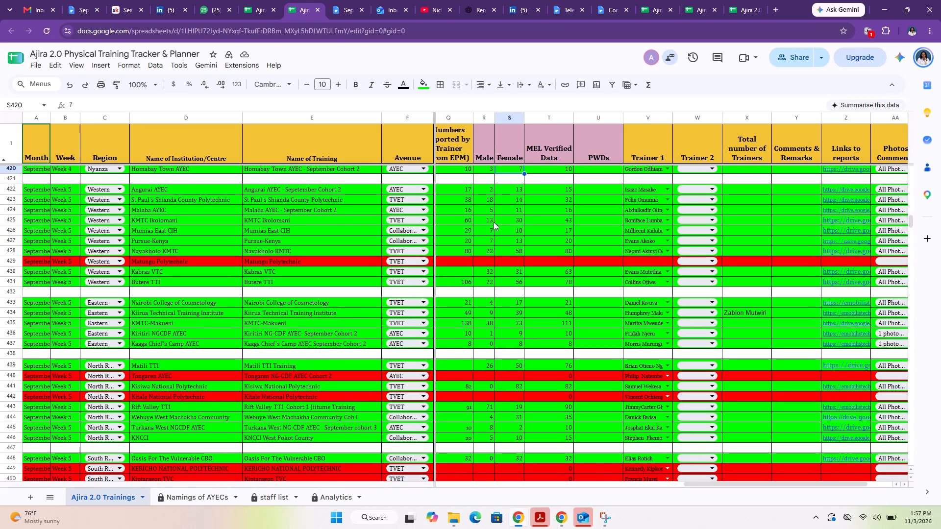
Check the tracker's Week 5 female count for St Paul's Shianda County Polytechnic and set young women trained in scorecard row 7 to 89.
{"action": "left_click", "coordinate": [511, 200]}
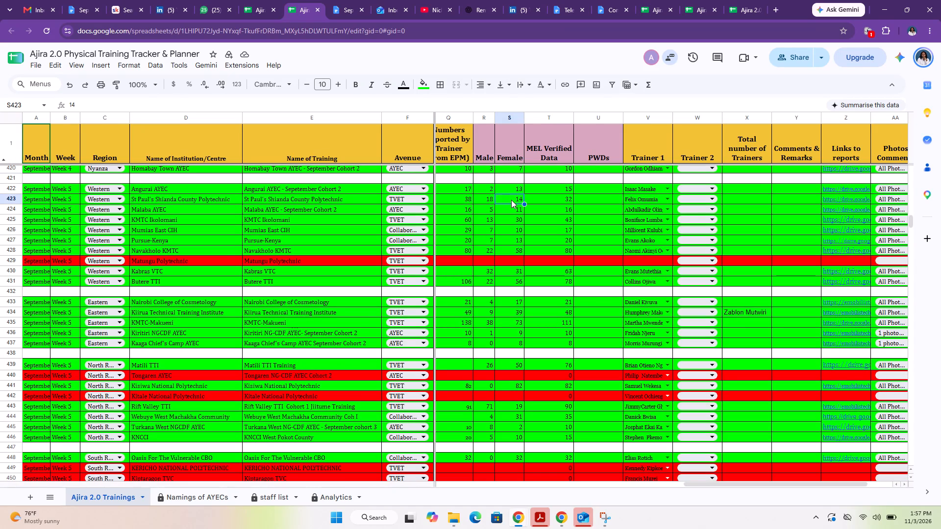
{"action": "left_click", "coordinate": [264, 9]}
{"action": "scroll", "coordinate": [404, 222], "scroll_direction": "up", "scroll_amount": 4}
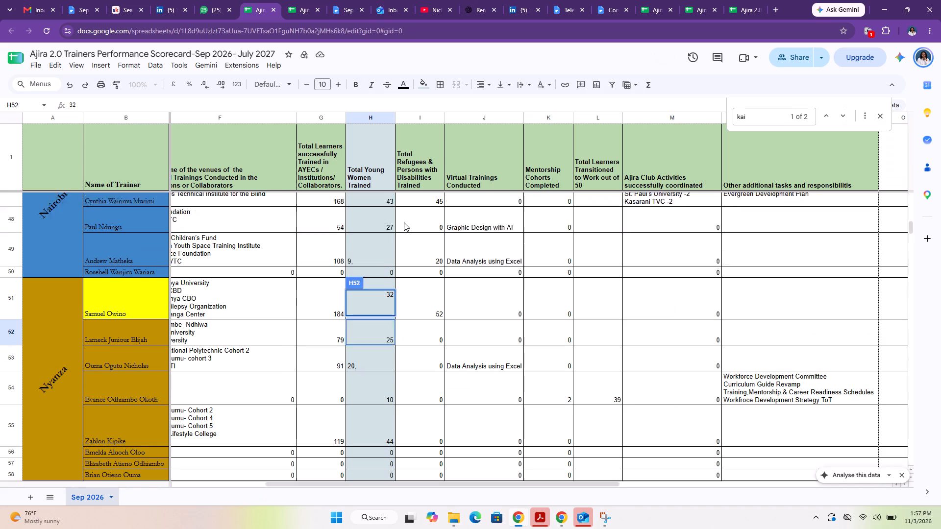
{"action": "scroll", "coordinate": [404, 222], "scroll_direction": "up", "scroll_amount": 11}
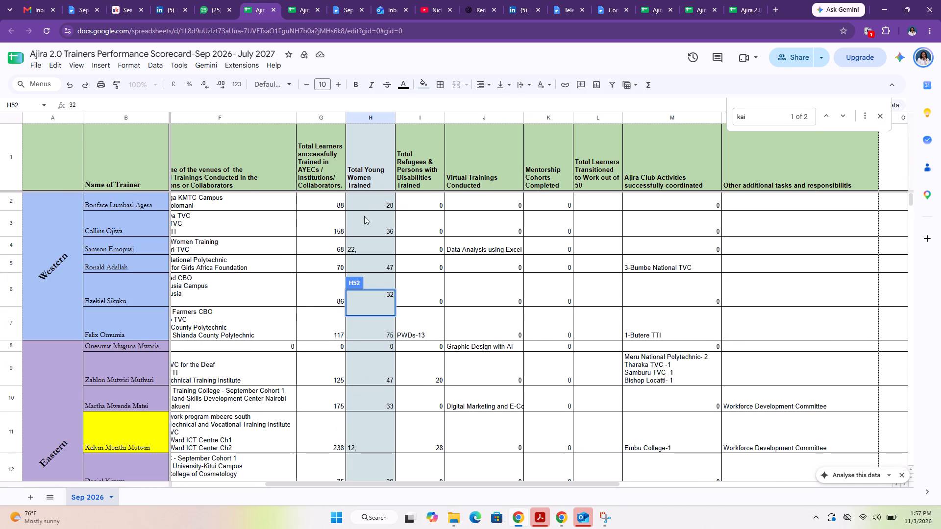
{"action": "left_click", "coordinate": [362, 230]}
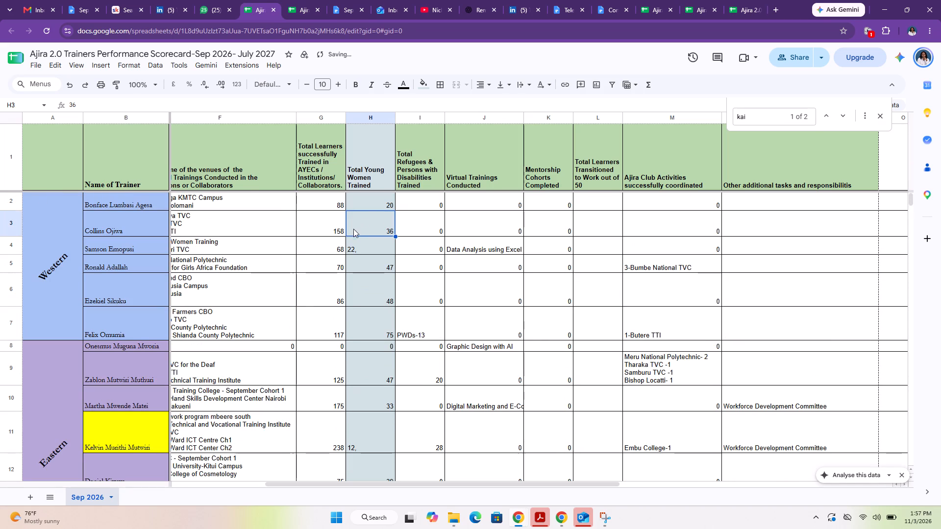
{"action": "left_click", "coordinate": [361, 329]}
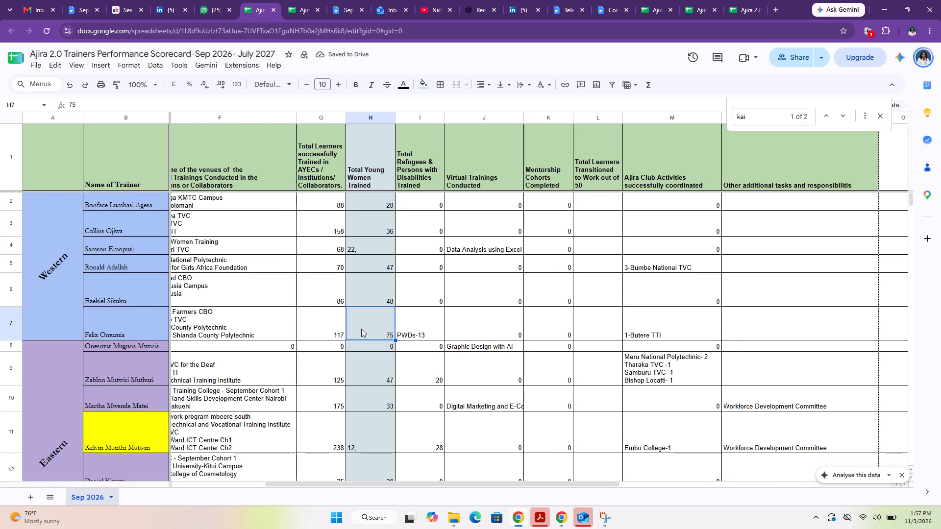
{"action": "type", "text": "89"}
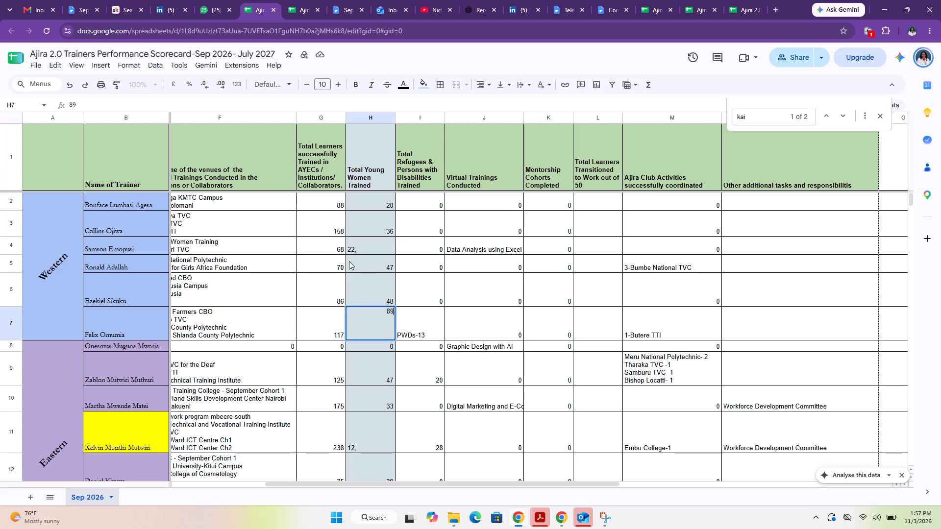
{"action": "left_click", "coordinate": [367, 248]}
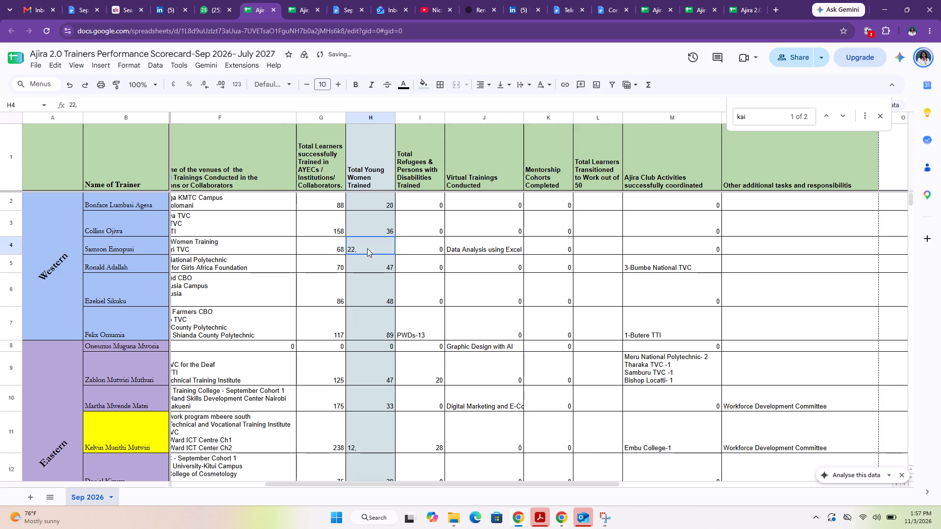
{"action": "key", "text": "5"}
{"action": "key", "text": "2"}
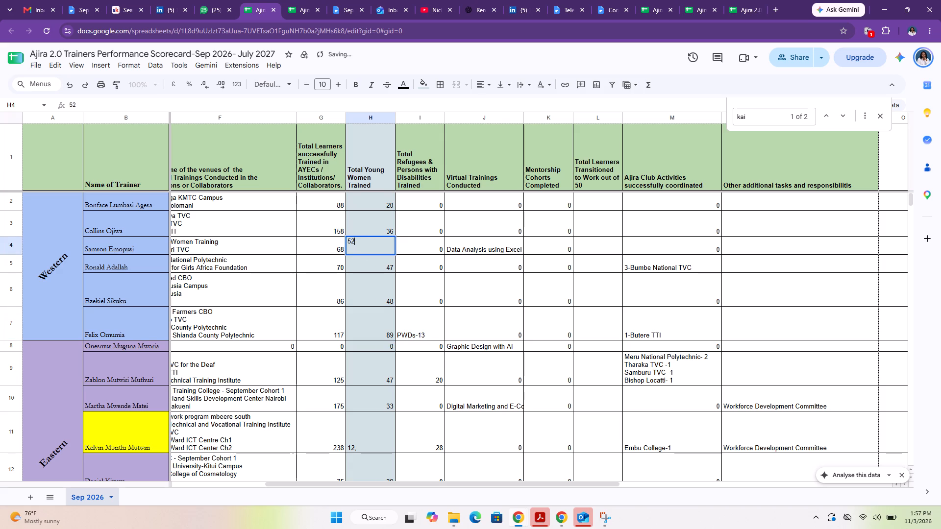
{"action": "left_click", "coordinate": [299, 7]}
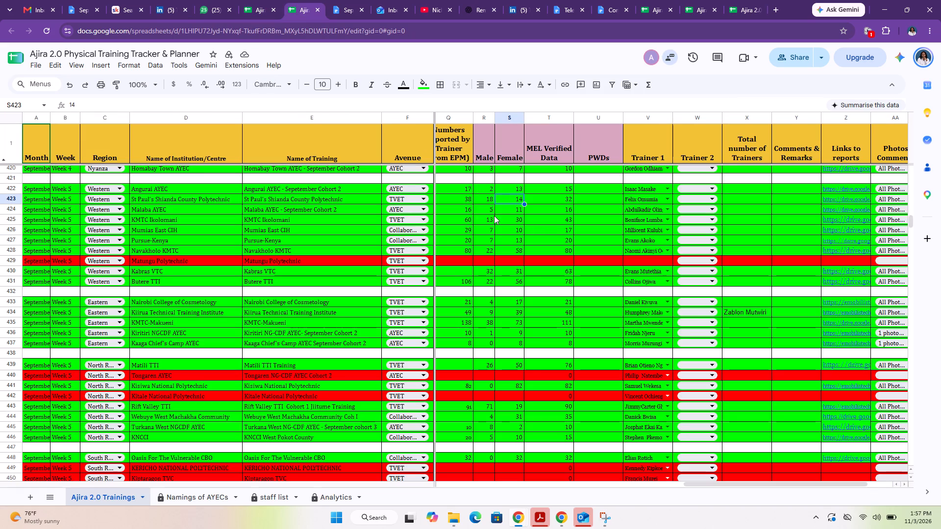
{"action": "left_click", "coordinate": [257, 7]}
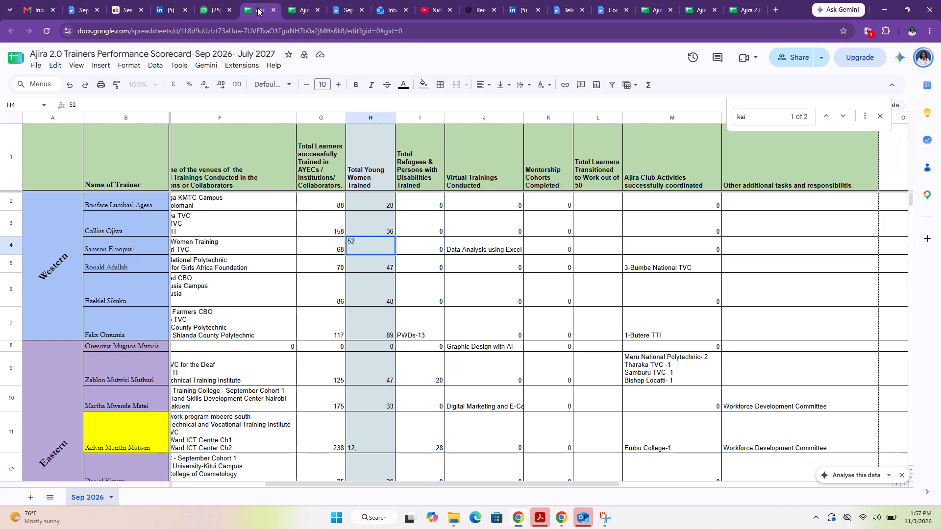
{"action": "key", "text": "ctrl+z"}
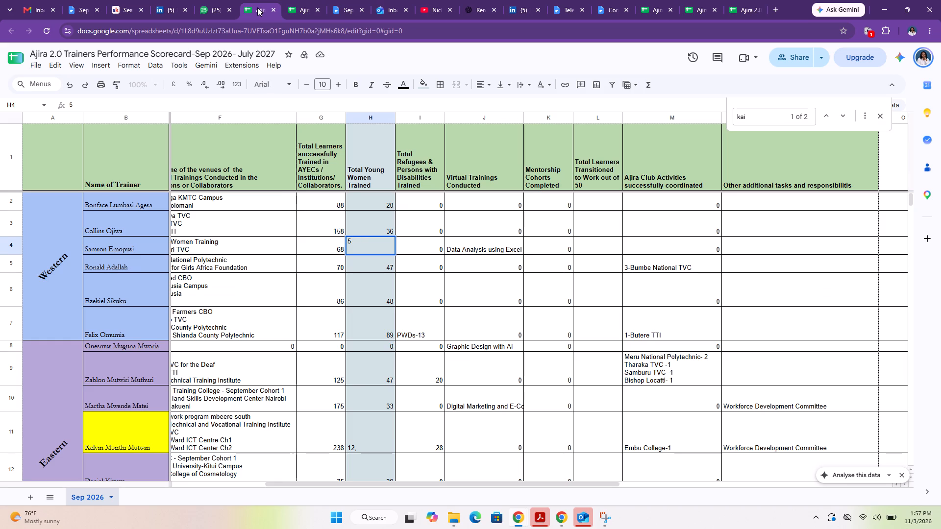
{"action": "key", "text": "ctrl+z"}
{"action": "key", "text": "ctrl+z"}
Set young women trained in scorecard row 4 to 22, and in row 2 to 50 with the tracker's Week 5 KMTC Ikolomani females added.
{"action": "type", "text": "22"}
{"action": "left_click", "coordinate": [388, 209]}
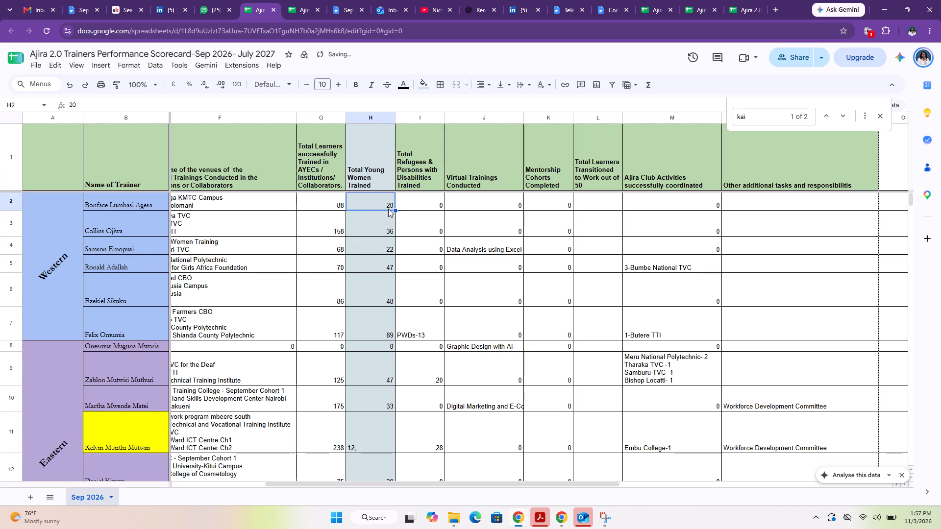
{"action": "type", "text": "50"}
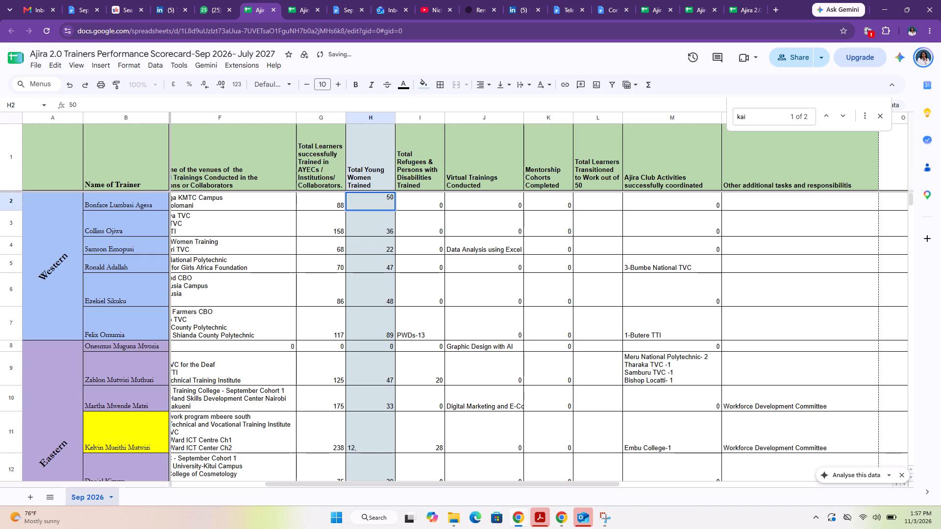
Check the tracker's Week 5 female count for Butere TTI and set young women trained in scorecard row 3 to 92.
{"action": "left_click", "coordinate": [304, 11]}
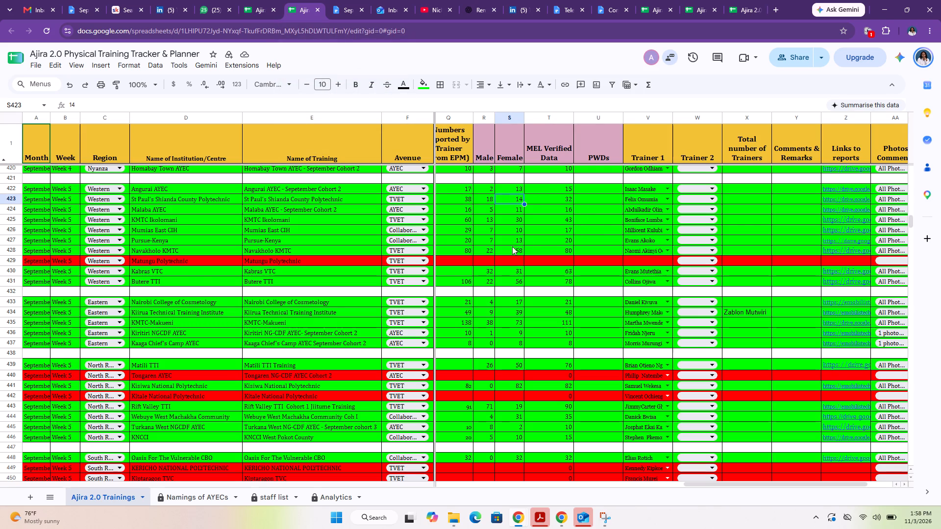
{"action": "left_click", "coordinate": [513, 281]}
{"action": "scroll", "coordinate": [513, 281], "scroll_direction": "down", "scroll_amount": 1}
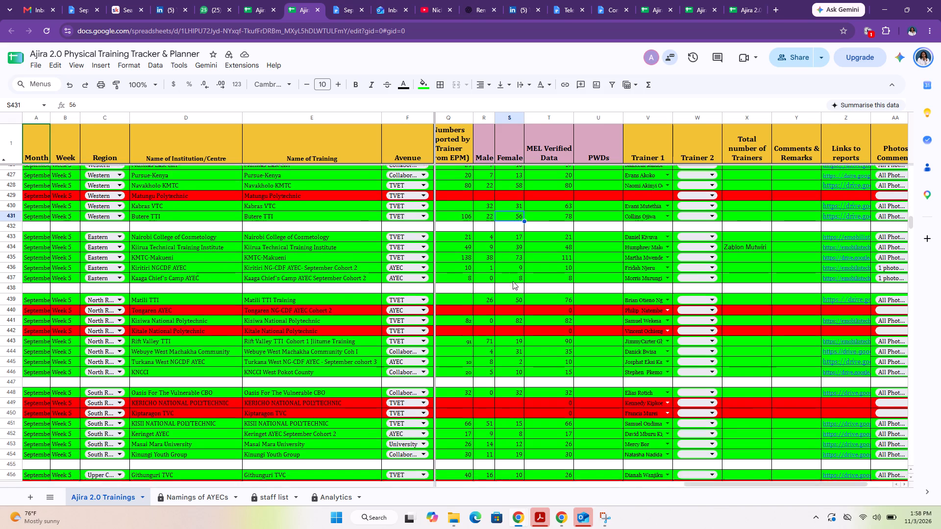
{"action": "scroll", "coordinate": [513, 281], "scroll_direction": "down", "scroll_amount": 2}
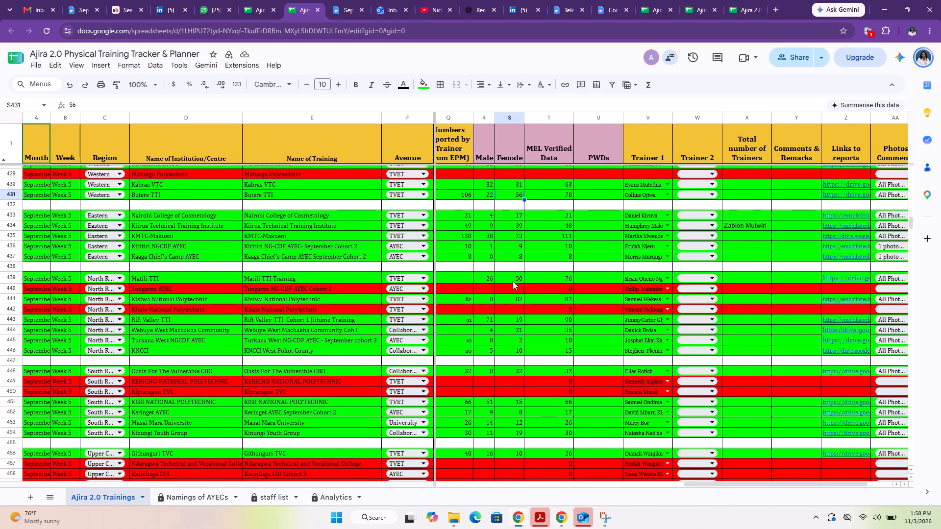
{"action": "left_click", "coordinate": [258, 5]}
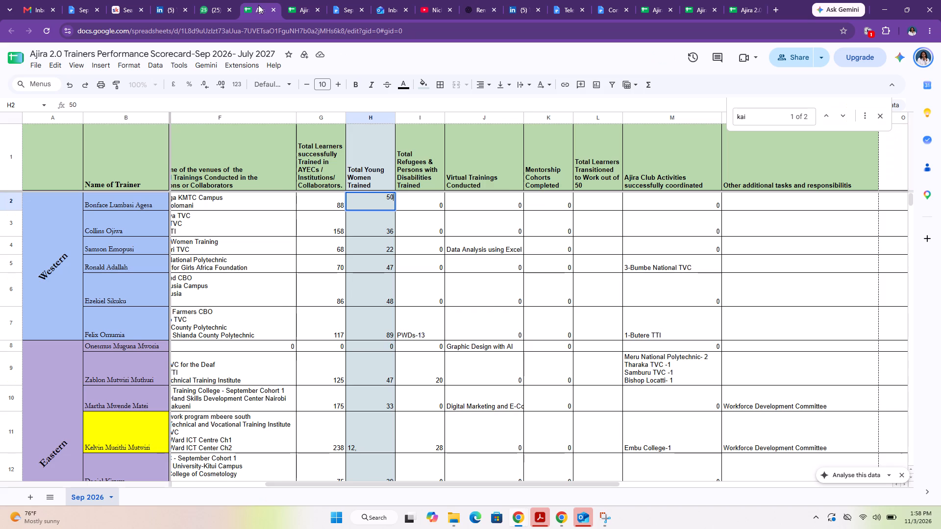
{"action": "left_click", "coordinate": [383, 330]}
{"action": "scroll", "coordinate": [383, 330], "scroll_direction": "up", "scroll_amount": 1}
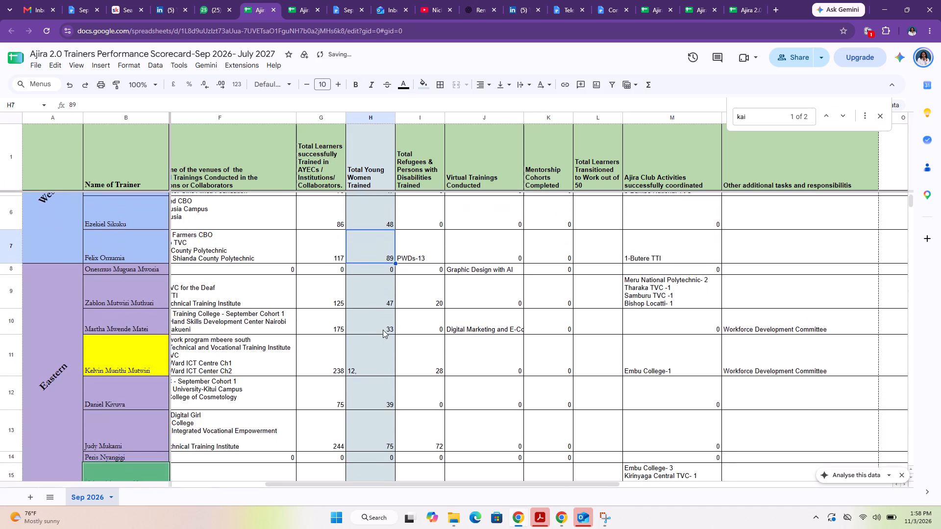
{"action": "scroll", "coordinate": [383, 330], "scroll_direction": "up", "scroll_amount": 4}
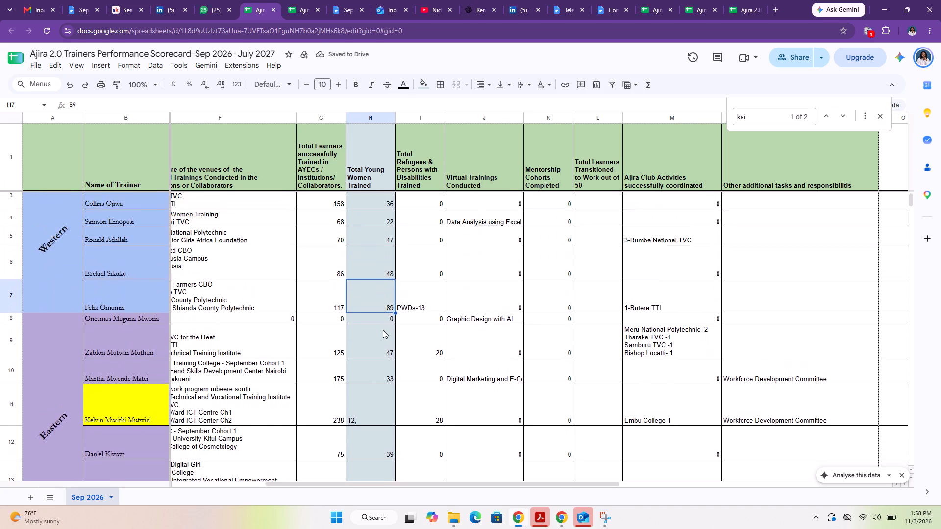
{"action": "scroll", "coordinate": [383, 330], "scroll_direction": "up", "scroll_amount": 1}
{"action": "left_click", "coordinate": [374, 227]}
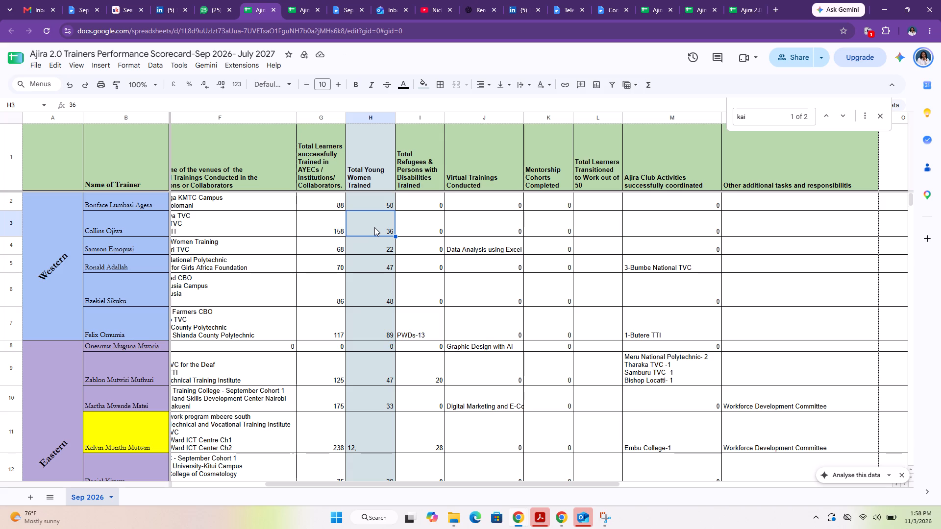
{"action": "key", "text": "9"}
{"action": "key", "text": "2"}
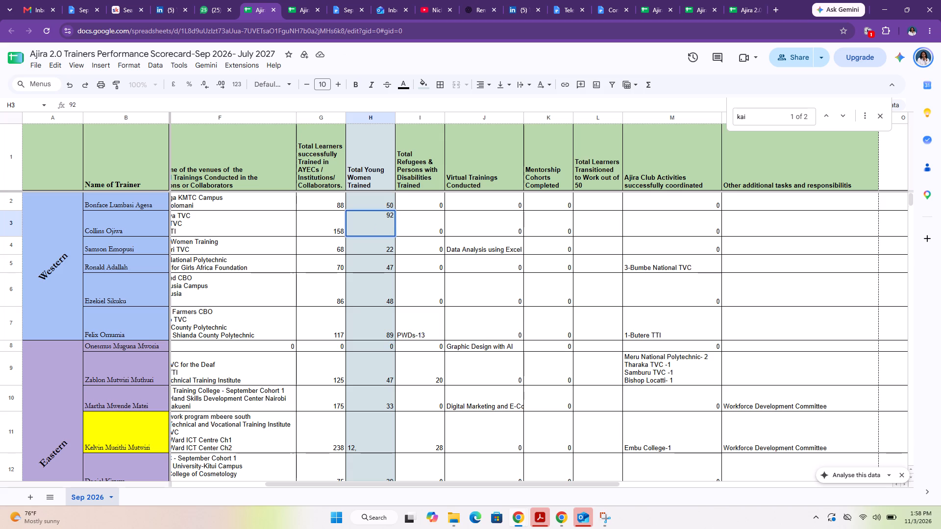
Check the tracker's Week 5 female count for Nairobi College of Cosmetology and set young women trained in scorecard row 12 to 56.
{"action": "left_click", "coordinate": [308, 4]}
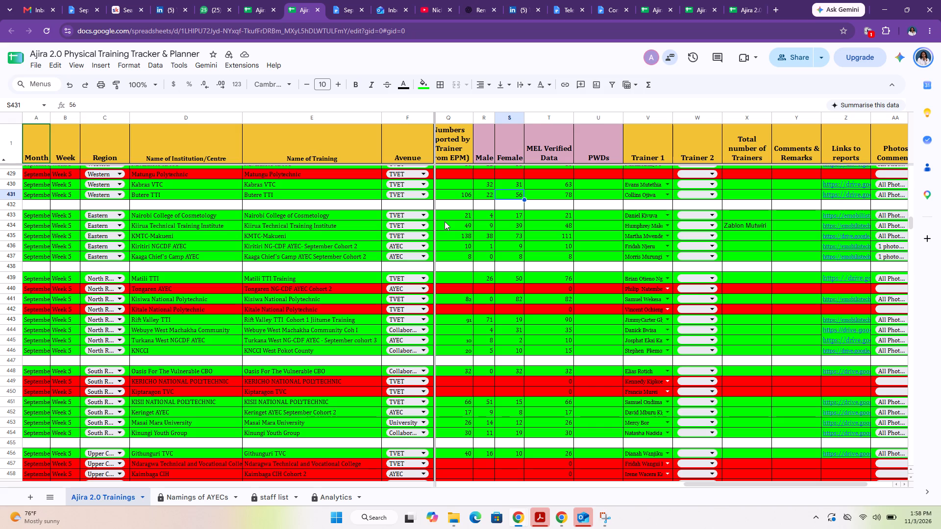
{"action": "left_click", "coordinate": [245, 5]}
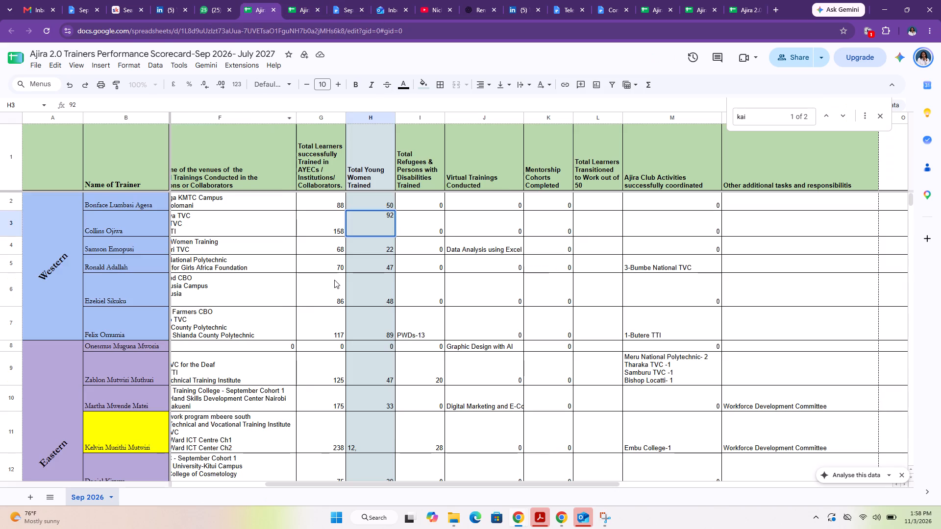
{"action": "left_click", "coordinate": [333, 311]}
{"action": "scroll", "coordinate": [333, 311], "scroll_direction": "down", "scroll_amount": 2}
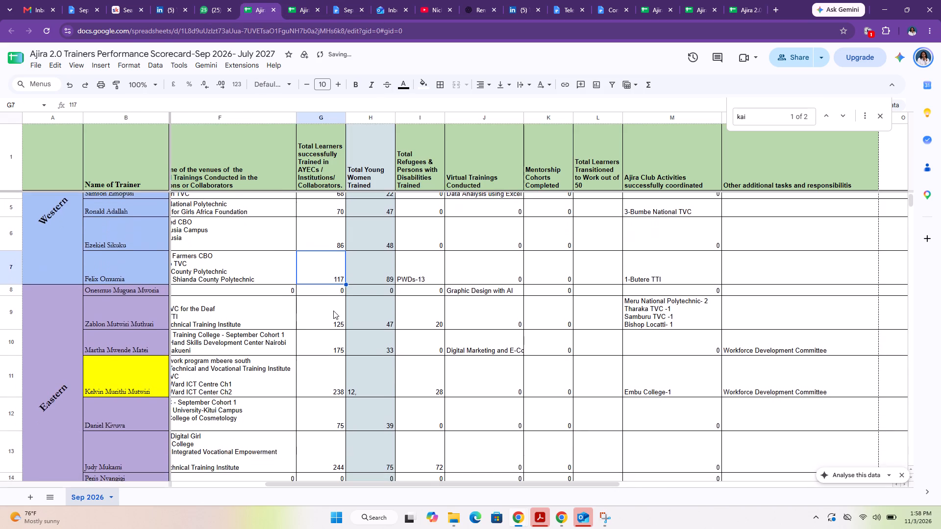
{"action": "scroll", "coordinate": [333, 311], "scroll_direction": "down", "scroll_amount": 2}
{"action": "left_click", "coordinate": [379, 370]}
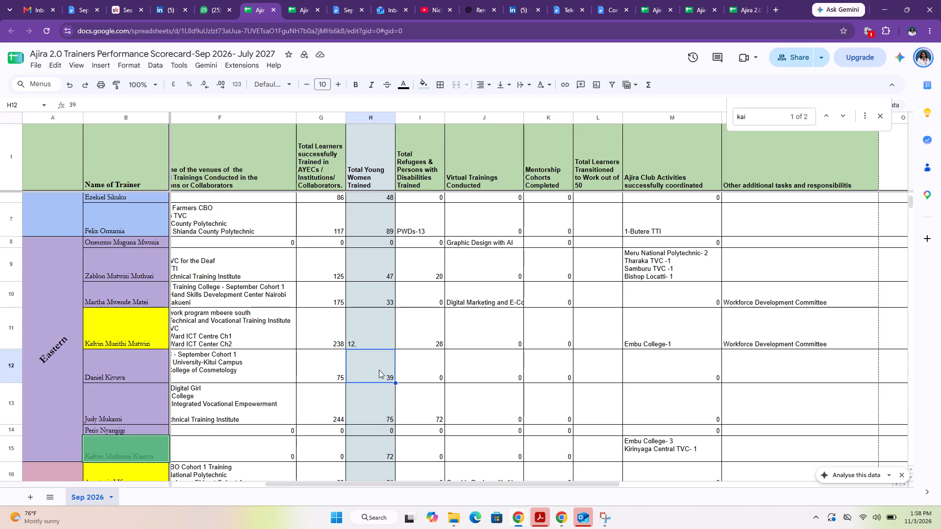
{"action": "type", "text": "56"}
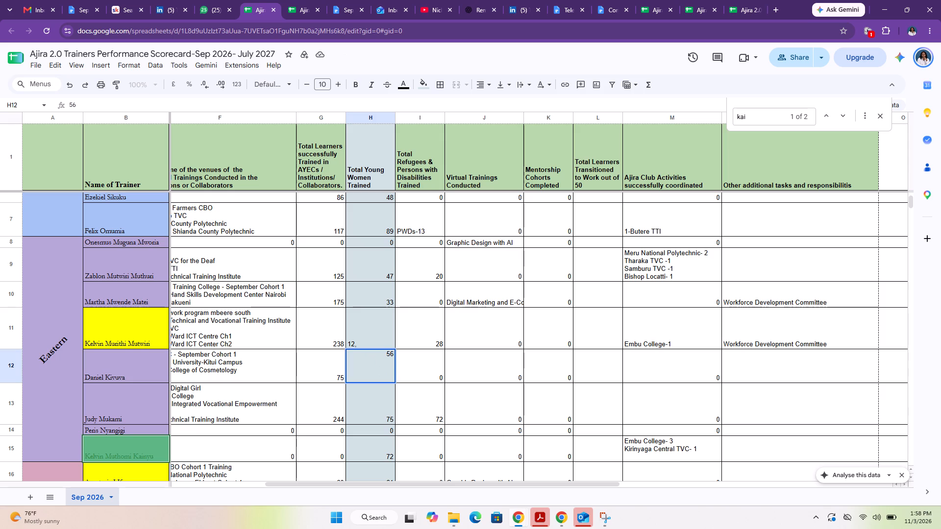
Check the tracker's Week 5 female count for KMTC-Makueni and set young women trained in scorecard row 10 to 106.
{"action": "left_click", "coordinate": [301, 8]}
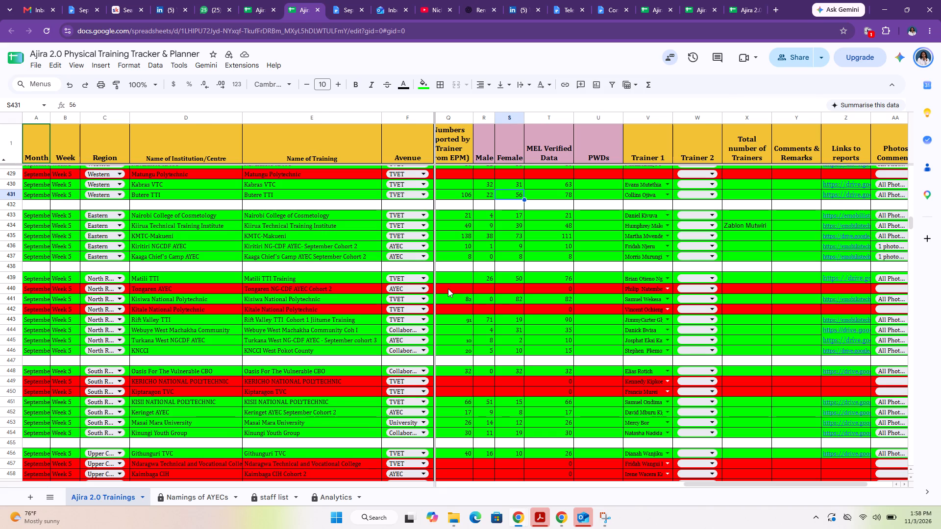
{"action": "left_click", "coordinate": [511, 238]}
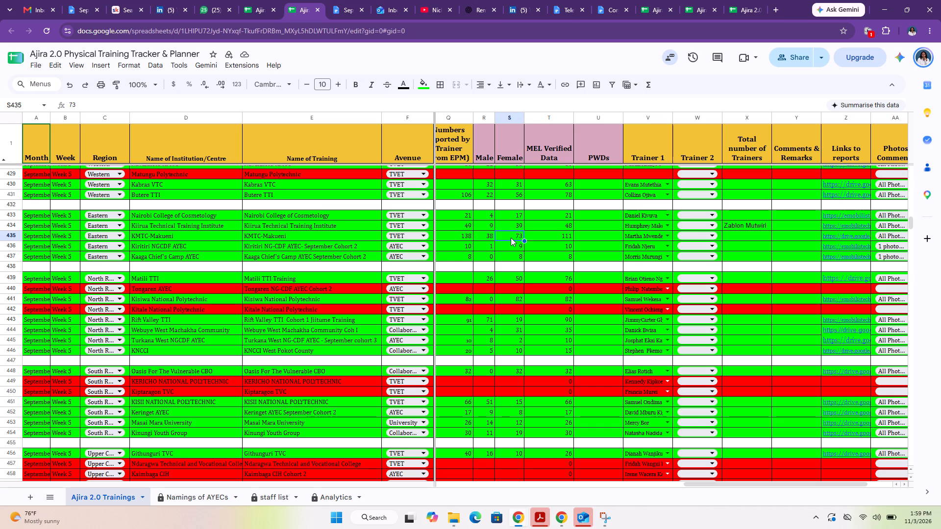
{"action": "left_click", "coordinate": [258, 6]}
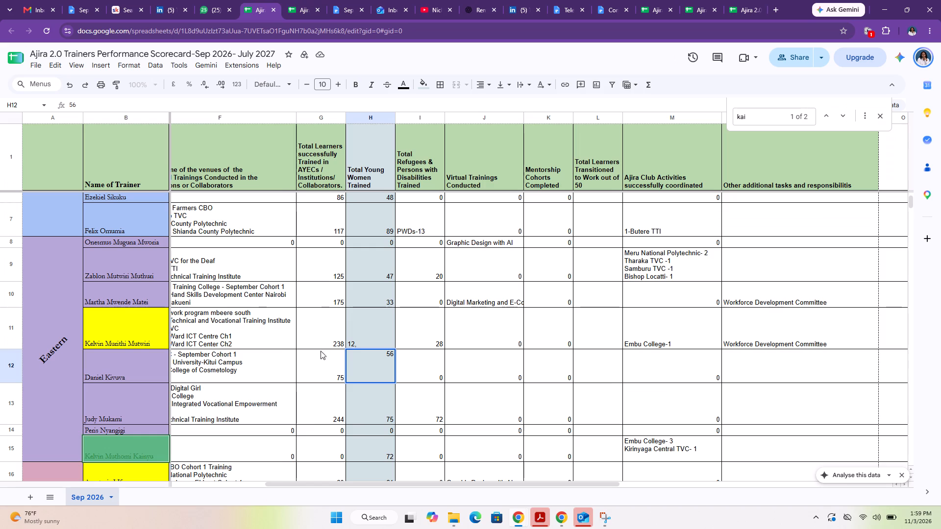
{"action": "left_click", "coordinate": [333, 375]}
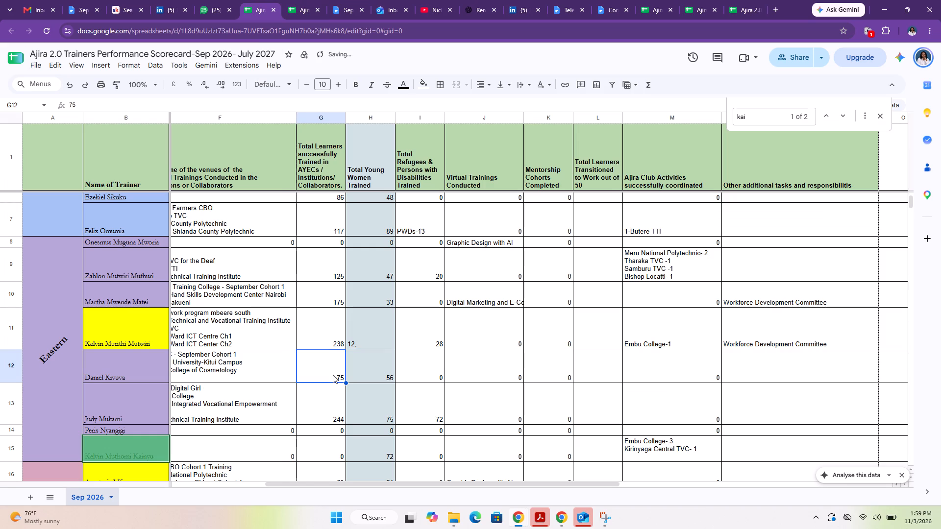
{"action": "left_click", "coordinate": [368, 295]}
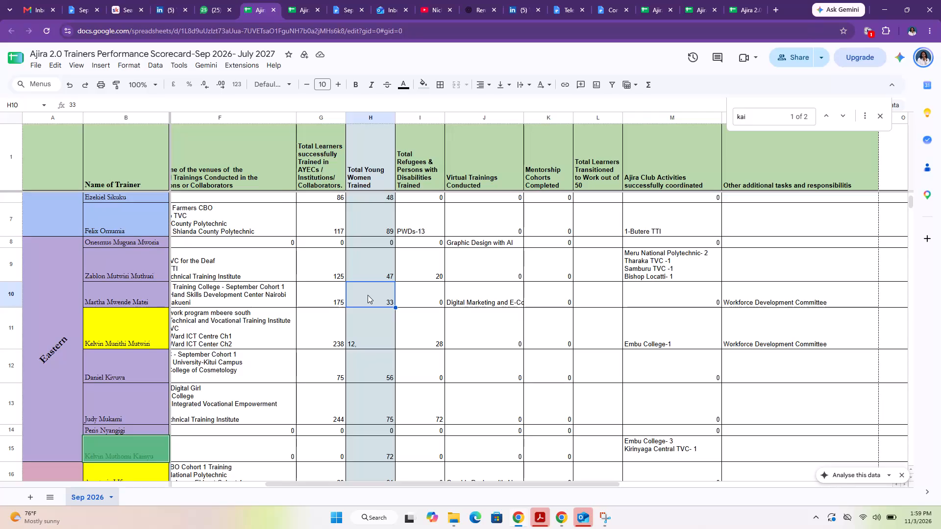
{"action": "type", "text": "106"}
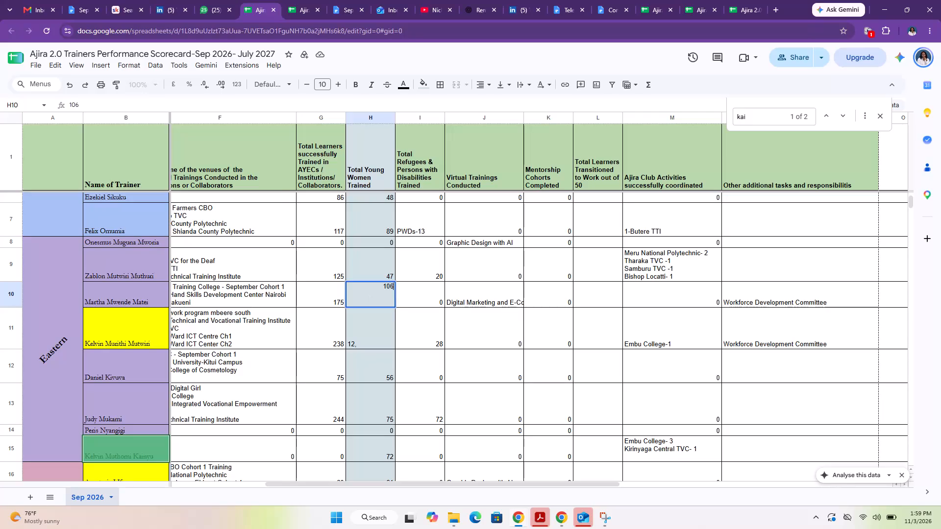
{"action": "left_click", "coordinate": [374, 380]}
{"action": "scroll", "coordinate": [374, 380], "scroll_direction": "down", "scroll_amount": 1}
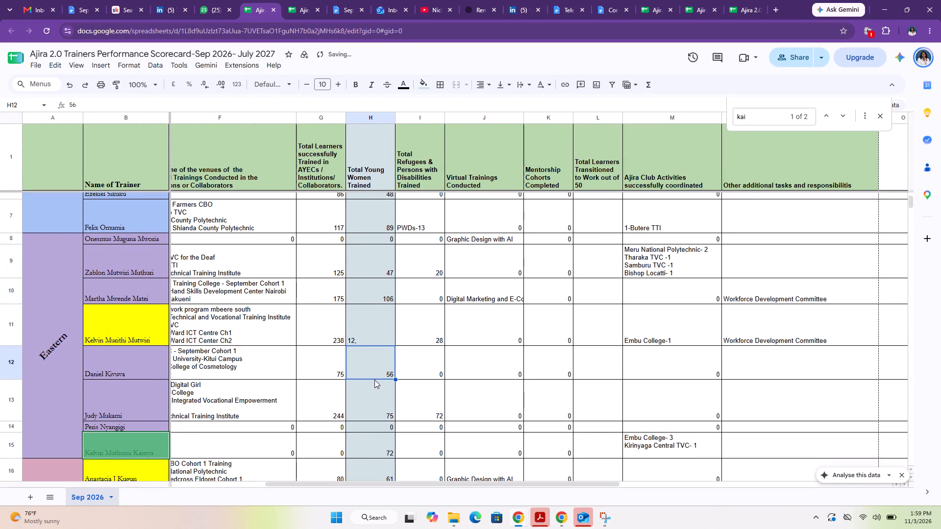
{"action": "scroll", "coordinate": [374, 380], "scroll_direction": "down", "scroll_amount": 1}
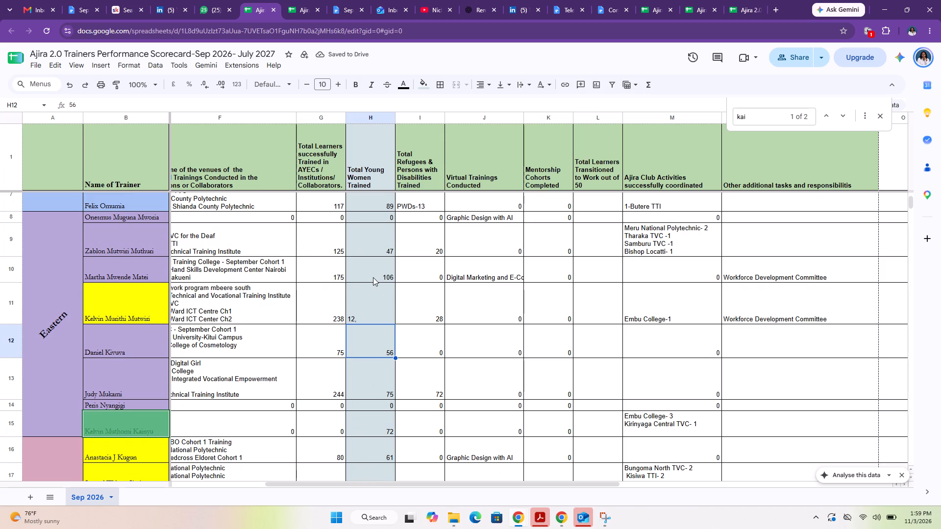
{"action": "left_click", "coordinate": [373, 277]}
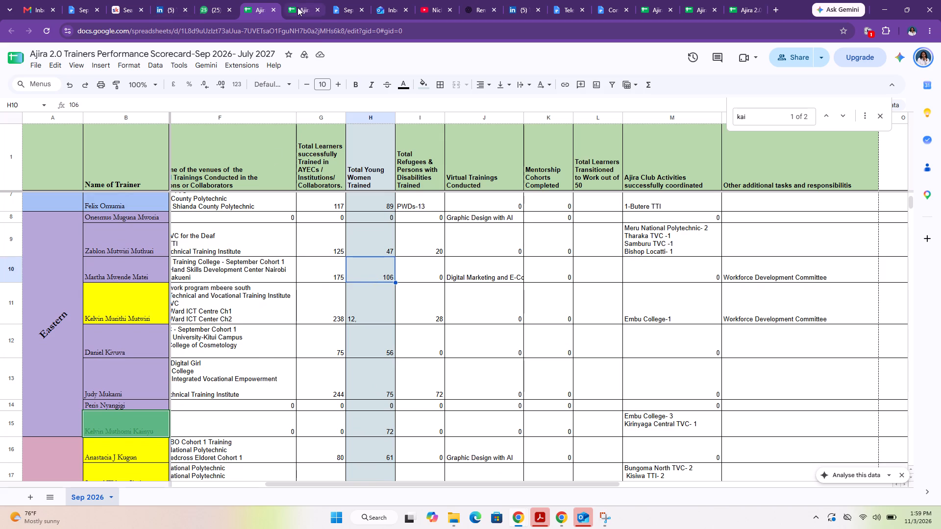
Check the tracker's Week 5 female count for Kisiwa National Polytechnic and set young women trained in scorecard row 17 to 98.
{"action": "left_click", "coordinate": [297, 7]}
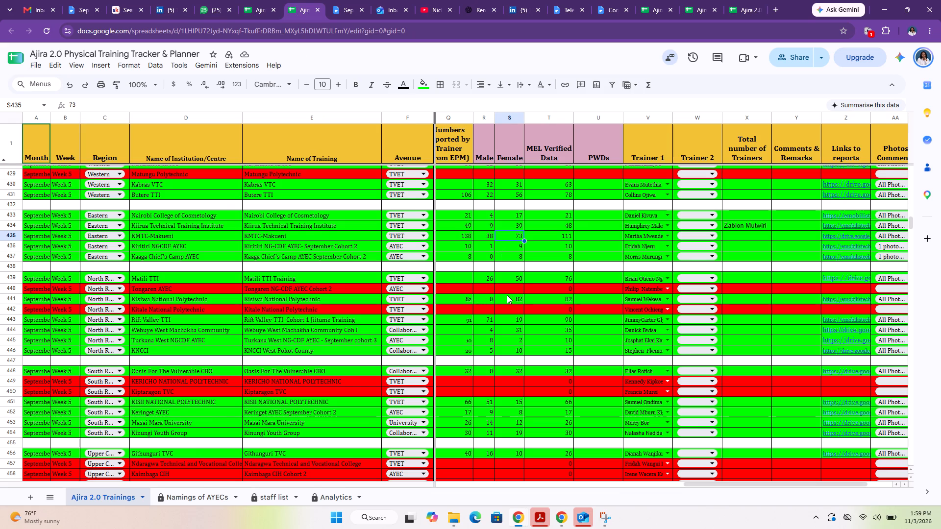
{"action": "scroll", "coordinate": [507, 295], "scroll_direction": "down", "scroll_amount": 2}
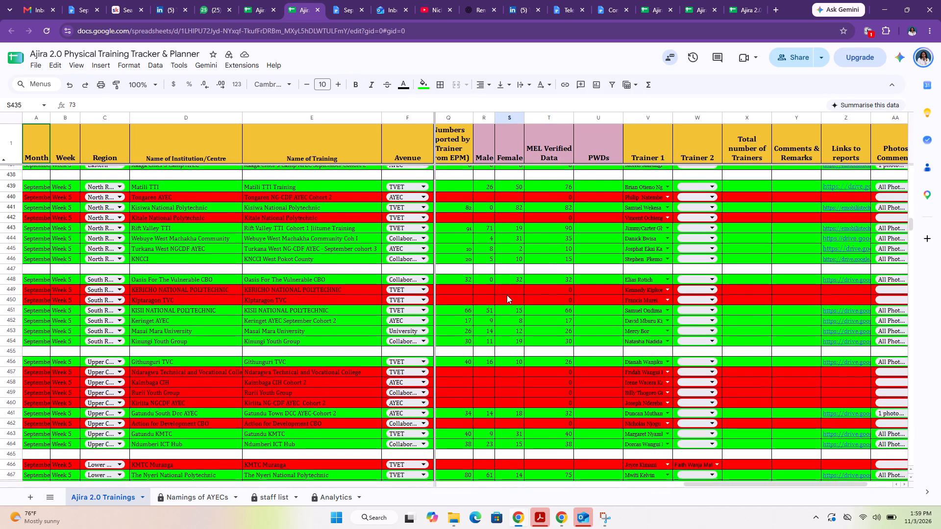
{"action": "scroll", "coordinate": [507, 295], "scroll_direction": "down", "scroll_amount": 1}
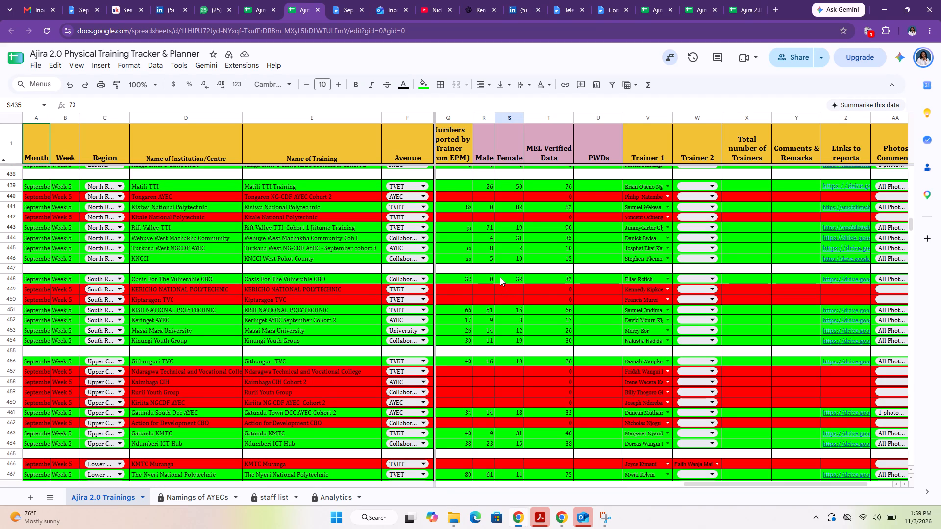
{"action": "scroll", "coordinate": [500, 277], "scroll_direction": "up", "scroll_amount": 2}
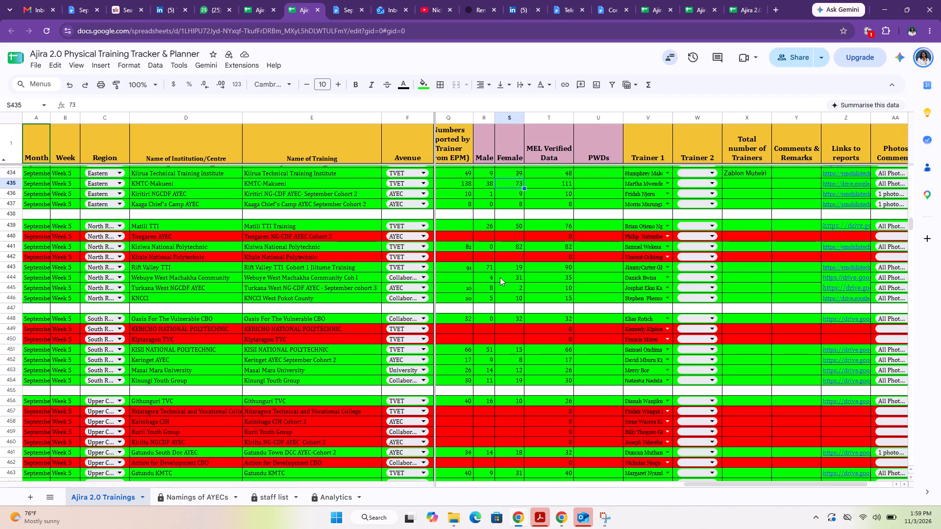
{"action": "left_click", "coordinate": [509, 248]}
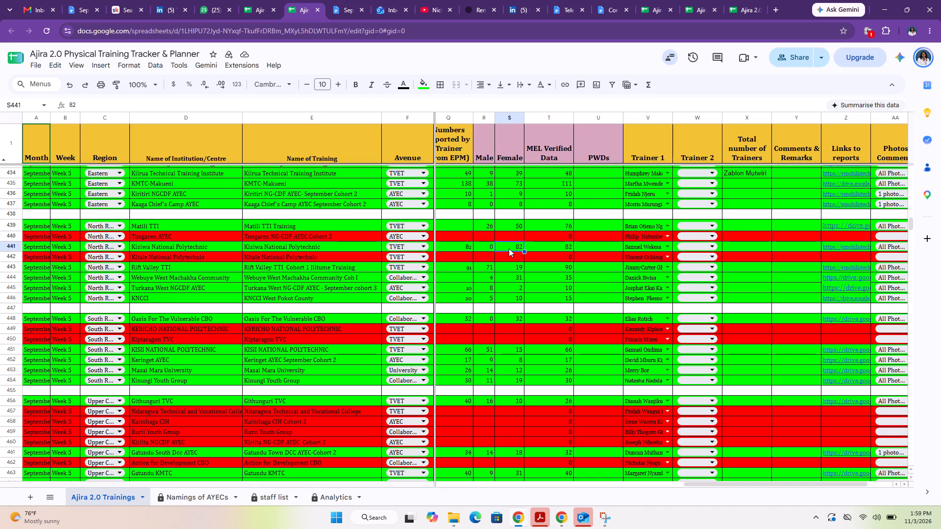
{"action": "left_click", "coordinate": [256, 0]}
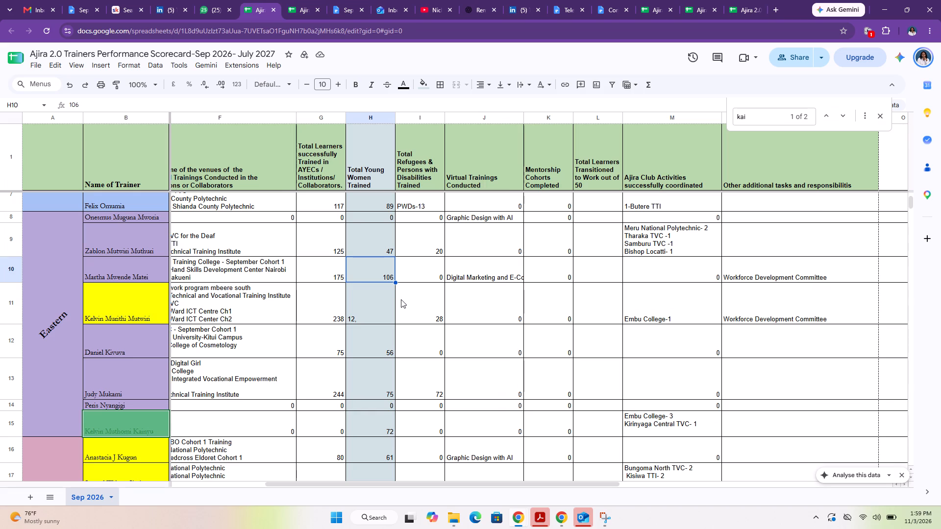
{"action": "left_click", "coordinate": [401, 299]}
{"action": "scroll", "coordinate": [401, 299], "scroll_direction": "down", "scroll_amount": 1}
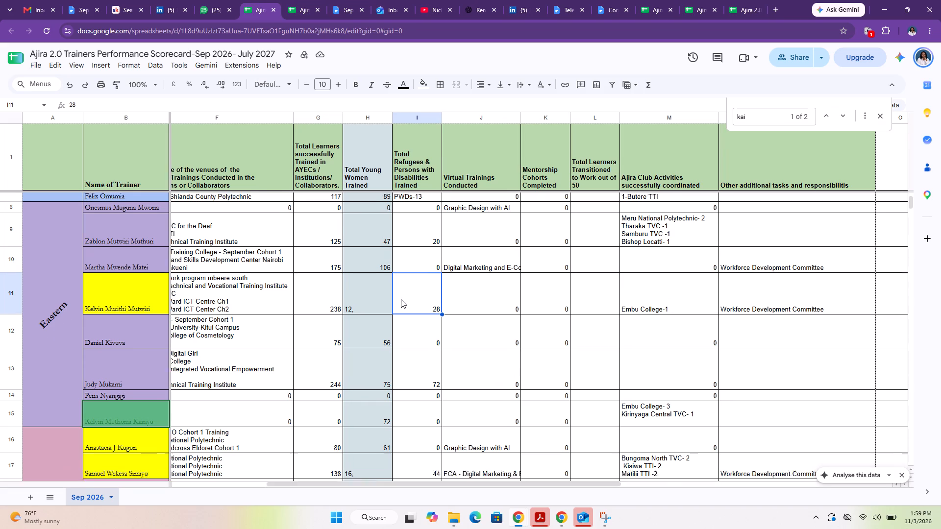
{"action": "scroll", "coordinate": [401, 299], "scroll_direction": "down", "scroll_amount": 3}
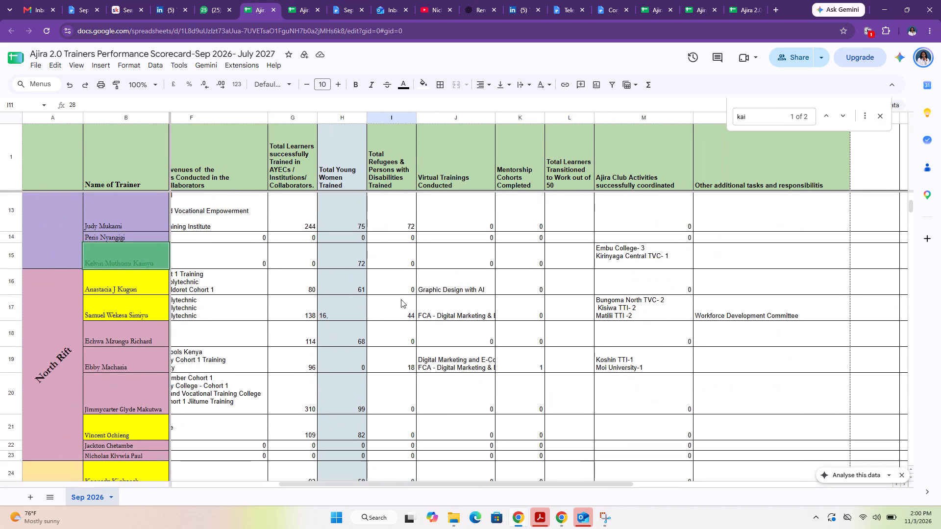
{"action": "left_click", "coordinate": [359, 312]}
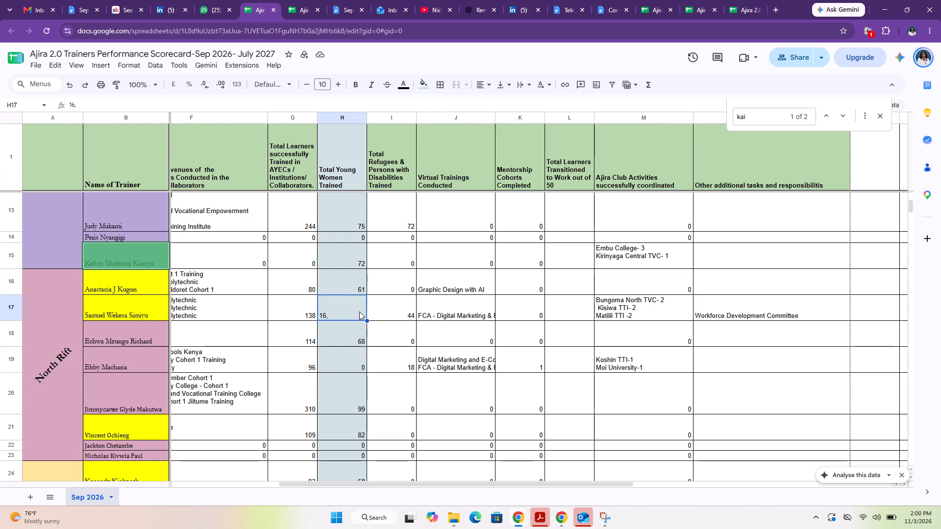
{"action": "key", "text": "9"}
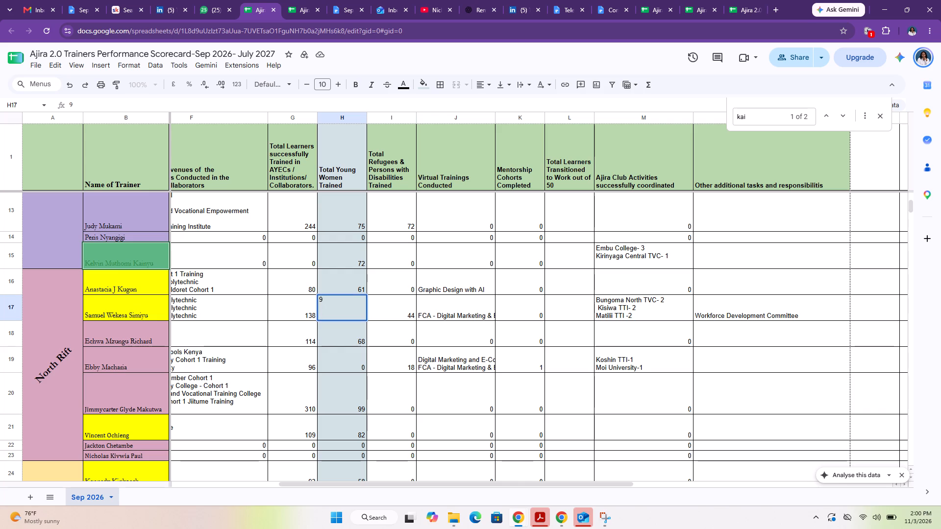
{"action": "key", "text": "8"}
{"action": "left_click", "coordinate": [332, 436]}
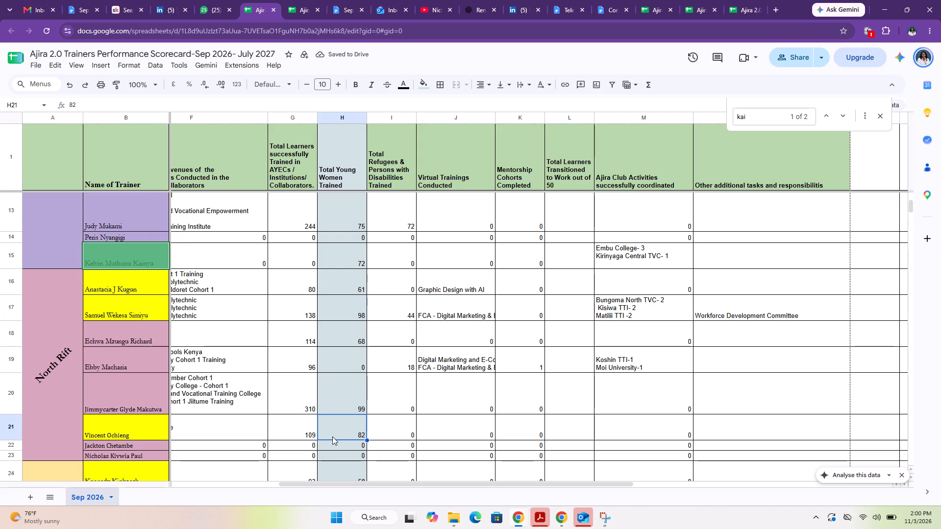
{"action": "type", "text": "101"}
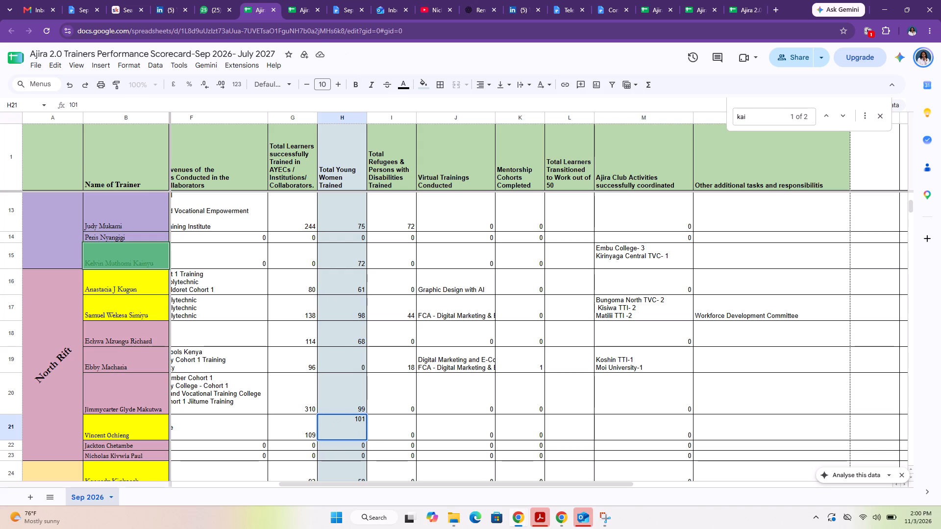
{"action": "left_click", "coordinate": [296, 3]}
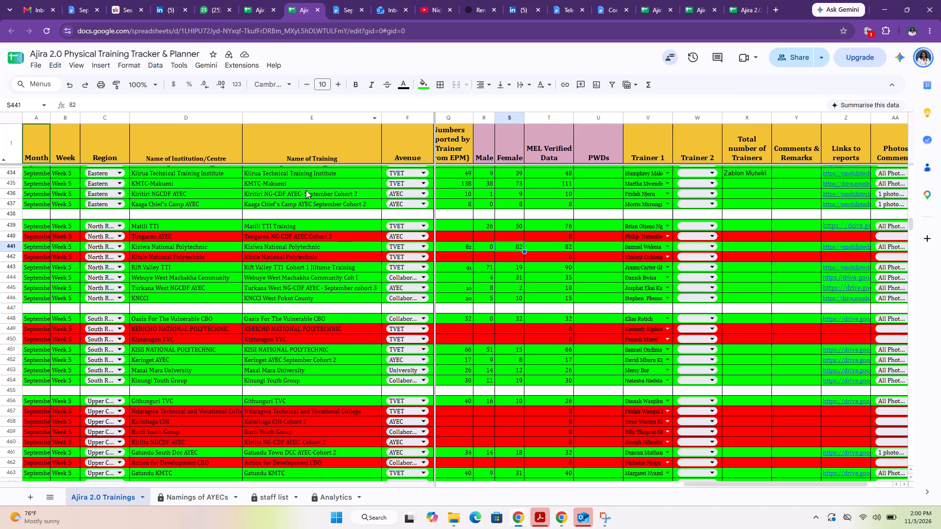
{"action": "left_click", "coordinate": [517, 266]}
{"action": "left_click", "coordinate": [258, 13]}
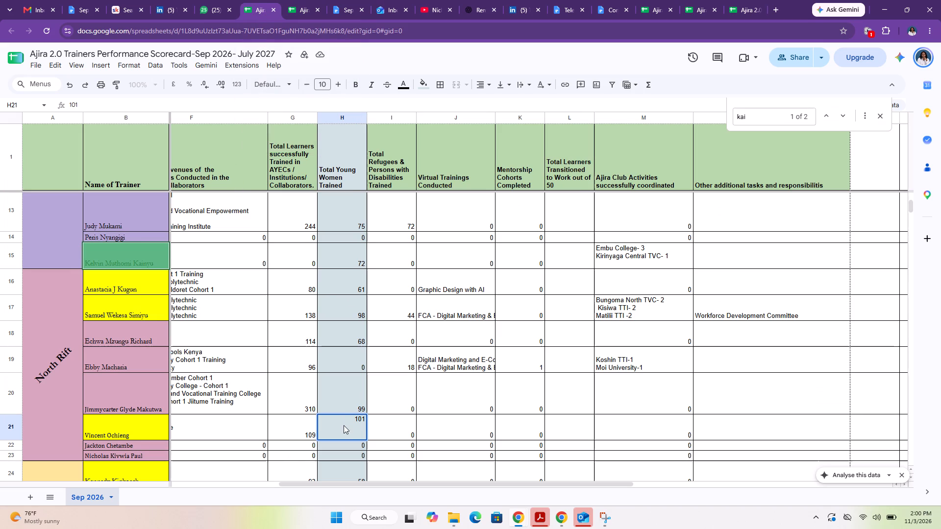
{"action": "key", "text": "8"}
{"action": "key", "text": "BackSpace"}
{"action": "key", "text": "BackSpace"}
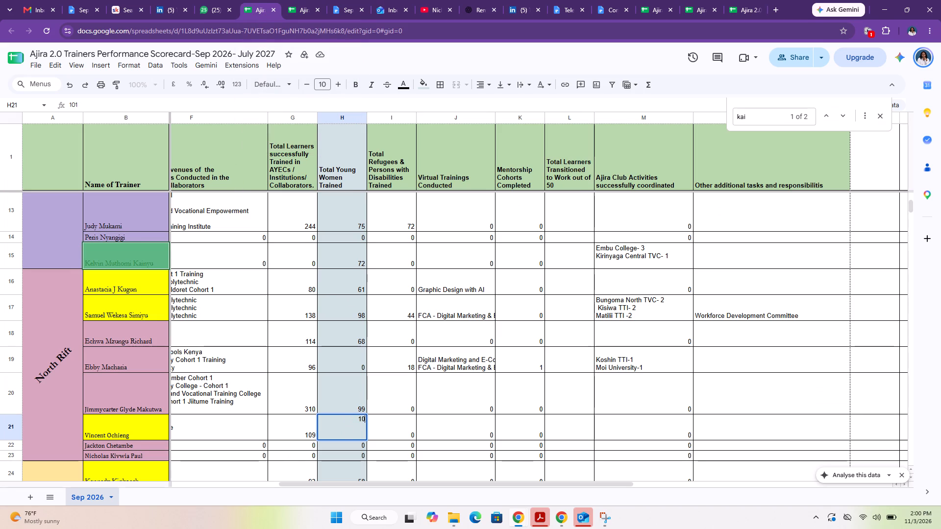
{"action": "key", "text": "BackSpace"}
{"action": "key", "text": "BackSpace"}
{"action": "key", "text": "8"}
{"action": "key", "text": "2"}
Set young women trained in scorecard row 20 to 118, adding the tracker's Week 5 Rift Valley TTI females.
{"action": "left_click", "coordinate": [346, 401]}
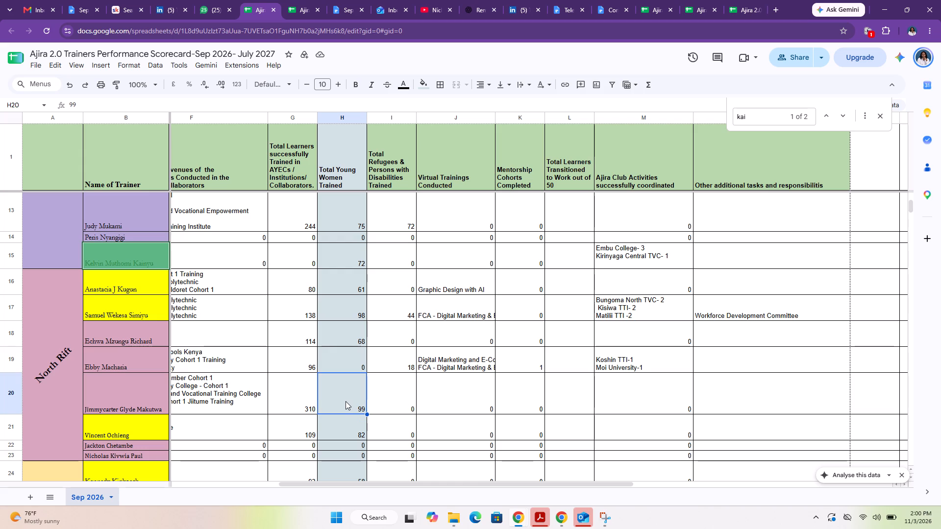
{"action": "type", "text": "11"}
{"action": "key", "text": "8"}
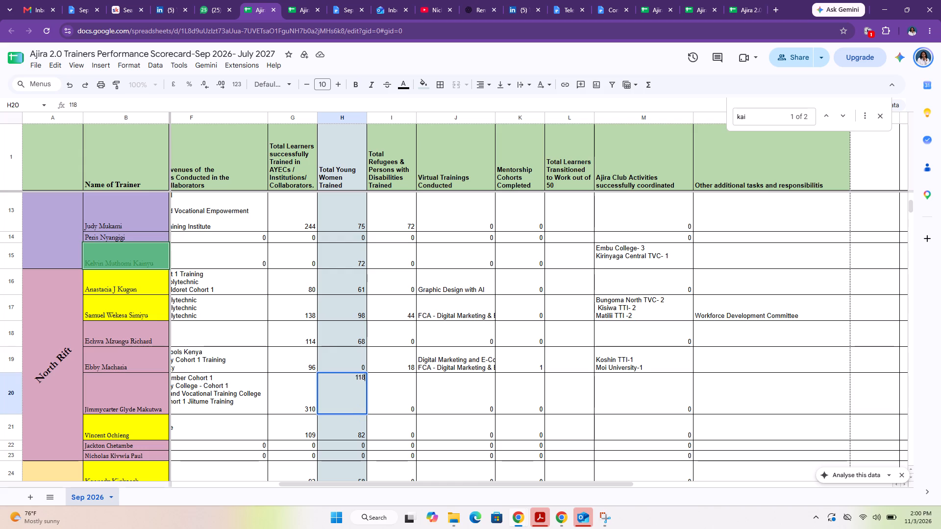
{"action": "left_click", "coordinate": [344, 431]}
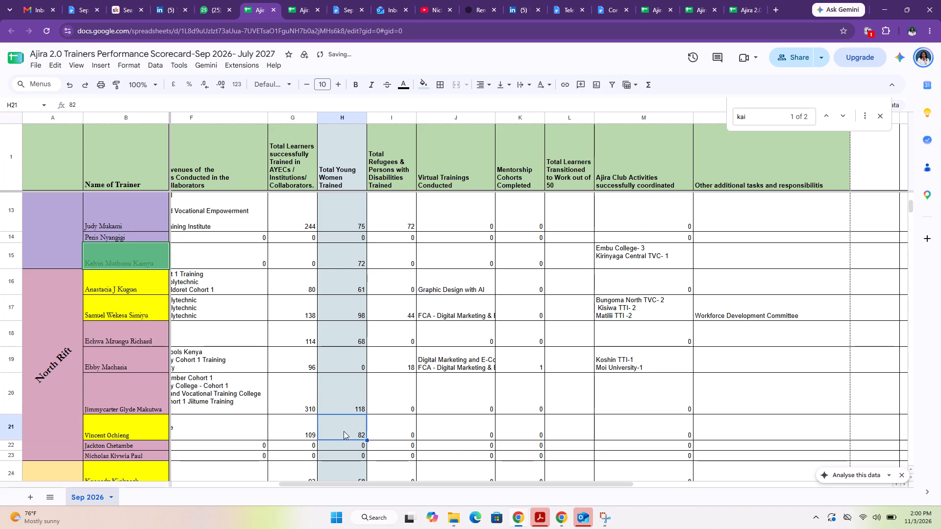
Check the tracker's Week 5 female count for Oasis For The Vulnerable CBO and set young women trained in scorecard row 27 to 99.
{"action": "scroll", "coordinate": [344, 431], "scroll_direction": "down", "scroll_amount": 3}
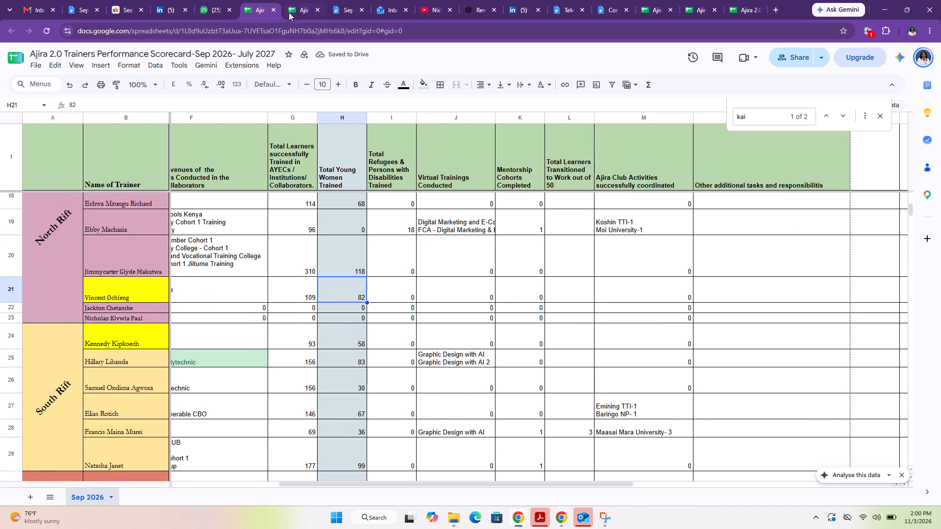
{"action": "left_click", "coordinate": [297, 10]}
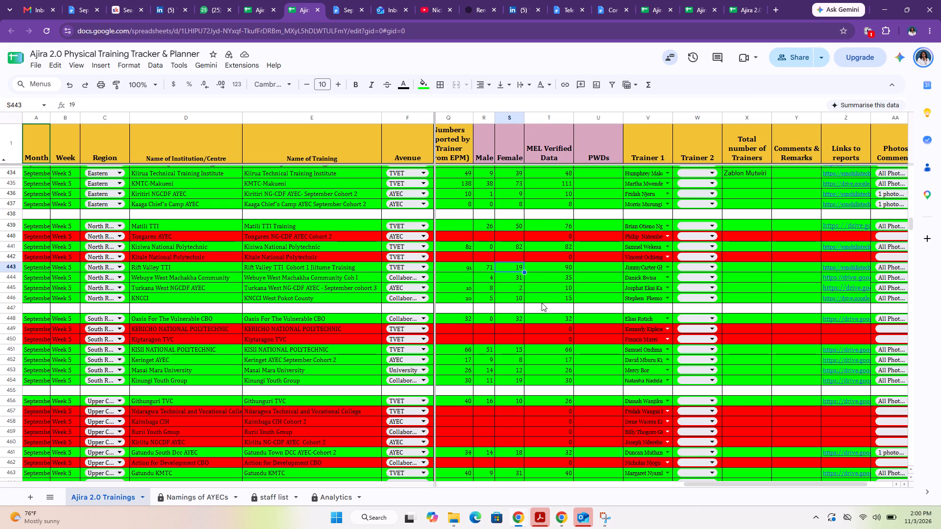
{"action": "left_click", "coordinate": [515, 269]}
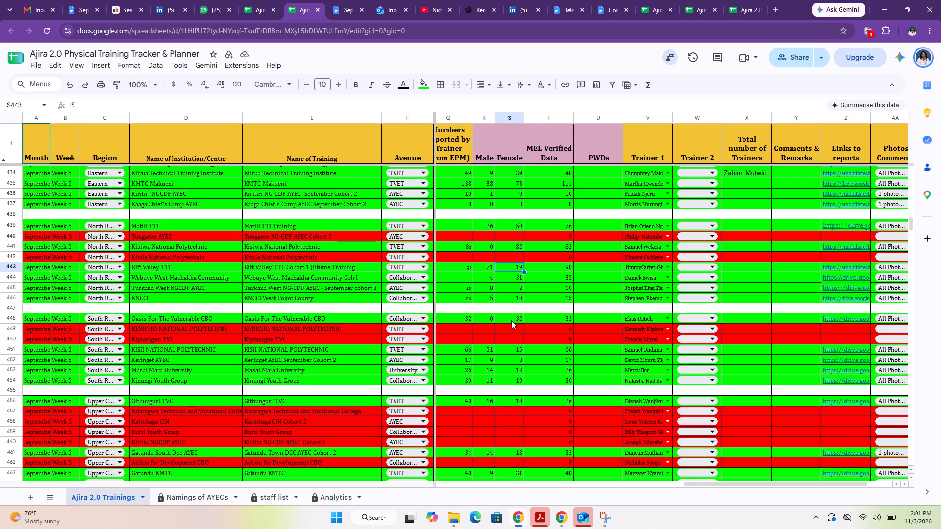
{"action": "scroll", "coordinate": [511, 320], "scroll_direction": "down", "scroll_amount": 2}
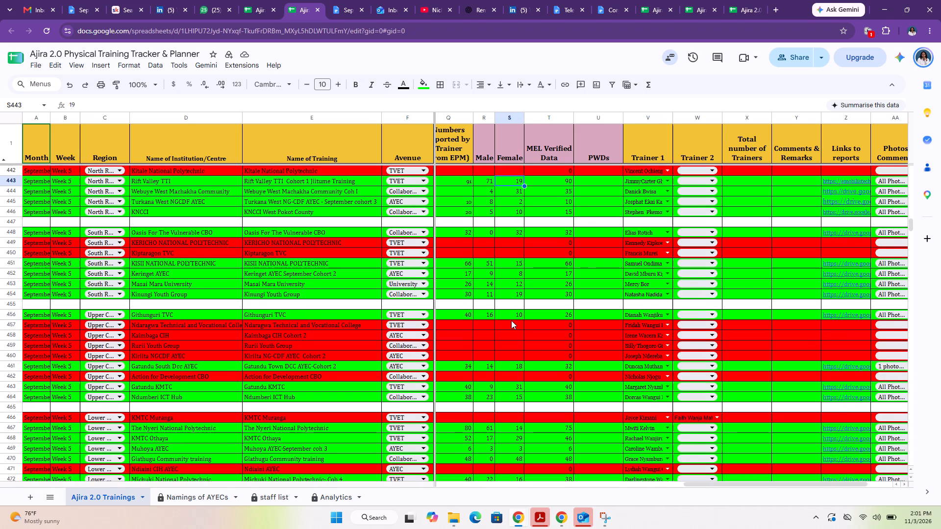
{"action": "scroll", "coordinate": [511, 320], "scroll_direction": "down", "scroll_amount": 1}
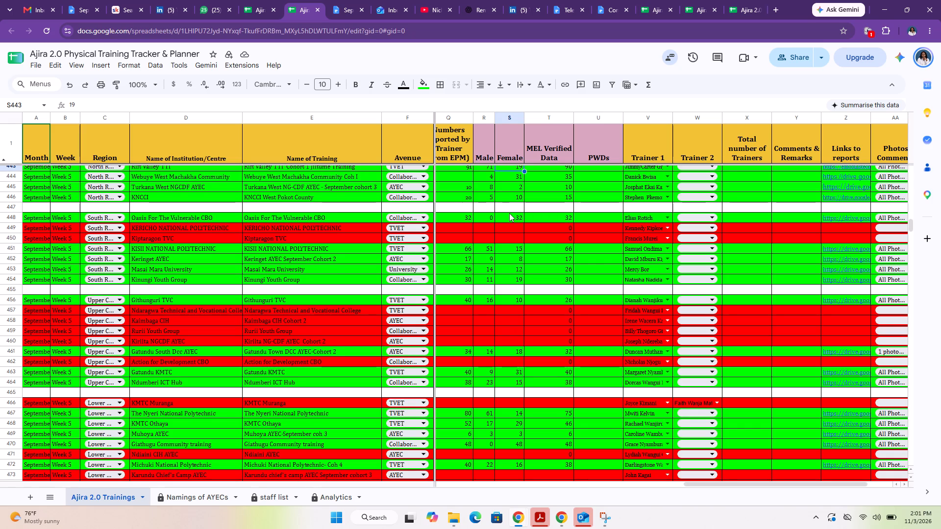
{"action": "left_click", "coordinate": [258, 9]}
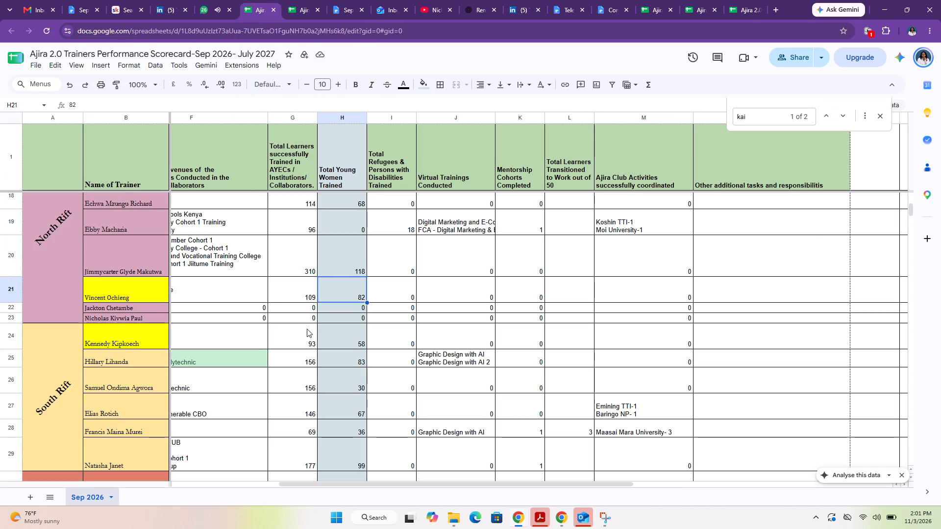
{"action": "left_click", "coordinate": [307, 329]}
{"action": "scroll", "coordinate": [307, 329], "scroll_direction": "down", "scroll_amount": 3}
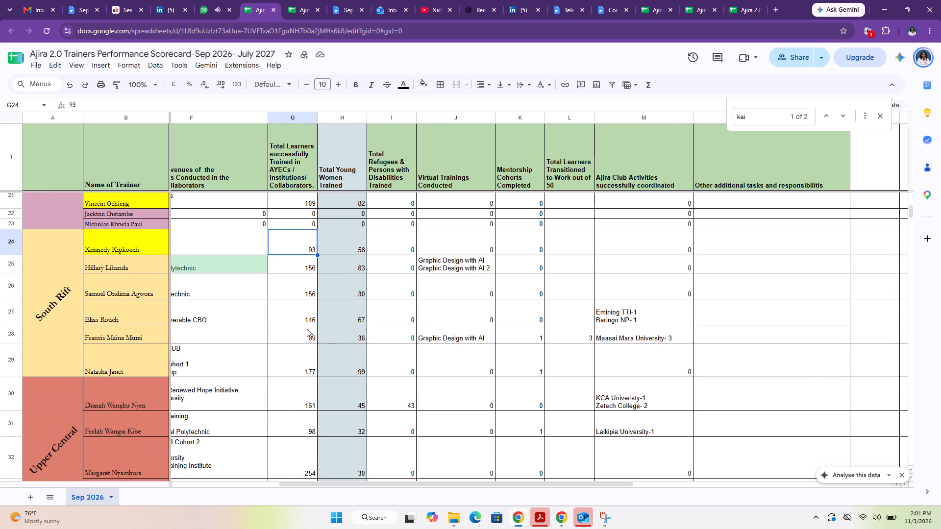
{"action": "left_click", "coordinate": [335, 316]}
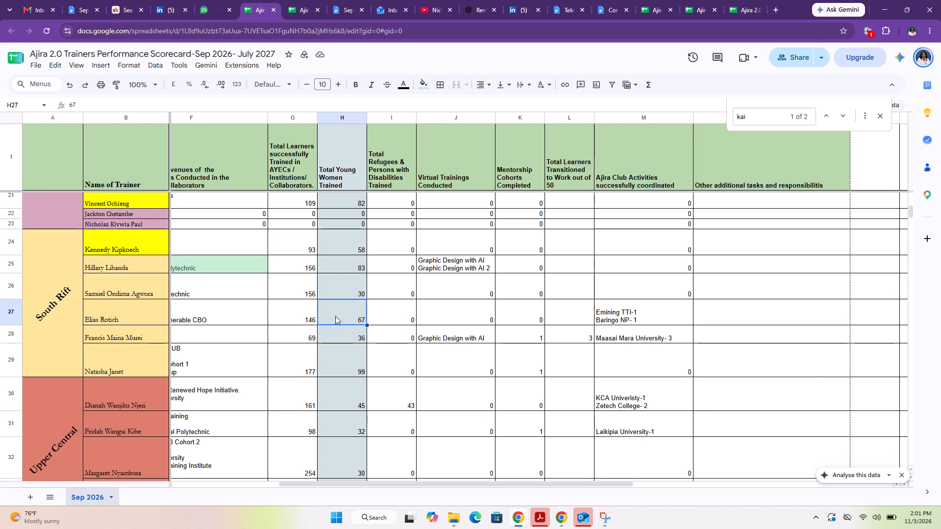
{"action": "type", "text": "99"}
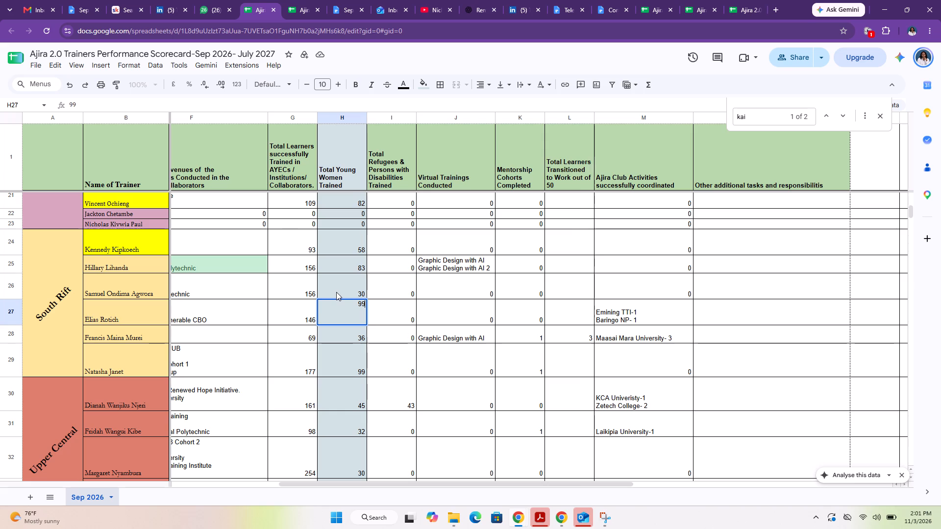
Check the tracker's Week 5 female count for KISII NATIONAL POLYTECHNIC and set young women trained in scorecard row 26 to 45.
{"action": "left_click", "coordinate": [337, 292]}
{"action": "left_click", "coordinate": [298, 6]}
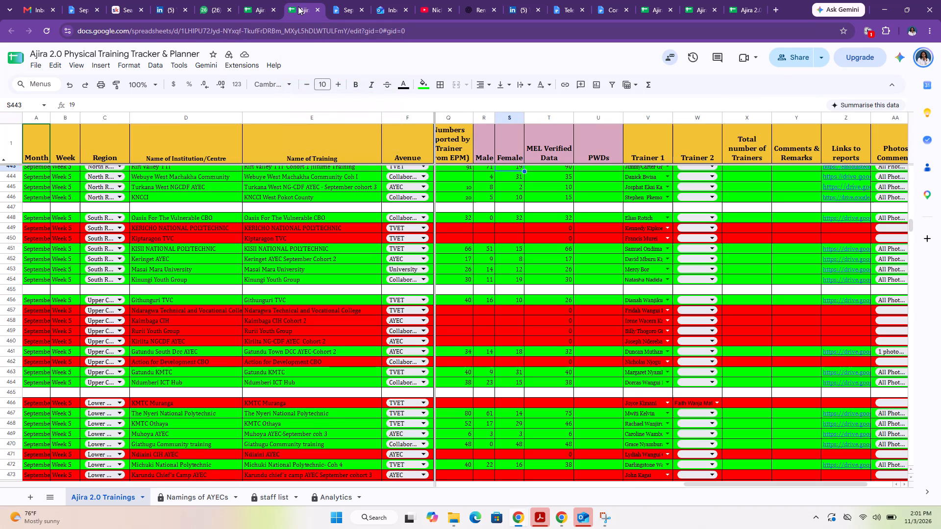
{"action": "left_click", "coordinate": [263, 2]}
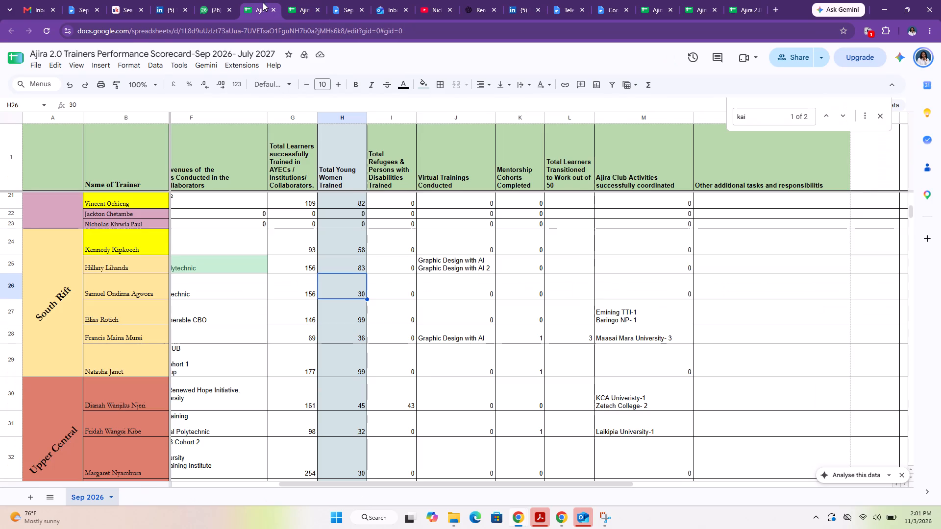
{"action": "type", "text": "45"}
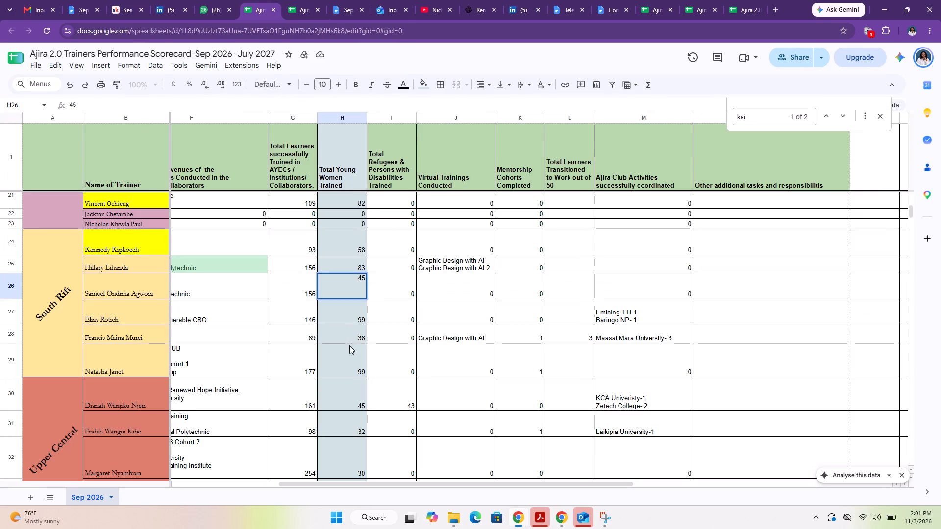
Check the tracker's remaining Week 5 South Rift female counts and set young women trained in scorecard row 29 to 118.
{"action": "left_click", "coordinate": [349, 355]}
{"action": "left_click", "coordinate": [297, 10]}
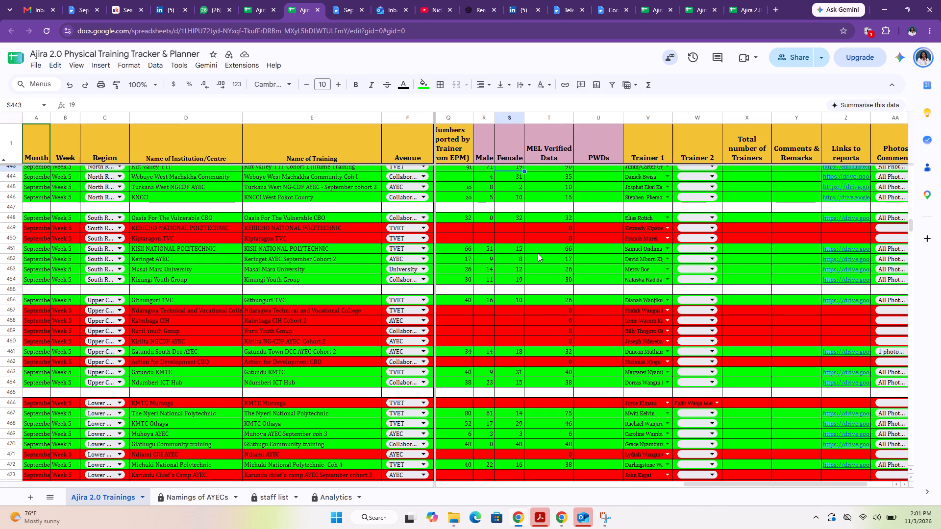
{"action": "left_click", "coordinate": [519, 250]}
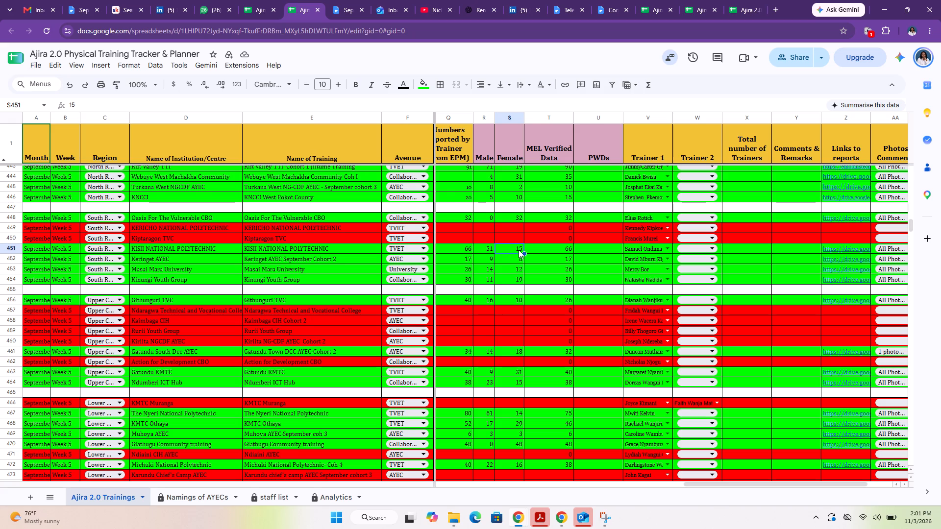
{"action": "scroll", "coordinate": [519, 250], "scroll_direction": "down", "scroll_amount": 1}
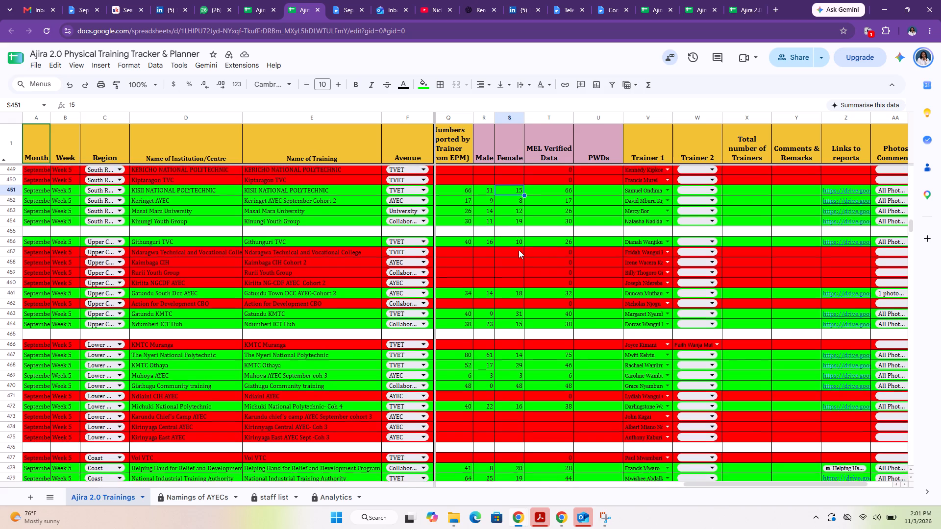
{"action": "scroll", "coordinate": [519, 250], "scroll_direction": "down", "scroll_amount": 1}
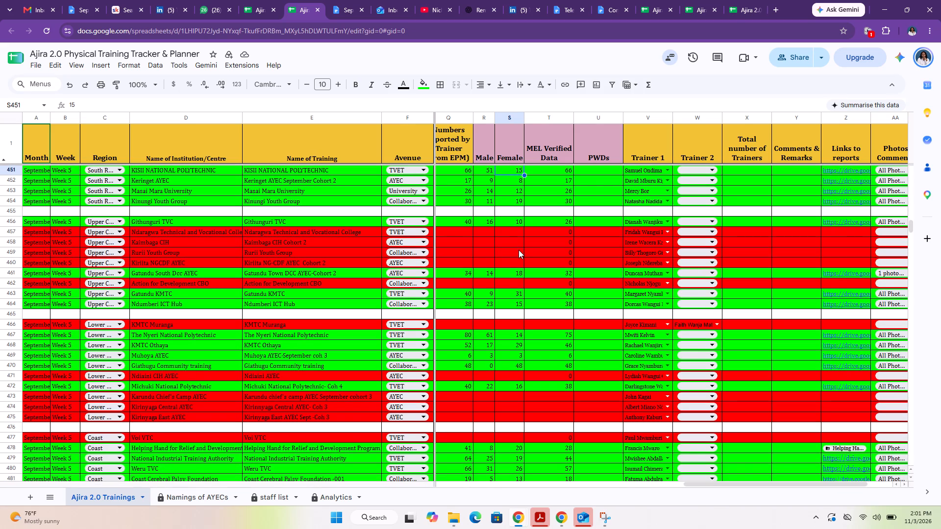
{"action": "scroll", "coordinate": [519, 250], "scroll_direction": "down", "scroll_amount": 1}
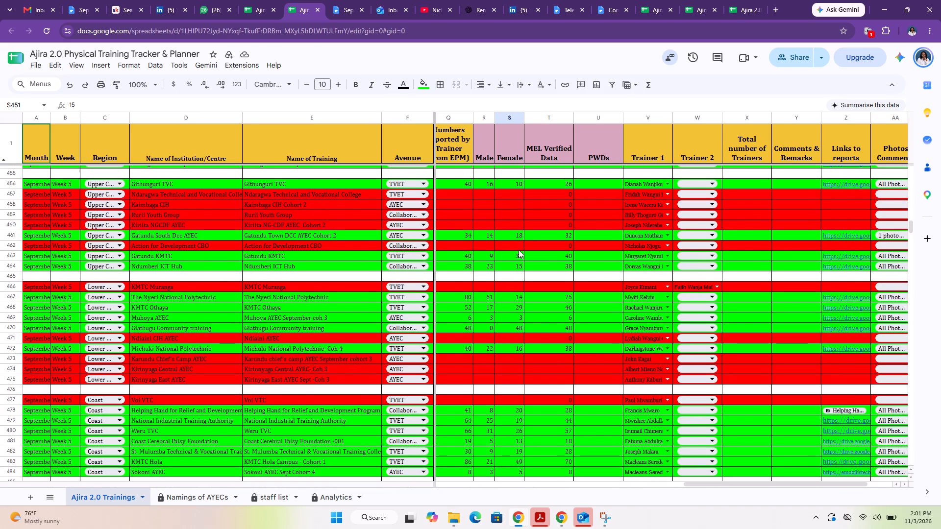
{"action": "left_click", "coordinate": [247, 9]}
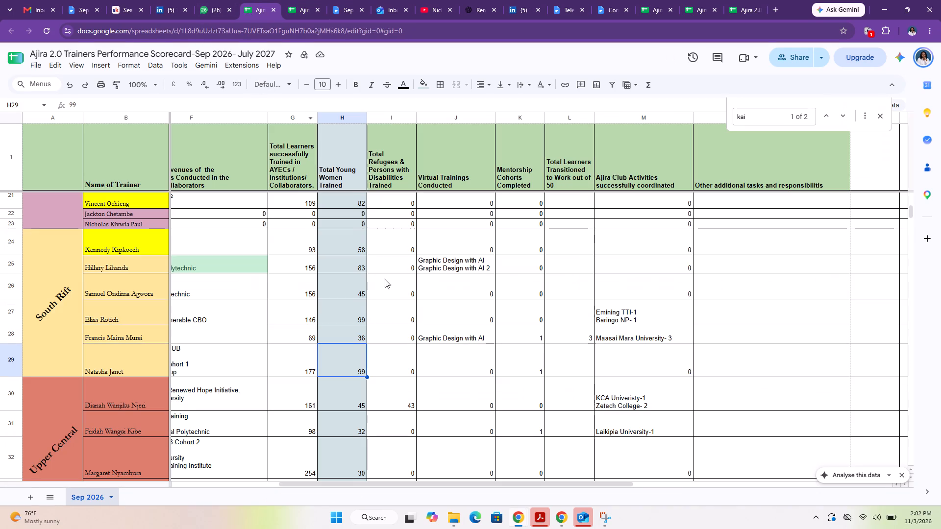
{"action": "left_click", "coordinate": [356, 367]}
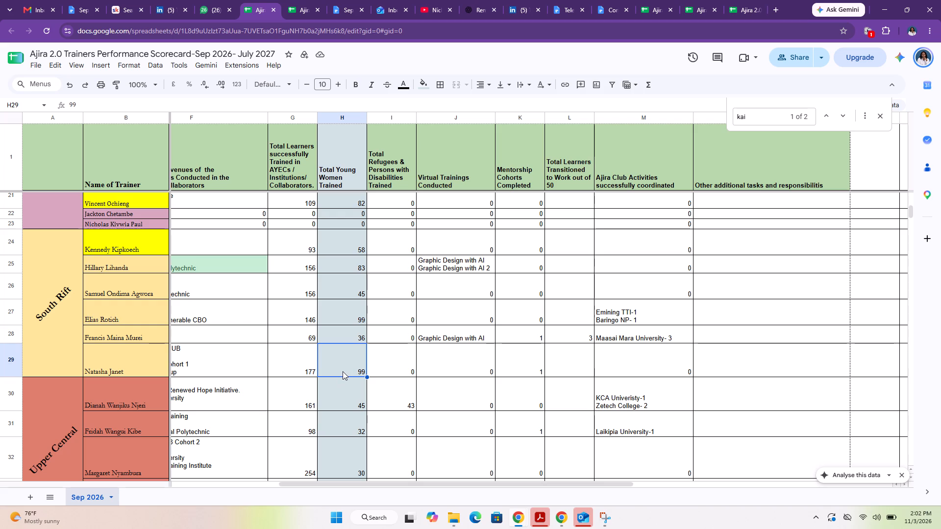
{"action": "type", "text": "118"}
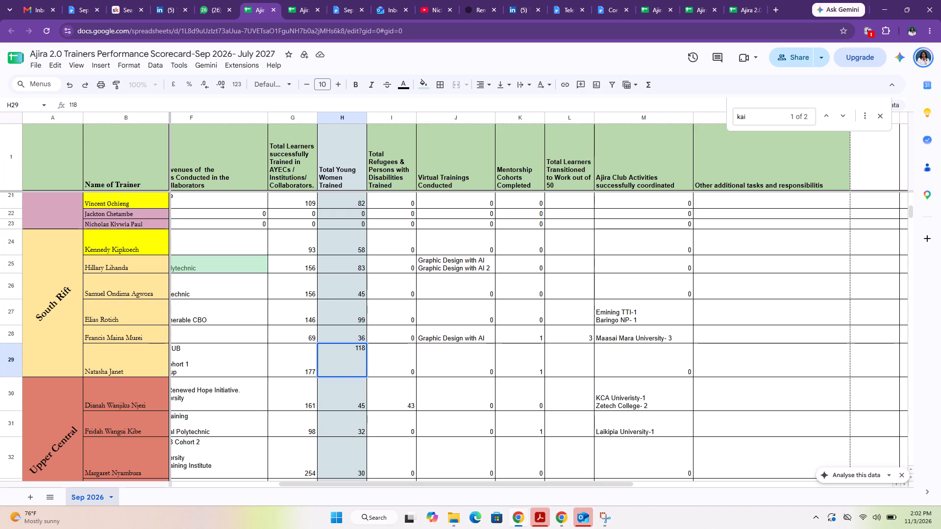
{"action": "left_click", "coordinate": [383, 358]}
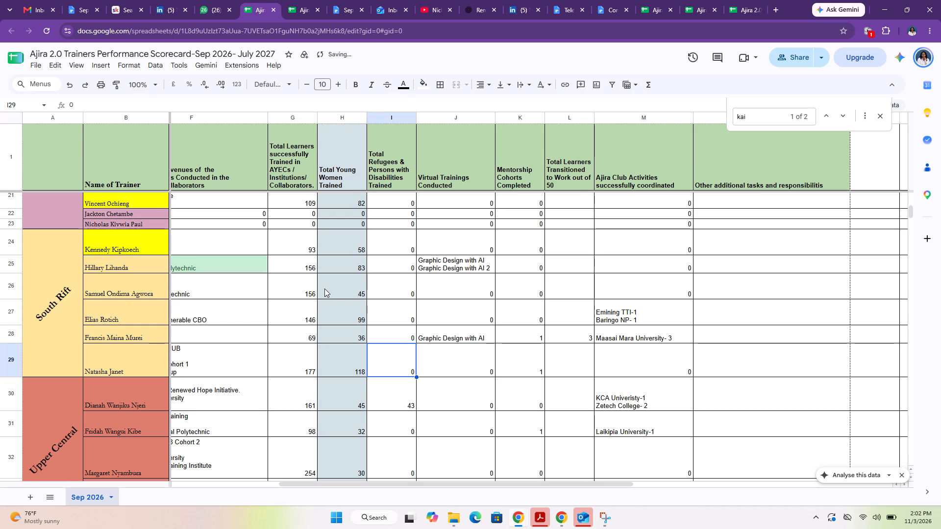
Set young women trained in scorecard row 30 to 55, adding the tracker's Week 5 Githunguri TVC females.
{"action": "scroll", "coordinate": [324, 289], "scroll_direction": "down", "scroll_amount": 2}
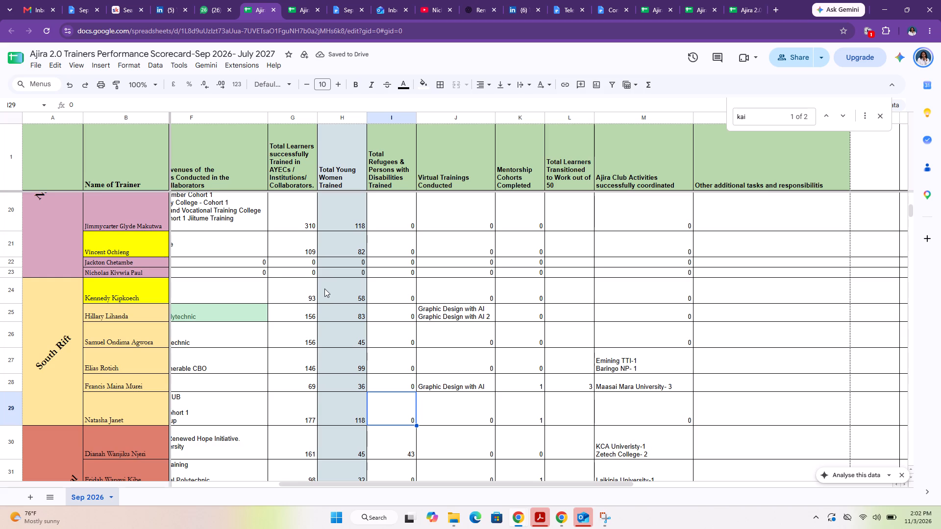
{"action": "scroll", "coordinate": [324, 289], "scroll_direction": "down", "scroll_amount": 1}
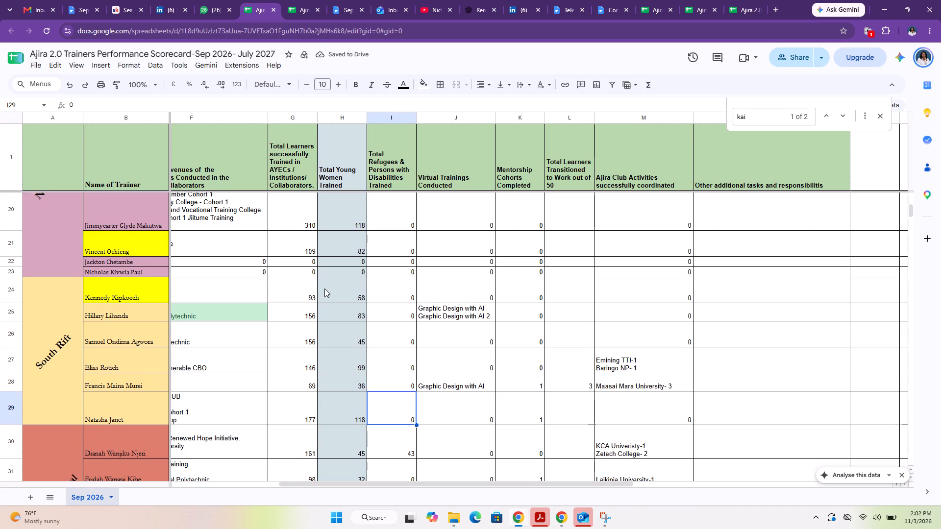
{"action": "scroll", "coordinate": [324, 289], "scroll_direction": "down", "scroll_amount": 1}
{"action": "left_click", "coordinate": [342, 337]}
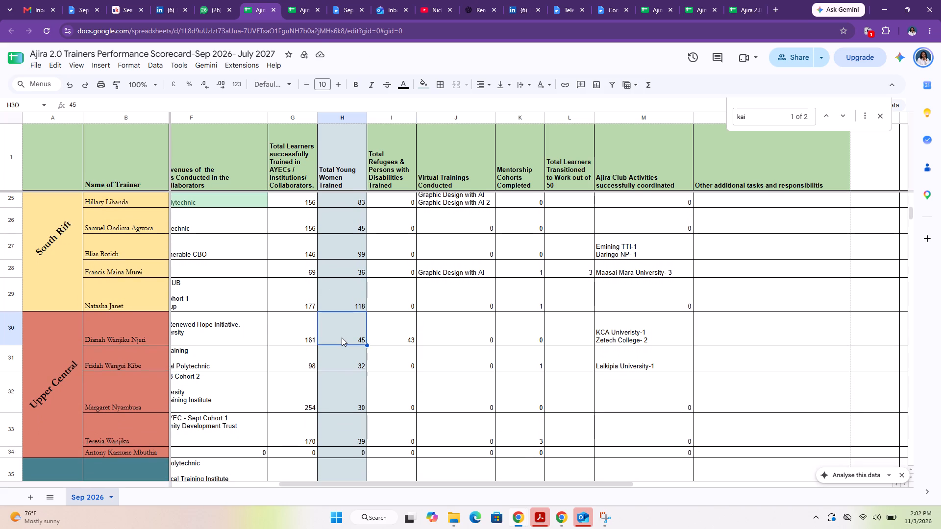
{"action": "type", "text": "55"}
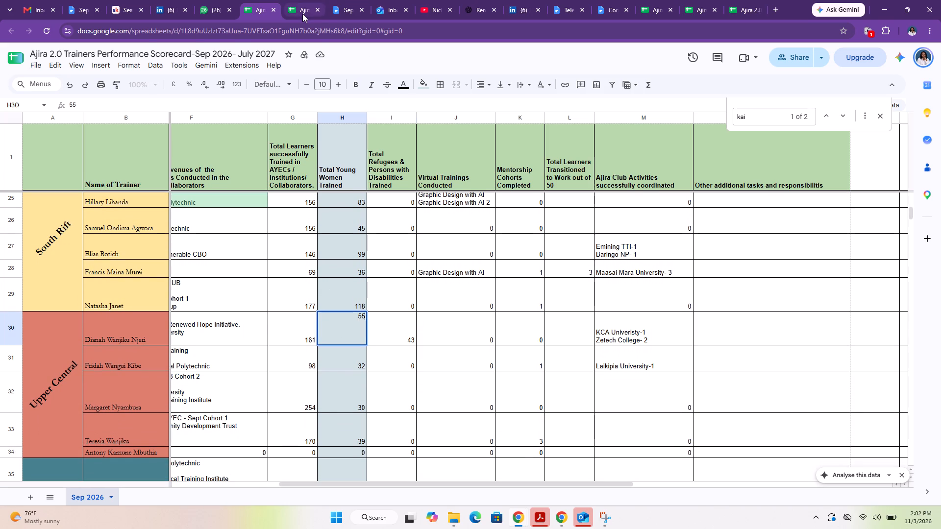
Check the tracker's Week 5 female counts for Gatundu KMTC and KMTC Othaya and set young women trained in scorecard row 32 to 40.
{"action": "left_click", "coordinate": [302, 14]}
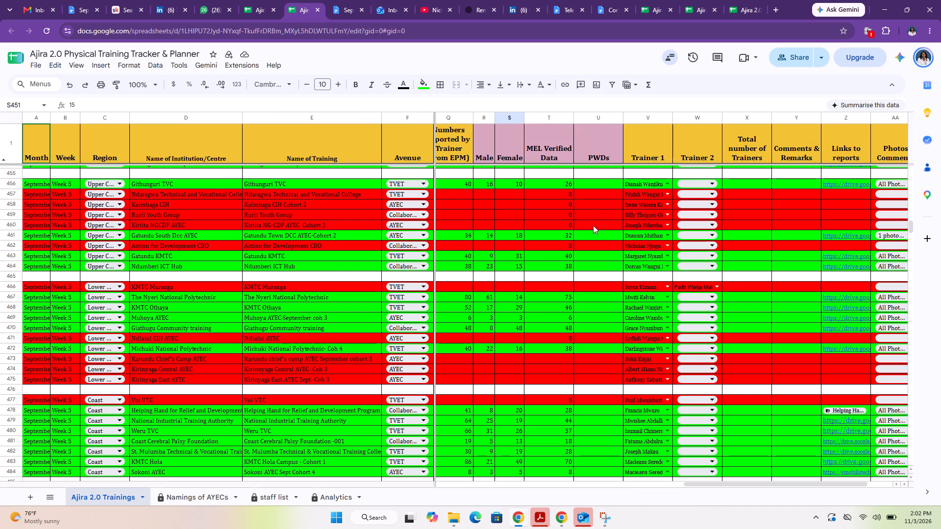
{"action": "left_click", "coordinate": [513, 259]}
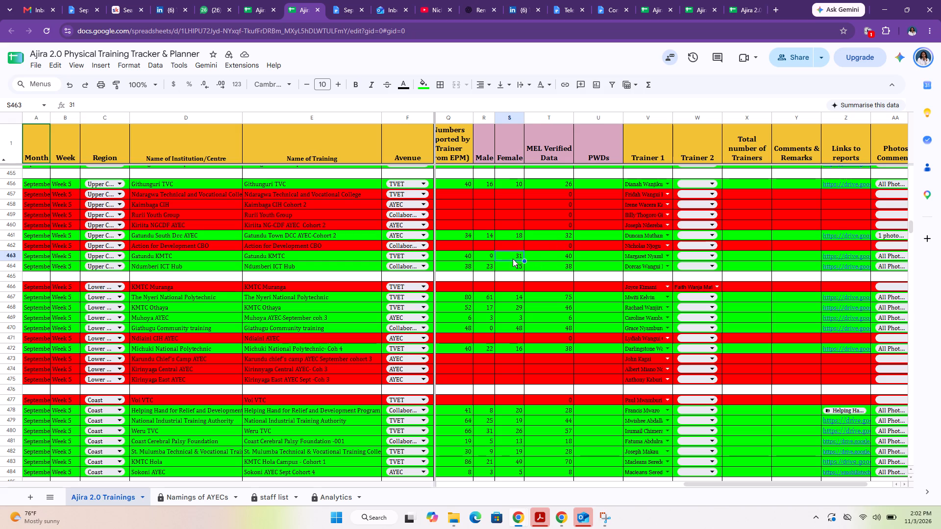
{"action": "left_click", "coordinate": [513, 308]}
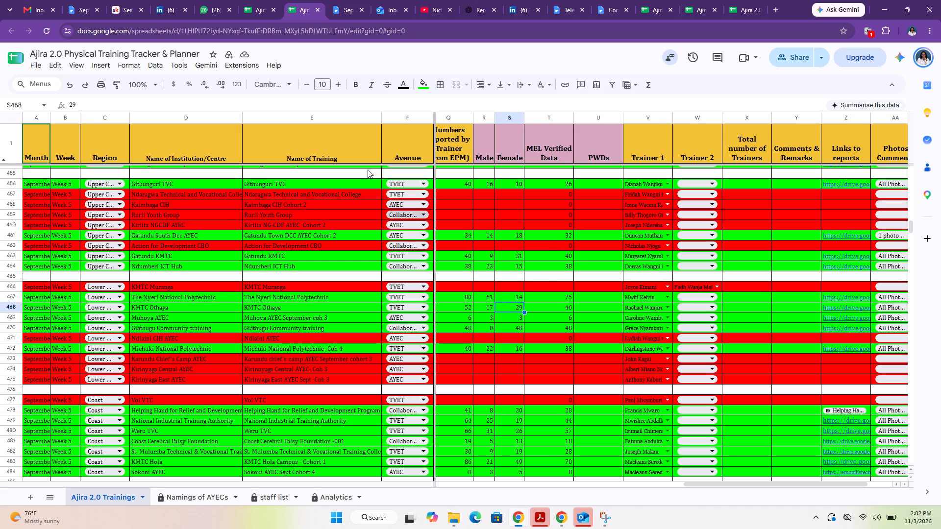
{"action": "left_click", "coordinate": [258, 11]}
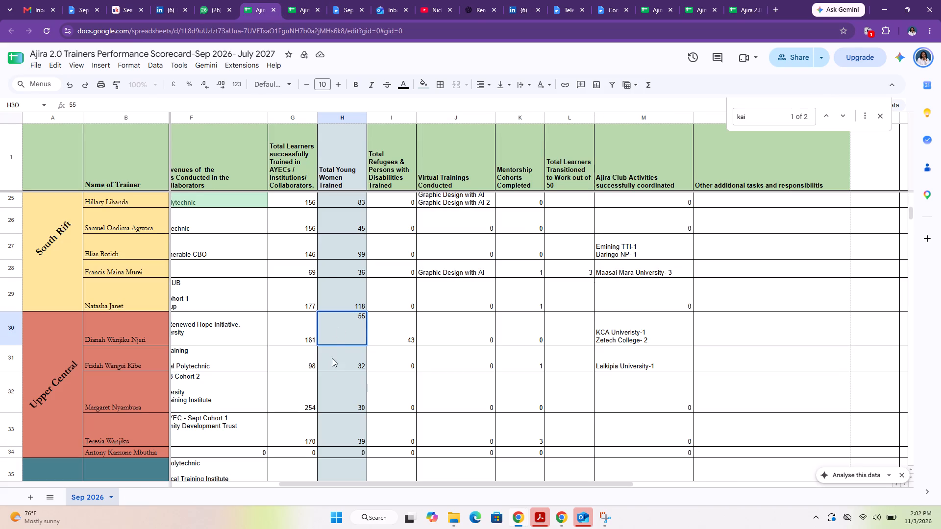
{"action": "left_click", "coordinate": [340, 378]}
{"action": "type", "text": "40"}
{"action": "left_click", "coordinate": [385, 387]}
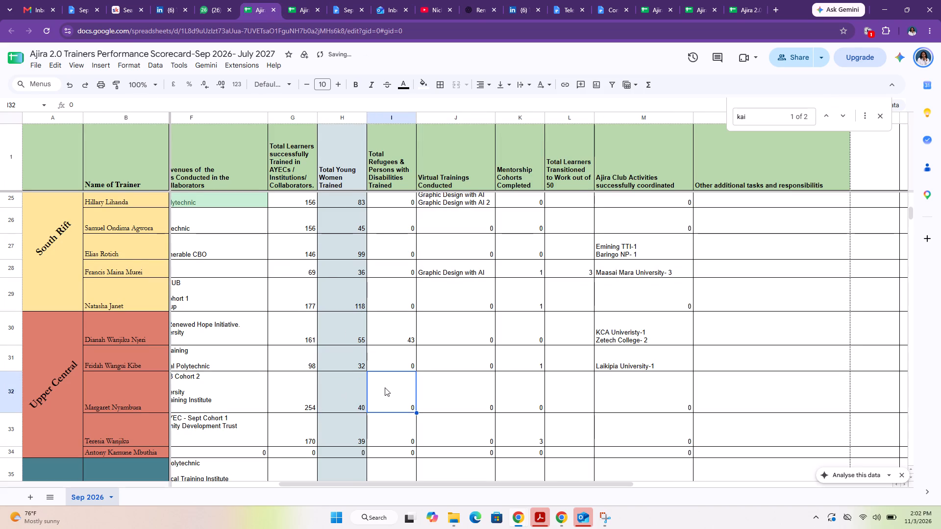
Set young women trained in scorecard row 36 to 100, adding the tracker's Week 5 KMTC Othaya females.
{"action": "scroll", "coordinate": [385, 387], "scroll_direction": "down", "scroll_amount": 7}
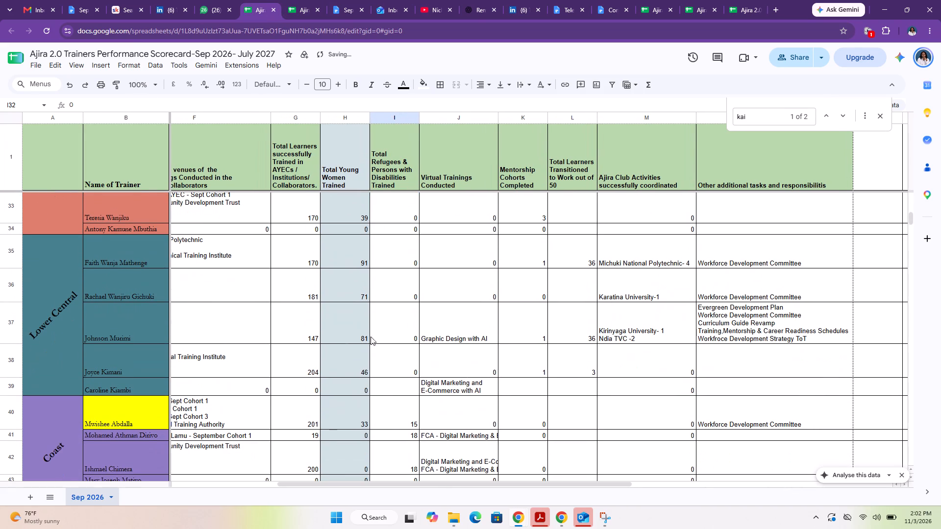
{"action": "left_click", "coordinate": [355, 292]}
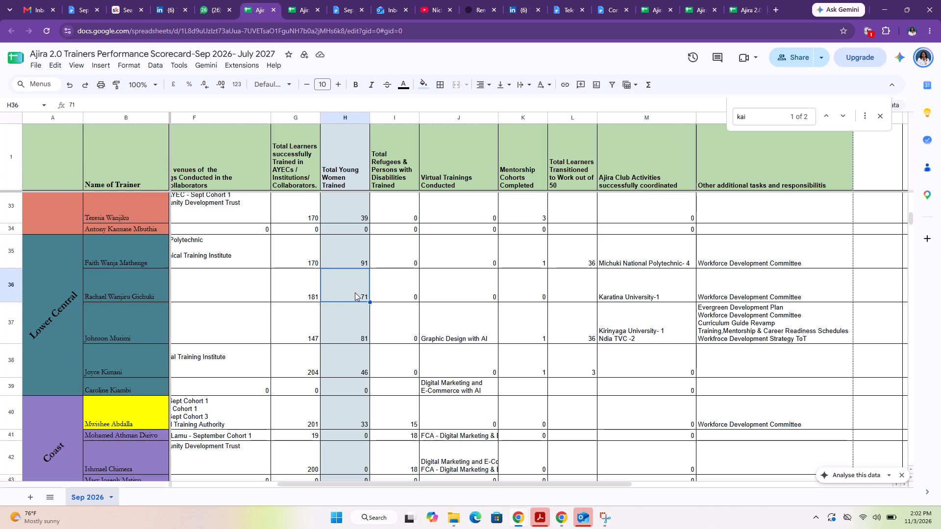
{"action": "key", "text": "1"}
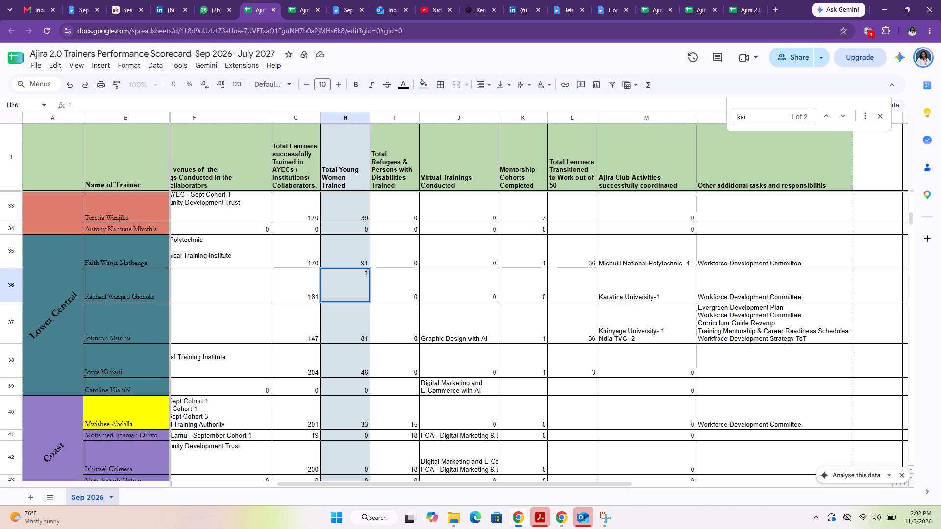
{"action": "type", "text": "00"}
Check the tracker's Week 5 Coast female counts and set young women trained in scorecard row 40 to 52, adding National Industrial Training Authority's.
{"action": "left_click", "coordinate": [302, 12]}
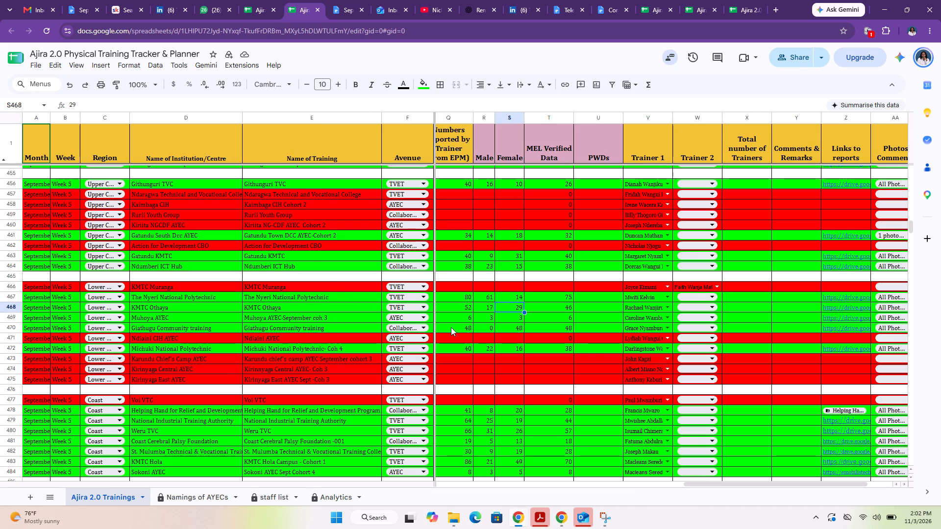
{"action": "left_click", "coordinate": [516, 330]}
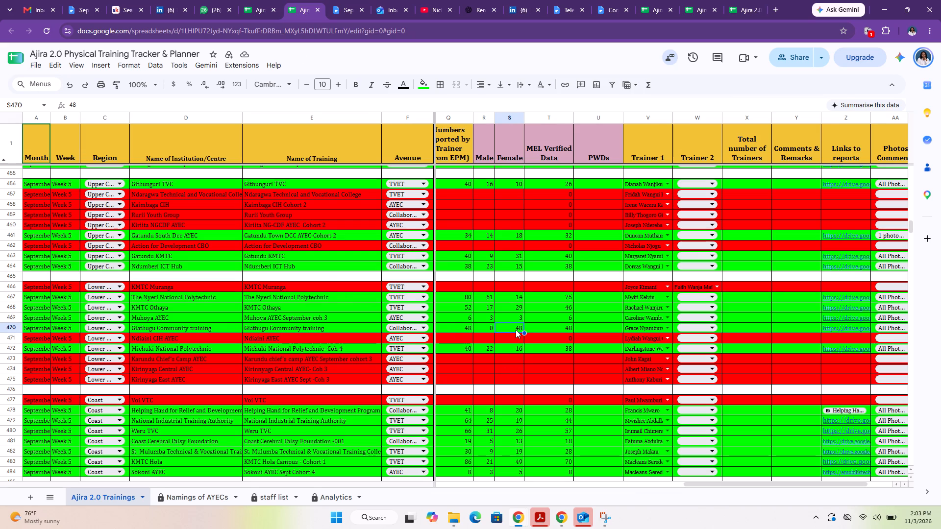
{"action": "scroll", "coordinate": [516, 330], "scroll_direction": "down", "scroll_amount": 4}
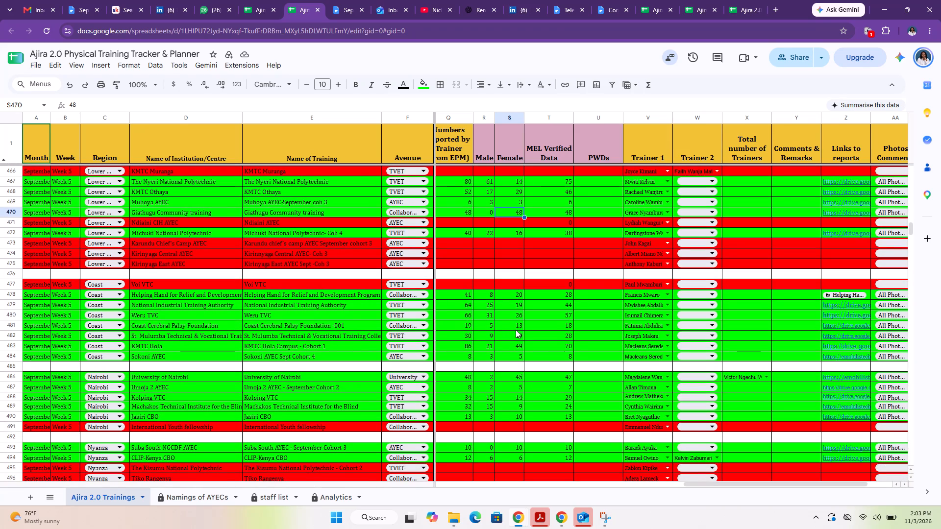
{"action": "scroll", "coordinate": [516, 330], "scroll_direction": "down", "scroll_amount": 2}
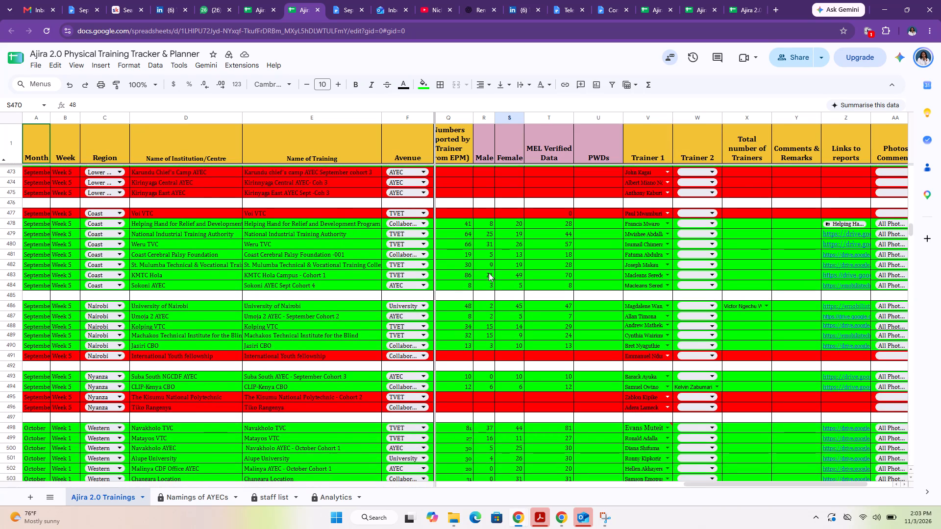
{"action": "left_click", "coordinate": [509, 225]}
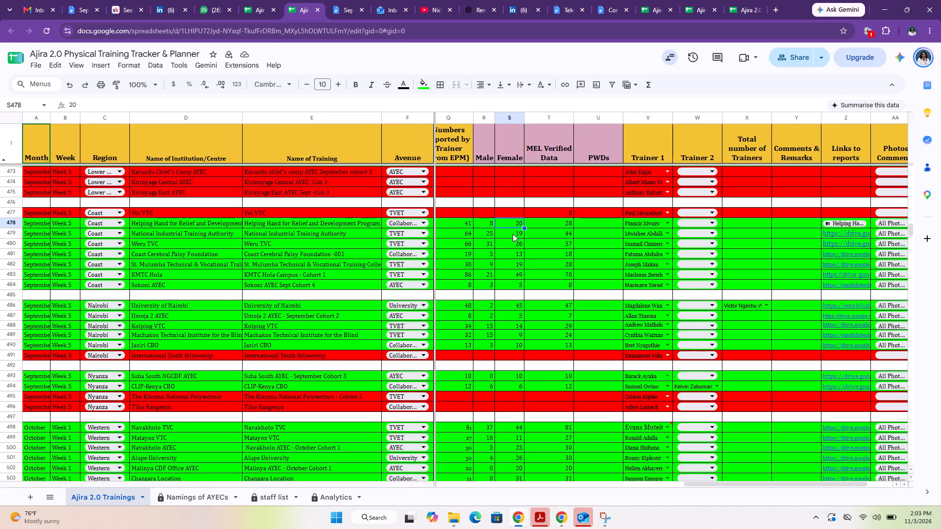
{"action": "left_click", "coordinate": [513, 235]}
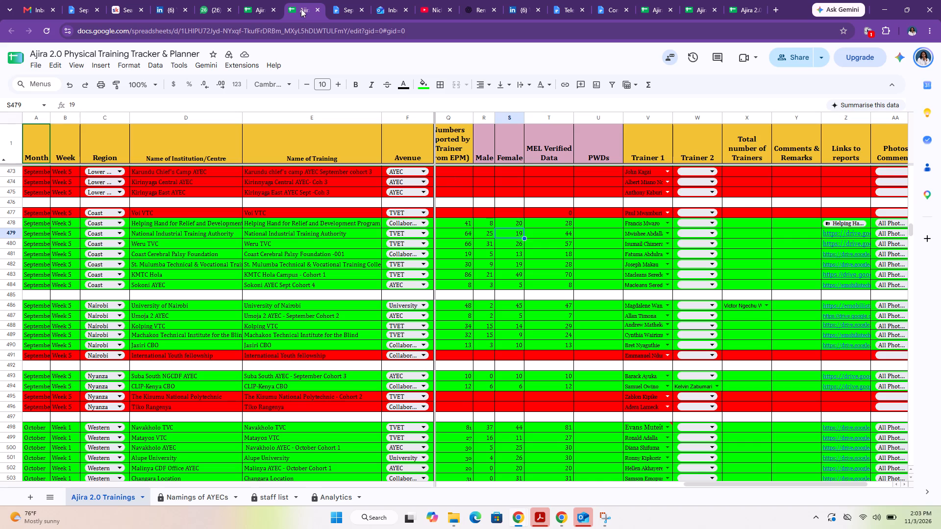
{"action": "left_click", "coordinate": [257, 5]}
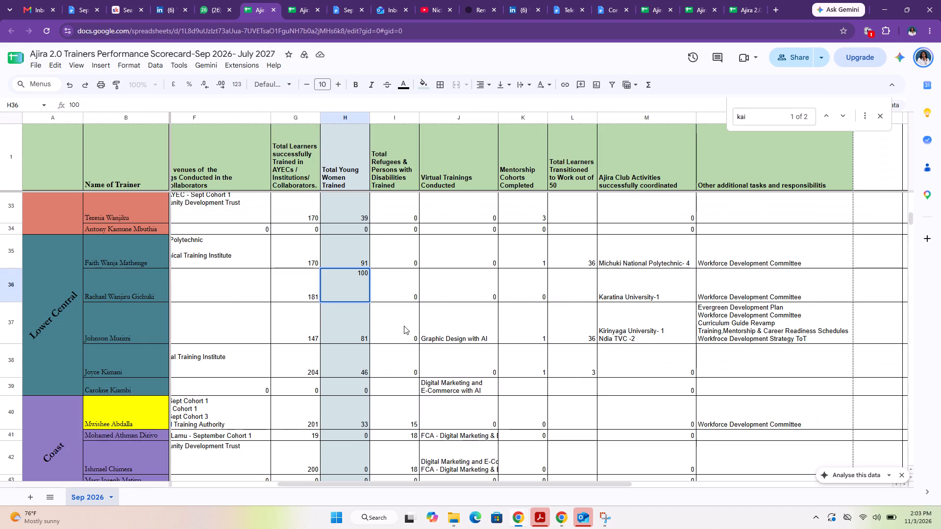
{"action": "left_click", "coordinate": [379, 283]}
{"action": "scroll", "coordinate": [379, 283], "scroll_direction": "down", "scroll_amount": 3}
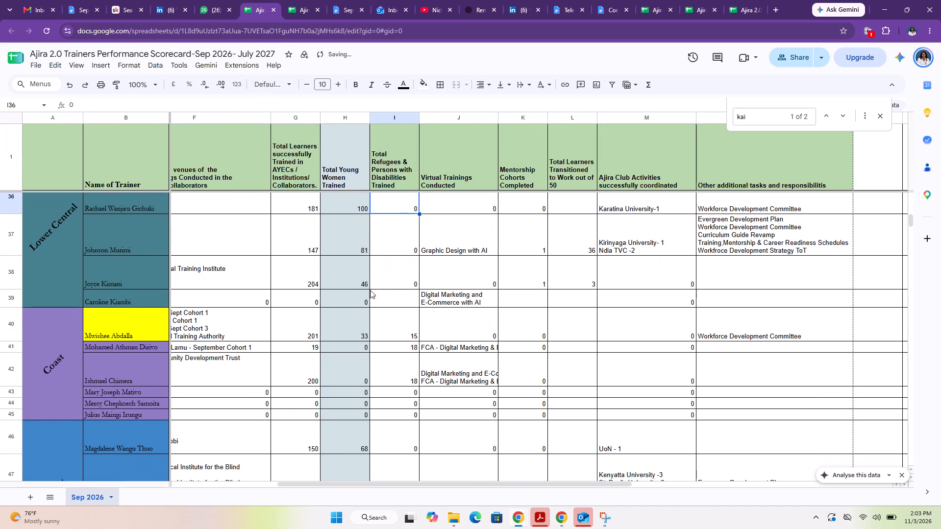
{"action": "left_click", "coordinate": [352, 328]}
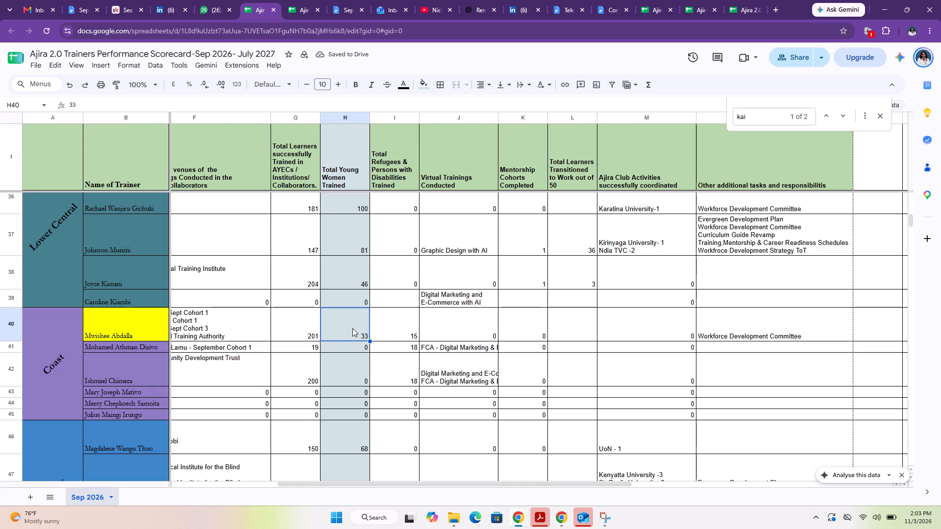
{"action": "type", "text": "52"}
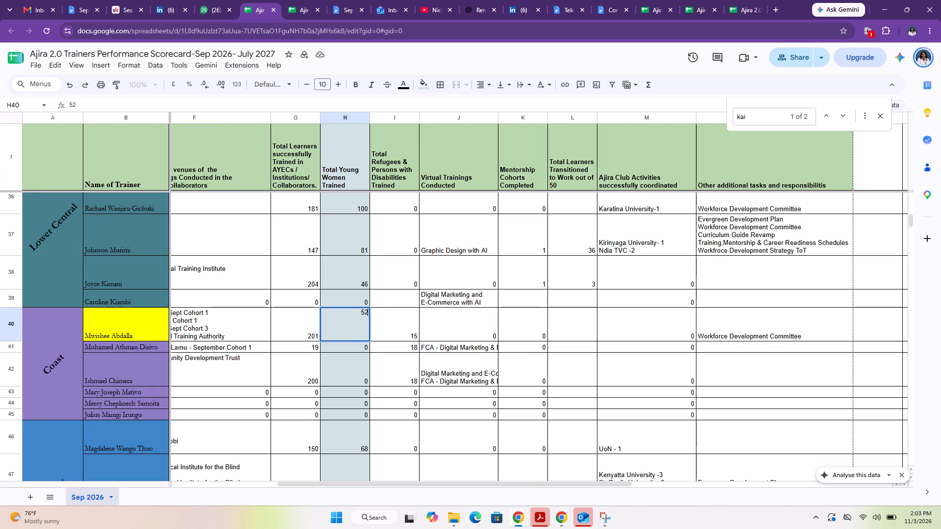
Set young women trained in scorecard row 42 to 26 and check it against the tracker's Week 5 Weru TVC female count.
{"action": "left_click", "coordinate": [337, 372]}
{"action": "type", "text": "26"}
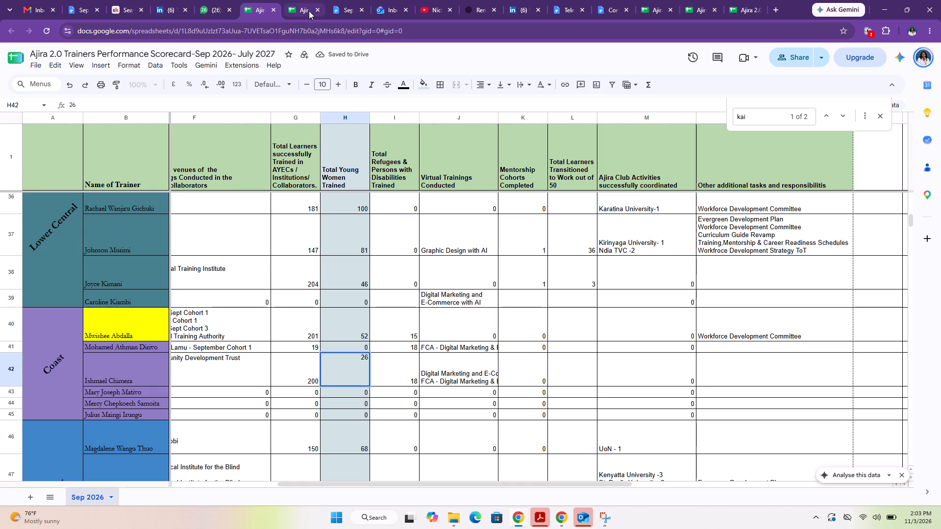
{"action": "left_click", "coordinate": [304, 9]}
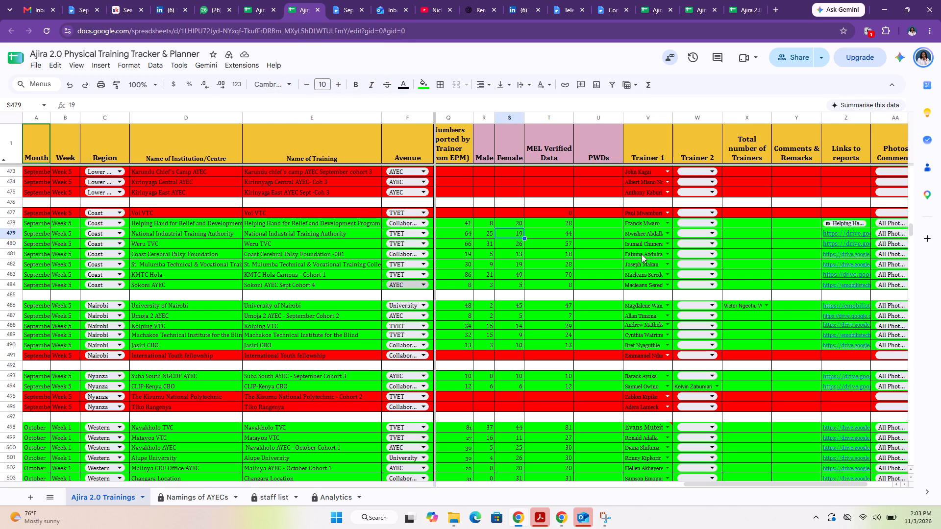
{"action": "left_click", "coordinate": [510, 244]}
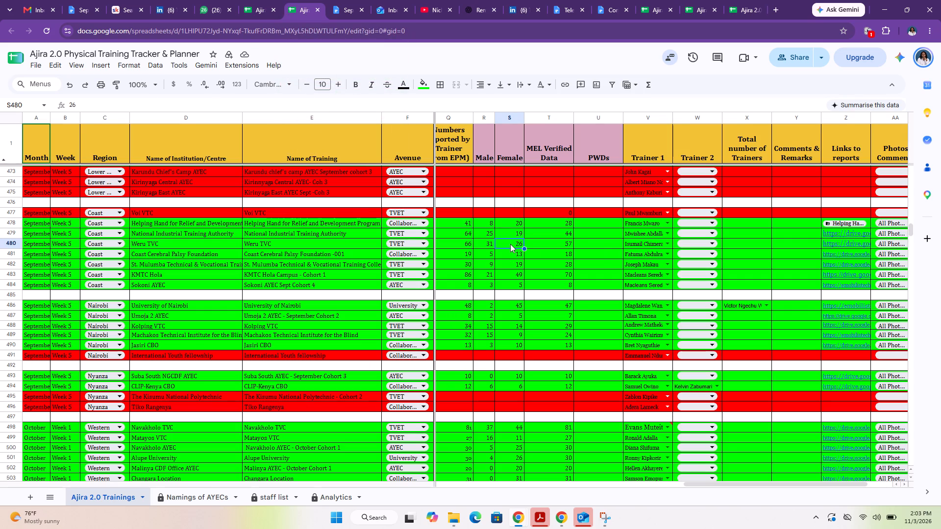
Check the tracker's Week 5 Nairobi female counts and set young women trained in scorecard row 46 to 113, adding University of Nairobi's.
{"action": "left_click", "coordinate": [509, 306]}
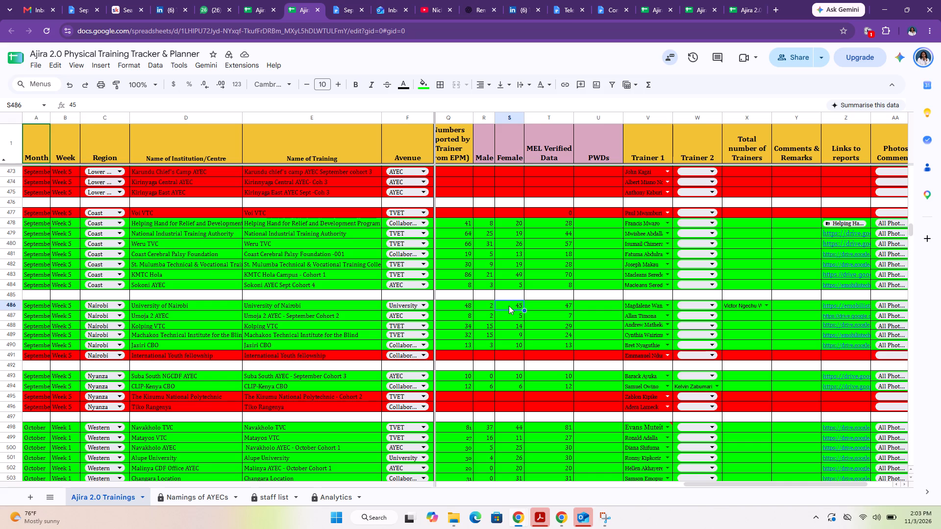
{"action": "scroll", "coordinate": [509, 306], "scroll_direction": "down", "scroll_amount": 3}
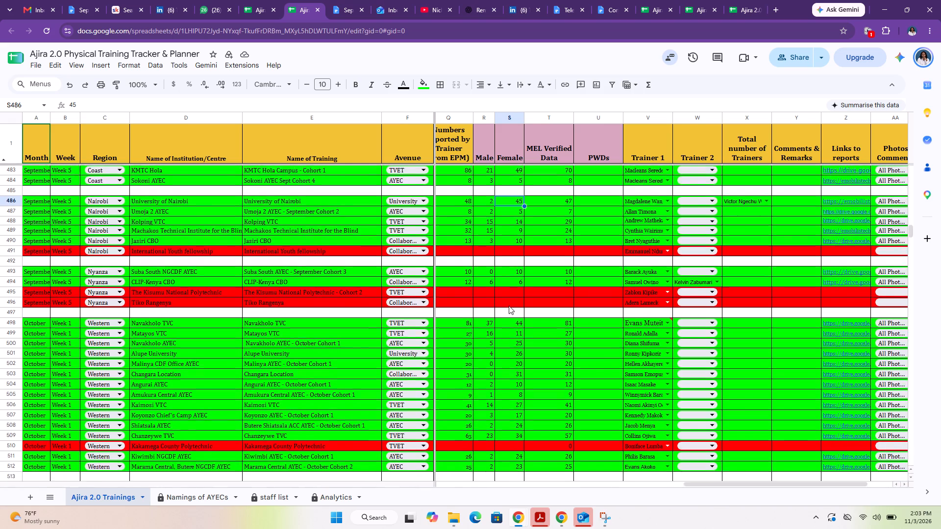
{"action": "scroll", "coordinate": [509, 306], "scroll_direction": "down", "scroll_amount": 1}
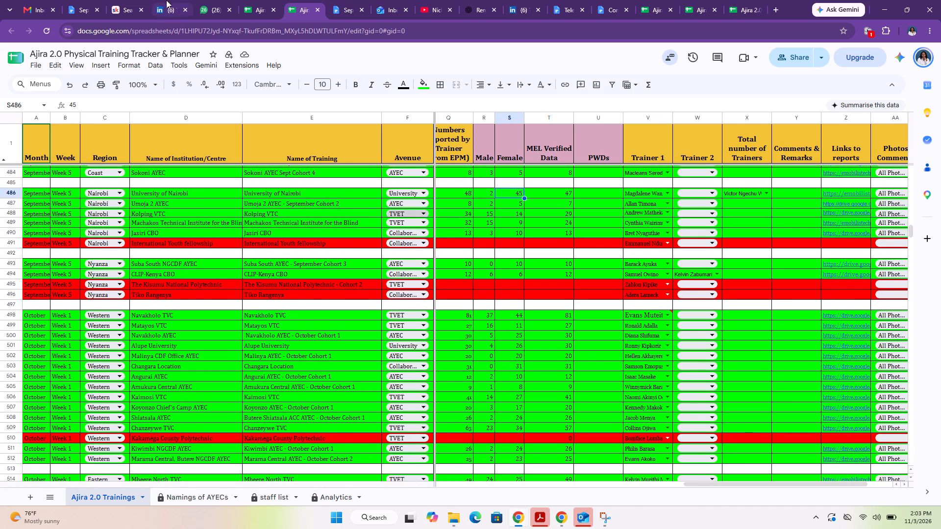
{"action": "left_click", "coordinate": [251, 7]}
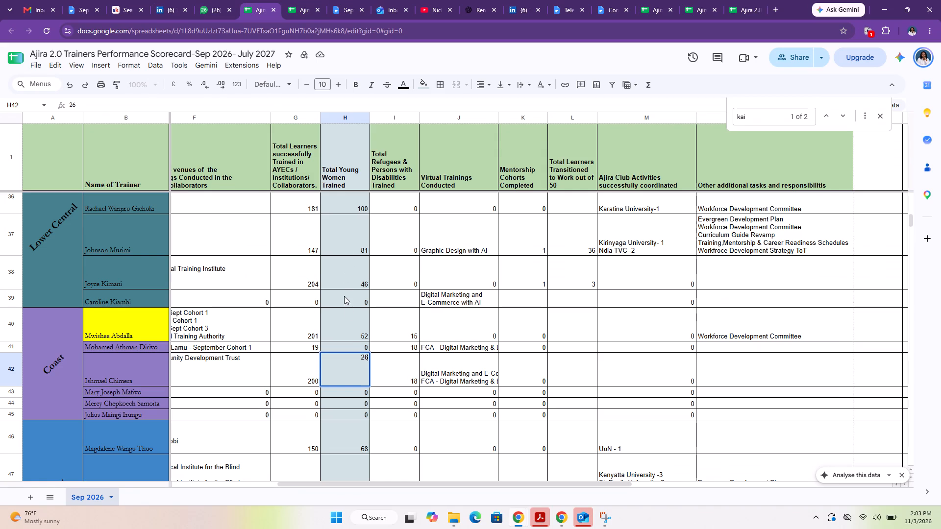
{"action": "left_click", "coordinate": [351, 335]}
{"action": "scroll", "coordinate": [351, 335], "scroll_direction": "down", "scroll_amount": 3}
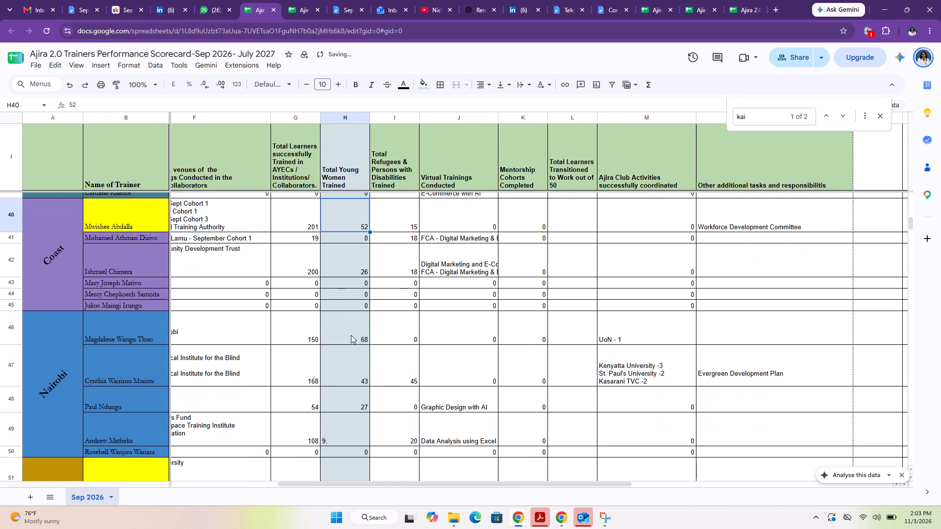
{"action": "left_click", "coordinate": [351, 335]}
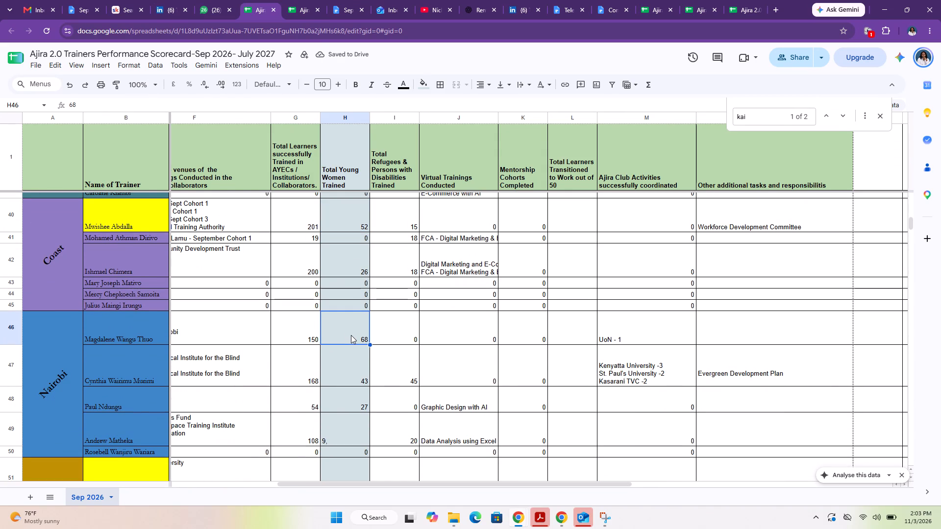
{"action": "type", "text": "113"}
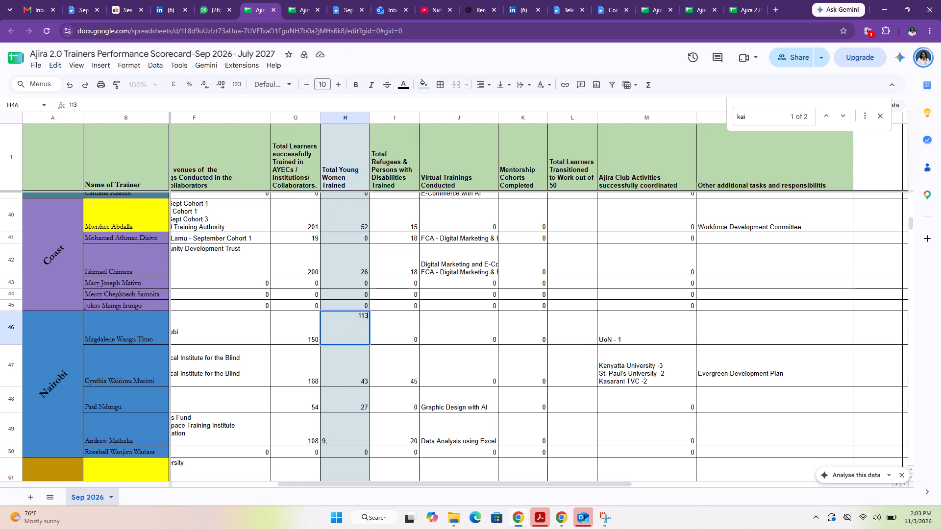
Set young women trained in scorecard row 49 to 23, adding the tracker's Week 5 Kolping VTC females.
{"action": "left_click", "coordinate": [343, 432]}
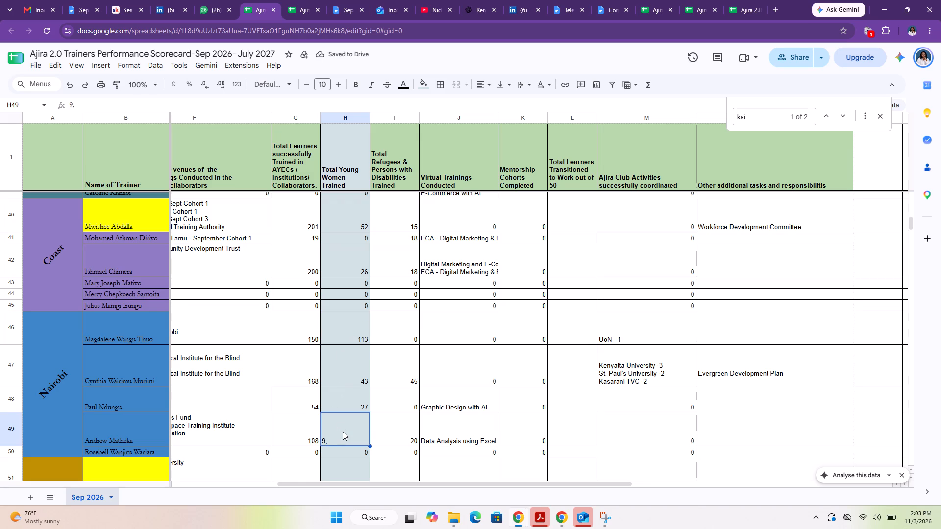
{"action": "type", "text": "23"}
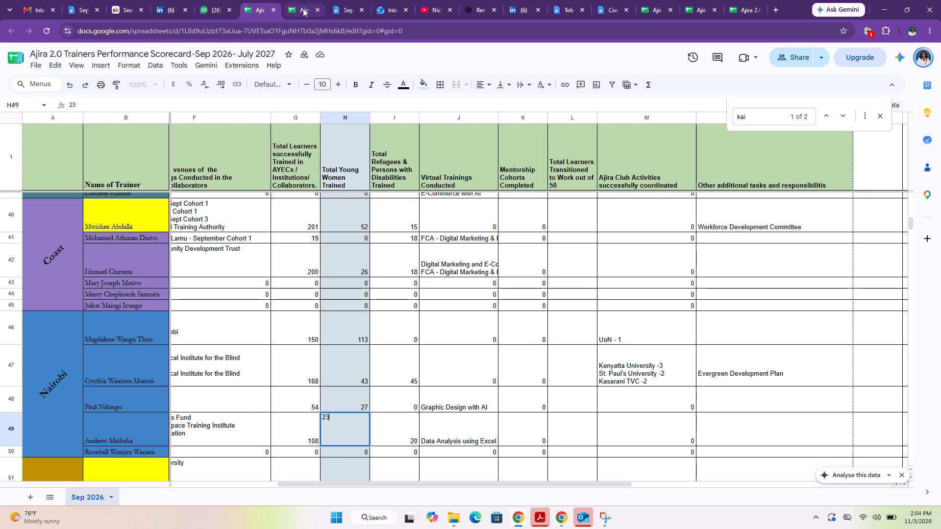
Check the tracker's Week 5 female count for Machakos Technical Institute for the Blind.
{"action": "left_click", "coordinate": [303, 8]}
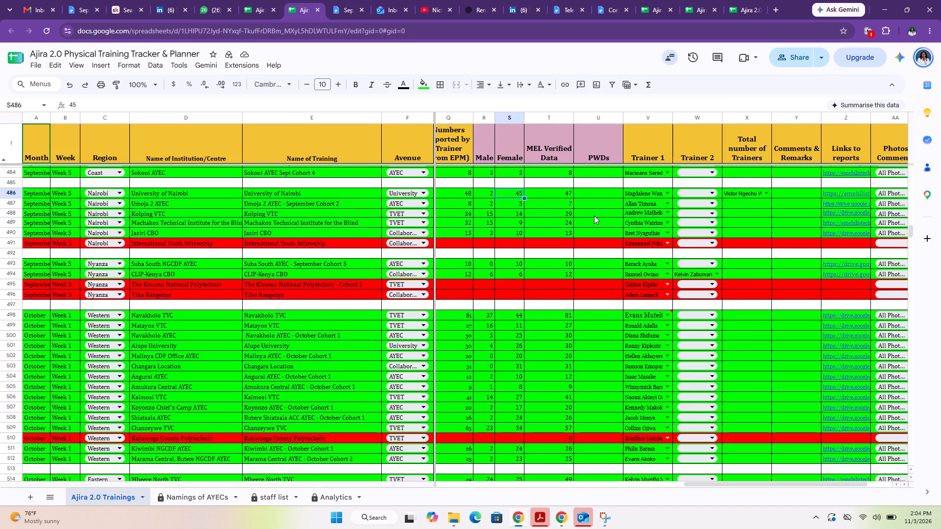
{"action": "left_click", "coordinate": [514, 223]}
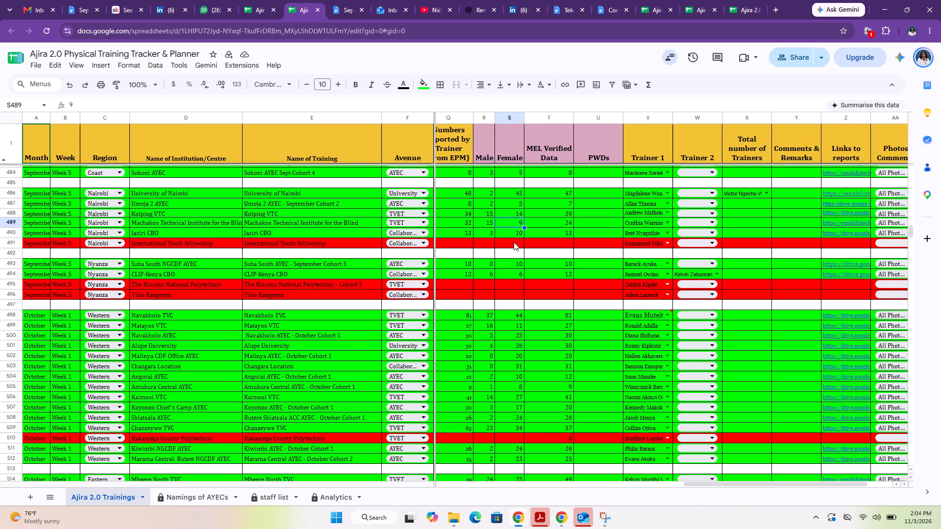
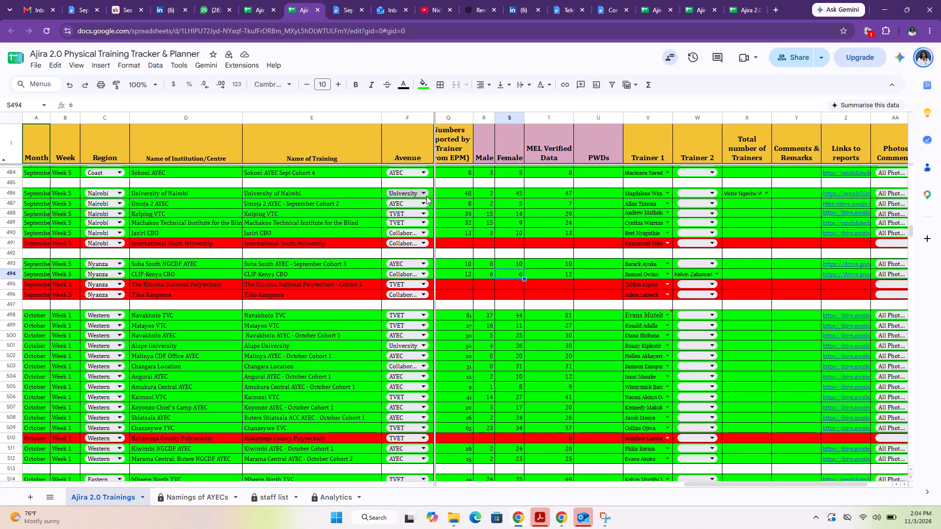
Set young women trained in scorecard row 47 to 52, adding the tracker's Week 5 Machakos Technical Institute for the Blind females.
{"action": "left_click", "coordinate": [261, 6]}
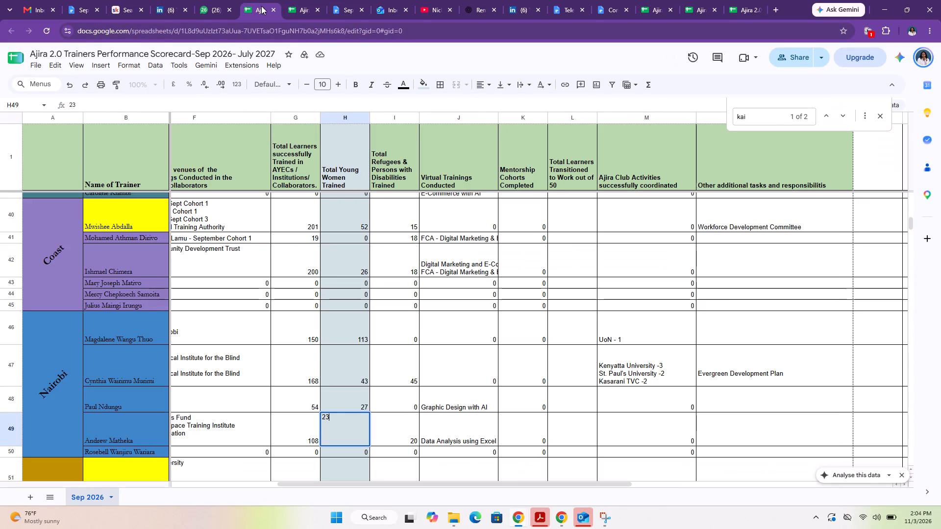
{"action": "left_click", "coordinate": [352, 343]}
{"action": "scroll", "coordinate": [352, 343], "scroll_direction": "down", "scroll_amount": 1}
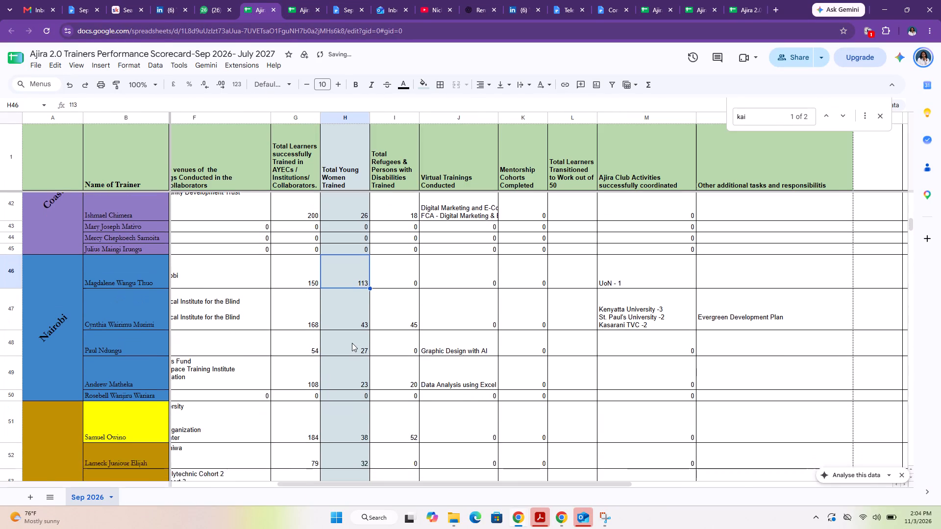
{"action": "scroll", "coordinate": [352, 343], "scroll_direction": "down", "scroll_amount": 1}
{"action": "left_click", "coordinate": [353, 294]}
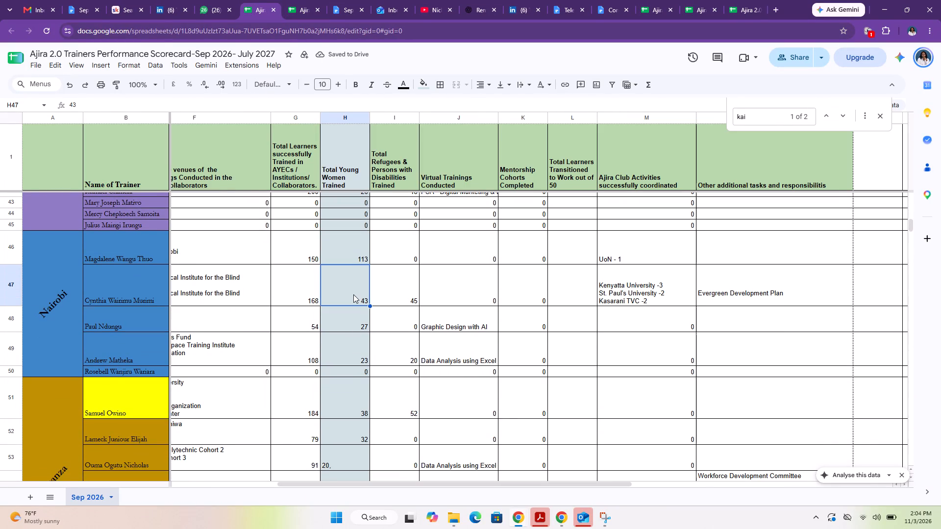
{"action": "type", "text": "52"}
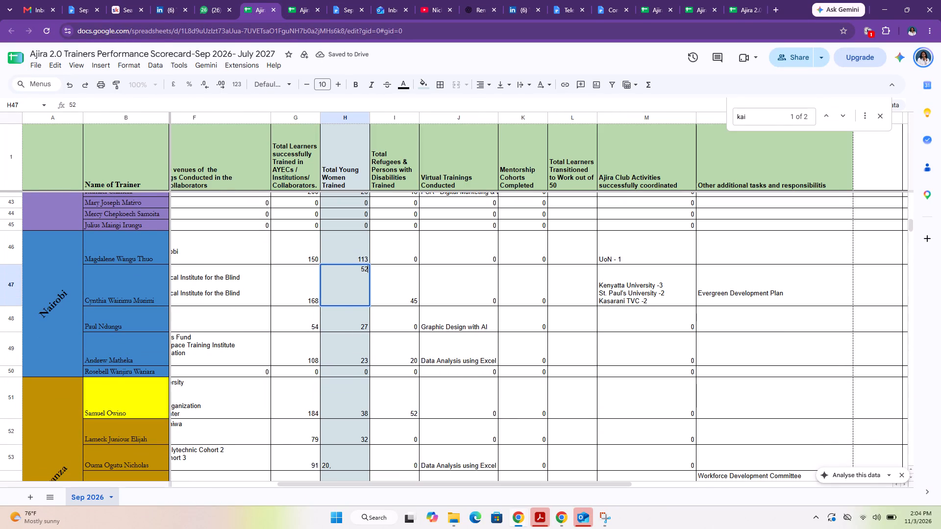
Set young women trained in scorecard row 51 to 44, adding the tracker's Week 5 CLIP-Kenya CBO females.
{"action": "left_click", "coordinate": [347, 406]}
{"action": "type", "text": "44"}
Check the tracker beyond the Week 5 Nyanza rows for remaining September trainings and return to the scorecard's first rows.
{"action": "left_click", "coordinate": [300, 8]}
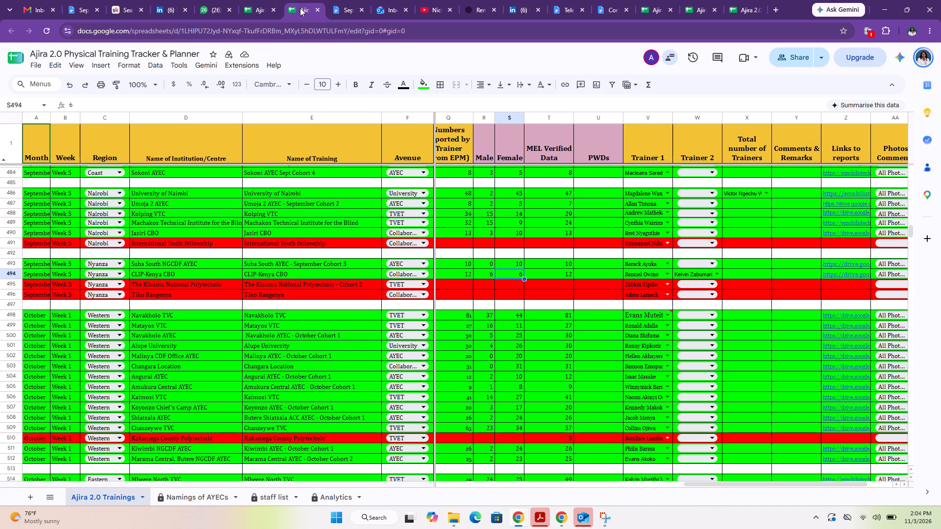
{"action": "scroll", "coordinate": [471, 311], "scroll_direction": "down", "scroll_amount": 1}
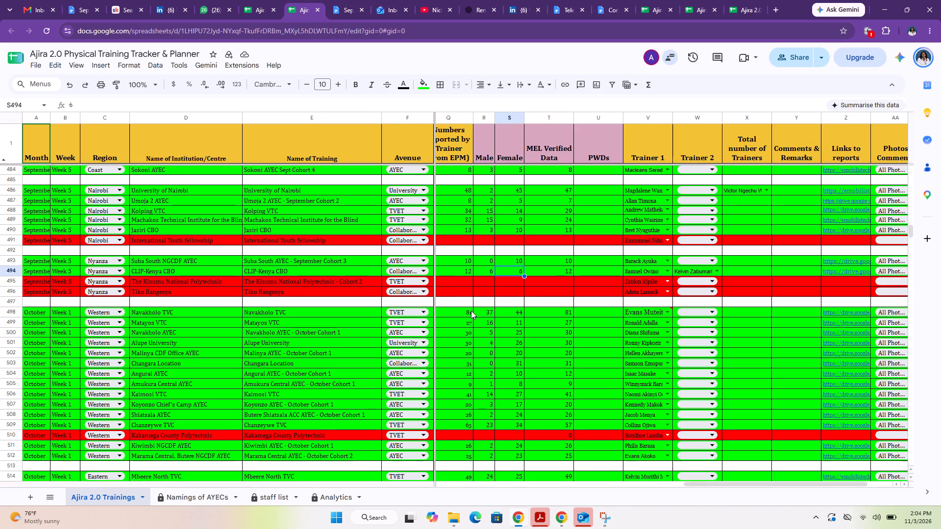
{"action": "scroll", "coordinate": [471, 311], "scroll_direction": "down", "scroll_amount": 4}
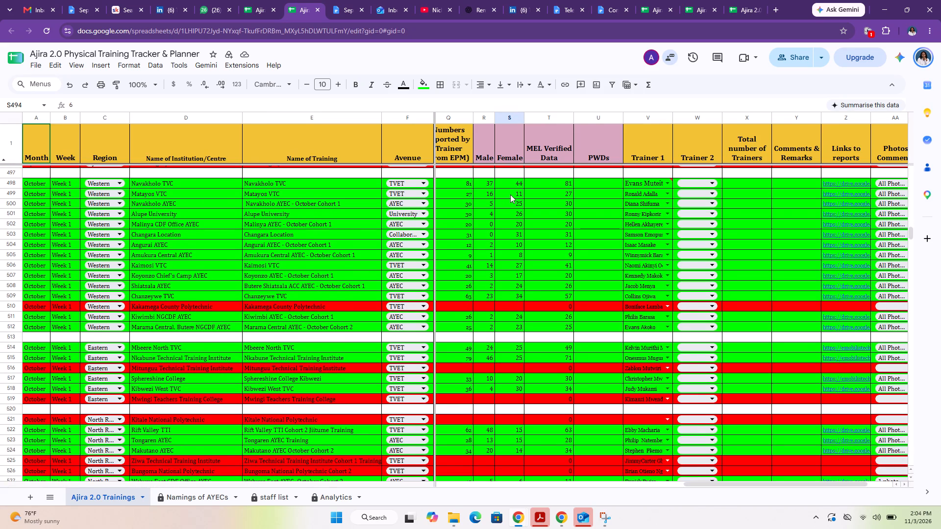
{"action": "left_click", "coordinate": [256, 3]}
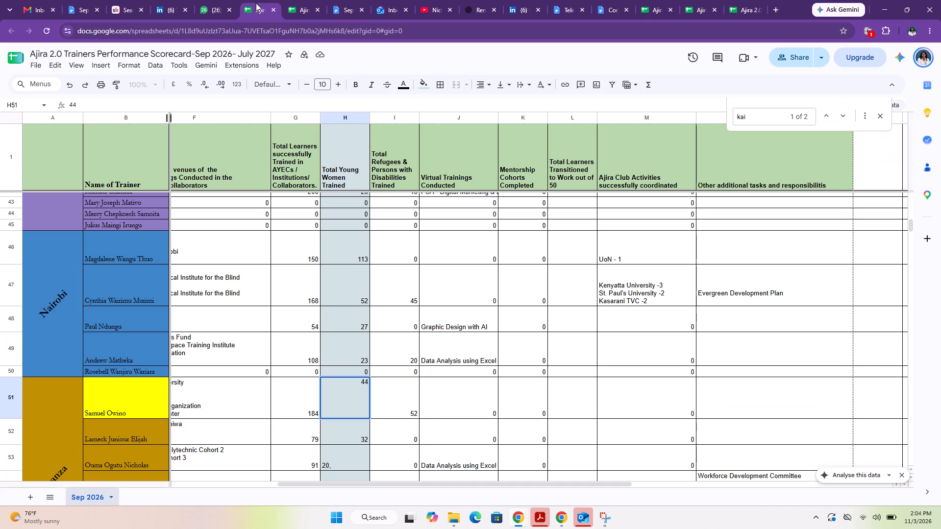
{"action": "left_click", "coordinate": [408, 244]}
{"action": "scroll", "coordinate": [408, 244], "scroll_direction": "up", "scroll_amount": 6}
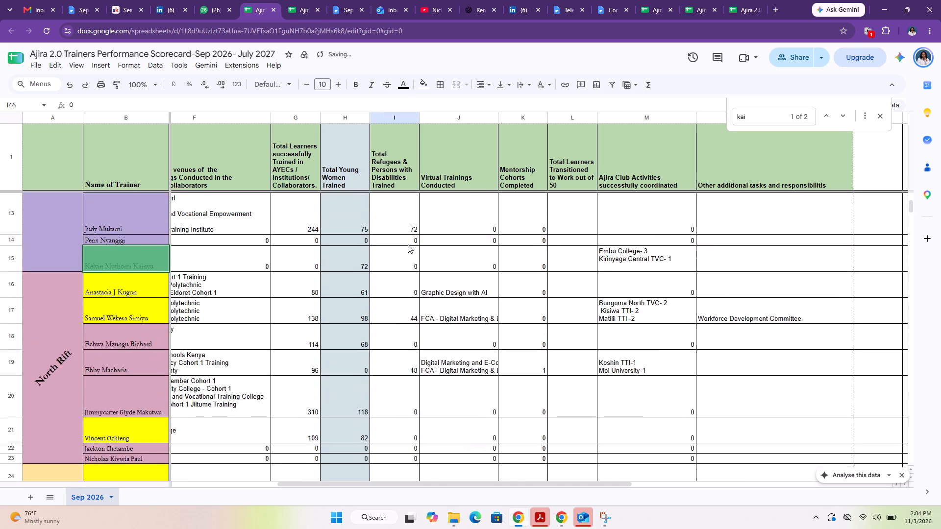
{"action": "scroll", "coordinate": [408, 244], "scroll_direction": "up", "scroll_amount": 7}
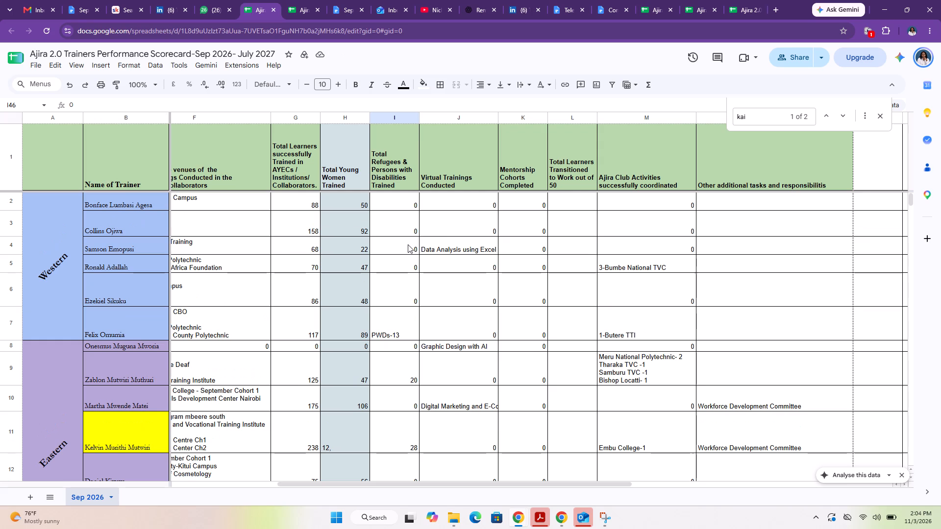
Close the Physical Training Tracker.
{"action": "left_click", "coordinate": [296, 2]}
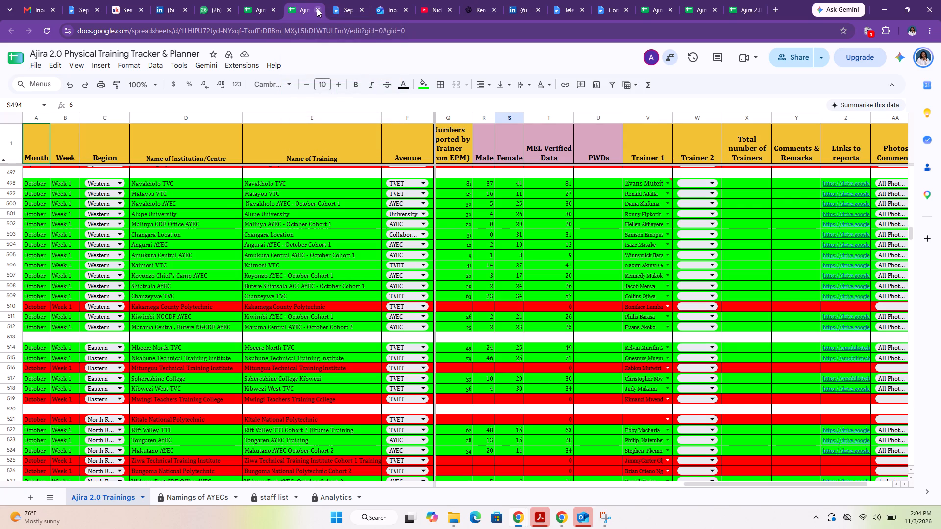
{"action": "left_click", "coordinate": [316, 8]}
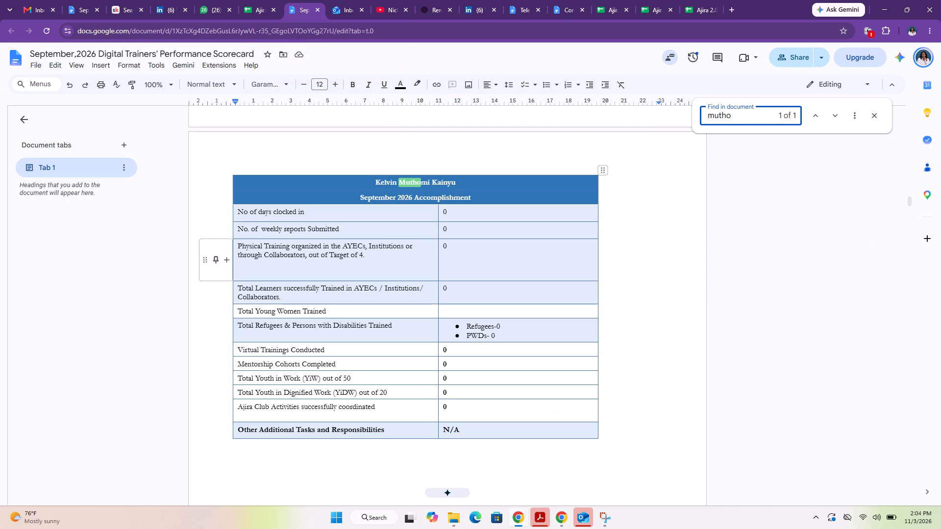
In the September 2026 Digital Trainers' Performance Scorecard document, enter 50 young women trained for the Kakamega KMTC Campus trainer.
{"action": "left_click", "coordinate": [875, 118]}
{"action": "left_click_drag", "start_coordinate": [909, 196], "coordinate": [882, 76]}
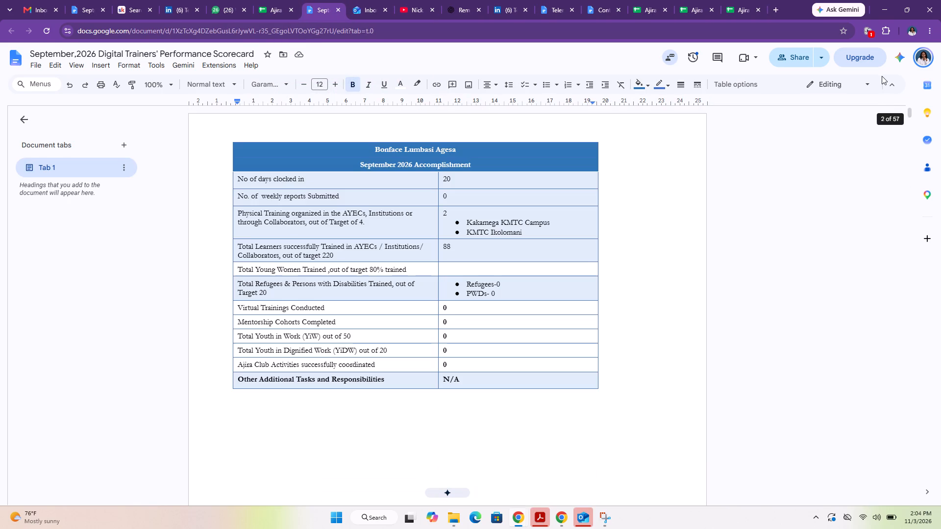
{"action": "left_click_drag", "start_coordinate": [882, 76], "coordinate": [881, 75]}
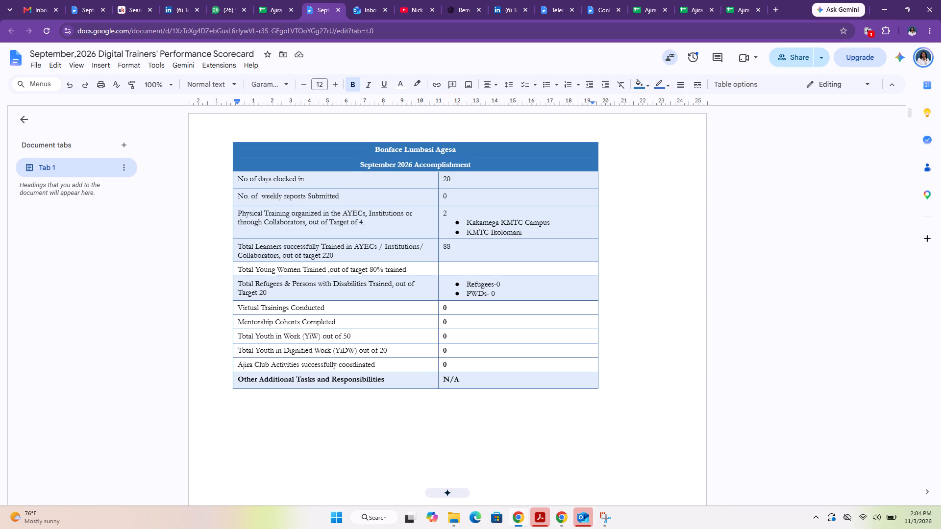
{"action": "left_click", "coordinate": [451, 270]}
{"action": "type", "text": "50"}
Look up the Western trainers' totals in the scorecard spreadsheet and enter 92 young women trained in the document's Chevaywa TVC trainer table.
{"action": "left_click", "coordinate": [274, 9]}
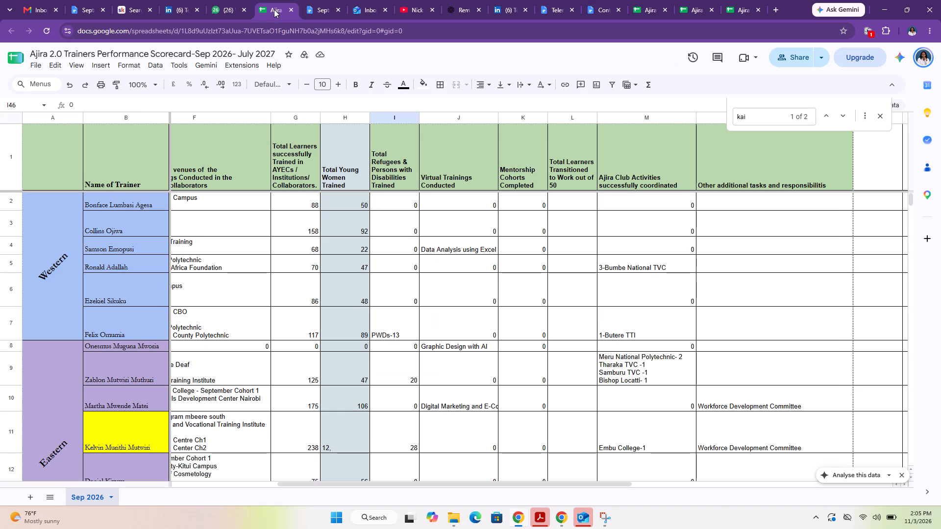
{"action": "left_click", "coordinate": [318, 8]}
{"action": "scroll", "coordinate": [439, 353], "scroll_direction": "down", "scroll_amount": 4}
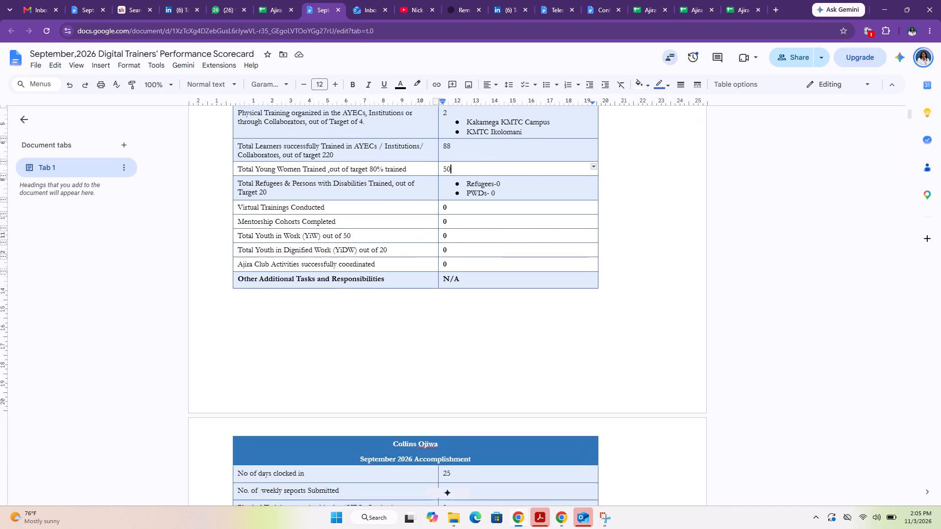
{"action": "scroll", "coordinate": [439, 353], "scroll_direction": "down", "scroll_amount": 3}
{"action": "left_click", "coordinate": [449, 394]}
{"action": "type", "text": "92"}
{"action": "left_click", "coordinate": [478, 437]}
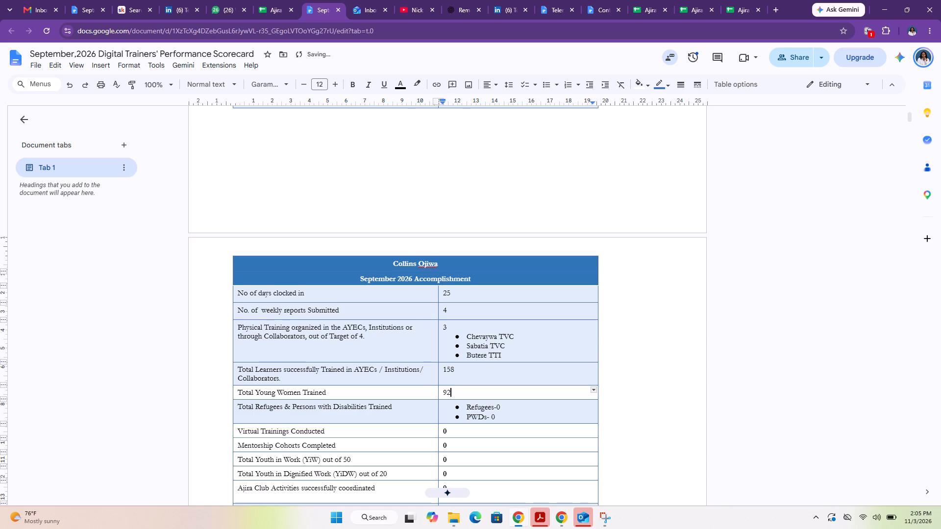
Enter 42 as total young women trained in the table of the trainer who ran Kakapel Women Training.
{"action": "scroll", "coordinate": [478, 437], "scroll_direction": "down", "scroll_amount": 11}
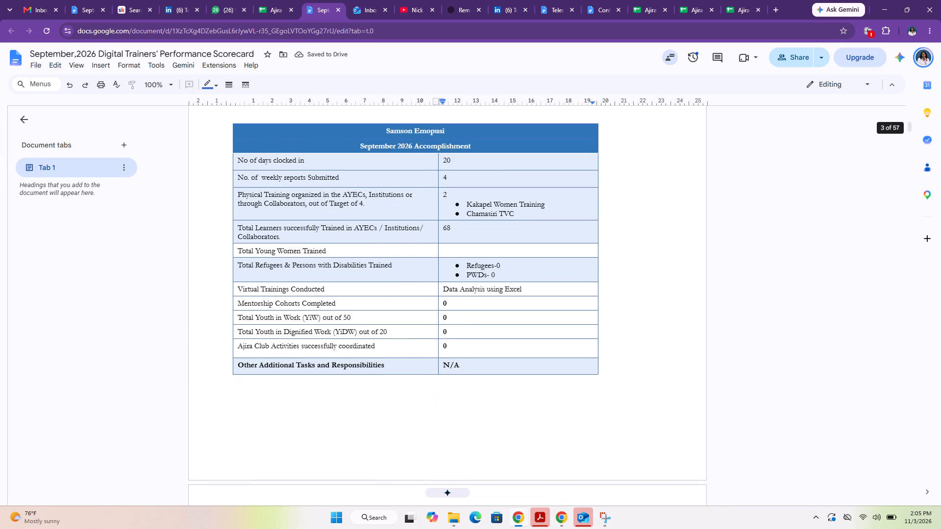
{"action": "left_click", "coordinate": [454, 249]}
{"action": "type", "text": "42"}
{"action": "left_click", "coordinate": [481, 329]}
Enter 47 as total young women trained for the Bumbe National Polytechnic trainer, checking it against scorecard spreadsheet row 5.
{"action": "scroll", "coordinate": [481, 329], "scroll_direction": "down", "scroll_amount": 3}
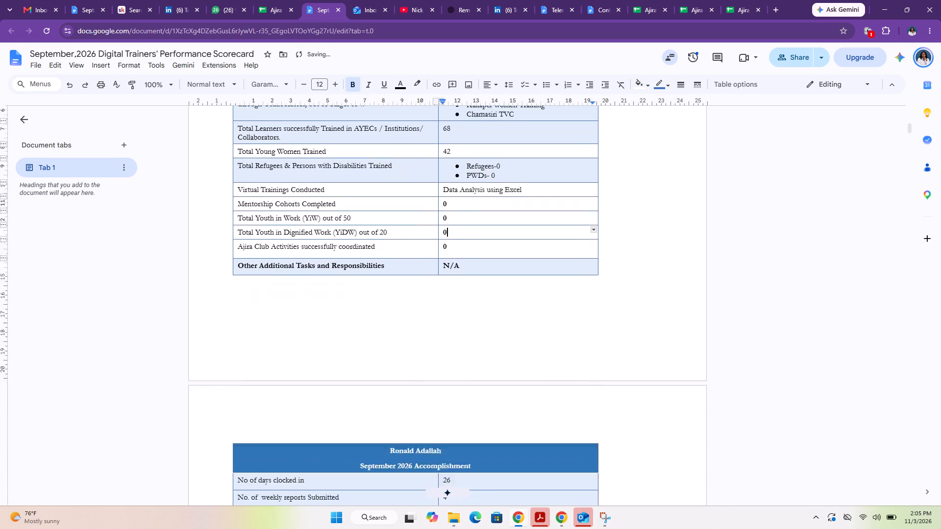
{"action": "scroll", "coordinate": [481, 329], "scroll_direction": "down", "scroll_amount": 5}
{"action": "left_click", "coordinate": [468, 372]}
{"action": "type", "text": "97"}
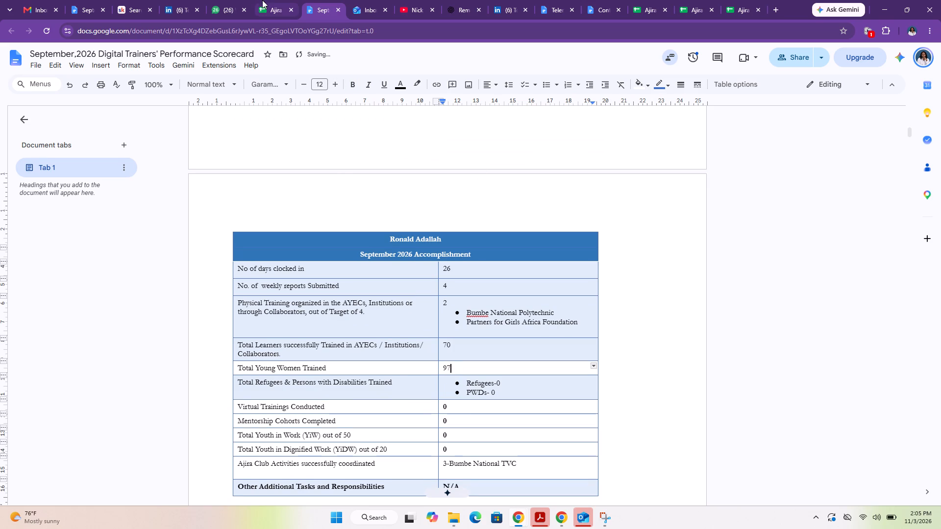
{"action": "left_click", "coordinate": [267, 9]}
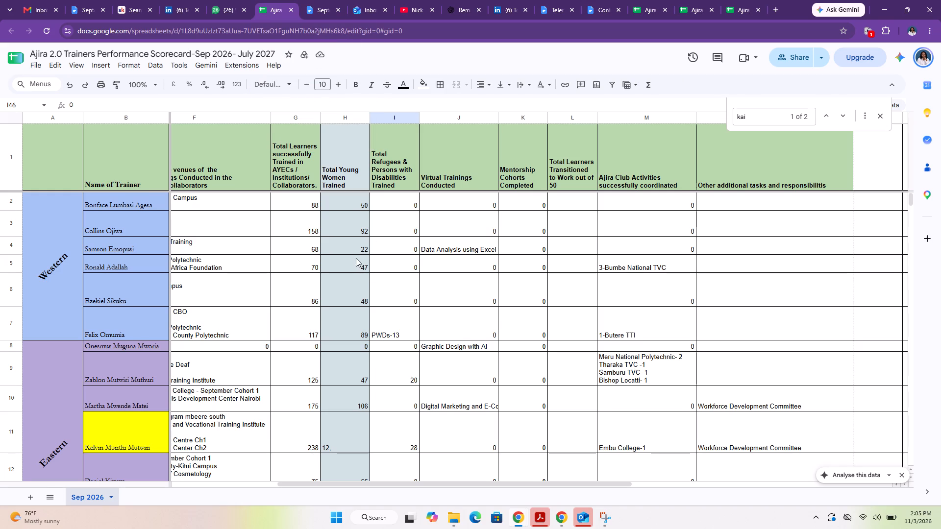
{"action": "left_click", "coordinate": [356, 262]}
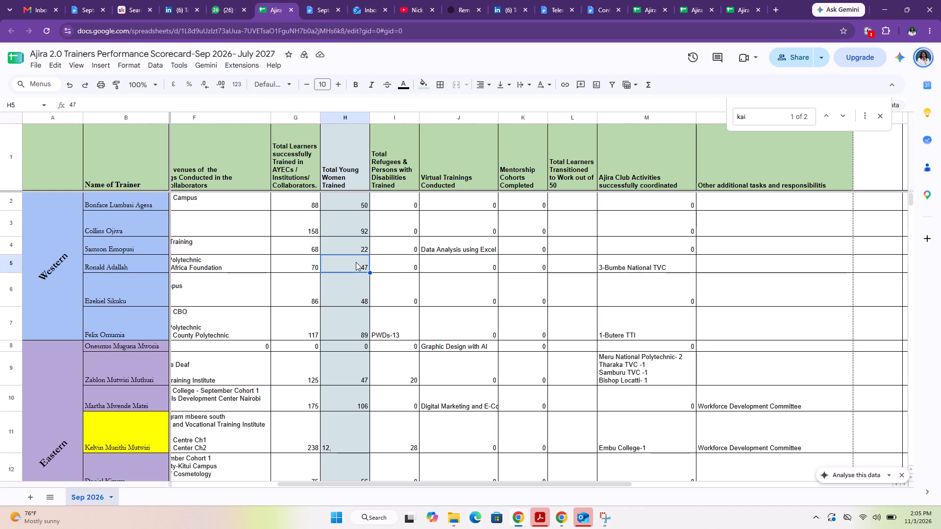
{"action": "left_click", "coordinate": [319, 11]}
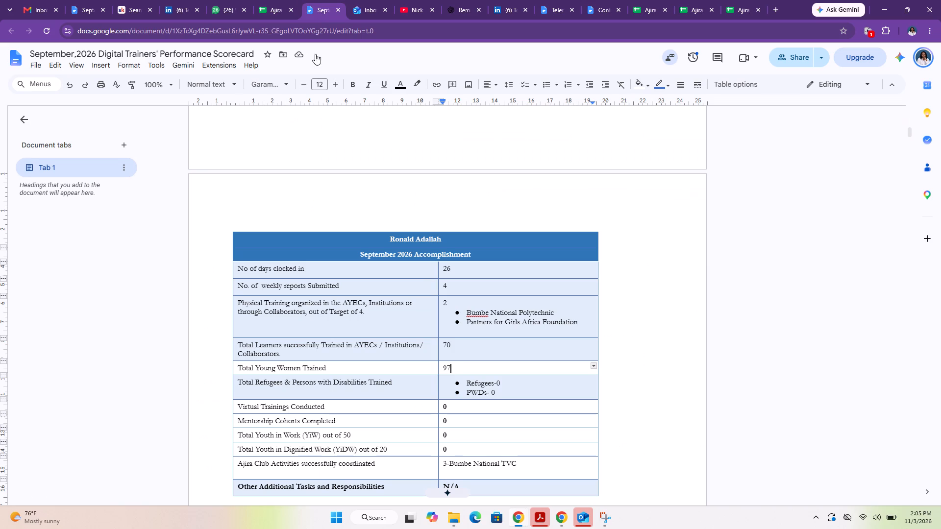
{"action": "left_click", "coordinate": [448, 370]}
{"action": "key", "text": "BackSpace"}
{"action": "key", "text": "4"}
{"action": "left_click", "coordinate": [490, 446]}
Enter 48 as total young women trained in the table of the trainer who covered Enlightened CBO.
{"action": "scroll", "coordinate": [490, 446], "scroll_direction": "down", "scroll_amount": 3}
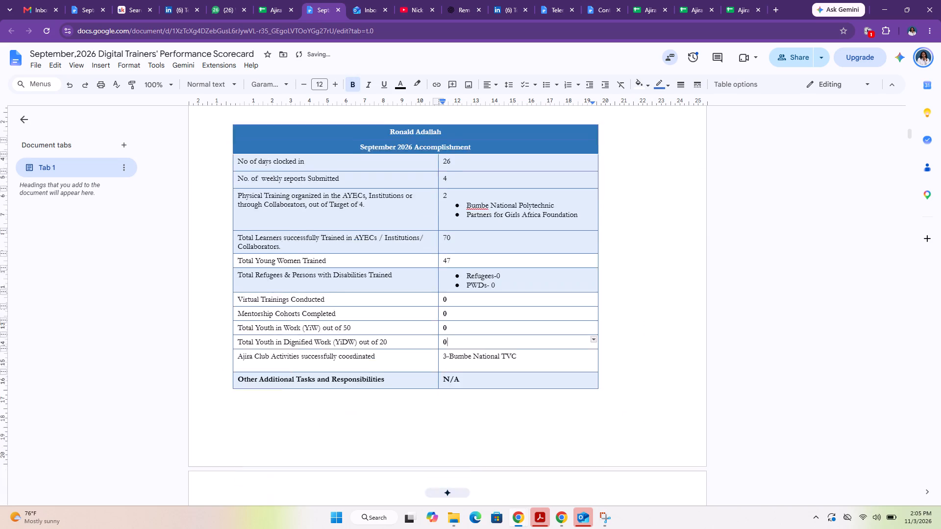
{"action": "scroll", "coordinate": [490, 446], "scroll_direction": "down", "scroll_amount": 6}
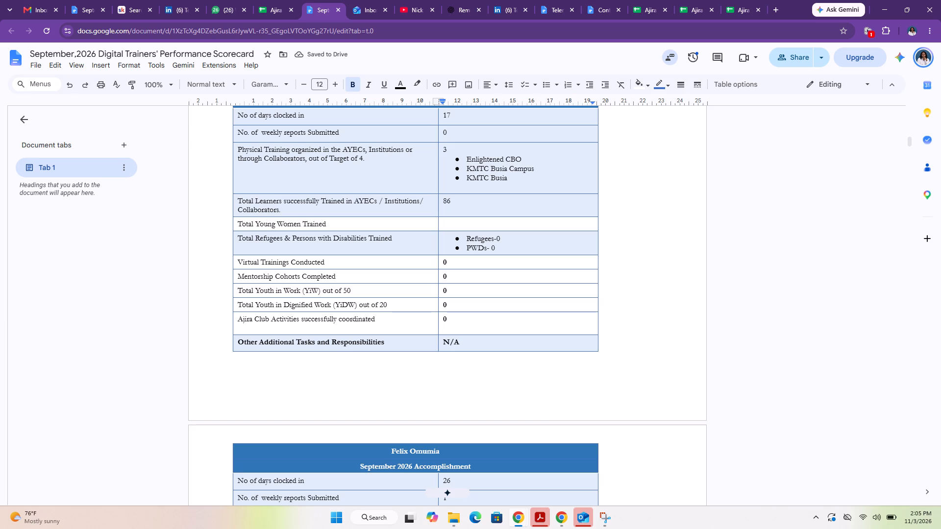
{"action": "left_click", "coordinate": [448, 225]}
{"action": "type", "text": "48"}
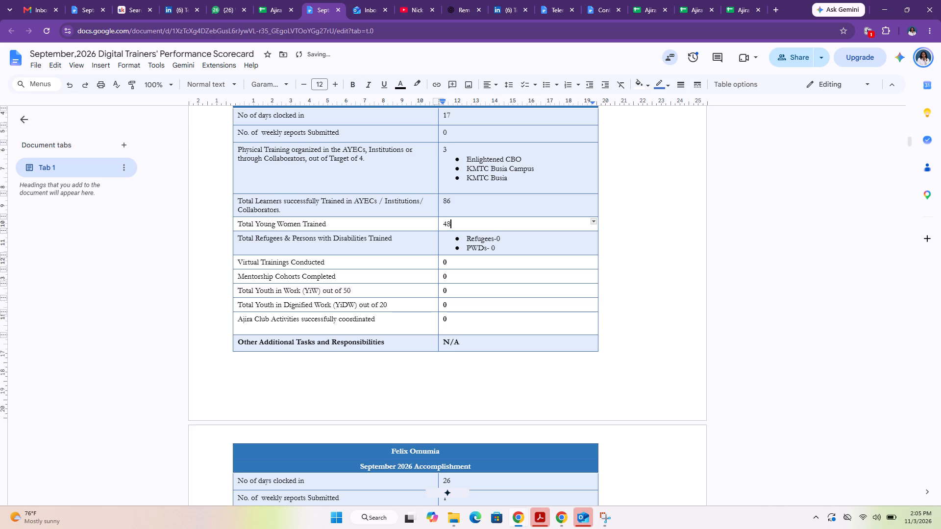
Check the spreadsheet's young women totals from row 6 on and enter 89 in the document for the Marenyo Farmers CBO trainer.
{"action": "scroll", "coordinate": [448, 225], "scroll_direction": "down", "scroll_amount": 8}
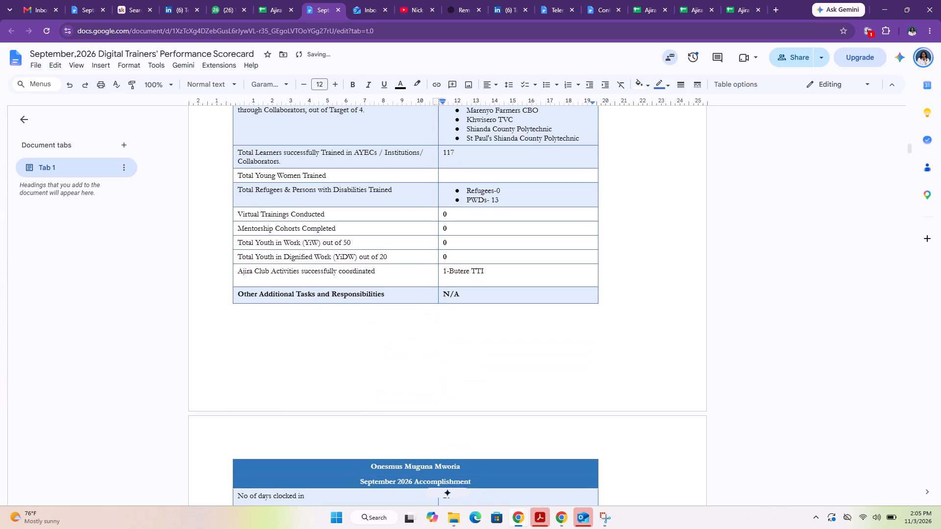
{"action": "left_click", "coordinate": [277, 8]}
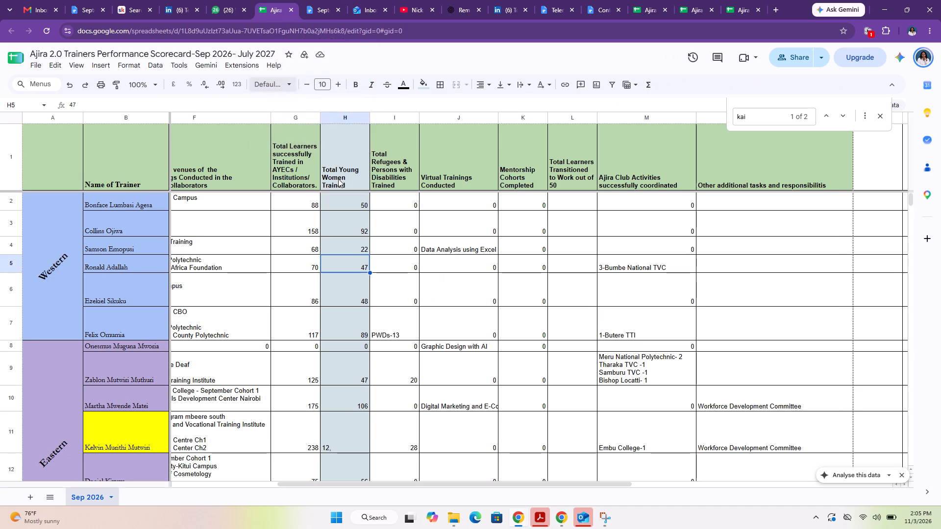
{"action": "scroll", "coordinate": [411, 283], "scroll_direction": "down", "scroll_amount": 2}
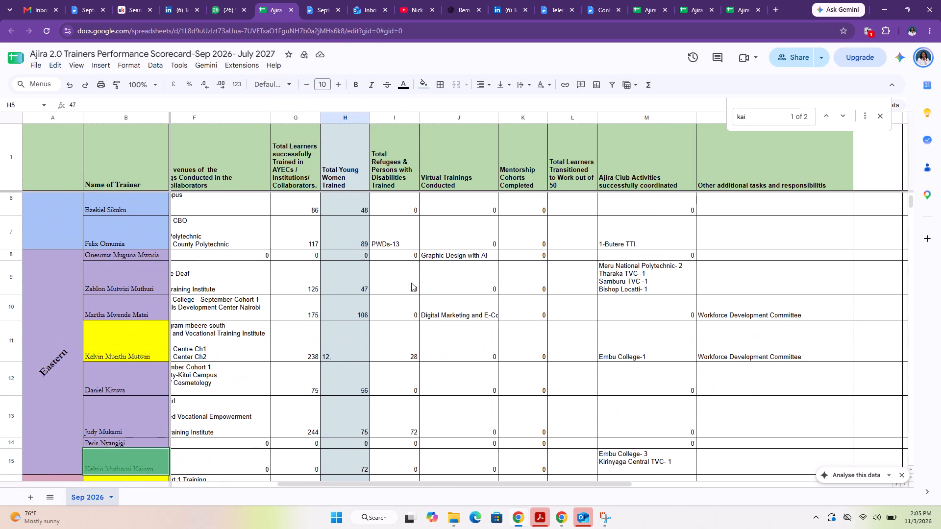
{"action": "scroll", "coordinate": [411, 283], "scroll_direction": "down", "scroll_amount": 1}
{"action": "left_click", "coordinate": [342, 282]}
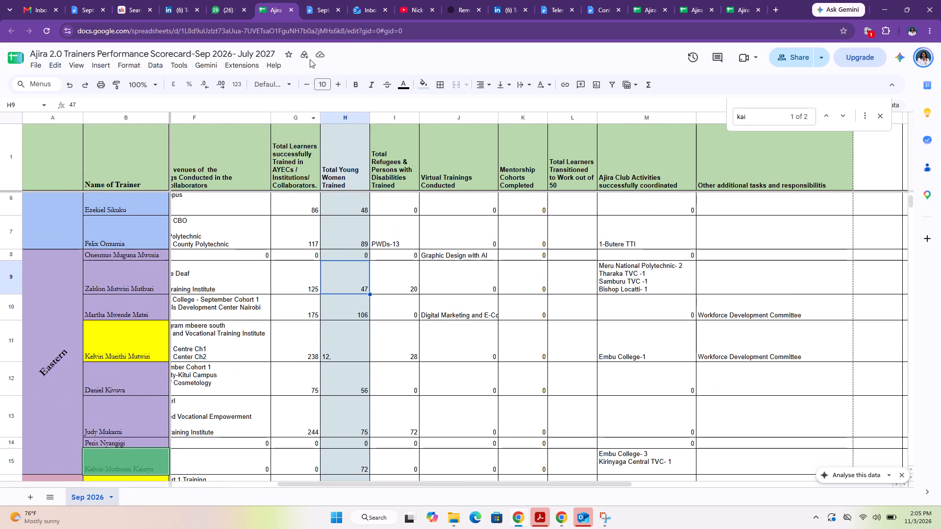
{"action": "left_click", "coordinate": [316, 8]}
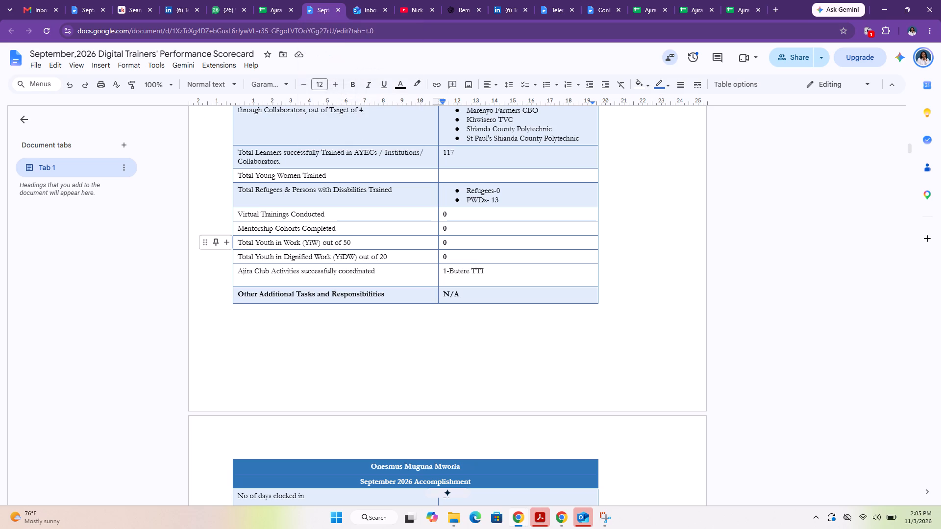
{"action": "left_click", "coordinate": [458, 178]}
{"action": "type", "text": "89"}
Enter 0 as total young women trained in the first Graphic Design with AI trainer's table.
{"action": "scroll", "coordinate": [494, 278], "scroll_direction": "down", "scroll_amount": 4}
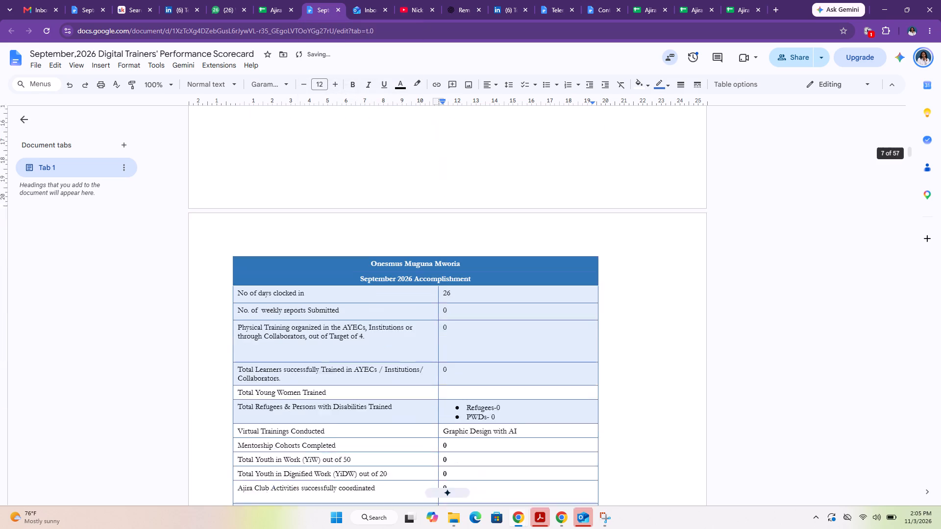
{"action": "scroll", "coordinate": [494, 278], "scroll_direction": "down", "scroll_amount": 2}
{"action": "left_click", "coordinate": [462, 346]}
{"action": "key", "text": "0"}
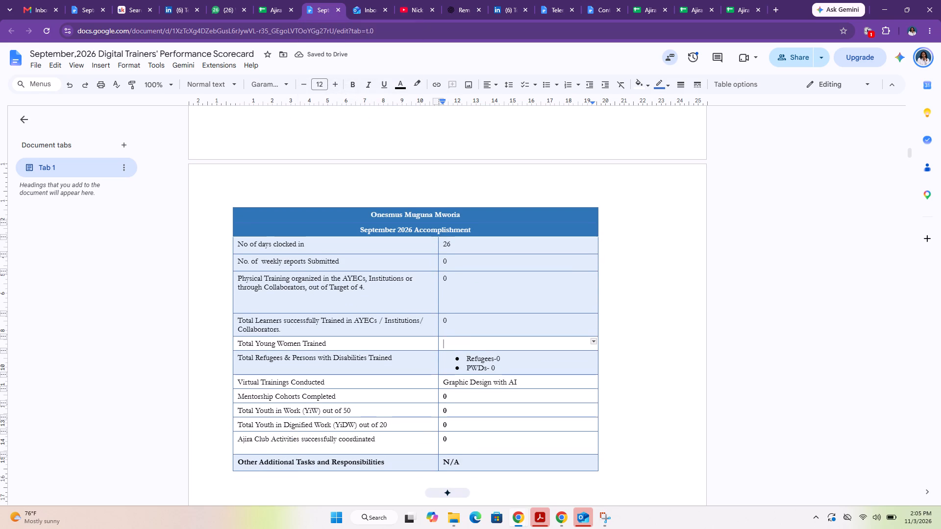
Enter 47 as total young women trained in the table of the trainer who covered Kaaga TVC for the Deaf.
{"action": "scroll", "coordinate": [462, 346], "scroll_direction": "down", "scroll_amount": 7}
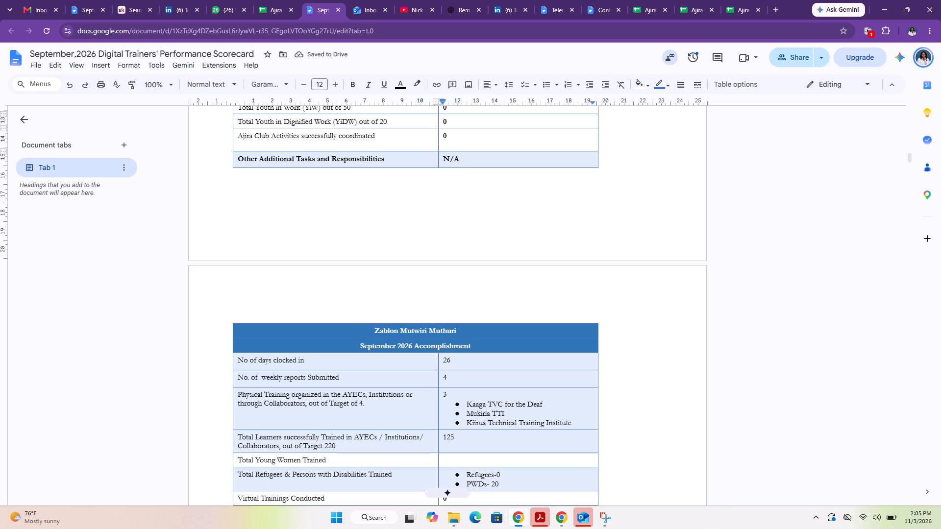
{"action": "left_click", "coordinate": [454, 457]}
{"action": "type", "text": "47"}
In the scorecard spreadsheet, remove the stray comma from the total young women trained in row 11, leaving 12.
{"action": "scroll", "coordinate": [454, 457], "scroll_direction": "down", "scroll_amount": 6}
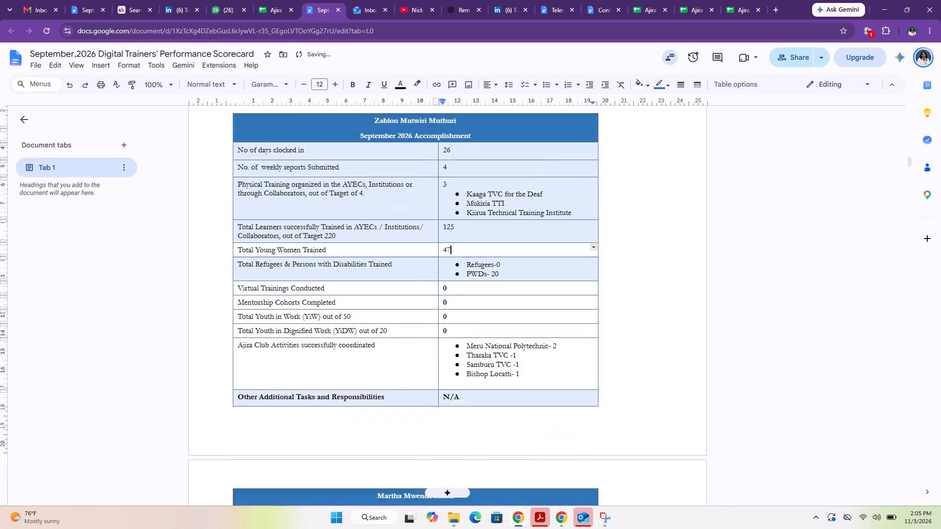
{"action": "scroll", "coordinate": [454, 457], "scroll_direction": "down", "scroll_amount": 6}
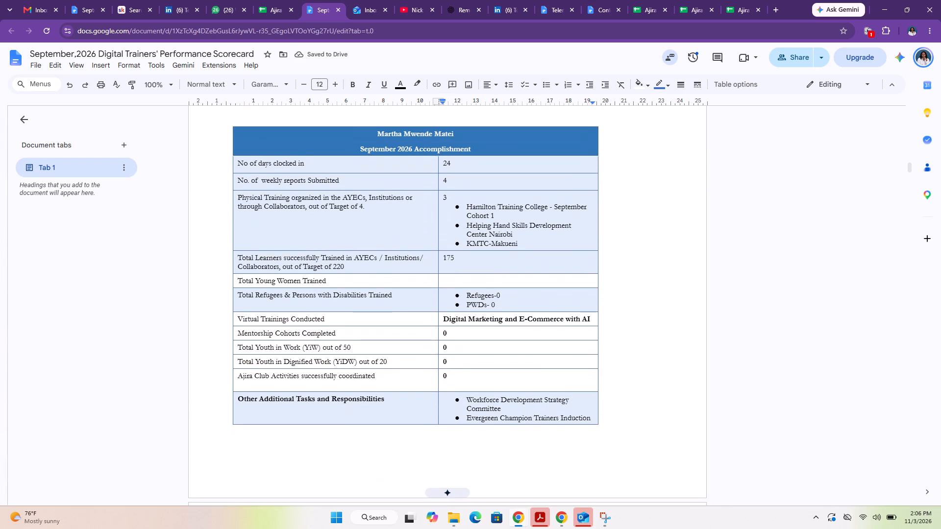
{"action": "scroll", "coordinate": [454, 457], "scroll_direction": "down", "scroll_amount": 1}
{"action": "left_click", "coordinate": [272, 9]}
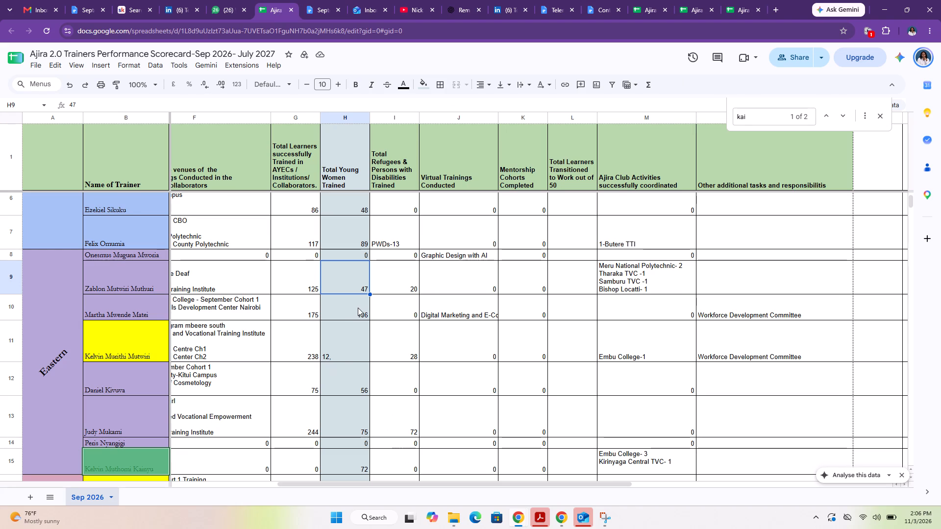
{"action": "left_click", "coordinate": [350, 354]}
{"action": "double_click", "coordinate": [350, 354]}
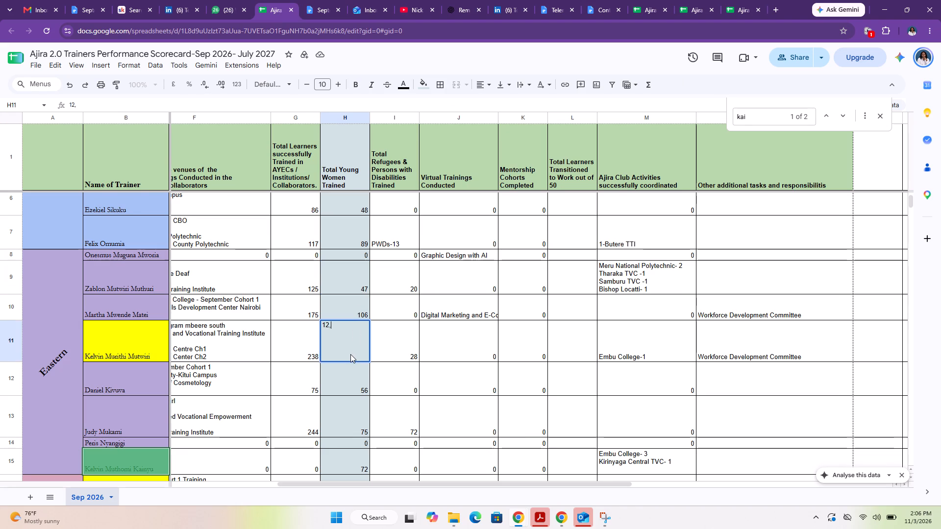
{"action": "key", "text": "BackSpace"}
Back in the document, enter 106 as total young women trained for the Hamilton Training College trainer.
{"action": "left_click", "coordinate": [324, 6]}
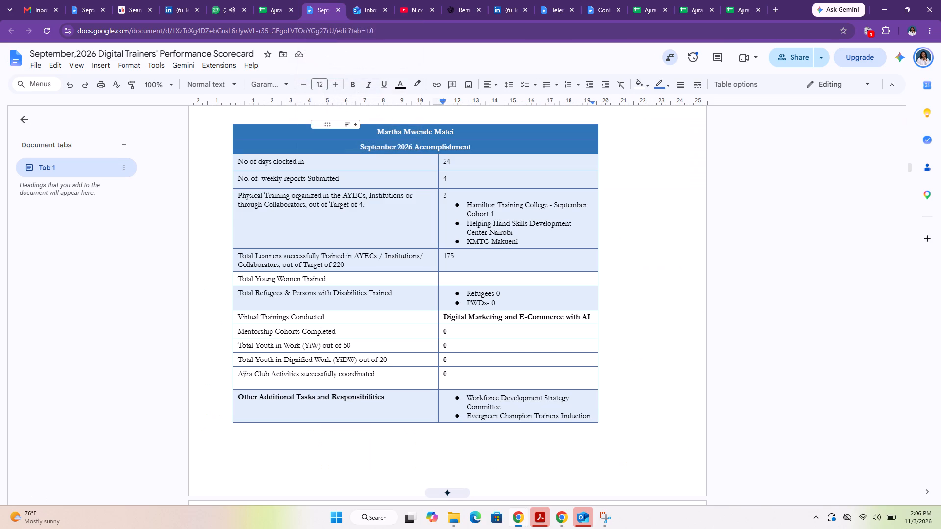
{"action": "left_click", "coordinate": [447, 277]}
{"action": "type", "text": "106"}
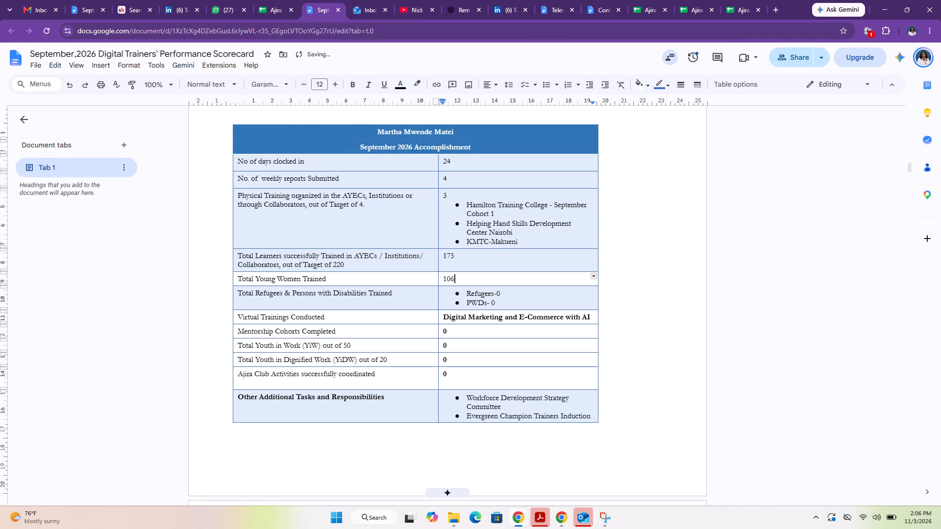
Enter 12 as total young women trained in the table of the trainer who covered Wanjau Technical and Vocational Training Institute.
{"action": "left_click", "coordinate": [466, 337]}
{"action": "scroll", "coordinate": [466, 337], "scroll_direction": "down", "scroll_amount": 7}
{"action": "left_click", "coordinate": [449, 415]}
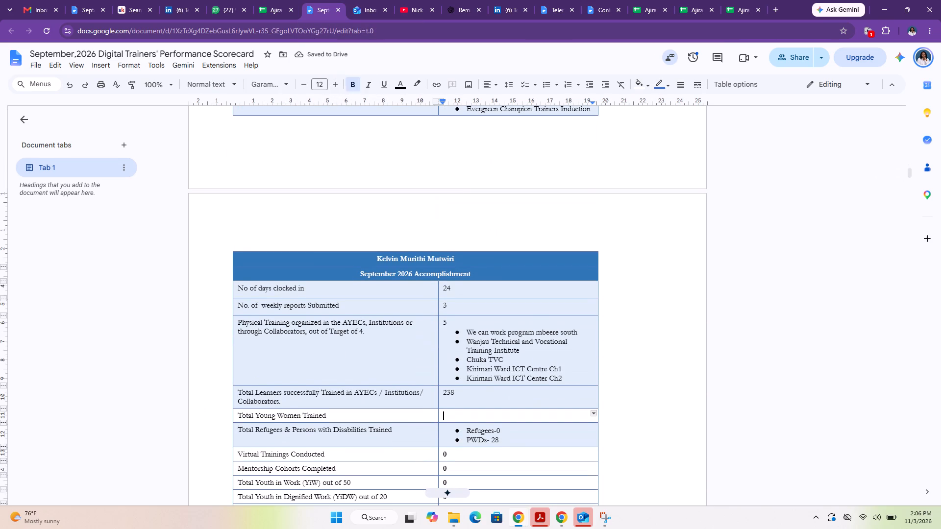
{"action": "type", "text": "12"}
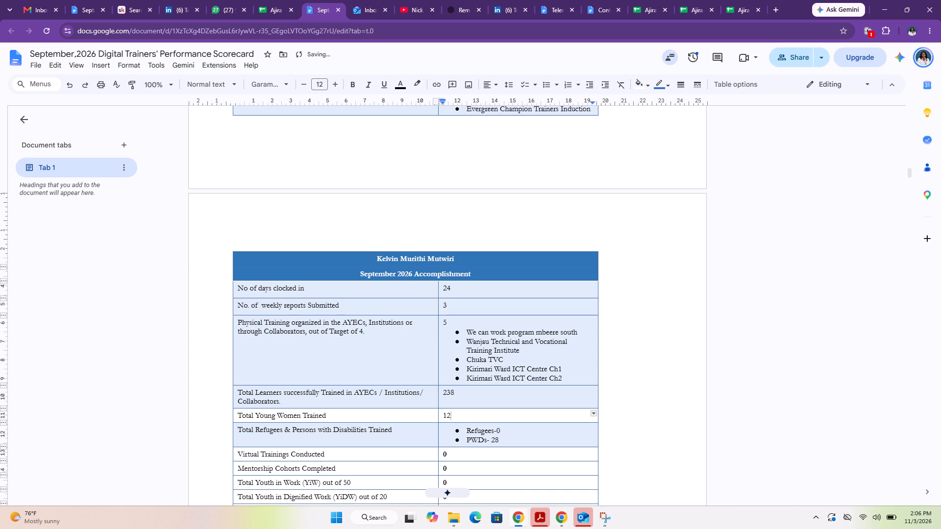
Enter 56 as total young women trained in the table of the trainer who covered Nuu TVC.
{"action": "left_click", "coordinate": [640, 442]}
{"action": "scroll", "coordinate": [640, 442], "scroll_direction": "down", "scroll_amount": 10}
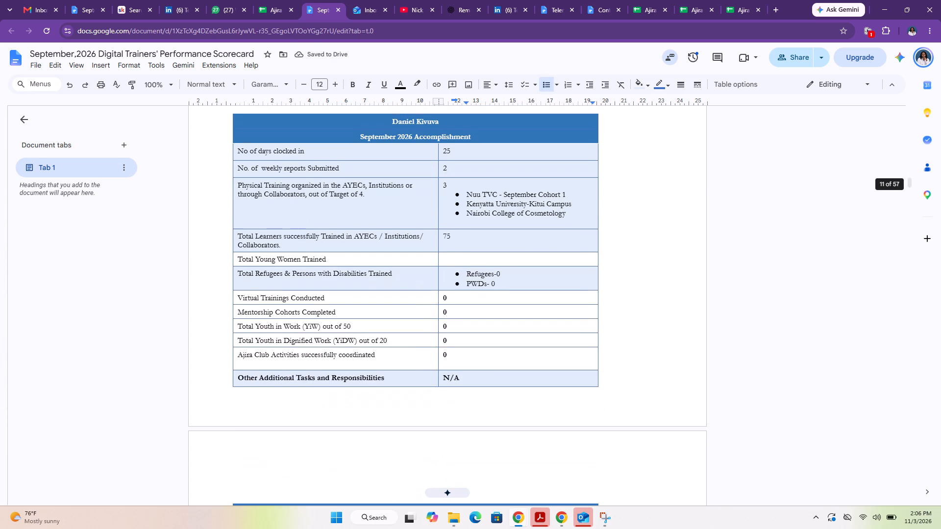
{"action": "left_click", "coordinate": [457, 258]}
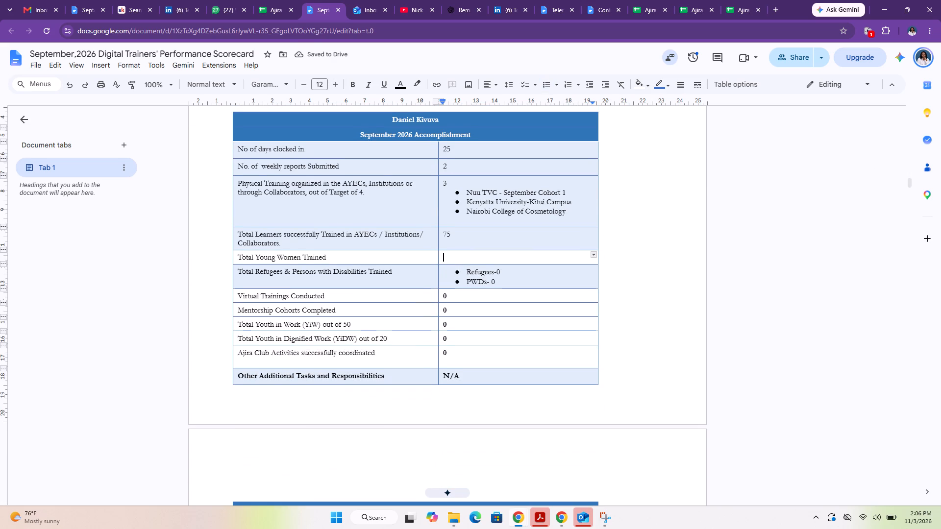
{"action": "type", "text": "56"}
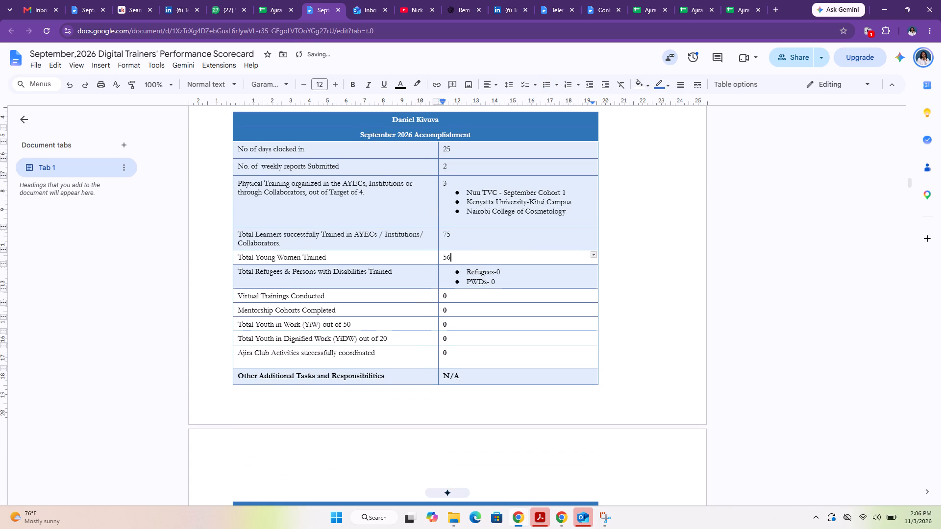
Check the spreadsheet's young women totals from row 13 on and enter 75 in the document for the Kitaingo Digital Girl trainer.
{"action": "left_click", "coordinate": [608, 417]}
{"action": "scroll", "coordinate": [608, 417], "scroll_direction": "down", "scroll_amount": 9}
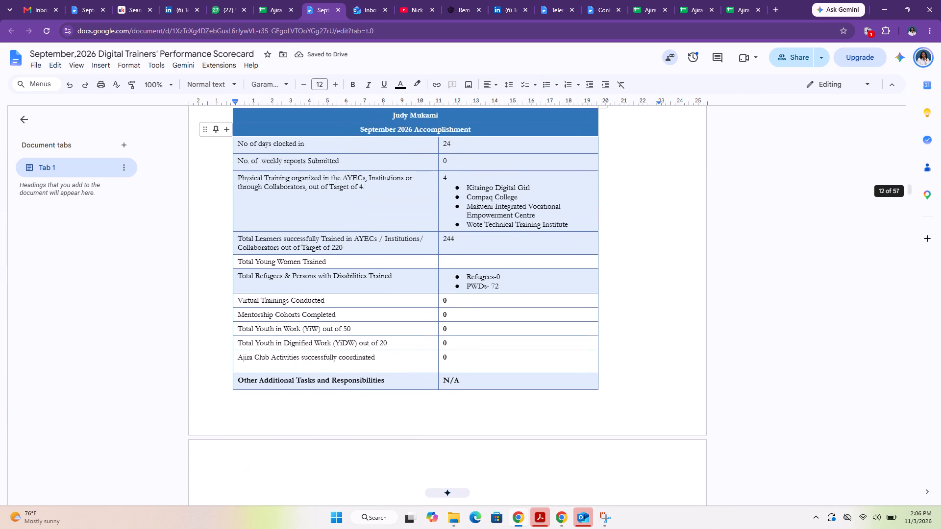
{"action": "left_click", "coordinate": [277, 5]}
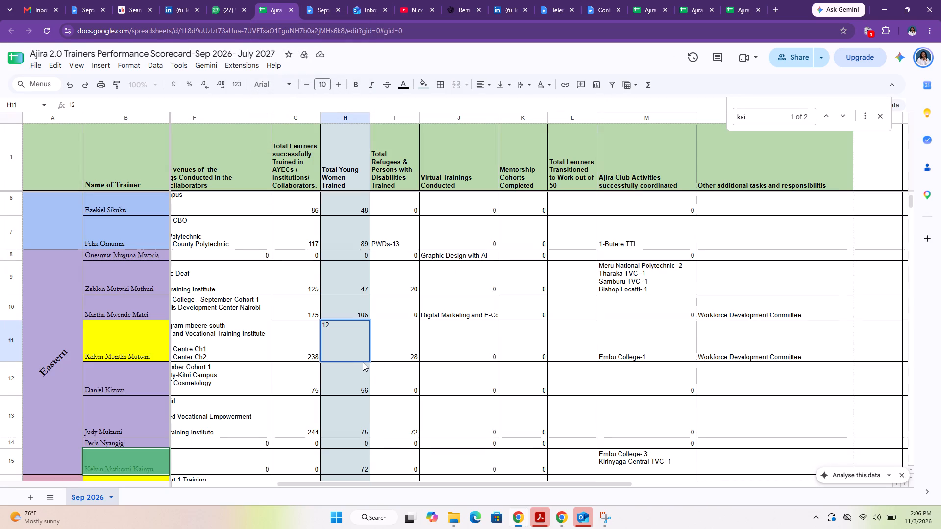
{"action": "left_click", "coordinate": [349, 419]}
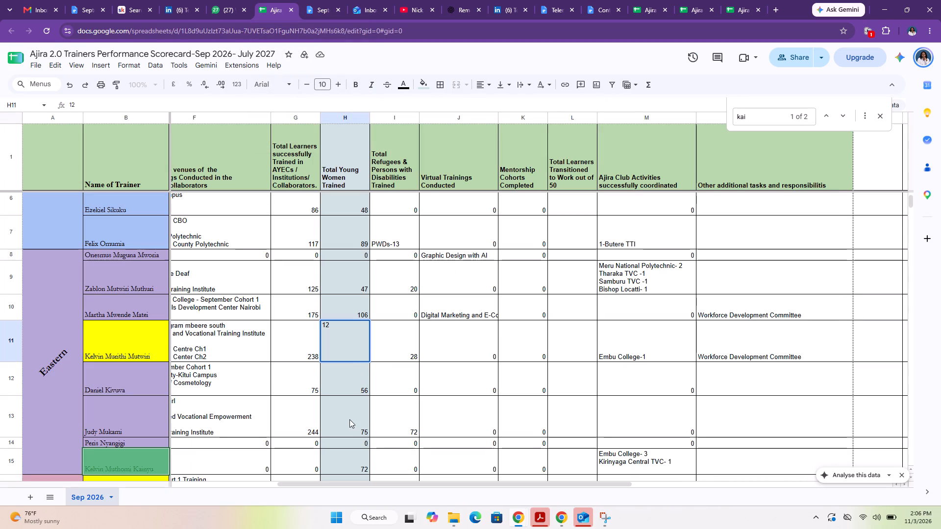
{"action": "scroll", "coordinate": [349, 419], "scroll_direction": "down", "scroll_amount": 6}
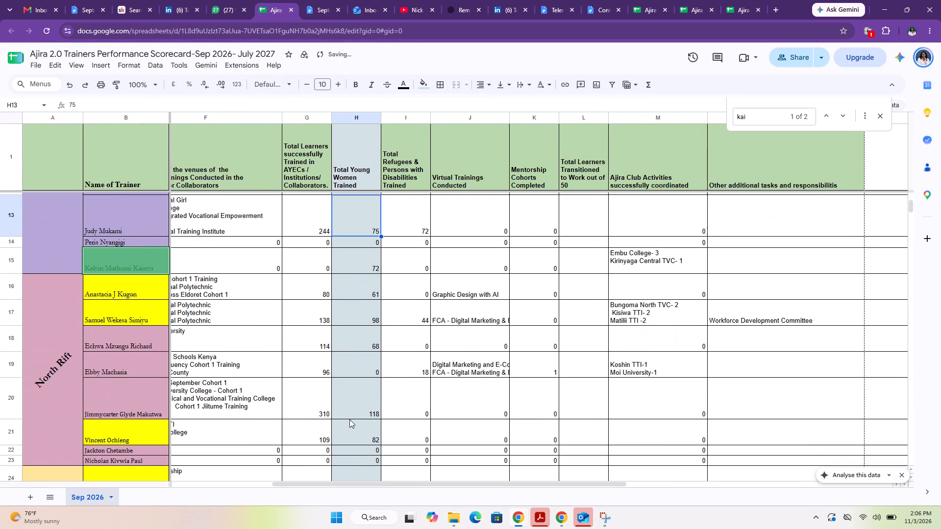
{"action": "left_click", "coordinate": [323, 10]}
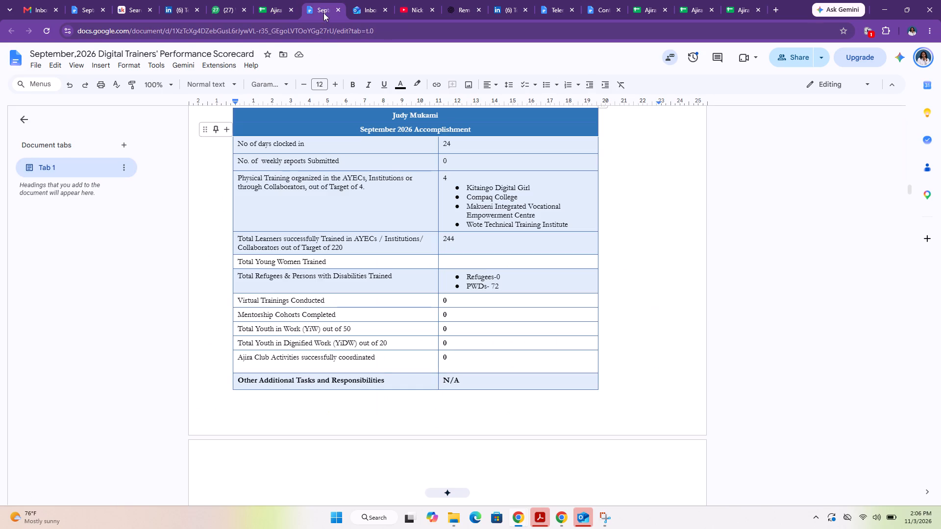
{"action": "left_click", "coordinate": [460, 266]}
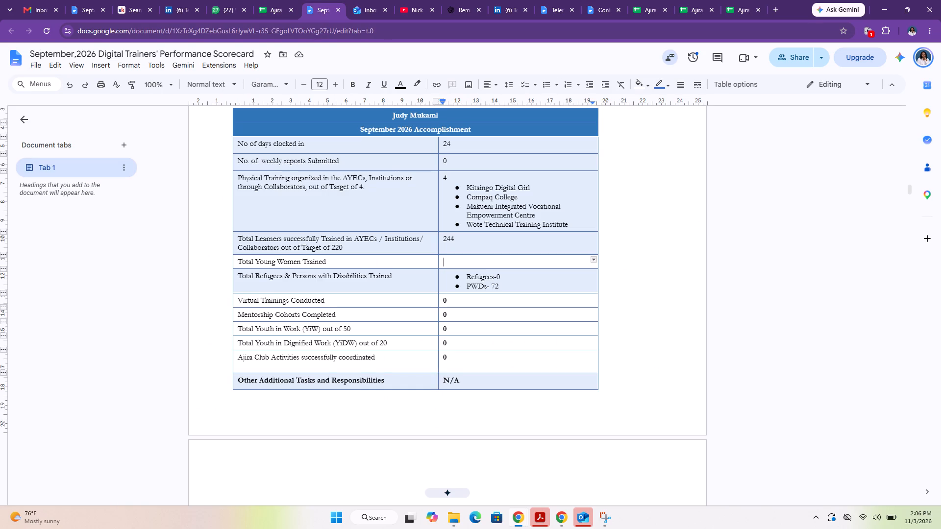
{"action": "type", "text": "75"}
Enter 0 as total young women trained in the table right after the Kitaingo Digital Girl trainer's.
{"action": "scroll", "coordinate": [471, 327], "scroll_direction": "down", "scroll_amount": 8}
{"action": "left_click", "coordinate": [457, 256]}
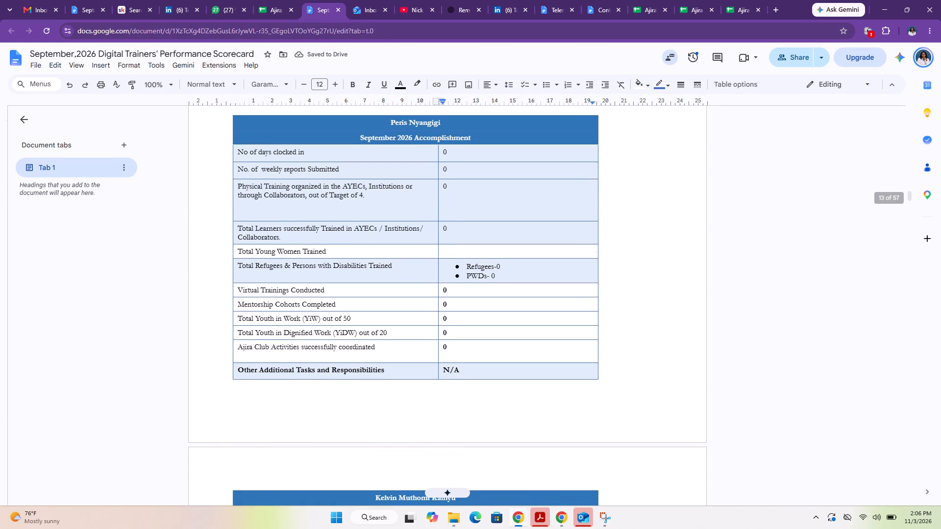
{"action": "key", "text": "0"}
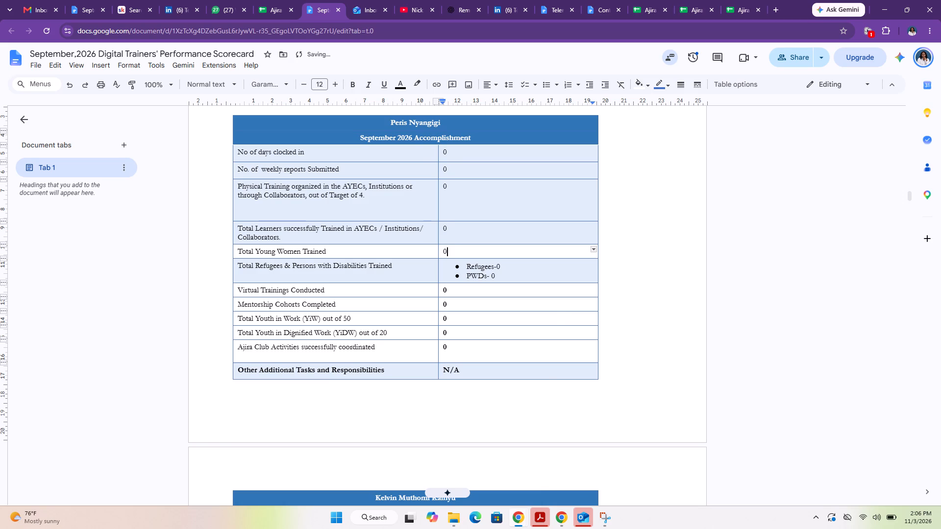
Enter 72 as total young women trained in the following trainer's table, checking it against scorecard spreadsheet row 15.
{"action": "scroll", "coordinate": [468, 372], "scroll_direction": "down", "scroll_amount": 6}
{"action": "left_click", "coordinate": [459, 336]}
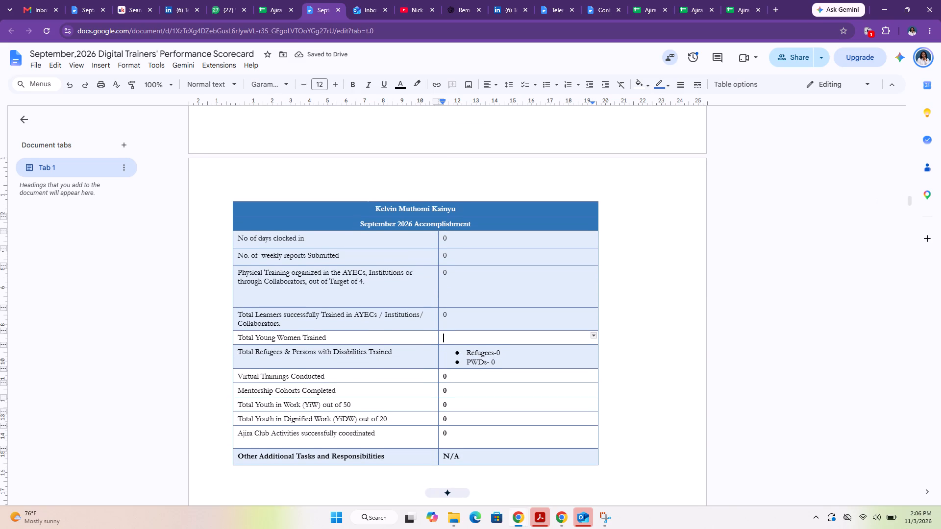
{"action": "type", "text": "72"}
{"action": "left_click", "coordinate": [277, 3]}
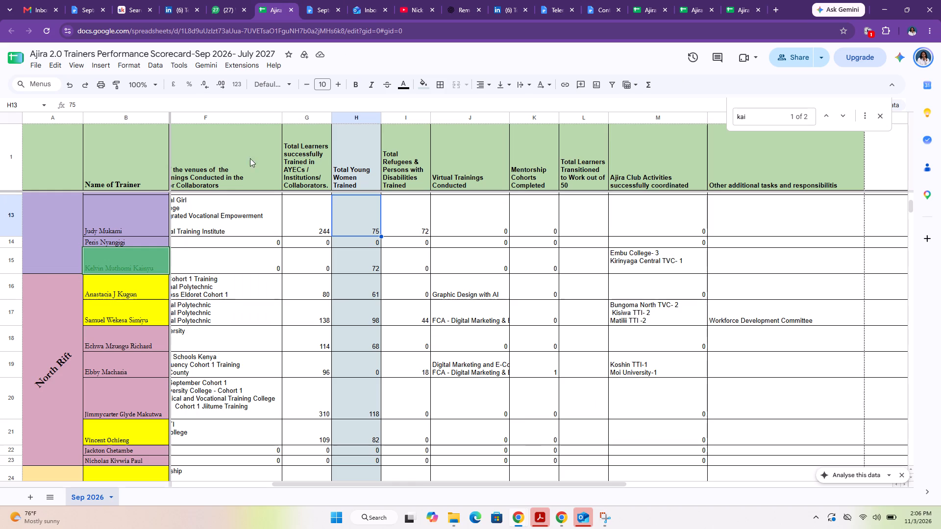
{"action": "left_click", "coordinate": [349, 273]}
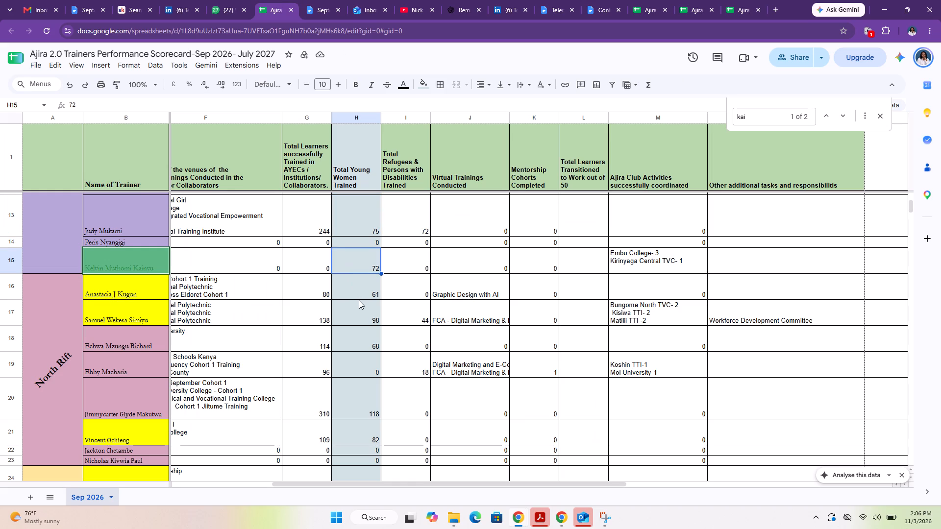
Back in the document, enter 61 as total young women trained for the Jikaze CBO trainer.
{"action": "left_click", "coordinate": [320, 10]}
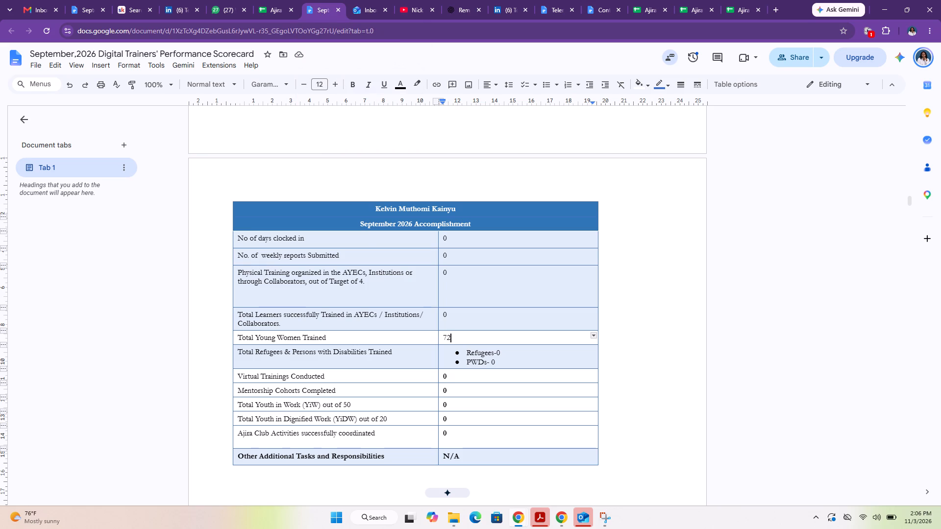
{"action": "left_click", "coordinate": [511, 444]}
{"action": "scroll", "coordinate": [511, 444], "scroll_direction": "down", "scroll_amount": 8}
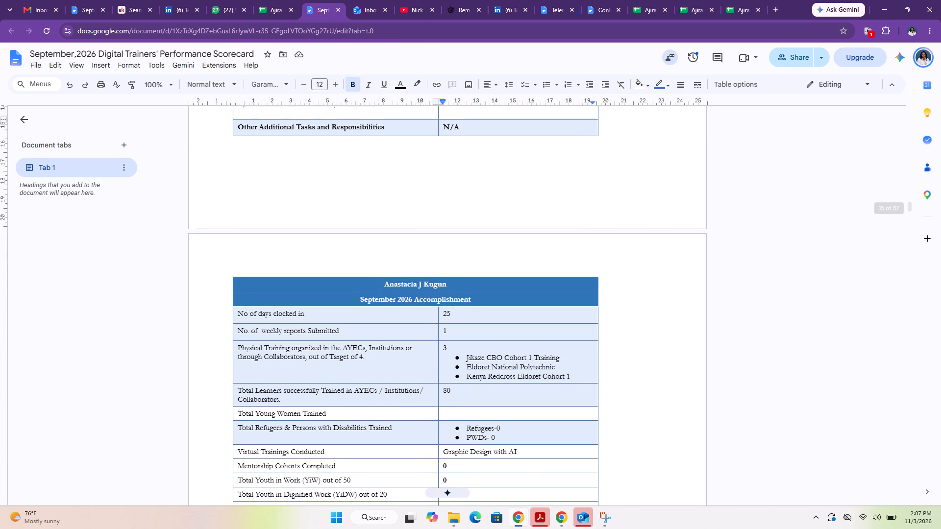
{"action": "left_click", "coordinate": [496, 413]}
{"action": "type", "text": "61"}
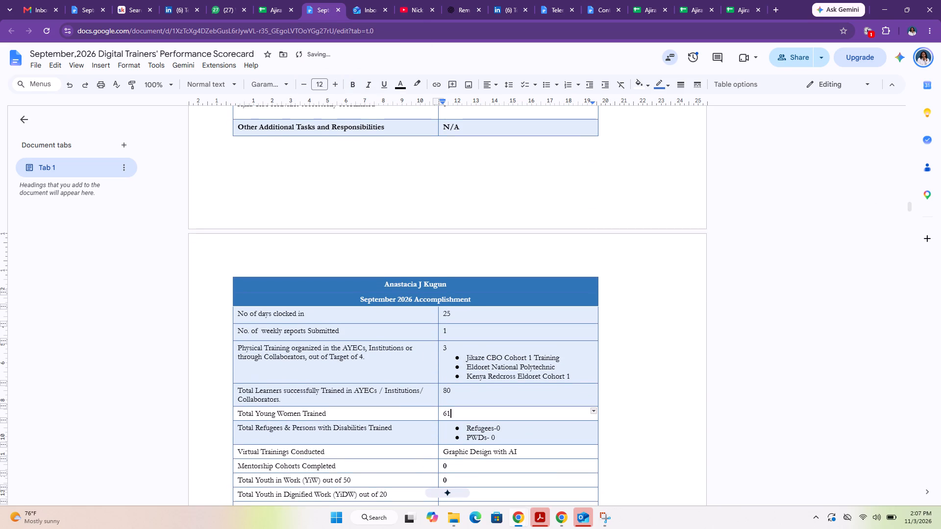
Enter 98 as total young women trained in the table of the trainer who covered Kisiwa National Polytechnic.
{"action": "scroll", "coordinate": [496, 413], "scroll_direction": "down", "scroll_amount": 7}
{"action": "left_click", "coordinate": [488, 491]}
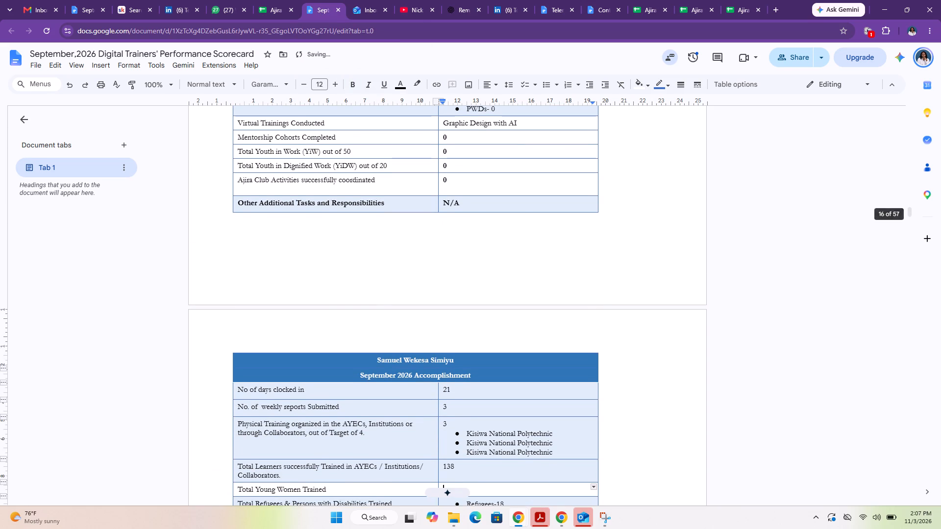
{"action": "type", "text": "98"}
Enter 68 as total young women trained for the Turkana University trainer, checking it against scorecard spreadsheet row 18.
{"action": "scroll", "coordinate": [488, 491], "scroll_direction": "down", "scroll_amount": 7}
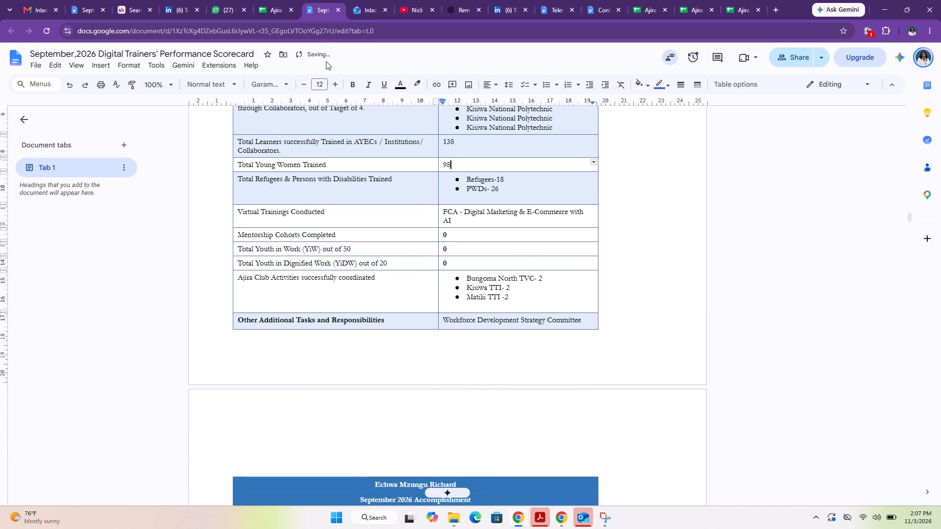
{"action": "left_click", "coordinate": [275, 7]}
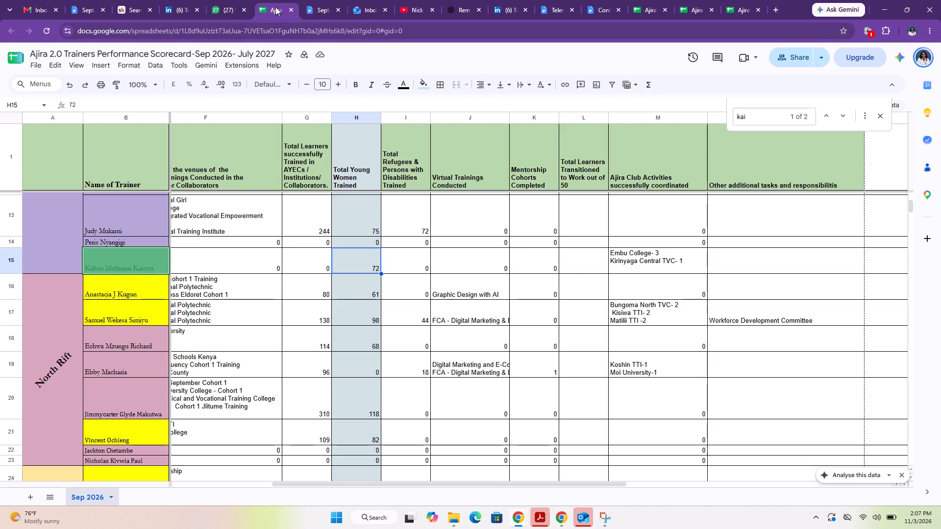
{"action": "left_click", "coordinate": [354, 342]}
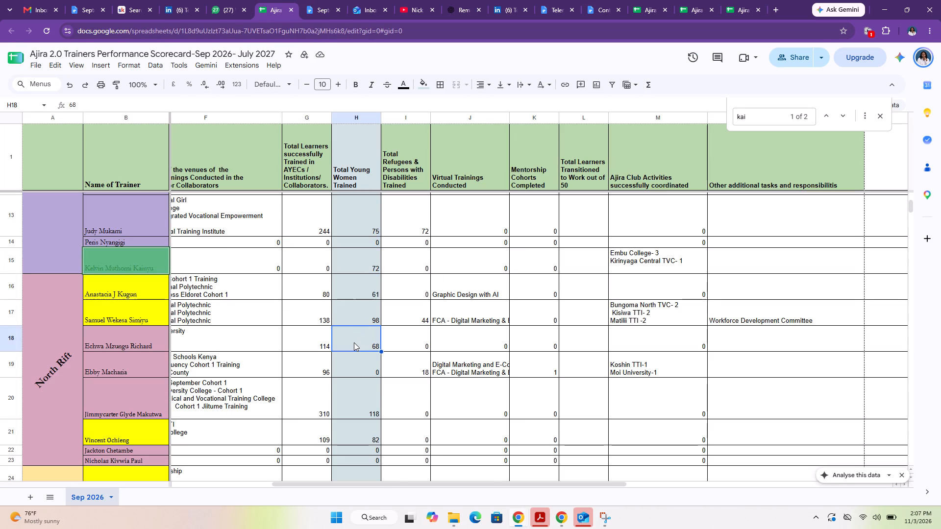
{"action": "scroll", "coordinate": [354, 342], "scroll_direction": "down", "scroll_amount": 3}
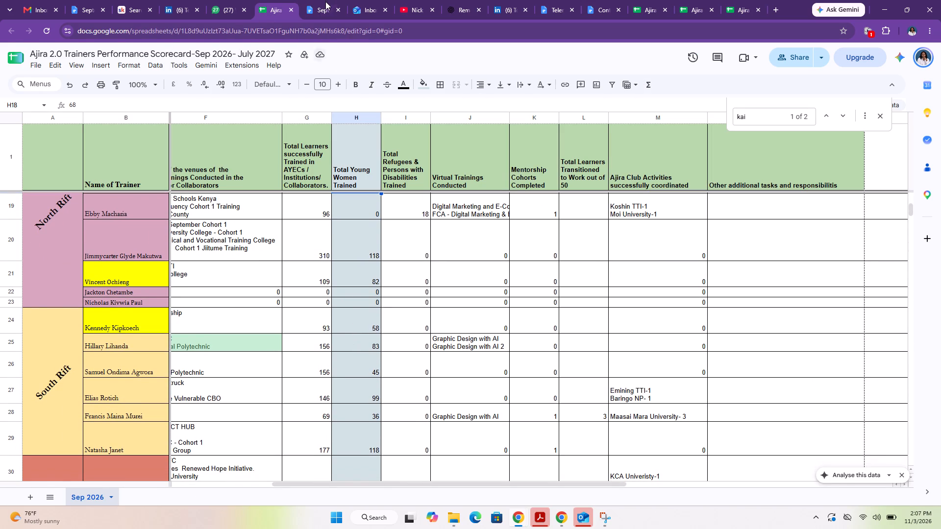
{"action": "left_click", "coordinate": [318, 4]}
{"action": "scroll", "coordinate": [439, 371], "scroll_direction": "down", "scroll_amount": 7}
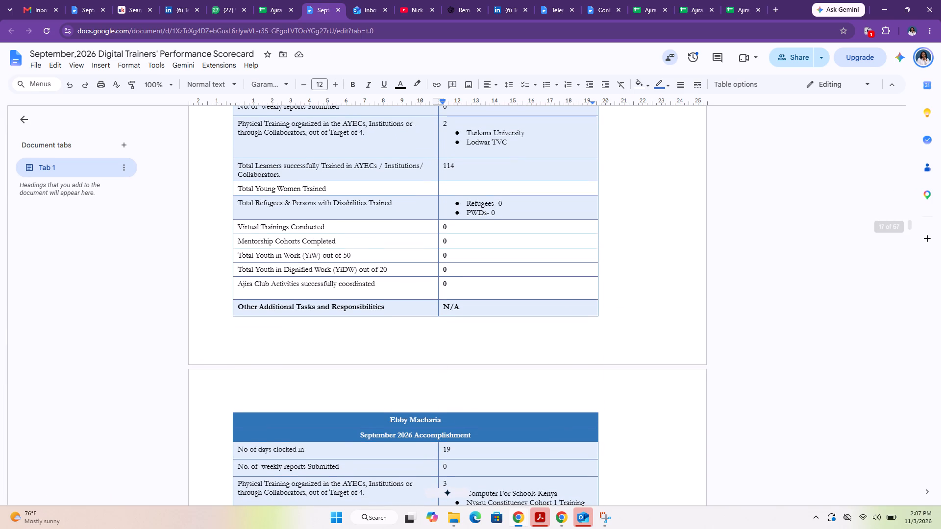
{"action": "left_click", "coordinate": [453, 188]}
{"action": "type", "text": "68"}
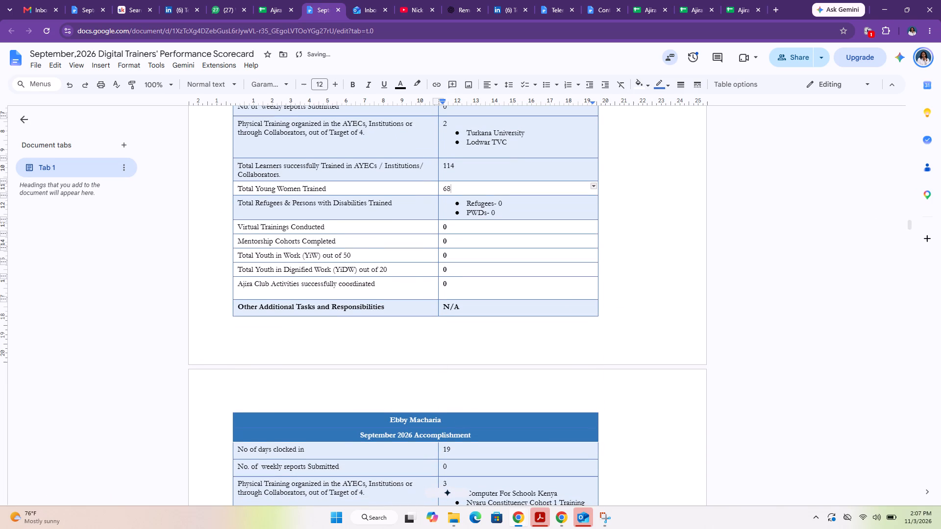
{"action": "left_click", "coordinate": [472, 227]}
Enter 0 as total young women trained for the trainer who covered Computer For Schools Kenya.
{"action": "scroll", "coordinate": [472, 227], "scroll_direction": "down", "scroll_amount": 6}
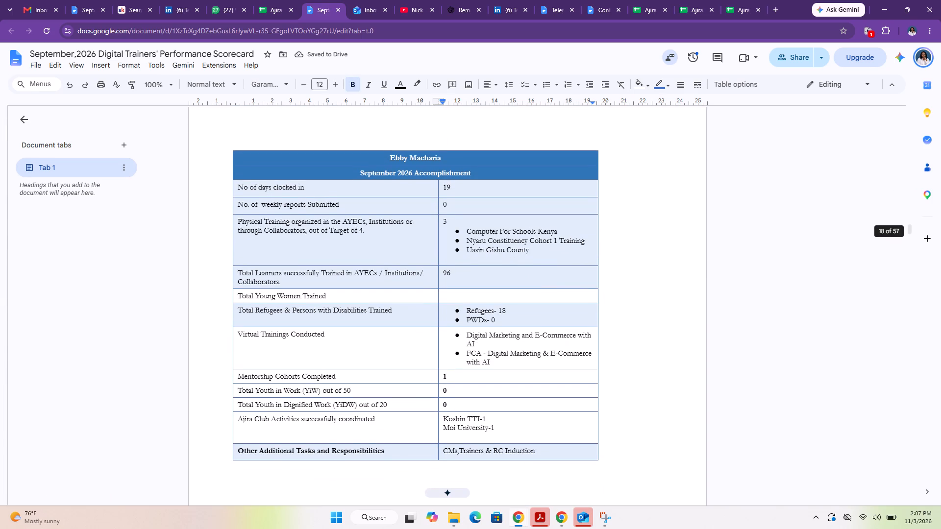
{"action": "left_click", "coordinate": [463, 295]}
{"action": "key", "text": "0"}
Enter 118 as total young women trained for the trainer who covered Kabarnet University College.
{"action": "scroll", "coordinate": [463, 295], "scroll_direction": "down", "scroll_amount": 5}
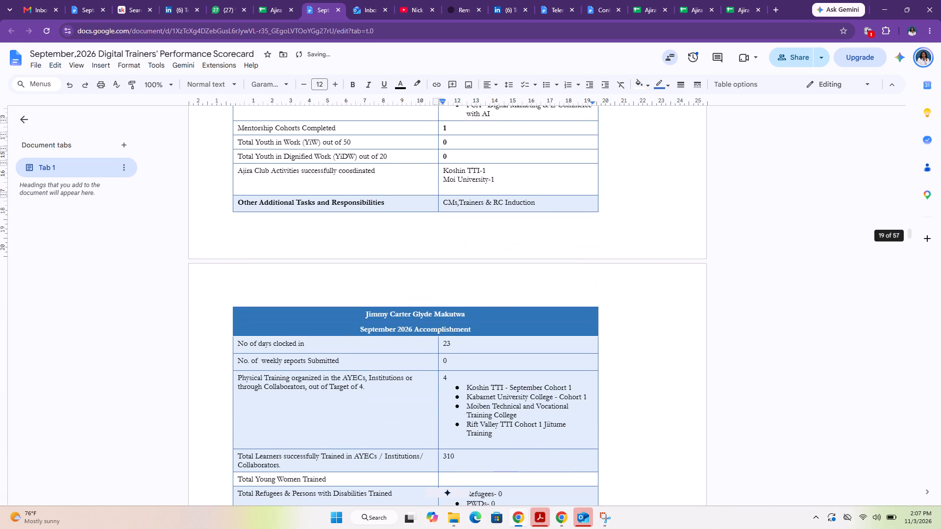
{"action": "left_click", "coordinate": [477, 481]}
{"action": "key", "text": "1"}
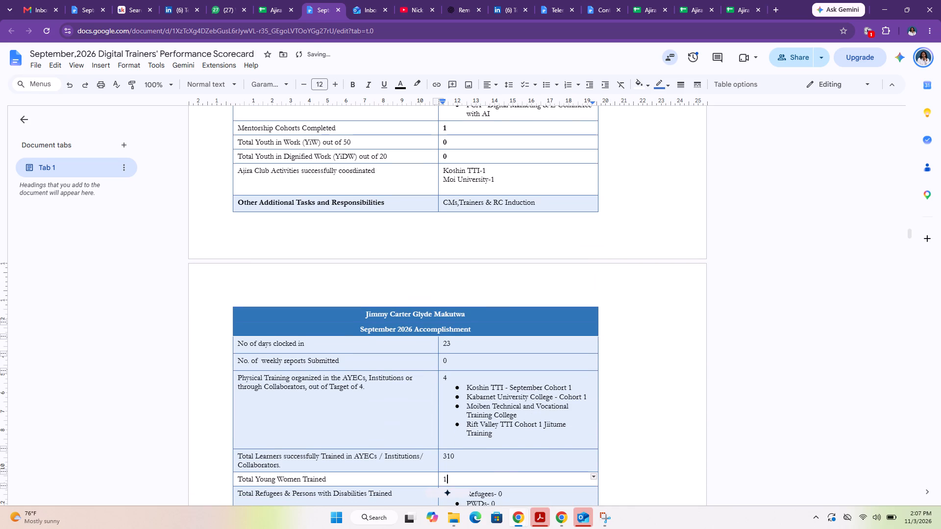
{"action": "type", "text": "18"}
Enter 82 as total young women trained for the Kitelakapel TTI trainer, checking it against scorecard spreadsheet row 21.
{"action": "scroll", "coordinate": [477, 481], "scroll_direction": "down", "scroll_amount": 6}
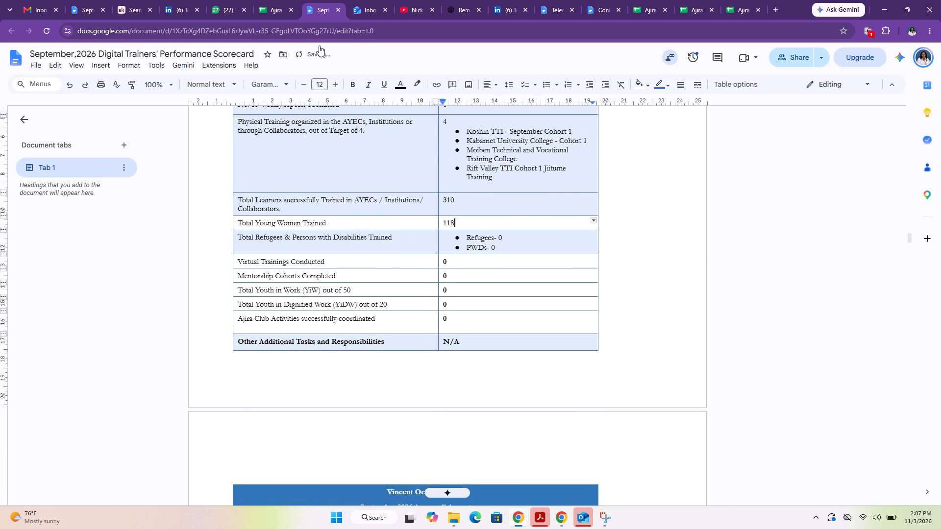
{"action": "left_click", "coordinate": [278, 9]}
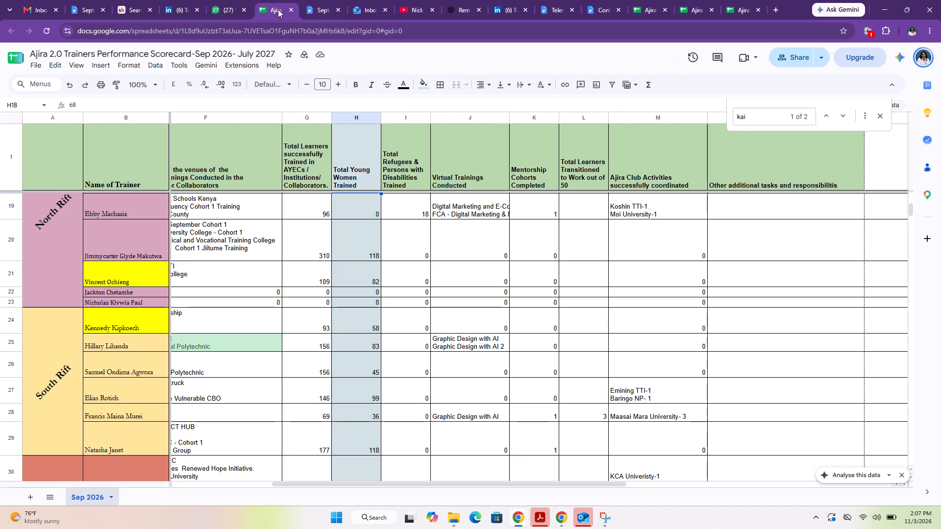
{"action": "left_click", "coordinate": [342, 282]}
{"action": "scroll", "coordinate": [342, 282], "scroll_direction": "down", "scroll_amount": 4}
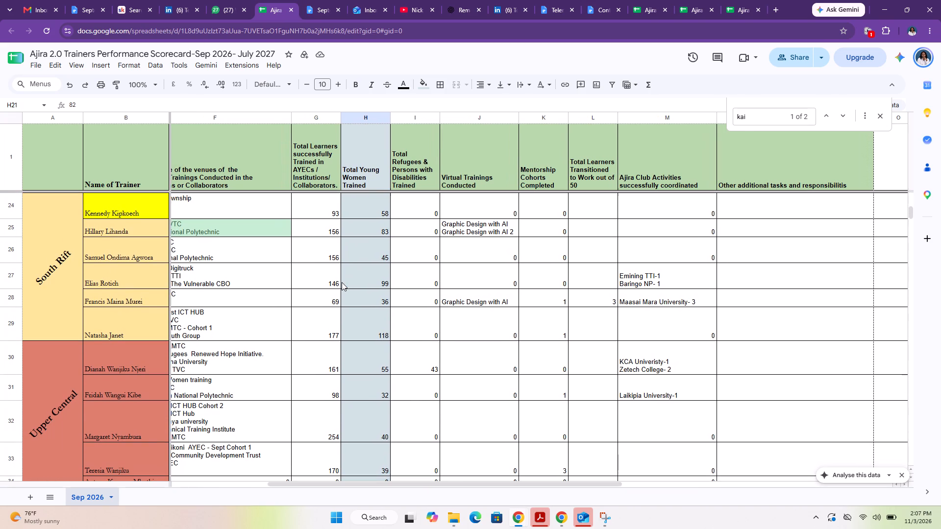
{"action": "left_click", "coordinate": [320, 3]}
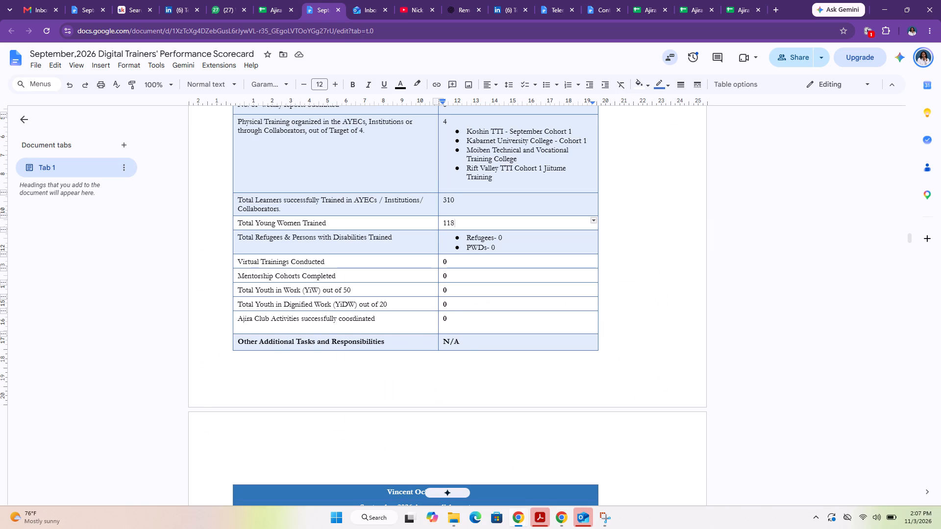
{"action": "scroll", "coordinate": [450, 335], "scroll_direction": "down", "scroll_amount": 6}
{"action": "left_click", "coordinate": [459, 264]}
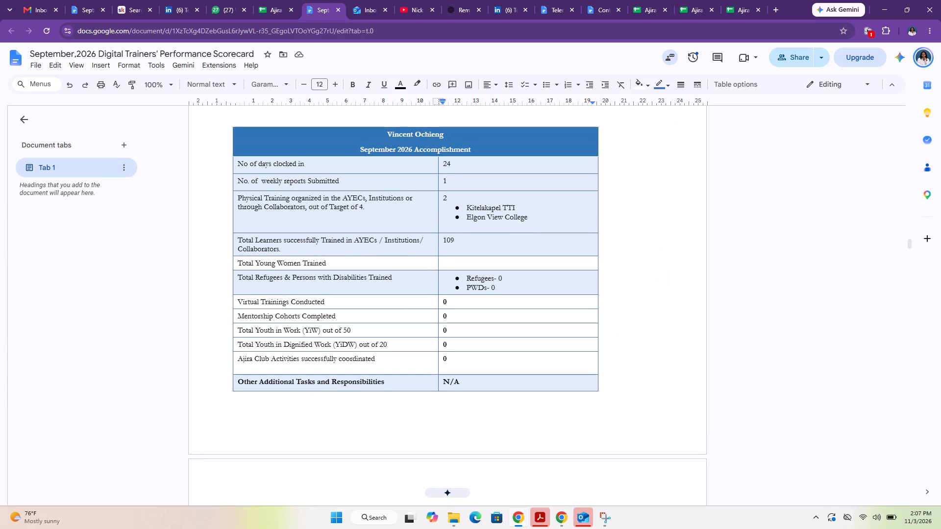
{"action": "type", "text": "82"}
Enter 0 as total young women trained in each of the two tables following the Kitelakapel TTI trainer's.
{"action": "scroll", "coordinate": [459, 264], "scroll_direction": "down", "scroll_amount": 6}
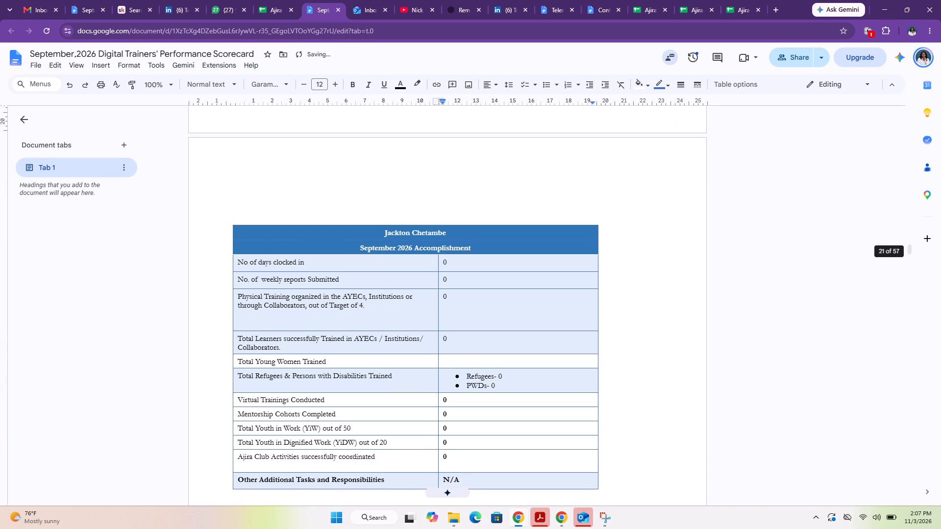
{"action": "left_click", "coordinate": [471, 360]}
{"action": "key", "text": "0"}
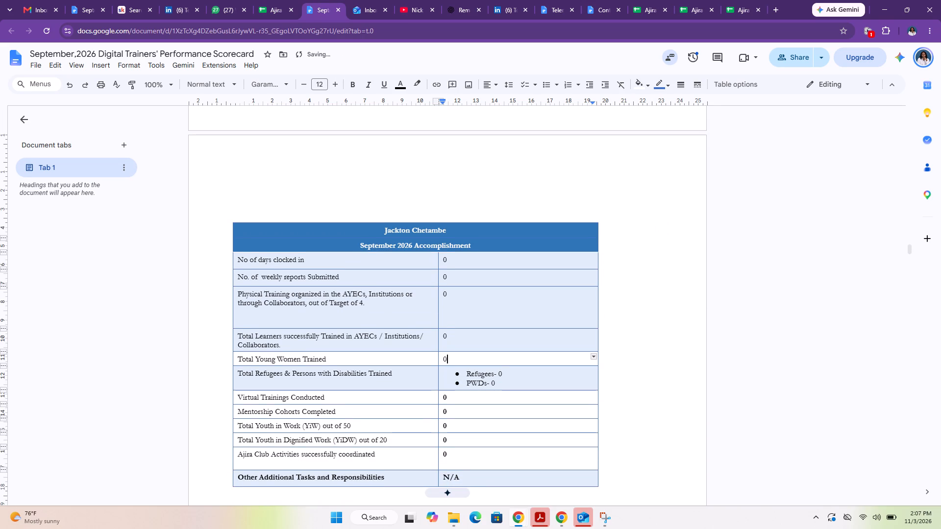
{"action": "scroll", "coordinate": [471, 360], "scroll_direction": "down", "scroll_amount": 7}
{"action": "left_click", "coordinate": [455, 393]}
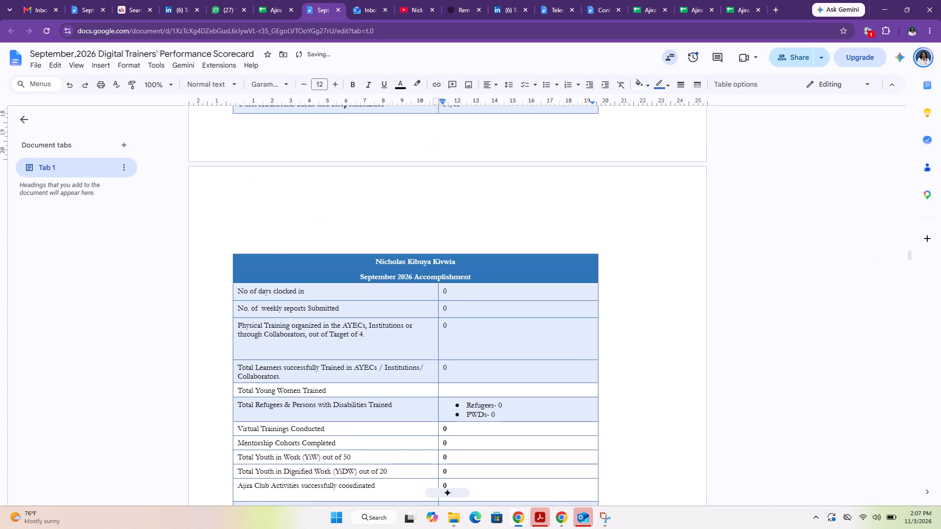
{"action": "key", "text": "0"}
Enter 58 as total young women trained for the trainer who covered Kericho Township and Belgut TTI.
{"action": "scroll", "coordinate": [455, 393], "scroll_direction": "down", "scroll_amount": 5}
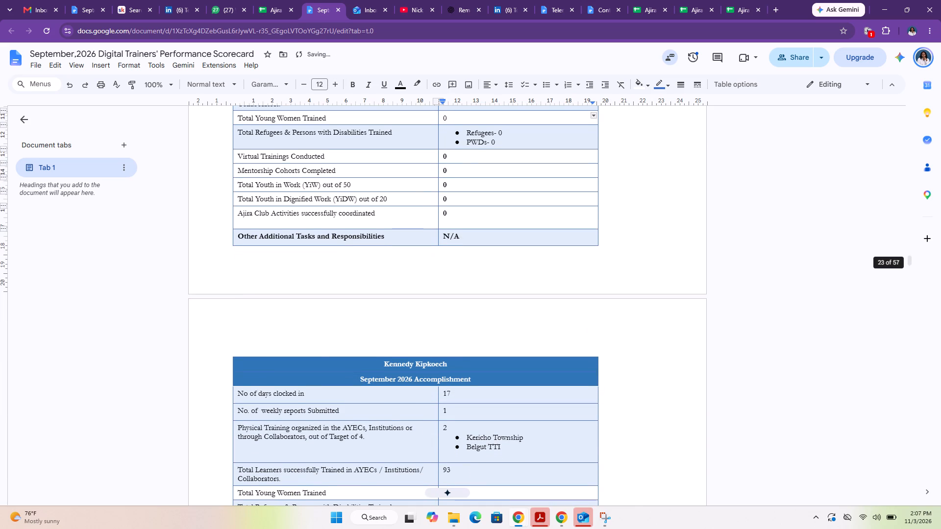
{"action": "scroll", "coordinate": [451, 422], "scroll_direction": "down", "scroll_amount": 3}
{"action": "left_click", "coordinate": [464, 279]}
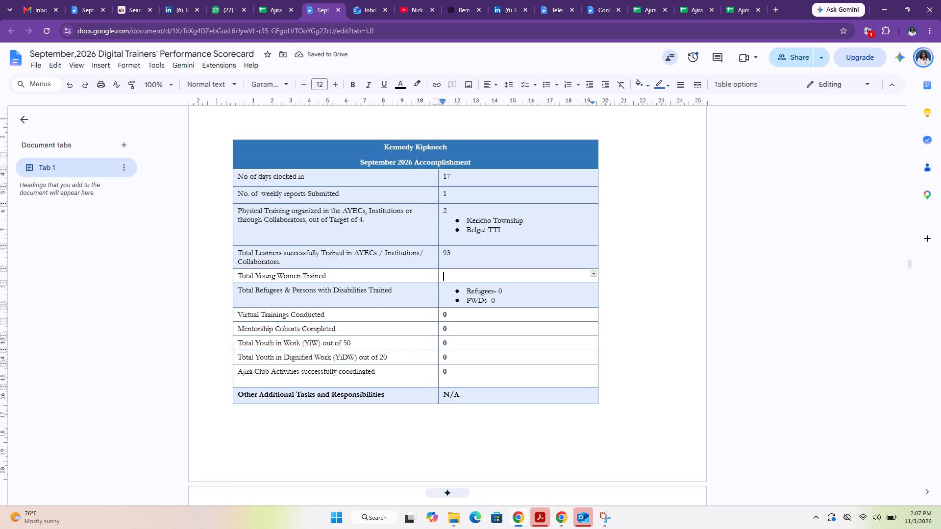
{"action": "type", "text": "58"}
Enter 83 as total young women trained for the Cheptarit VTC trainer, checking scorecard spreadsheet rows 24 and 25 first.
{"action": "scroll", "coordinate": [464, 279], "scroll_direction": "down", "scroll_amount": 7}
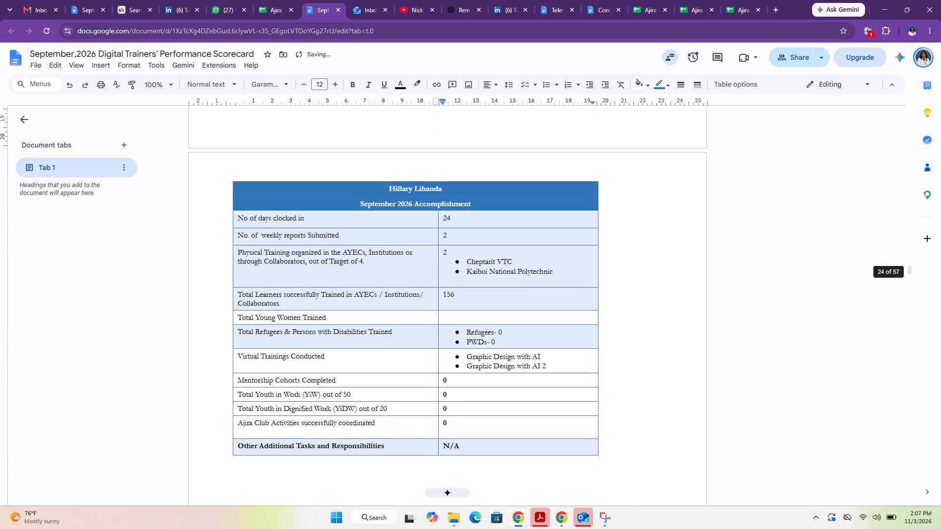
{"action": "left_click", "coordinate": [274, 13]}
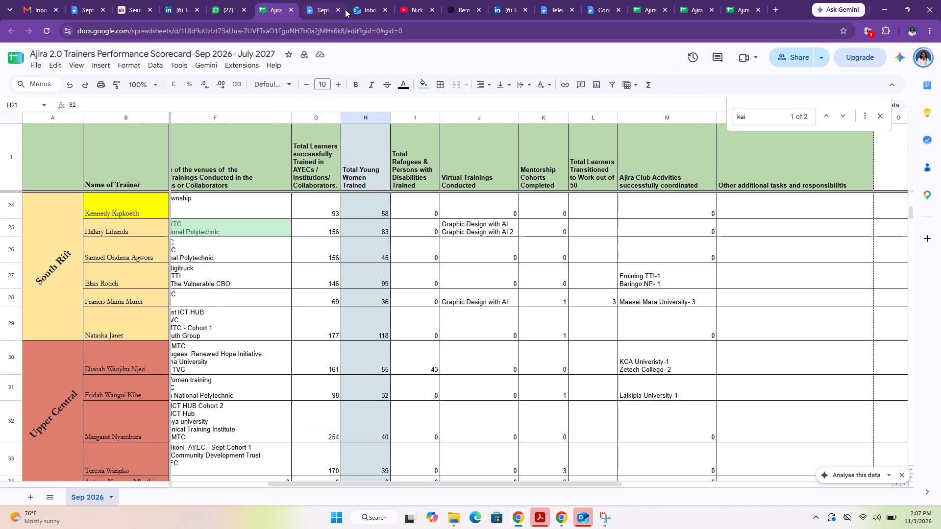
{"action": "left_click", "coordinate": [360, 212]}
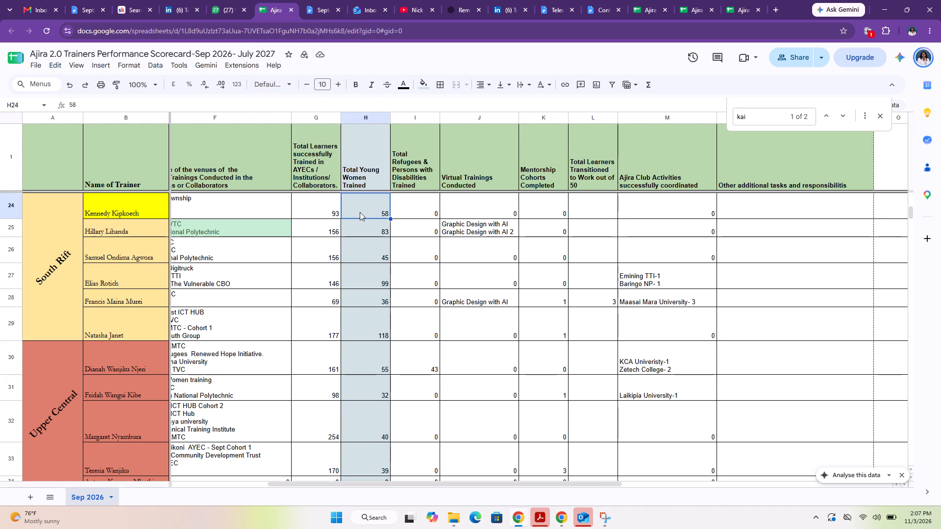
{"action": "scroll", "coordinate": [360, 212], "scroll_direction": "right", "scroll_amount": 3}
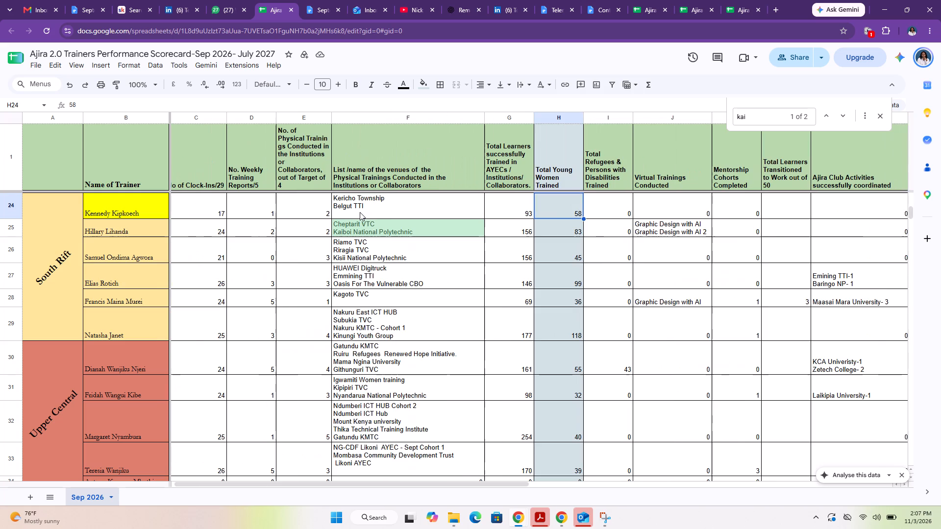
{"action": "scroll", "coordinate": [360, 212], "scroll_direction": "left", "scroll_amount": 1}
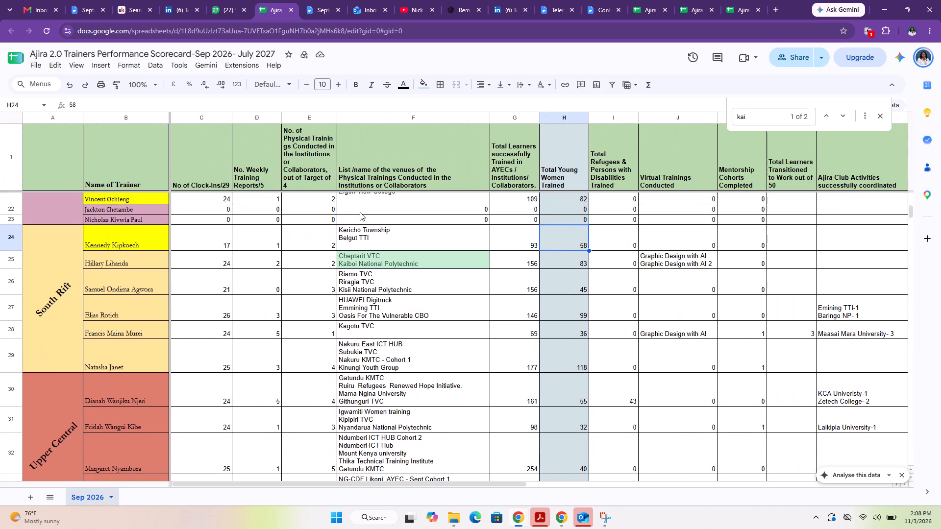
{"action": "scroll", "coordinate": [360, 212], "scroll_direction": "left", "scroll_amount": 5}
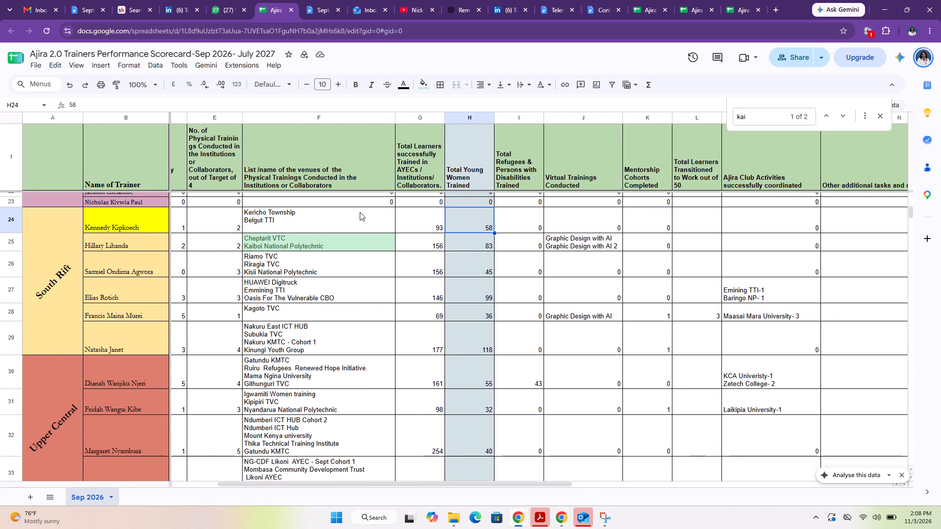
{"action": "scroll", "coordinate": [360, 212], "scroll_direction": "left", "scroll_amount": 1}
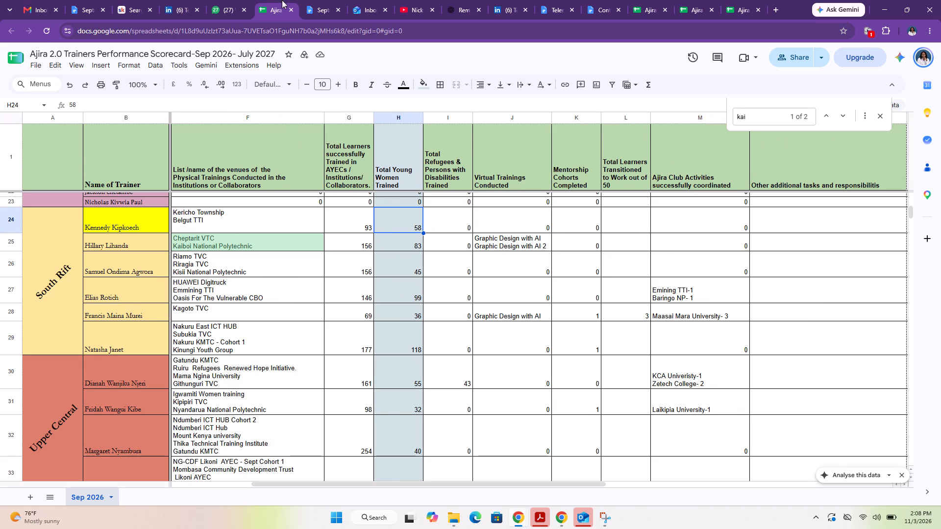
{"action": "left_click", "coordinate": [322, 12]}
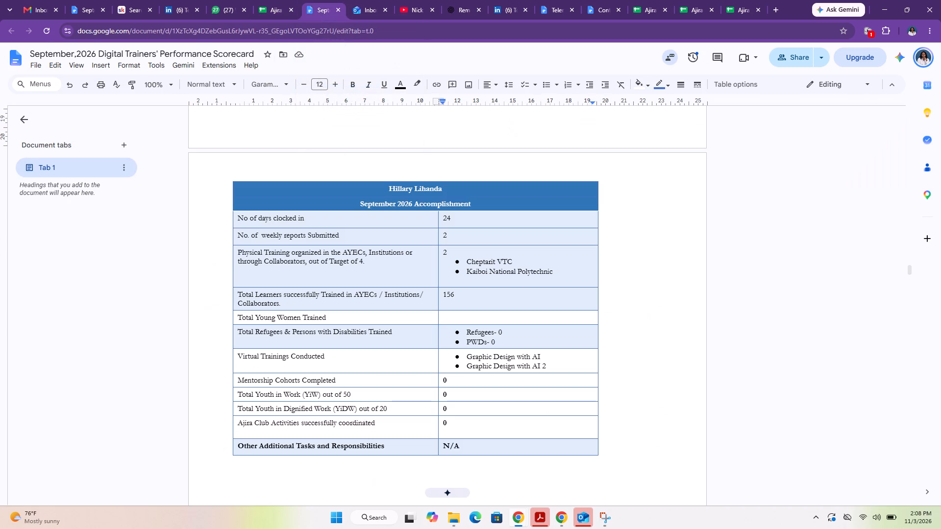
{"action": "left_click", "coordinate": [453, 314]}
{"action": "type", "text": "83"}
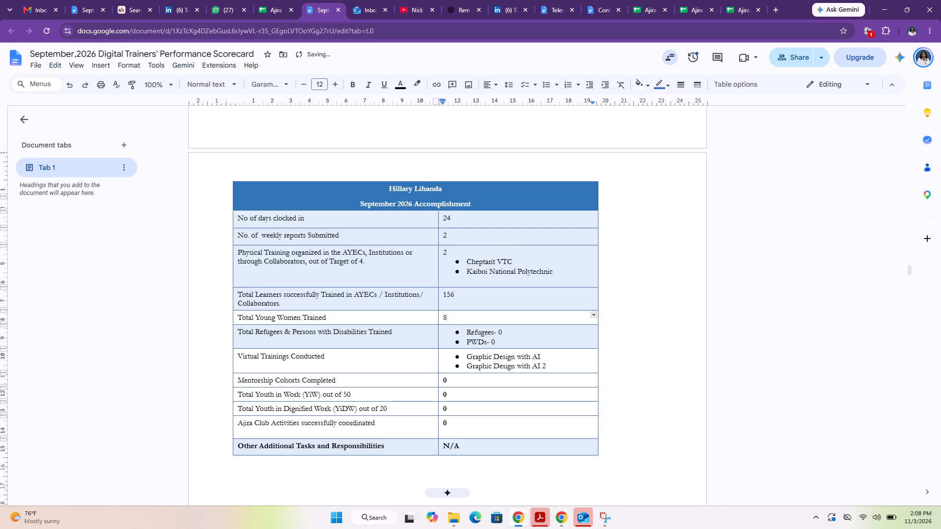
Enter 45 as total young women trained for the trainer who covered Riamo TVC and Riragia TVC.
{"action": "scroll", "coordinate": [453, 314], "scroll_direction": "down", "scroll_amount": 8}
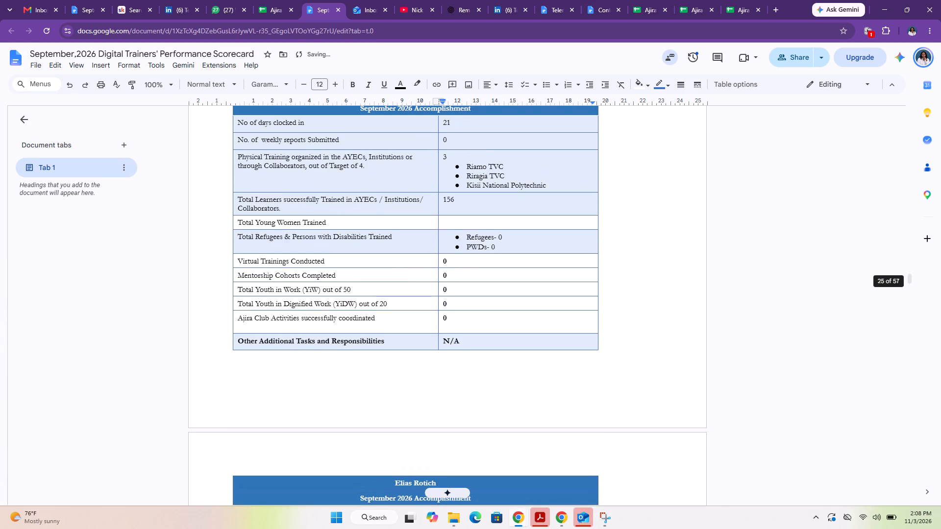
{"action": "left_click", "coordinate": [453, 223]}
{"action": "type", "text": "45"}
Enter 99 as total young women trained for the trainer who covered HUAWEI Digitruck.
{"action": "scroll", "coordinate": [453, 223], "scroll_direction": "down", "scroll_amount": 8}
{"action": "left_click", "coordinate": [457, 279]}
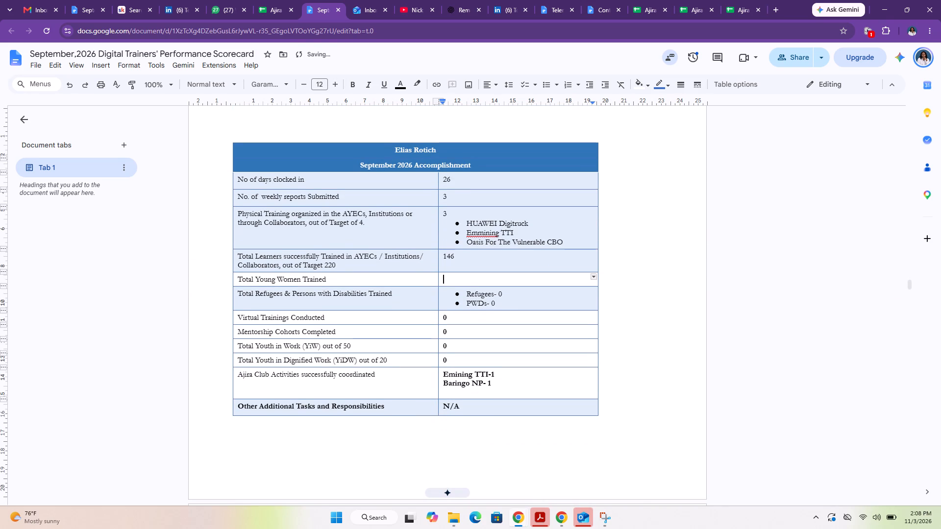
{"action": "type", "text": "99"}
Enter 36 as total young women trained for the Kagoto TVC trainer, checking scorecard spreadsheet rows 28 to 30 first.
{"action": "scroll", "coordinate": [457, 279], "scroll_direction": "down", "scroll_amount": 3}
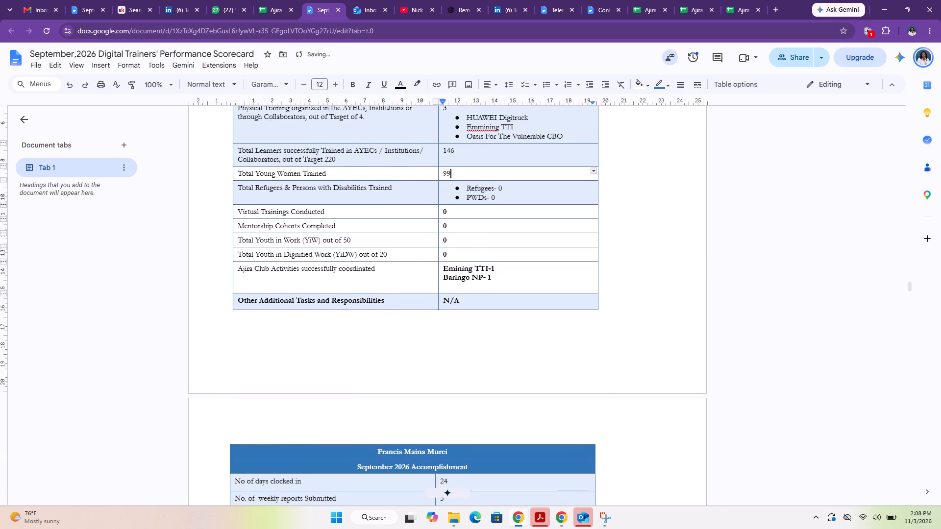
{"action": "left_click", "coordinate": [274, 1]}
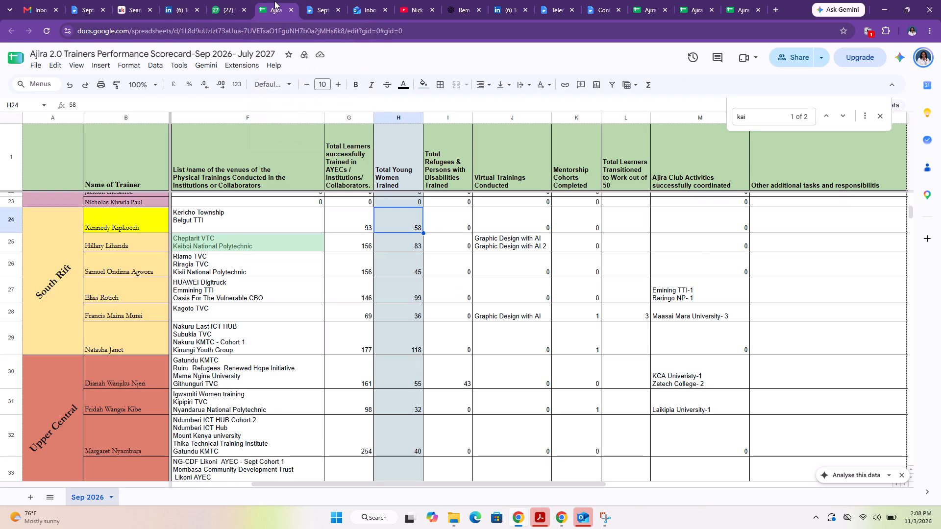
{"action": "scroll", "coordinate": [368, 340], "scroll_direction": "down", "scroll_amount": 2}
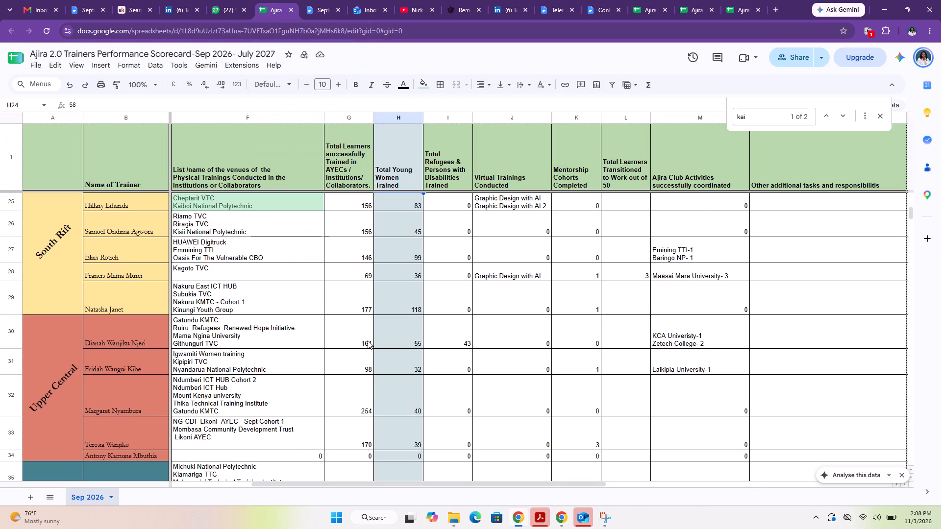
{"action": "scroll", "coordinate": [368, 340], "scroll_direction": "down", "scroll_amount": 4}
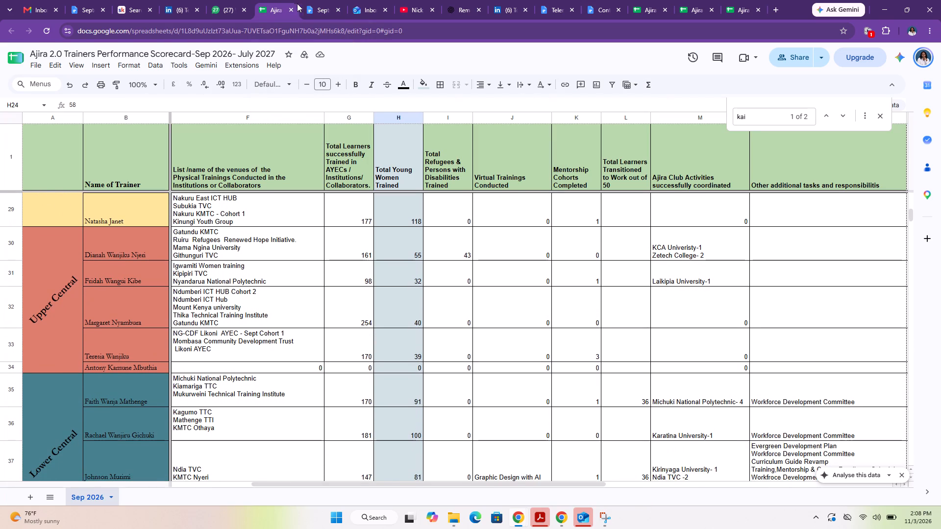
{"action": "left_click", "coordinate": [307, 7]}
{"action": "scroll", "coordinate": [434, 348], "scroll_direction": "down", "scroll_amount": 4}
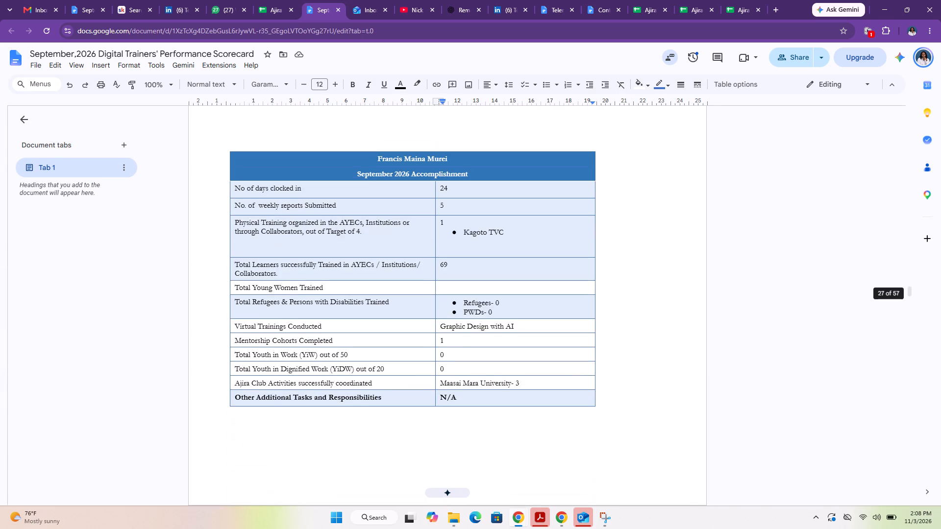
{"action": "left_click", "coordinate": [459, 285]}
{"action": "type", "text": "36"}
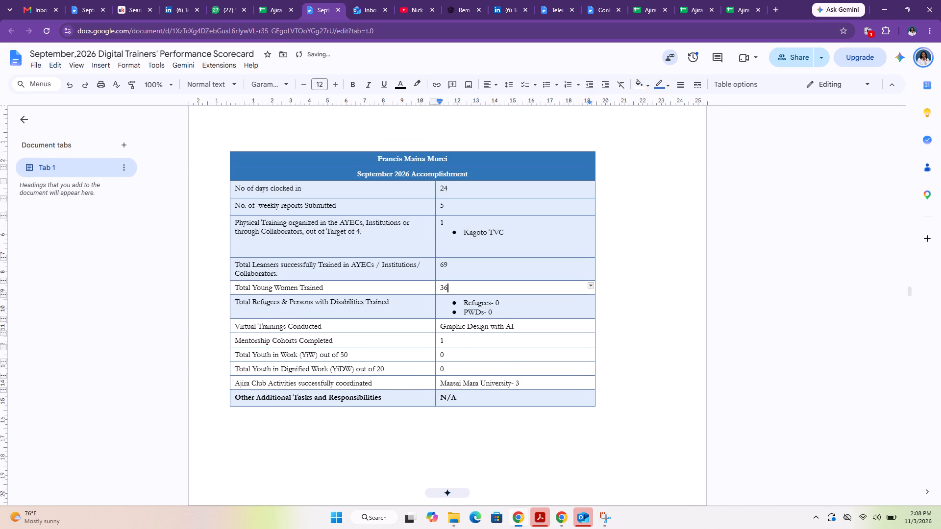
Enter 118 as total young women trained for the trainer who covered Nakuru East ICT HUB and Subukia TVC.
{"action": "scroll", "coordinate": [459, 285], "scroll_direction": "down", "scroll_amount": 7}
{"action": "left_click", "coordinate": [463, 372]}
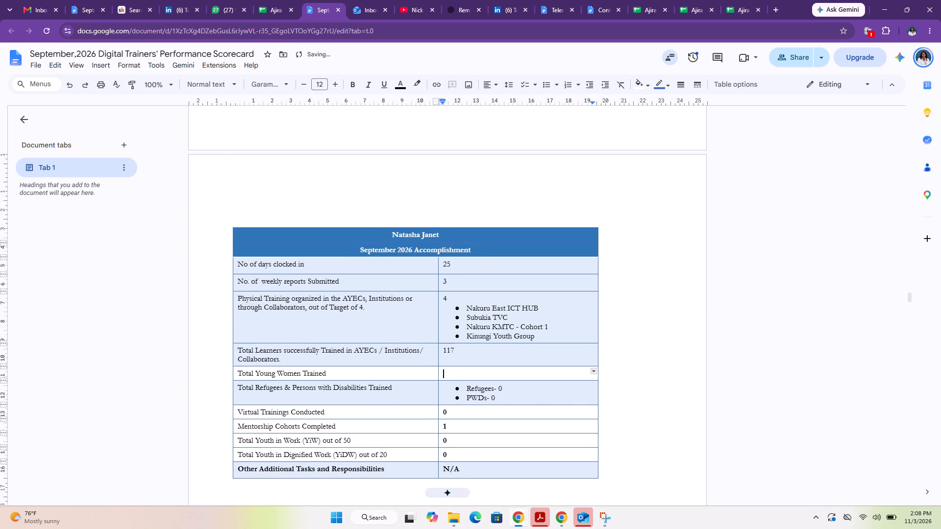
{"action": "key", "text": "1"}
{"action": "type", "text": "18"}
Enter 55 as total young women trained for the trainer who covered Mama Ngina University and Githunguri TVC.
{"action": "scroll", "coordinate": [463, 372], "scroll_direction": "down", "scroll_amount": 8}
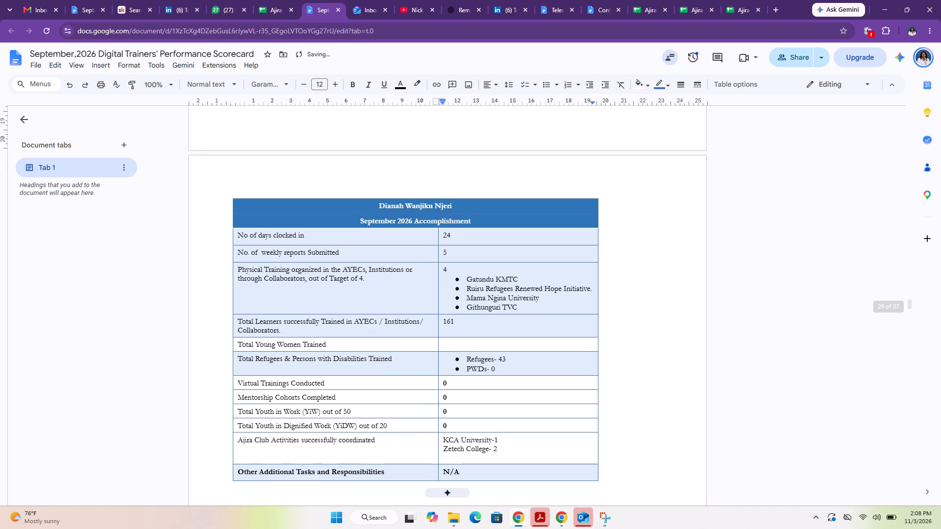
{"action": "left_click", "coordinate": [463, 347]}
{"action": "type", "text": "55"}
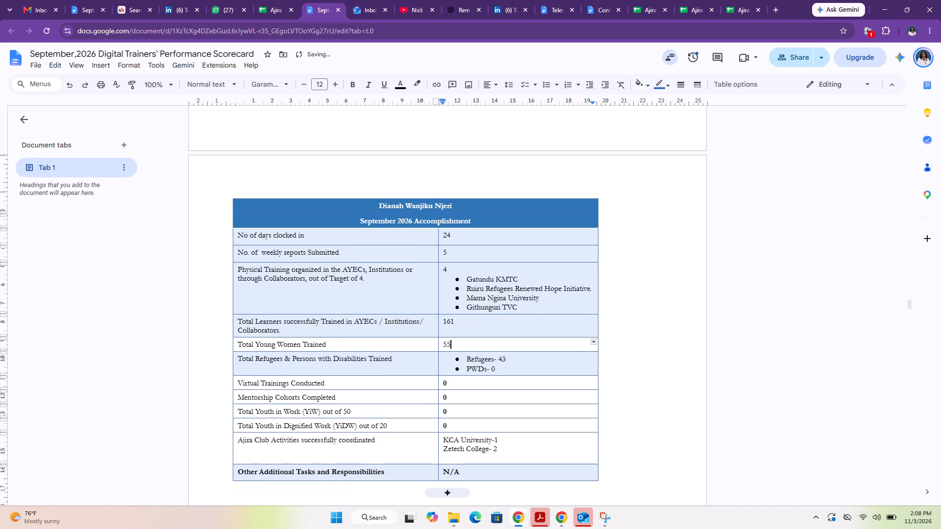
Enter 32 as total young women trained for the Igwamiti Women training and Kipipiri TVC trainer, checking scorecard spreadsheet row 31 onwards first.
{"action": "left_click", "coordinate": [267, 12]}
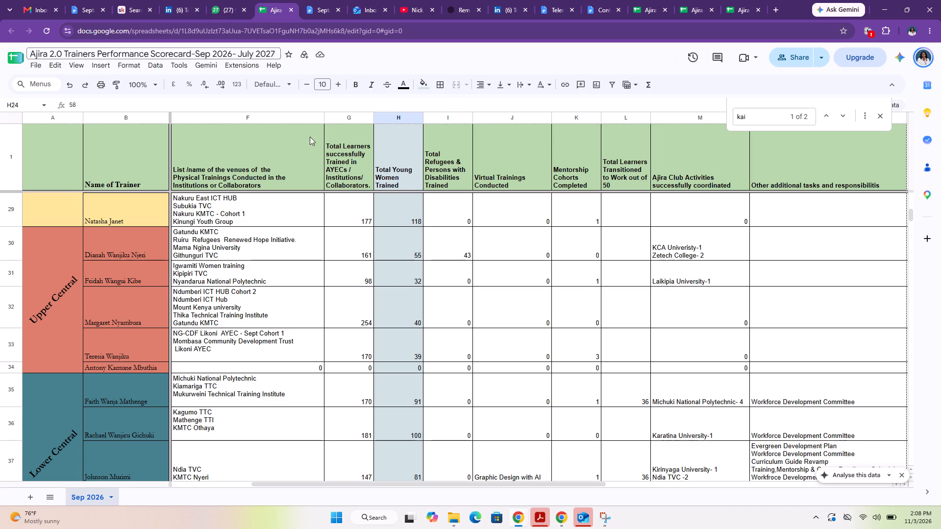
{"action": "left_click", "coordinate": [403, 275]}
{"action": "scroll", "coordinate": [403, 275], "scroll_direction": "down", "scroll_amount": 4}
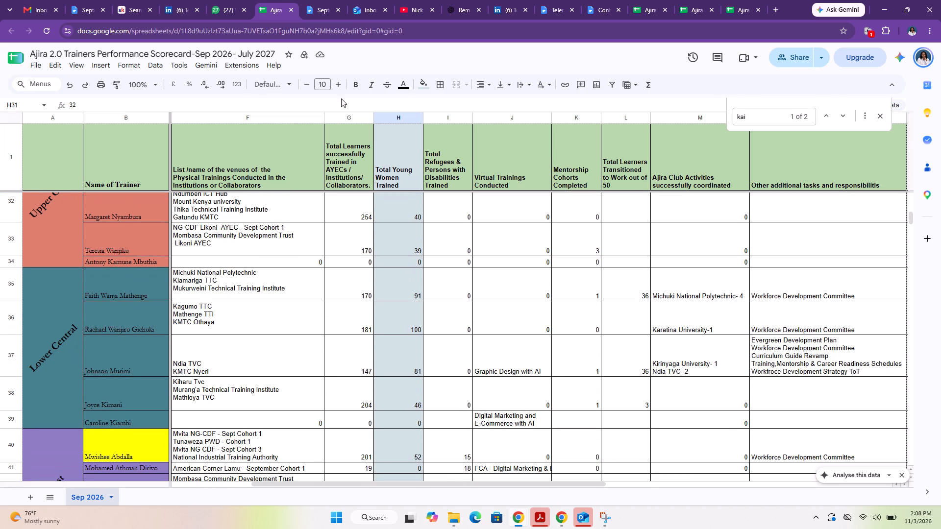
{"action": "left_click", "coordinate": [317, 3]}
{"action": "scroll", "coordinate": [436, 359], "scroll_direction": "down", "scroll_amount": 7}
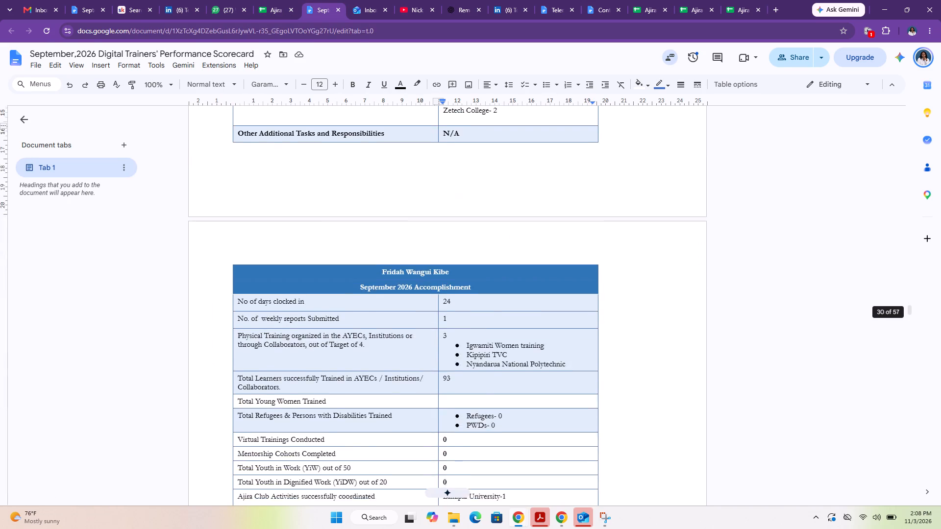
{"action": "scroll", "coordinate": [436, 359], "scroll_direction": "down", "scroll_amount": 1}
{"action": "left_click", "coordinate": [459, 271]}
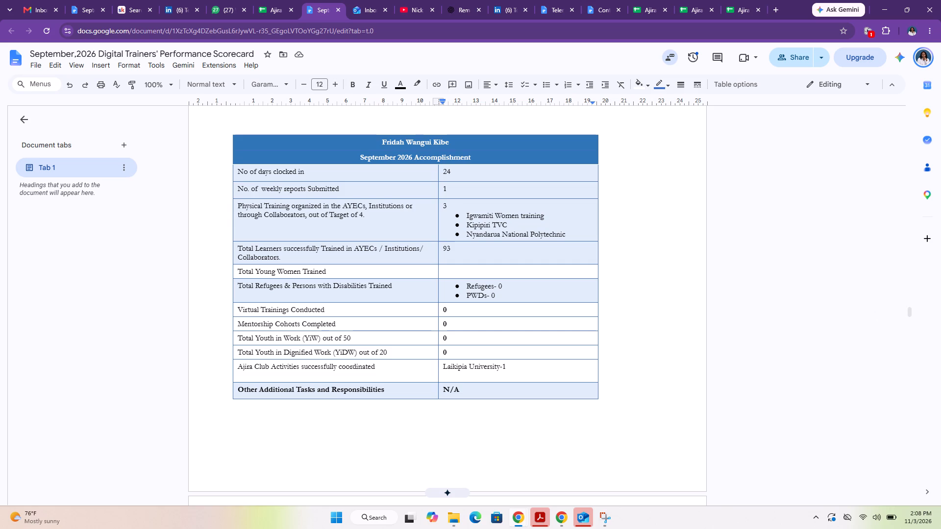
{"action": "type", "text": "32"}
Enter 40 as total young women trained for the trainer who covered Ndumberi ICT Hub and Mount Kenya university.
{"action": "scroll", "coordinate": [459, 271], "scroll_direction": "down", "scroll_amount": 7}
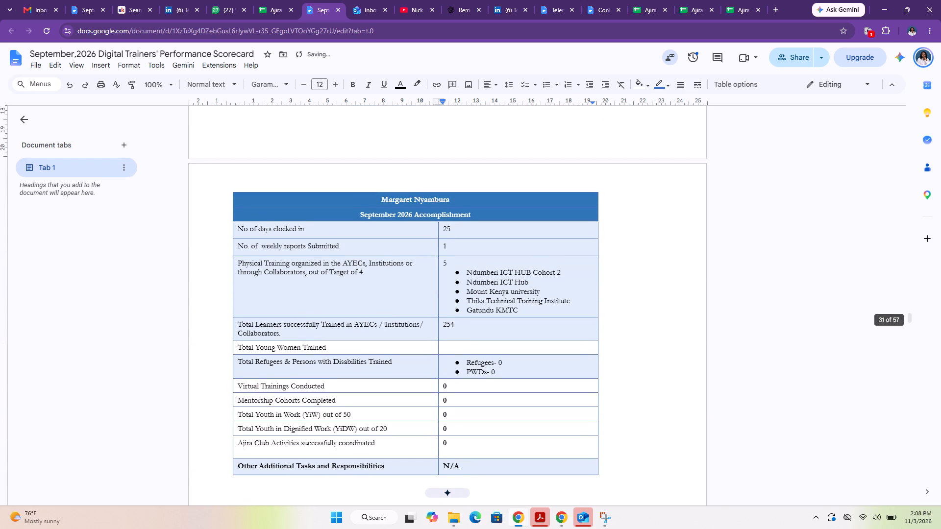
{"action": "left_click", "coordinate": [464, 346]}
{"action": "type", "text": "40"}
Enter 49 as total young women trained for the trainer who covered NG-CDF Likoni AYEC and Mombasa Community Development Trust.
{"action": "scroll", "coordinate": [464, 346], "scroll_direction": "down", "scroll_amount": 7}
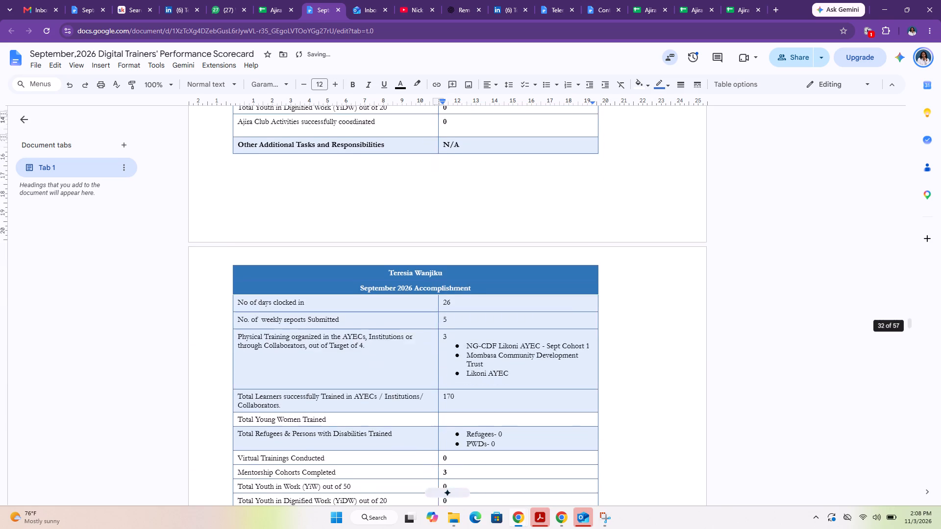
{"action": "left_click", "coordinate": [456, 387]}
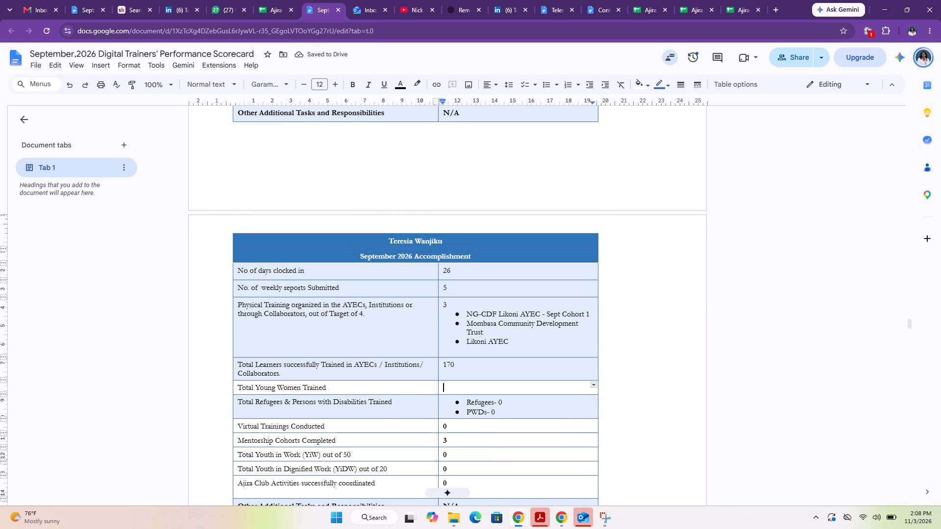
{"action": "type", "text": "49"}
Enter 0 as total young women trained for the trainer following the Likoni AYEC one, checking scorecard spreadsheet row 34 first.
{"action": "scroll", "coordinate": [456, 387], "scroll_direction": "down", "scroll_amount": 9}
{"action": "scroll", "coordinate": [456, 387], "scroll_direction": "up", "scroll_amount": 2}
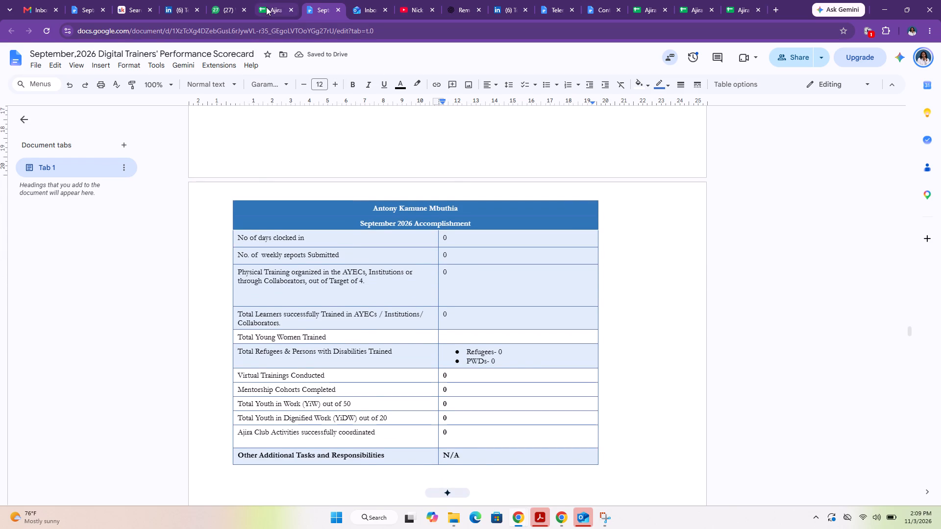
{"action": "left_click", "coordinate": [266, 7]}
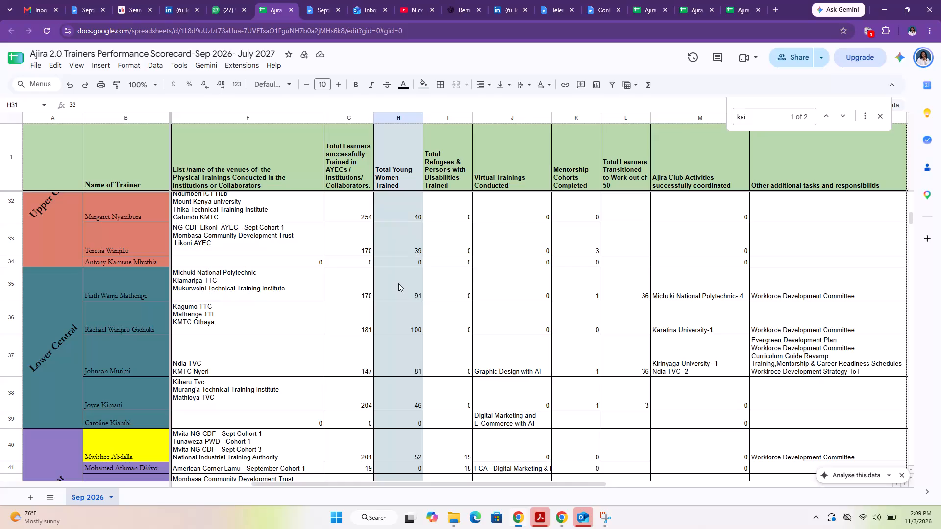
{"action": "left_click", "coordinate": [319, 11]}
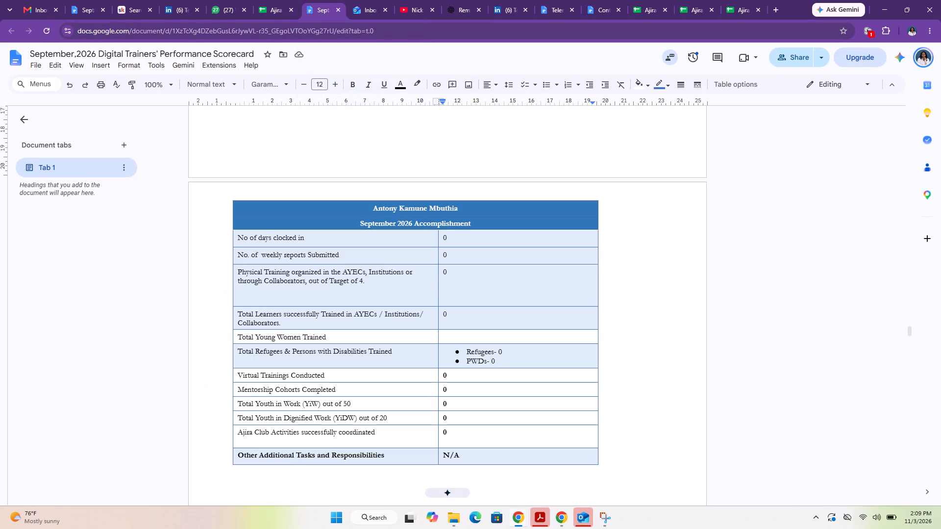
{"action": "left_click", "coordinate": [446, 337]}
{"action": "key", "text": "0"}
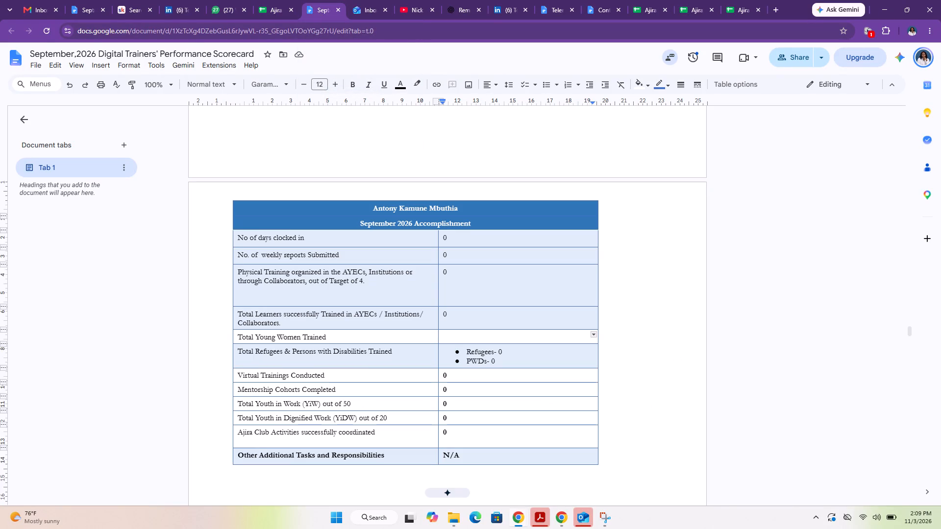
Enter 91 as total young women trained for the trainer who covered Michuki National Polytechnic and Kiamariga TTC.
{"action": "scroll", "coordinate": [446, 337], "scroll_direction": "down", "scroll_amount": 7}
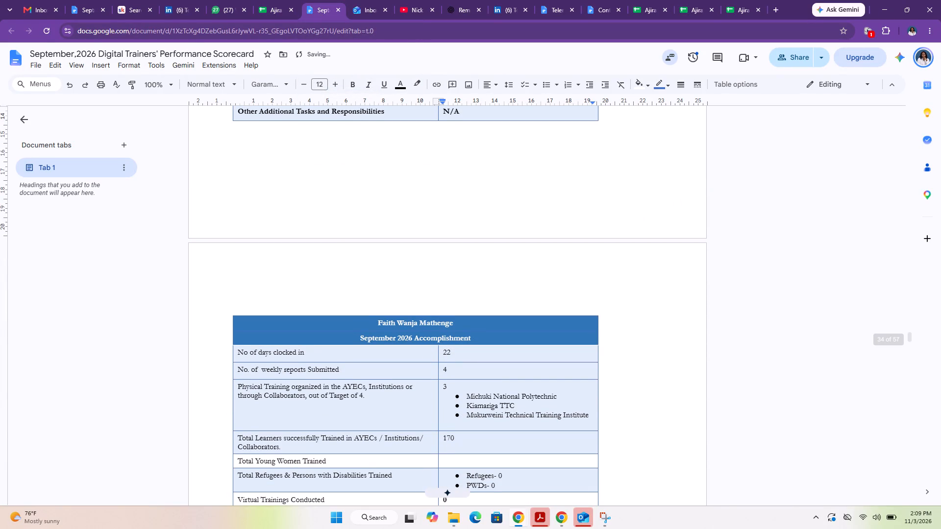
{"action": "left_click", "coordinate": [461, 464]}
{"action": "key", "text": "9"}
{"action": "key", "text": "1"}
Enter 100 as total young women trained for the trainer who covered Kagumo TTC, Mathenge TTI and KMTC Othaya.
{"action": "scroll", "coordinate": [461, 464], "scroll_direction": "down", "scroll_amount": 7}
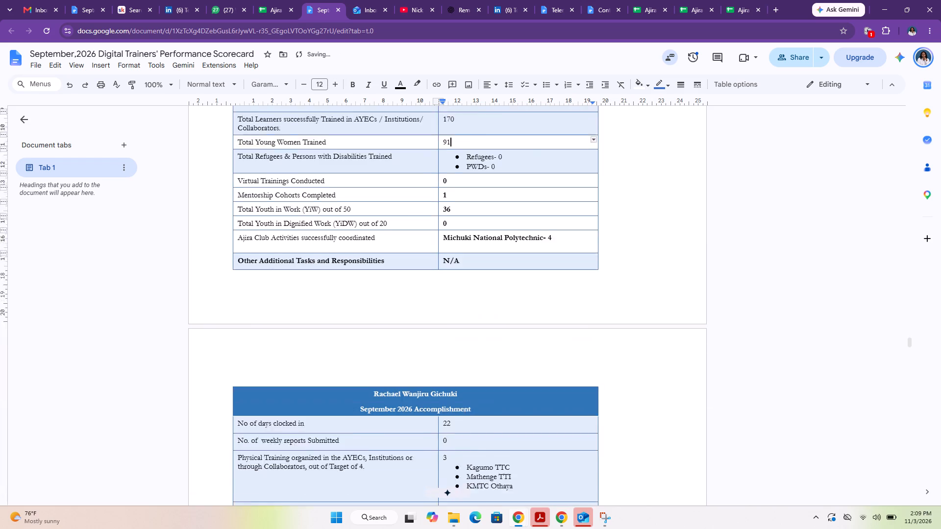
{"action": "left_click", "coordinate": [458, 456]}
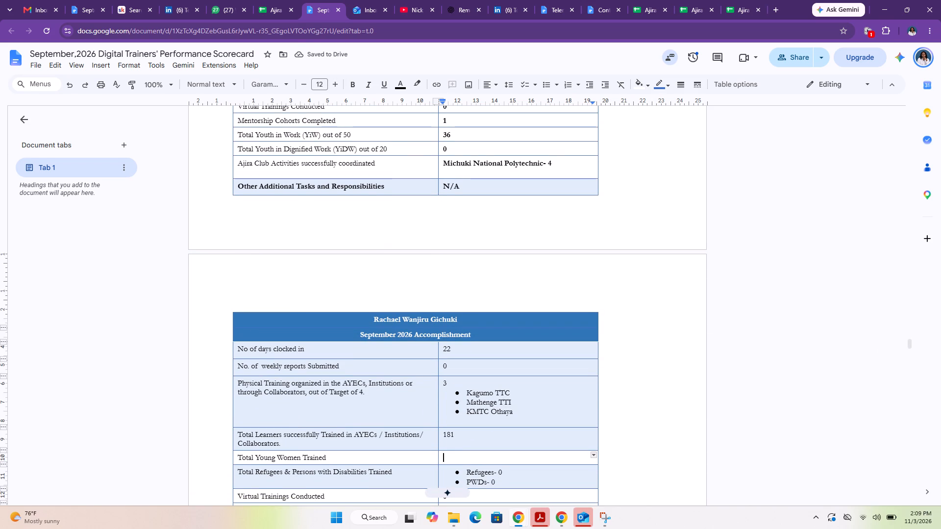
{"action": "type", "text": "100"}
Enter 81 as total young women trained for the Ndia TVC and KMTC Nyeri trainer, checking scorecard spreadsheet row 37 onwards first.
{"action": "scroll", "coordinate": [458, 456], "scroll_direction": "down", "scroll_amount": 8}
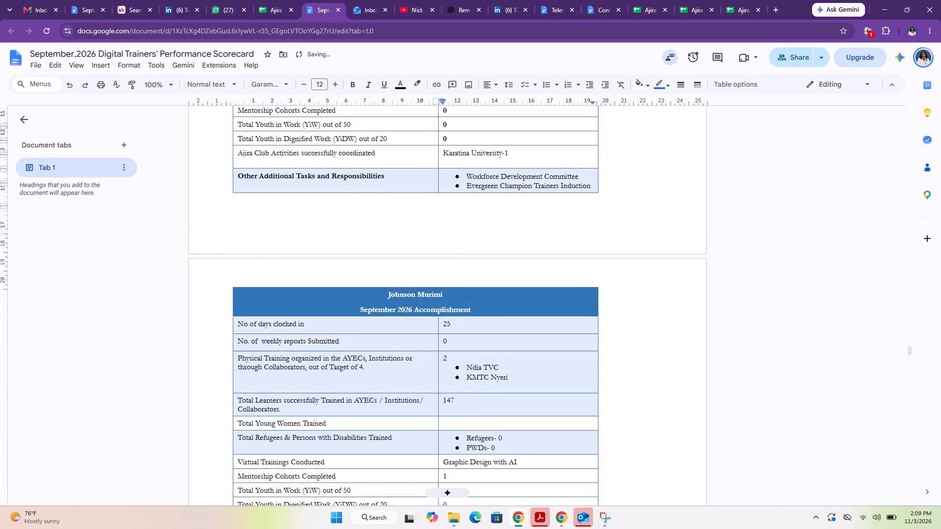
{"action": "scroll", "coordinate": [458, 456], "scroll_direction": "down", "scroll_amount": 2}
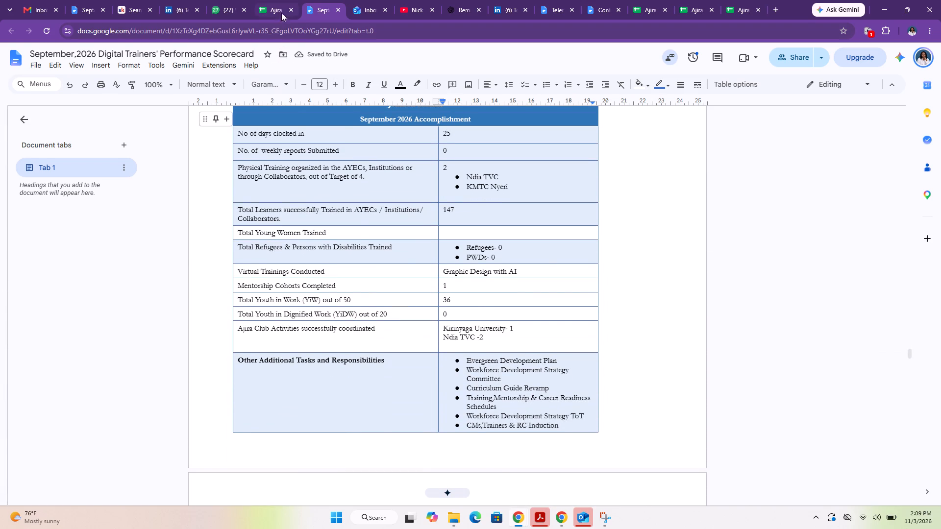
{"action": "left_click", "coordinate": [272, 6]}
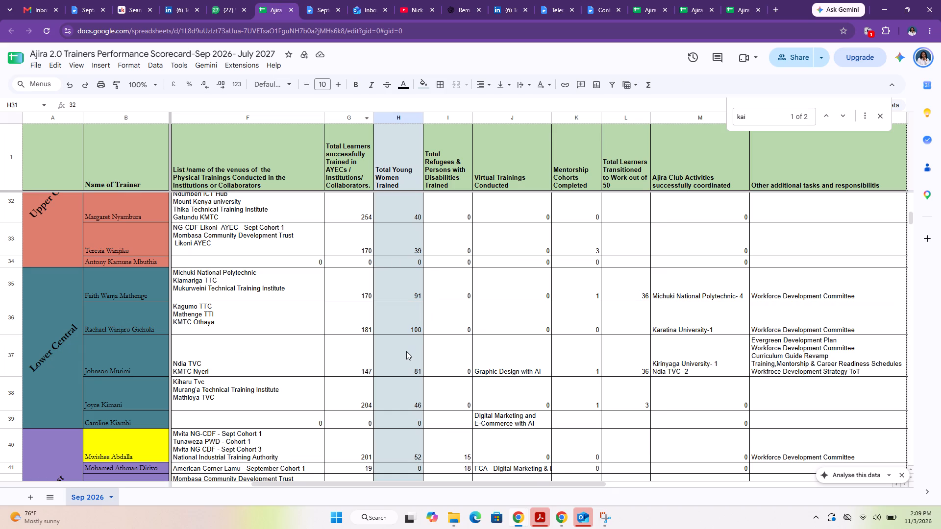
{"action": "left_click", "coordinate": [406, 351]}
{"action": "scroll", "coordinate": [406, 351], "scroll_direction": "down", "scroll_amount": 3}
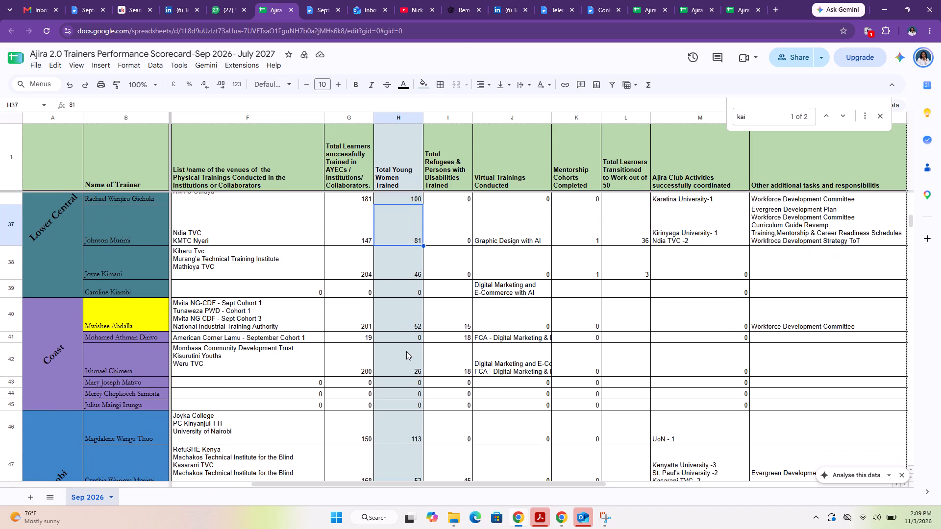
{"action": "scroll", "coordinate": [406, 351], "scroll_direction": "down", "scroll_amount": 1}
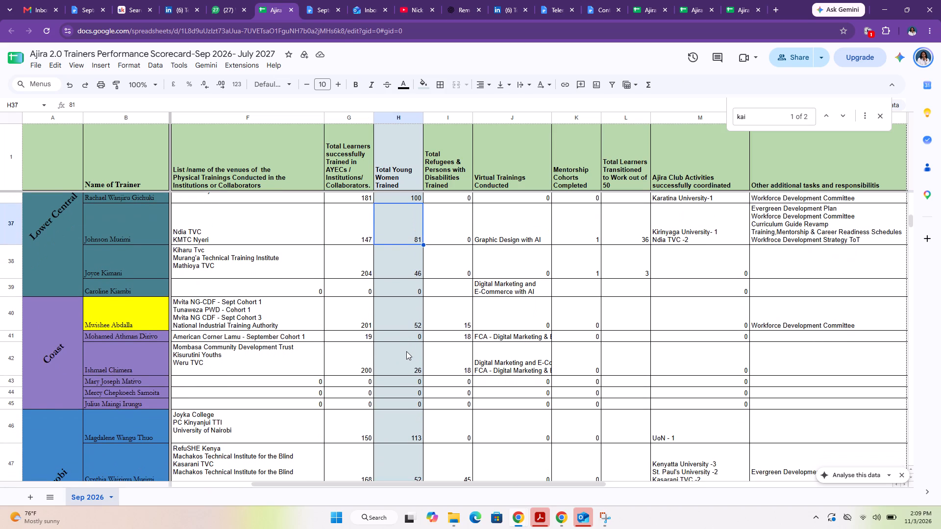
{"action": "left_click", "coordinate": [314, 14]}
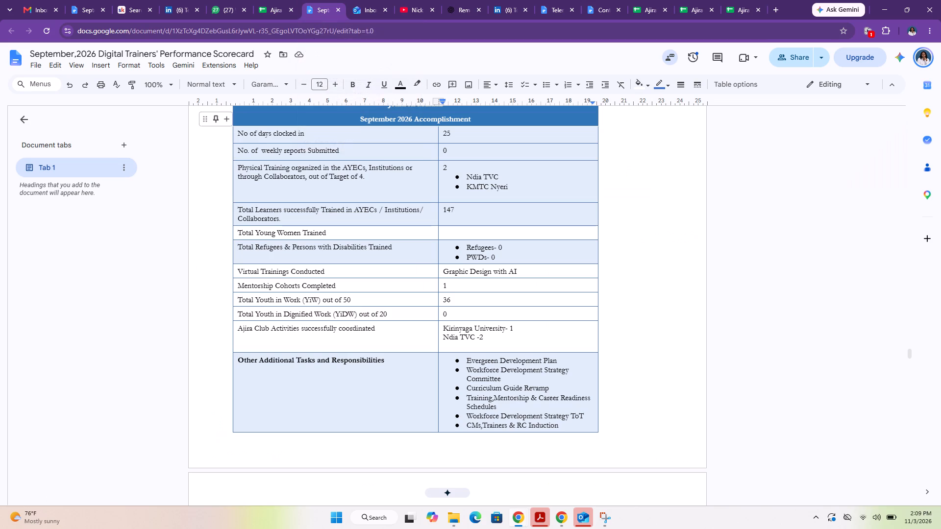
{"action": "left_click", "coordinate": [458, 234]}
{"action": "type", "text": "81"}
Enter 46 as total young women trained for the trainer who covered Kiharu TVC and Mathioya TVC.
{"action": "scroll", "coordinate": [458, 234], "scroll_direction": "down", "scroll_amount": 7}
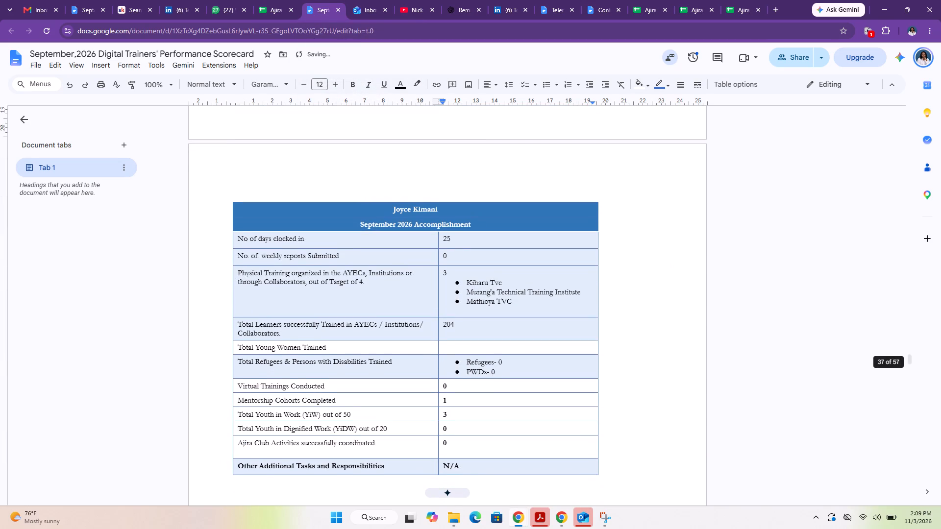
{"action": "left_click", "coordinate": [450, 353]}
{"action": "left_click", "coordinate": [454, 348]}
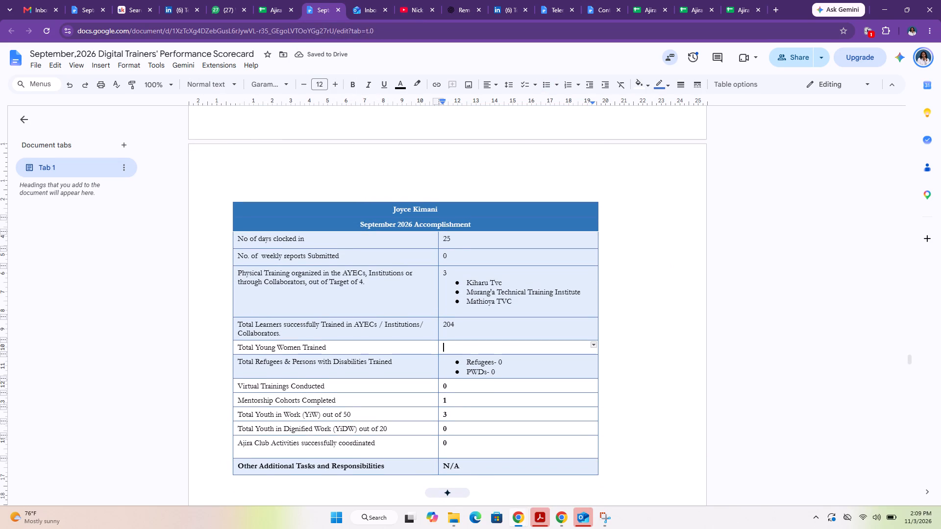
{"action": "type", "text": "46"}
Enter 0 as total young women trained for the trainer whose virtual training was Digital Marketing and E-Commerce with AI.
{"action": "scroll", "coordinate": [454, 348], "scroll_direction": "down", "scroll_amount": 5}
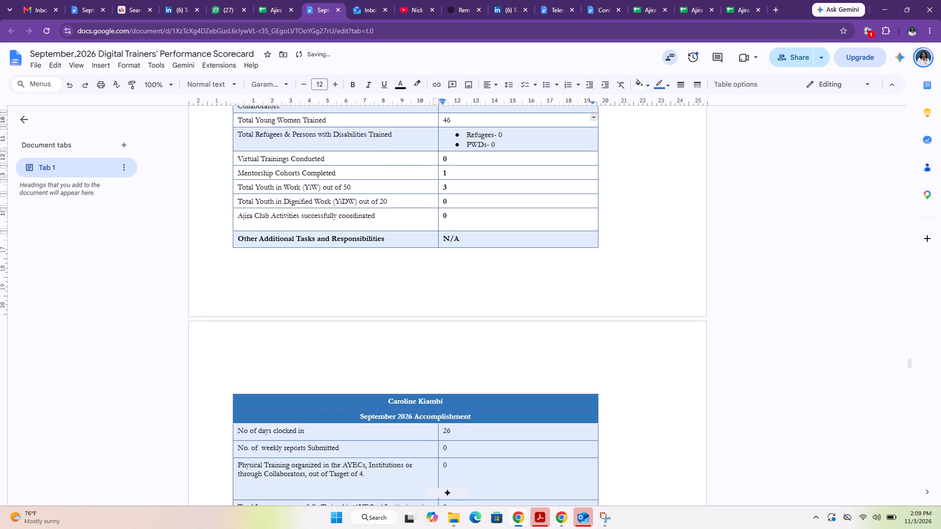
{"action": "scroll", "coordinate": [454, 348], "scroll_direction": "down", "scroll_amount": 2}
{"action": "left_click", "coordinate": [469, 203]}
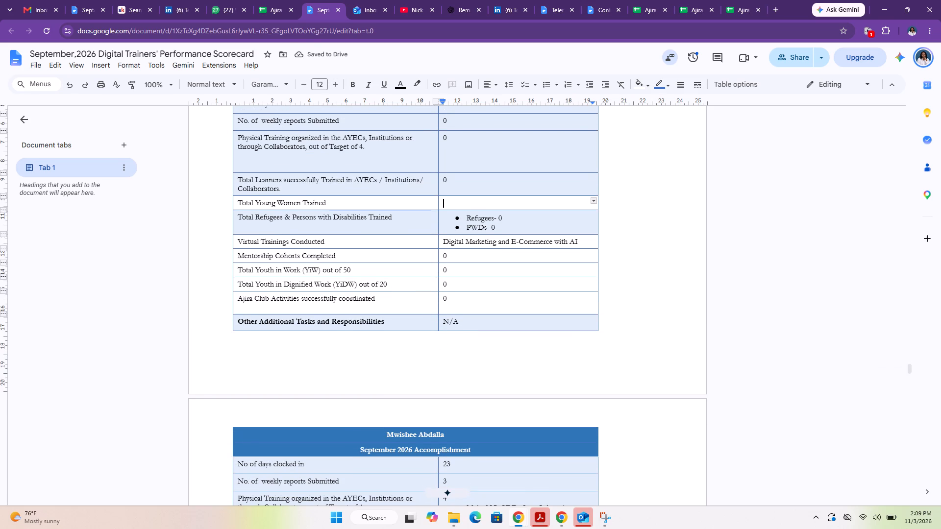
{"action": "key", "text": "0"}
Enter 52 as total young women trained for the Mvita NG-CDF and Tunaweza PWD trainer, checking scorecard spreadsheet row 40 onwards first.
{"action": "scroll", "coordinate": [469, 203], "scroll_direction": "down", "scroll_amount": 9}
{"action": "scroll", "coordinate": [469, 203], "scroll_direction": "up", "scroll_amount": 1}
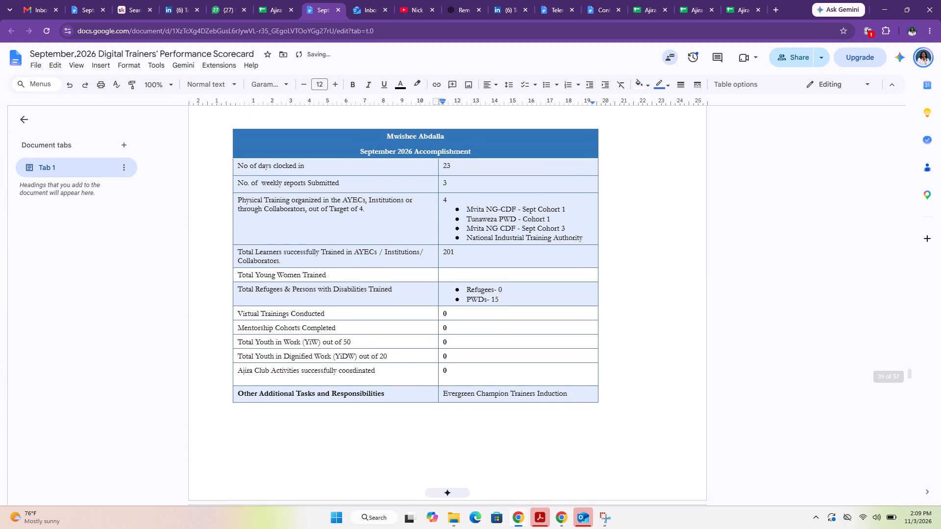
{"action": "left_click", "coordinate": [274, 8]}
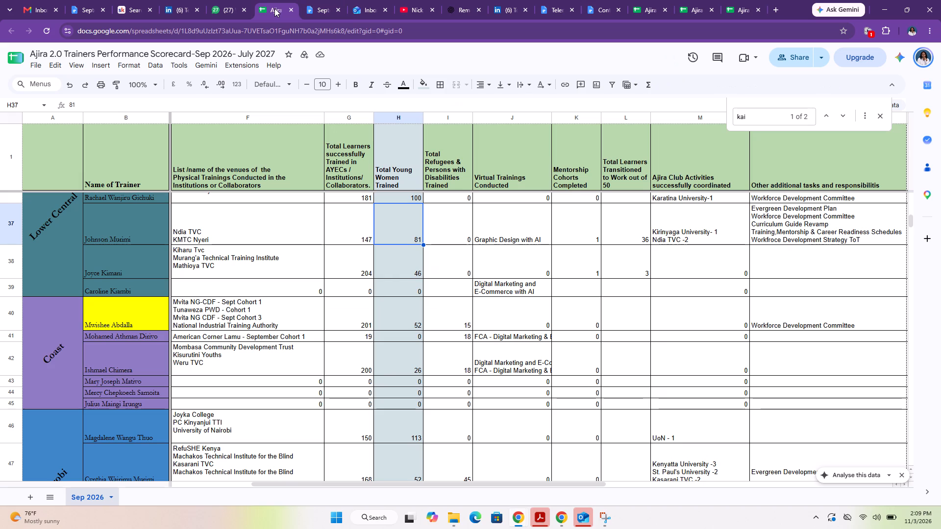
{"action": "left_click", "coordinate": [401, 327]}
{"action": "scroll", "coordinate": [401, 327], "scroll_direction": "down", "scroll_amount": 3}
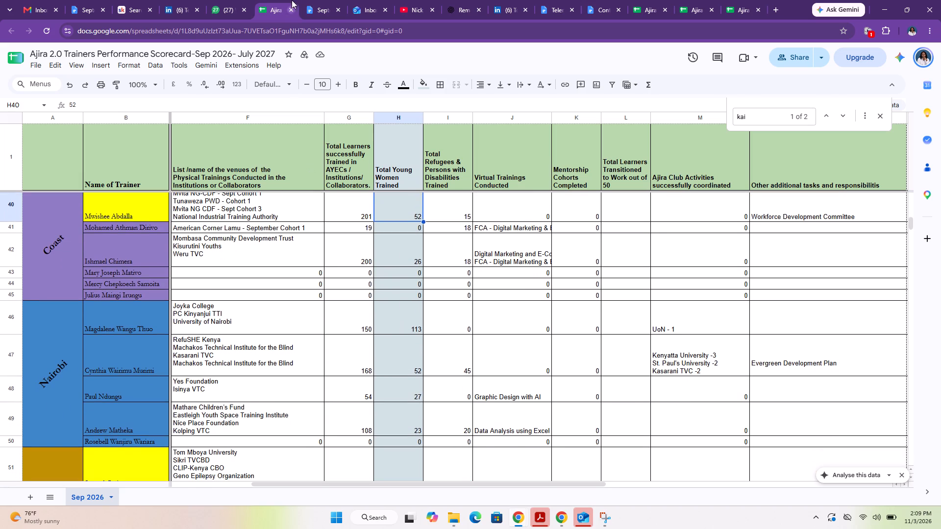
{"action": "left_click", "coordinate": [310, 7]}
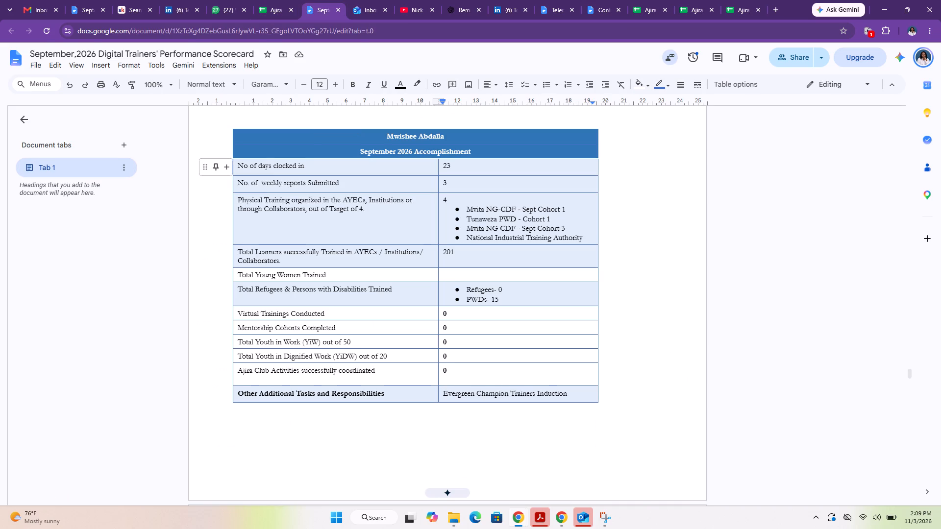
{"action": "left_click", "coordinate": [448, 271]}
{"action": "type", "text": "52"}
Enter 0 as total young women trained for the trainer who covered American Corner Lamu.
{"action": "scroll", "coordinate": [448, 271], "scroll_direction": "down", "scroll_amount": 8}
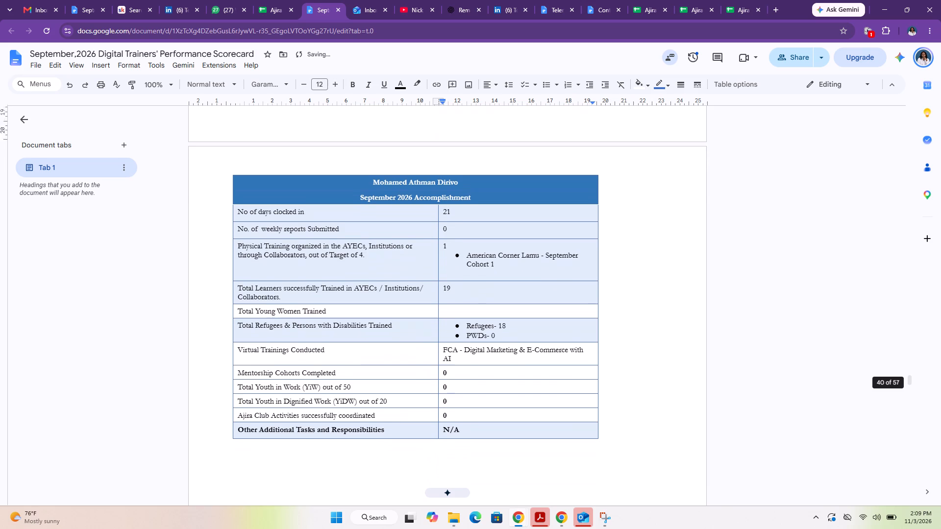
{"action": "left_click", "coordinate": [467, 298]}
{"action": "key", "text": "0"}
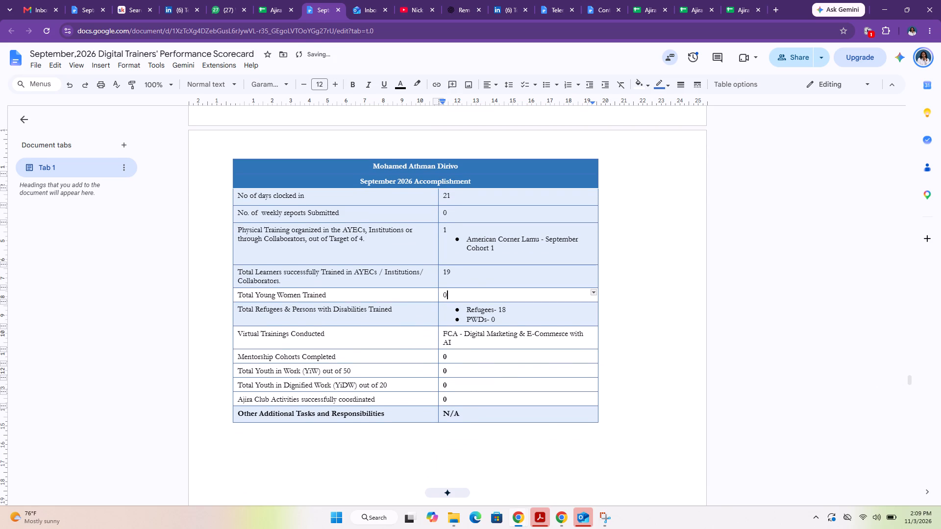
Enter 26 as total young women trained for the trainer who covered Mombasa Community Development Trust, Kisurutini Youths and Weru TVC.
{"action": "scroll", "coordinate": [477, 479], "scroll_direction": "down", "scroll_amount": 7}
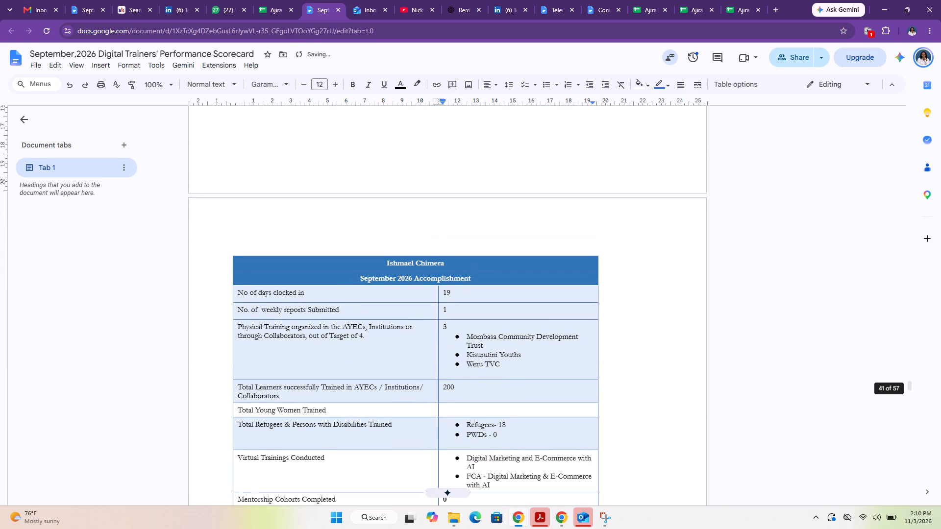
{"action": "left_click", "coordinate": [457, 409]}
{"action": "type", "text": "26"}
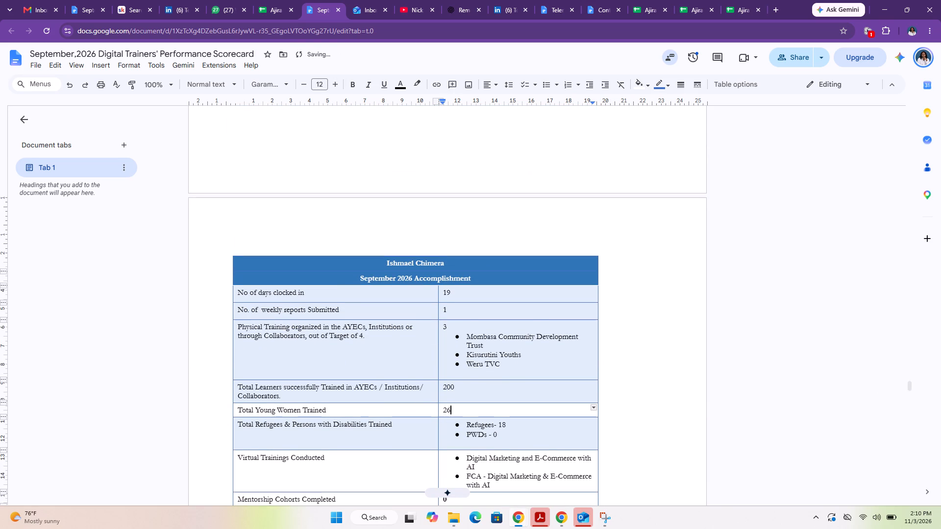
Enter 0 as total young women trained for the three remaining Coast trainers, checking scorecard spreadsheet row 43 onwards first.
{"action": "scroll", "coordinate": [457, 409], "scroll_direction": "down", "scroll_amount": 10}
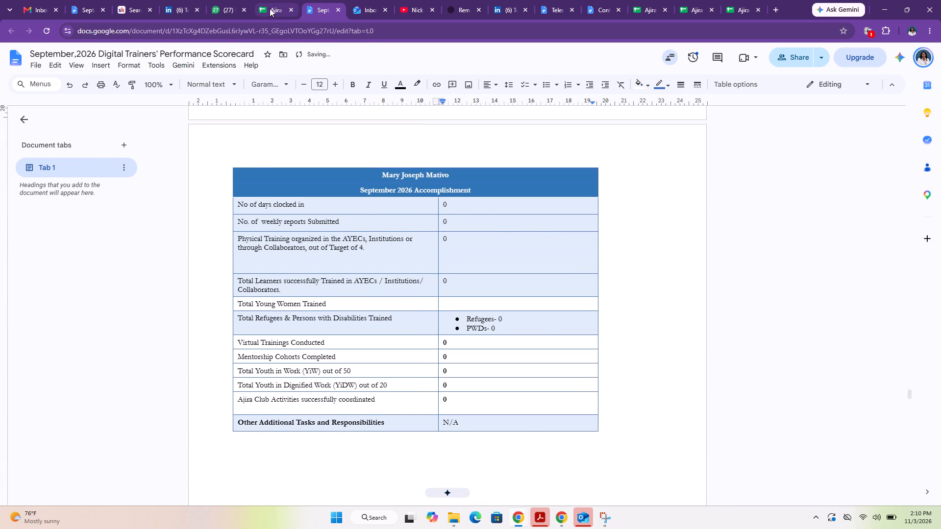
{"action": "left_click", "coordinate": [270, 10]}
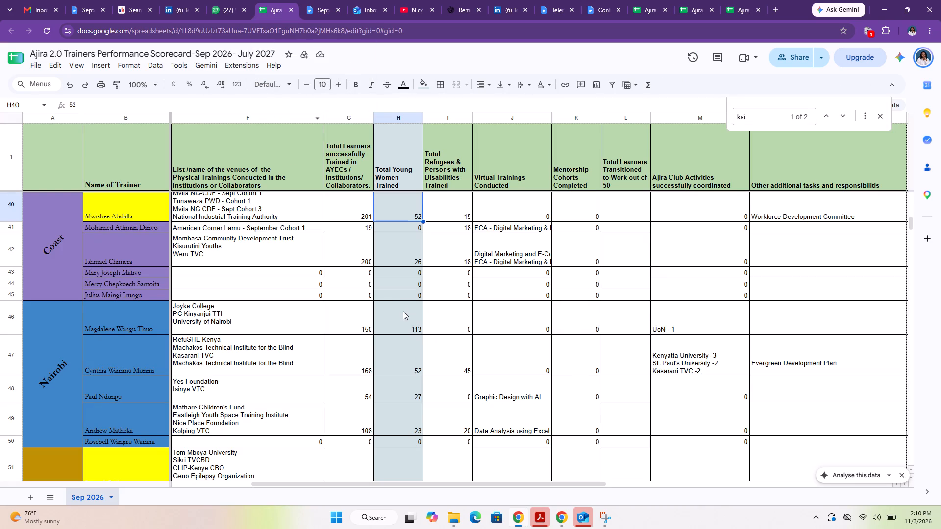
{"action": "scroll", "coordinate": [403, 311], "scroll_direction": "down", "scroll_amount": 2}
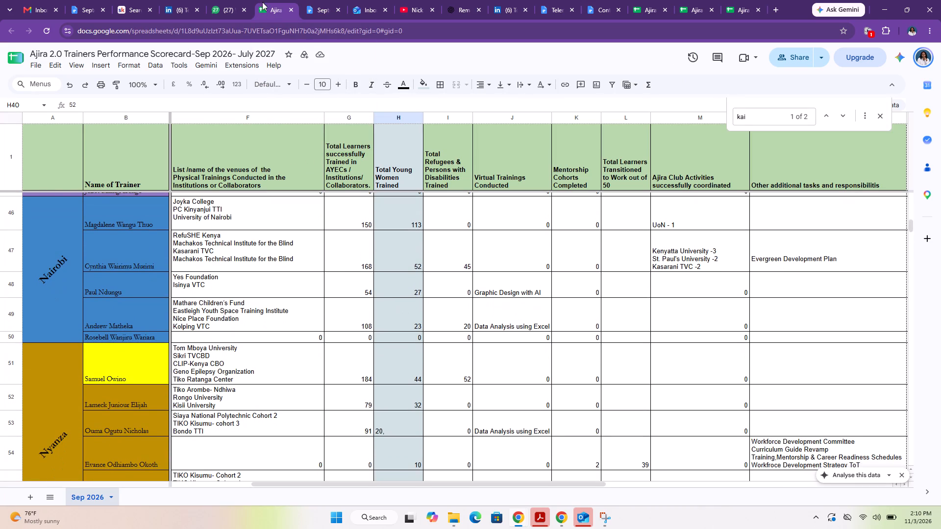
{"action": "left_click", "coordinate": [314, 7]}
{"action": "left_click", "coordinate": [453, 302]}
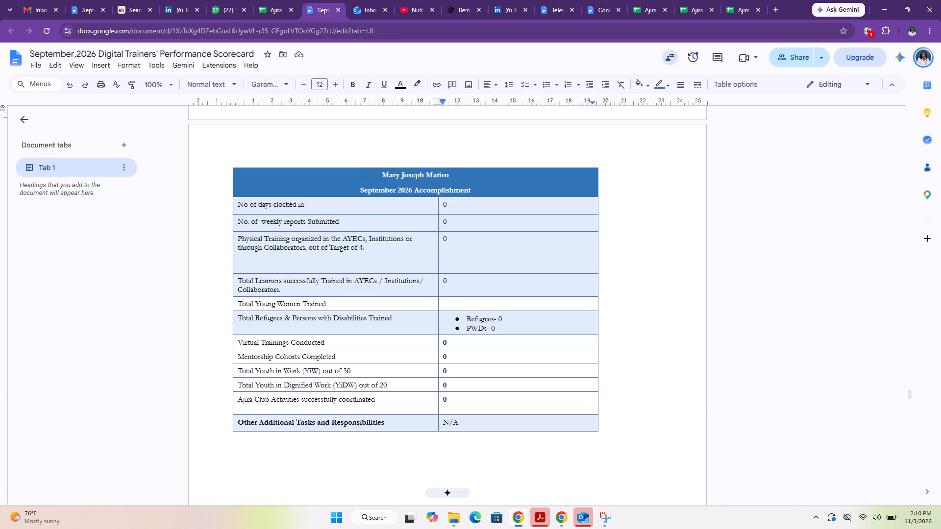
{"action": "key", "text": "0"}
{"action": "scroll", "coordinate": [453, 302], "scroll_direction": "down", "scroll_amount": 6}
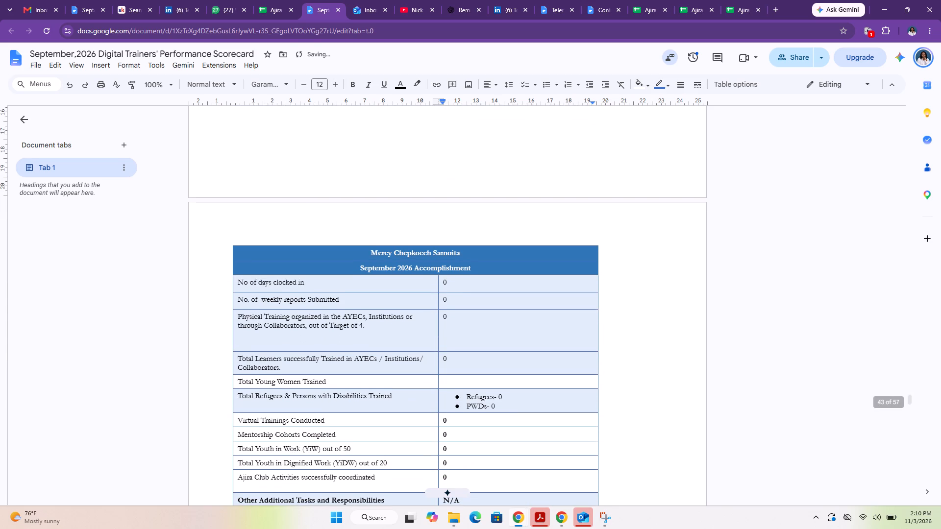
{"action": "left_click", "coordinate": [452, 384]}
{"action": "key", "text": "0"}
{"action": "scroll", "coordinate": [452, 384], "scroll_direction": "down", "scroll_amount": 7}
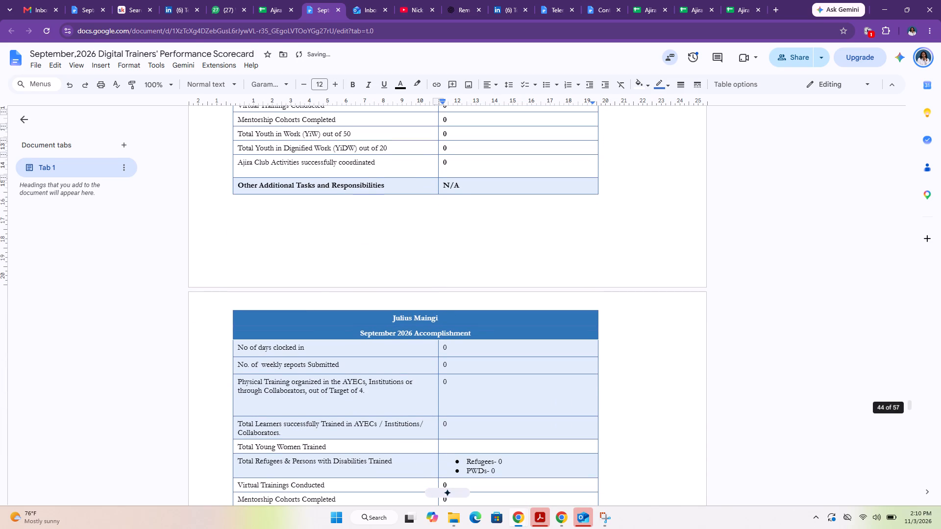
{"action": "left_click", "coordinate": [463, 442]}
{"action": "key", "text": "0"}
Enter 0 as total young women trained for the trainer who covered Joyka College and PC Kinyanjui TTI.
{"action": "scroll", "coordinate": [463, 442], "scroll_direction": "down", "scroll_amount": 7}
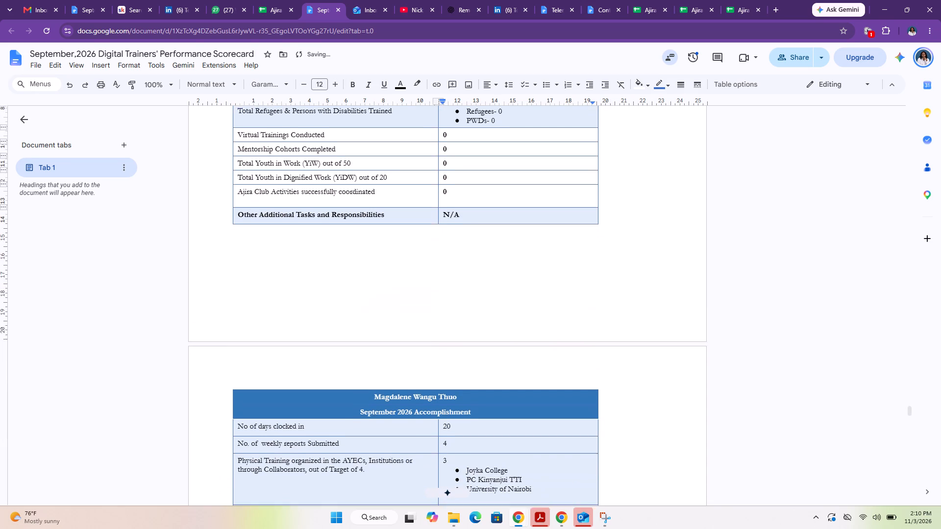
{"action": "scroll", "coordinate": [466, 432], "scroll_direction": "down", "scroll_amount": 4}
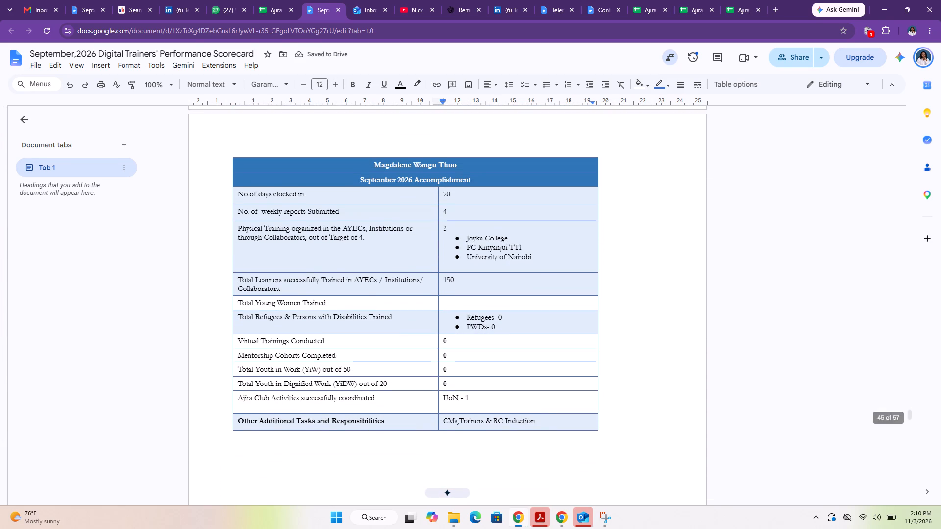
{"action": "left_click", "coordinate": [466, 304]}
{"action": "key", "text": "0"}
Correct total young women trained to 113 for the trainer who covered Joyka College, PC Kinyanjui TTI and University of Nairobi.
{"action": "scroll", "coordinate": [466, 304], "scroll_direction": "down", "scroll_amount": 2}
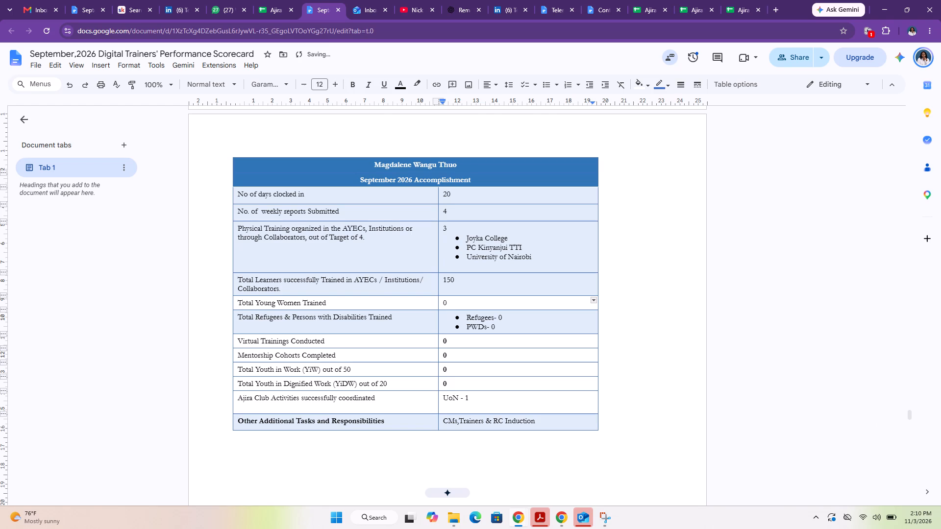
{"action": "scroll", "coordinate": [466, 304], "scroll_direction": "down", "scroll_amount": 4}
{"action": "scroll", "coordinate": [460, 319], "scroll_direction": "up", "scroll_amount": 6}
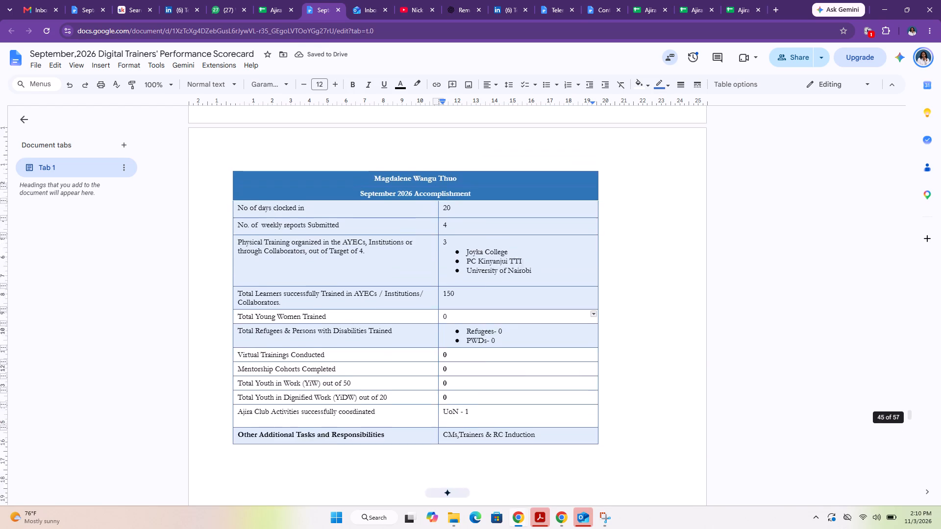
{"action": "scroll", "coordinate": [460, 319], "scroll_direction": "down", "scroll_amount": 1}
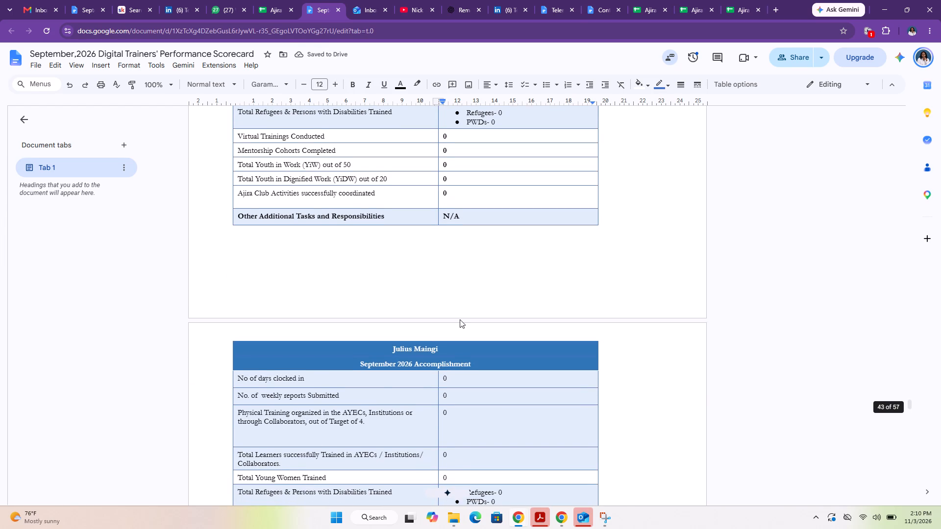
{"action": "scroll", "coordinate": [460, 319], "scroll_direction": "down", "scroll_amount": 6}
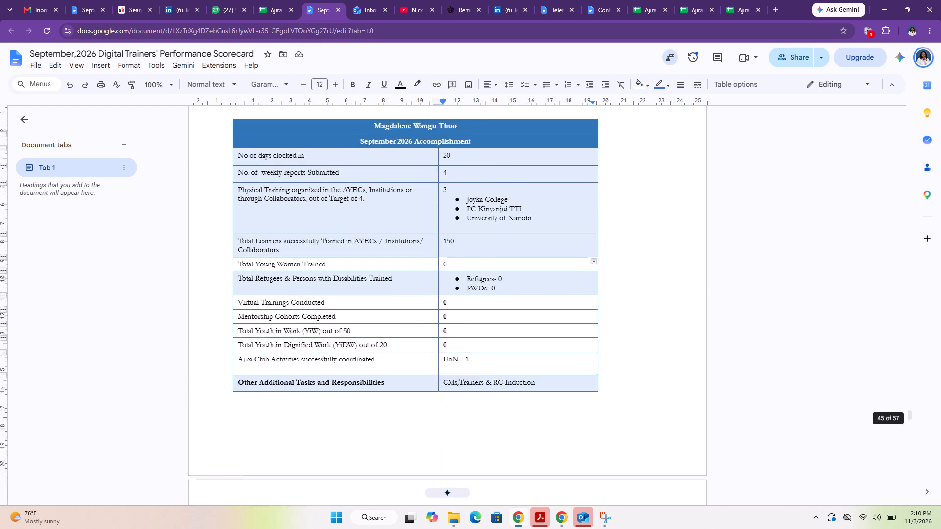
{"action": "key", "text": "BackSpace"}
{"action": "type", "text": "113"}
Enter 52 as total young women trained for the trainer who covered RefuSHE Kenya and Kasarani TVC.
{"action": "scroll", "coordinate": [461, 223], "scroll_direction": "down", "scroll_amount": 8}
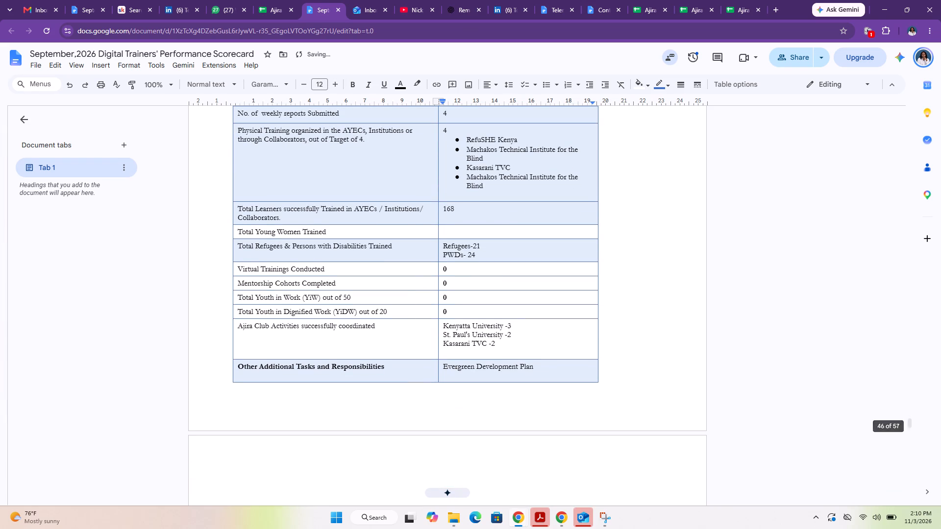
{"action": "left_click", "coordinate": [449, 231]}
{"action": "type", "text": "52"}
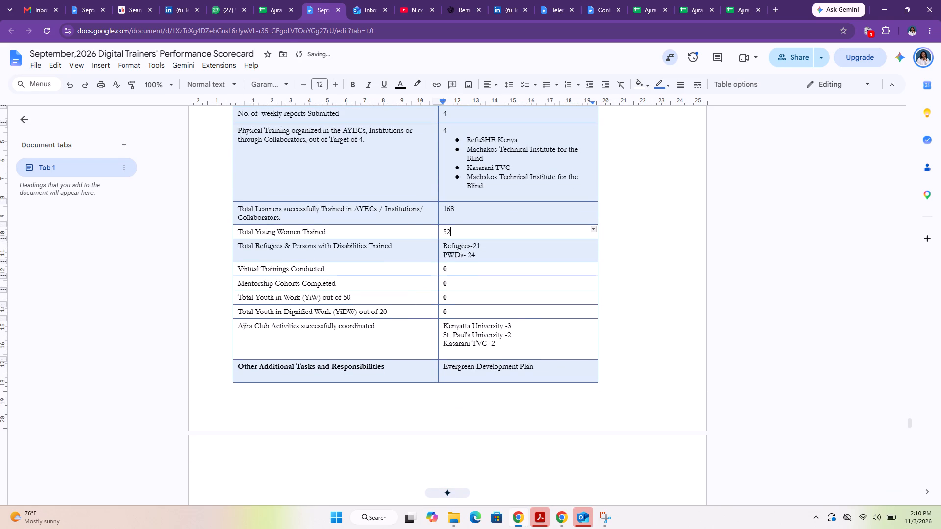
{"action": "left_click", "coordinate": [496, 280]}
Enter 27 as total young women trained for the Yes Foundation and Isinya VTC trainer, checking scorecard spreadsheet row 48 onwards first.
{"action": "scroll", "coordinate": [496, 280], "scroll_direction": "down", "scroll_amount": 3}
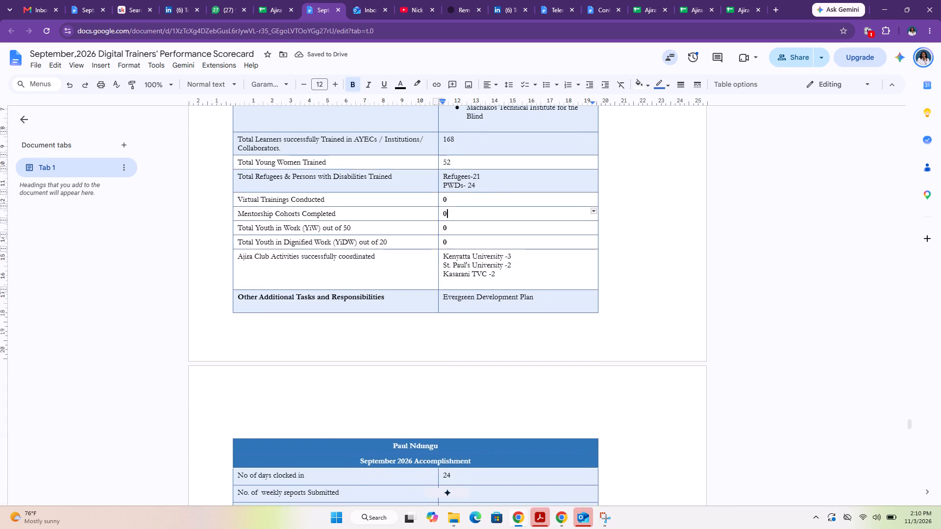
{"action": "scroll", "coordinate": [496, 280], "scroll_direction": "down", "scroll_amount": 1}
{"action": "left_click", "coordinate": [256, 8]}
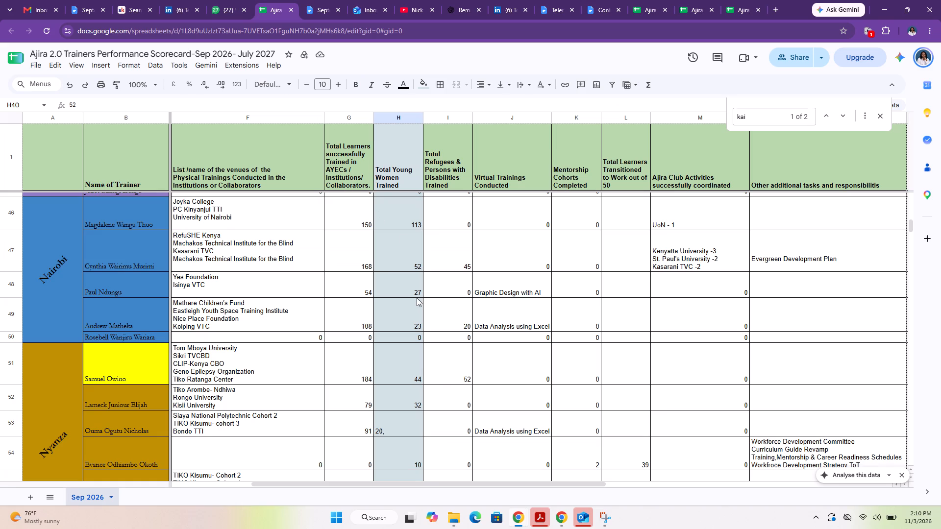
{"action": "scroll", "coordinate": [417, 298], "scroll_direction": "down", "scroll_amount": 2}
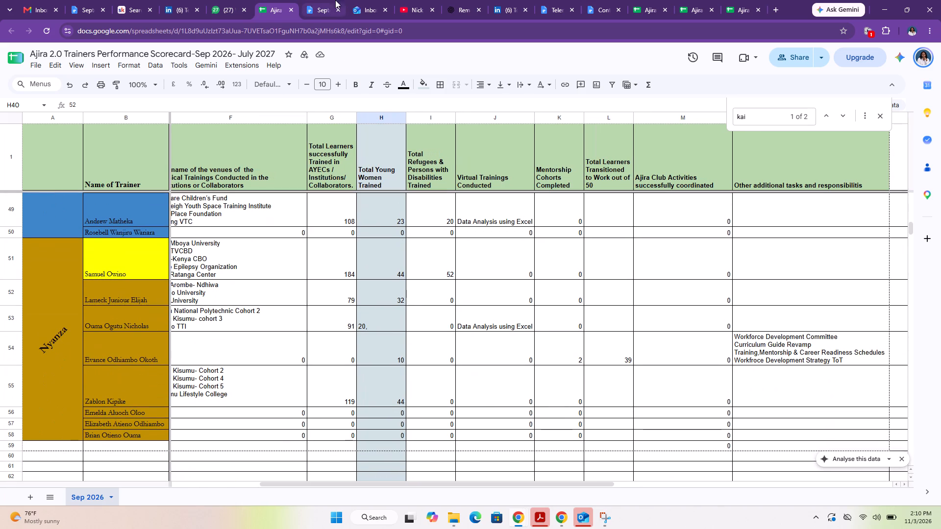
{"action": "left_click", "coordinate": [313, 12]}
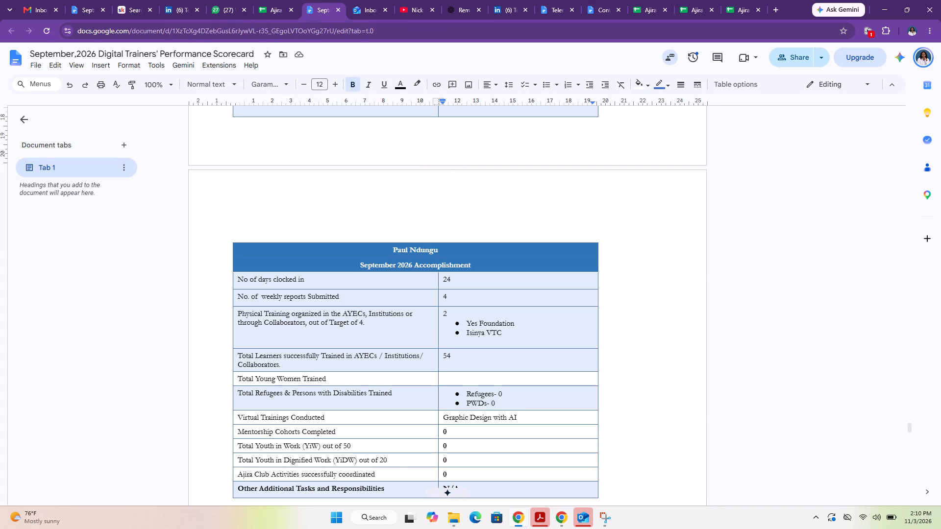
{"action": "left_click", "coordinate": [464, 380]}
{"action": "type", "text": "27"}
{"action": "left_click", "coordinate": [503, 383]}
Enter 23 as total young women trained for the trainer who covered Mathare Children's Fund, Nice Place Foundation and Kolping VTC.
{"action": "scroll", "coordinate": [503, 383], "scroll_direction": "down", "scroll_amount": 1}
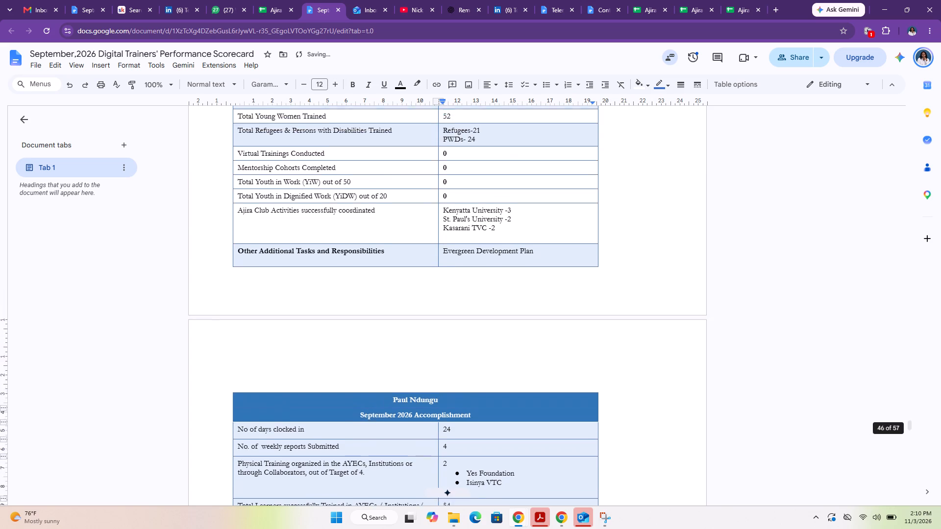
{"action": "scroll", "coordinate": [503, 383], "scroll_direction": "down", "scroll_amount": 5}
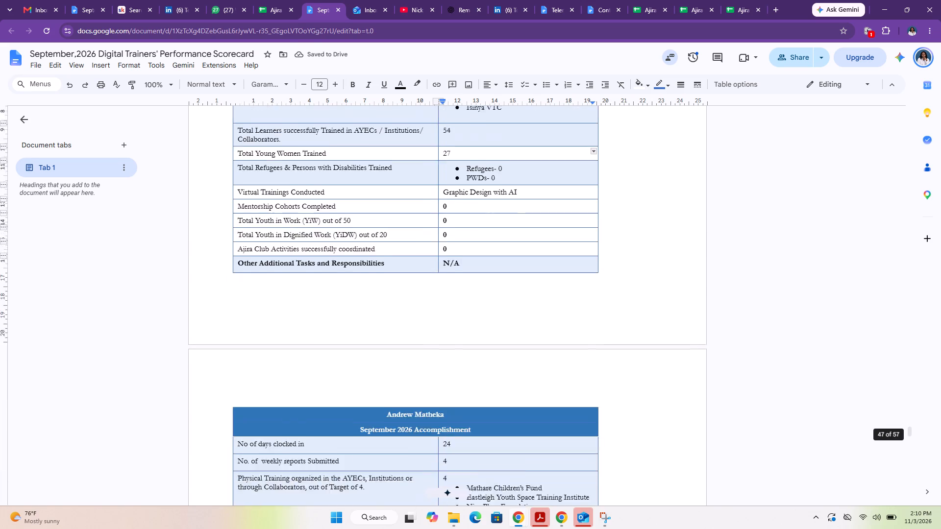
{"action": "scroll", "coordinate": [503, 383], "scroll_direction": "down", "scroll_amount": 4}
{"action": "left_click", "coordinate": [477, 303]}
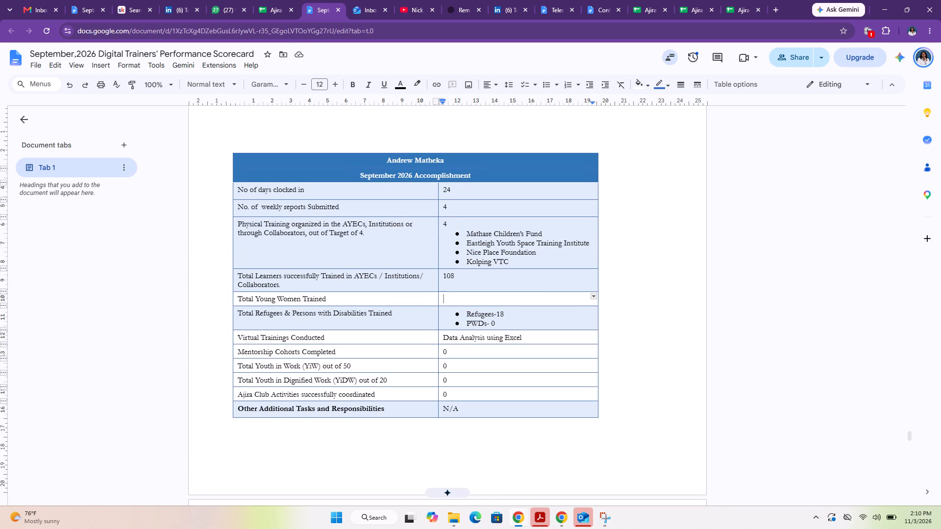
{"action": "type", "text": "23"}
Enter 0 as total young women trained for the last Nairobi trainer, listed in scorecard spreadsheet row 50.
{"action": "scroll", "coordinate": [477, 303], "scroll_direction": "down", "scroll_amount": 9}
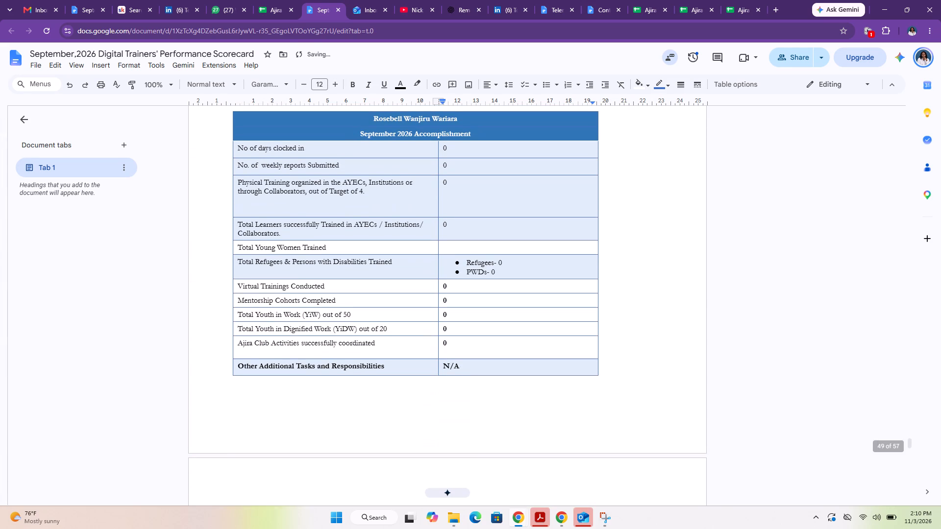
{"action": "left_click", "coordinate": [478, 251]}
{"action": "key", "text": "0"}
Enter 44 as total young women trained for the Tom Mboya University and Sikri TVCBD trainer, checking scorecard spreadsheet row 51 onwards first.
{"action": "scroll", "coordinate": [478, 251], "scroll_direction": "down", "scroll_amount": 7}
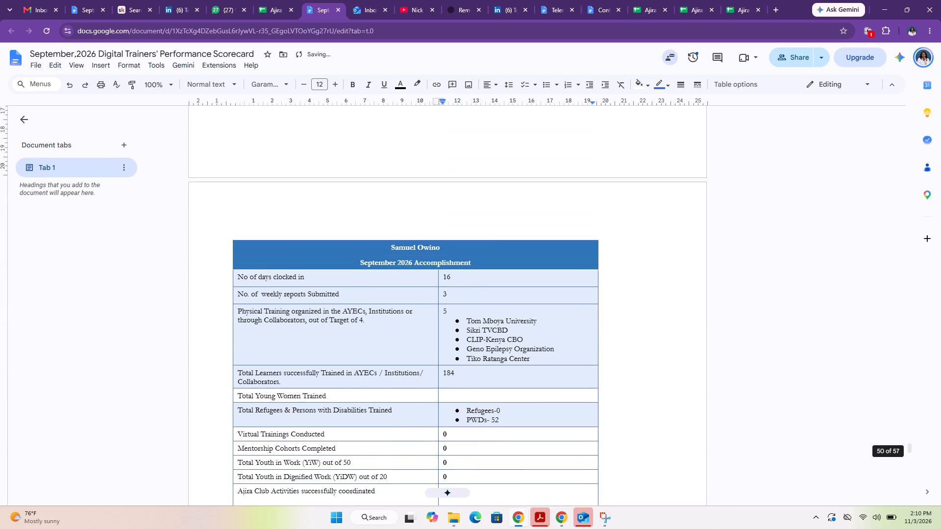
{"action": "left_click", "coordinate": [273, 7]}
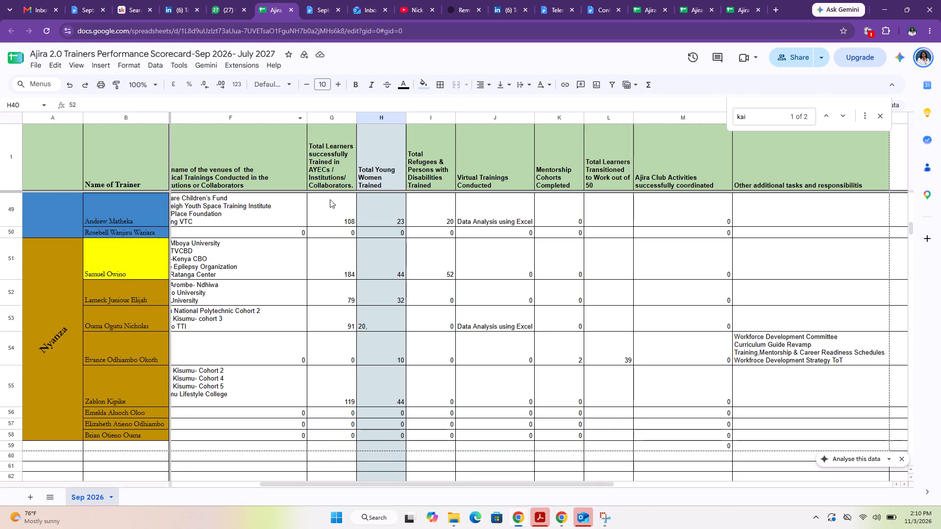
{"action": "left_click", "coordinate": [367, 267]}
{"action": "scroll", "coordinate": [367, 267], "scroll_direction": "down", "scroll_amount": 1}
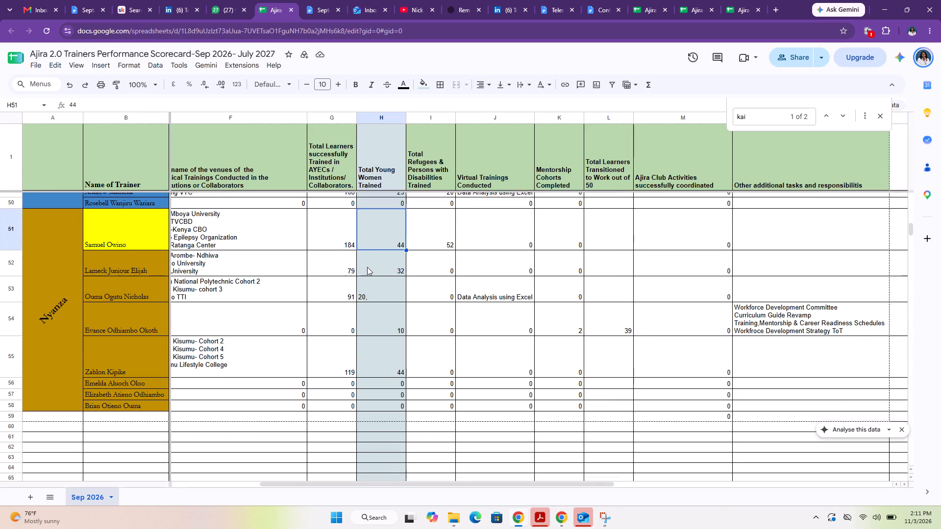
{"action": "scroll", "coordinate": [367, 267], "scroll_direction": "down", "scroll_amount": 1}
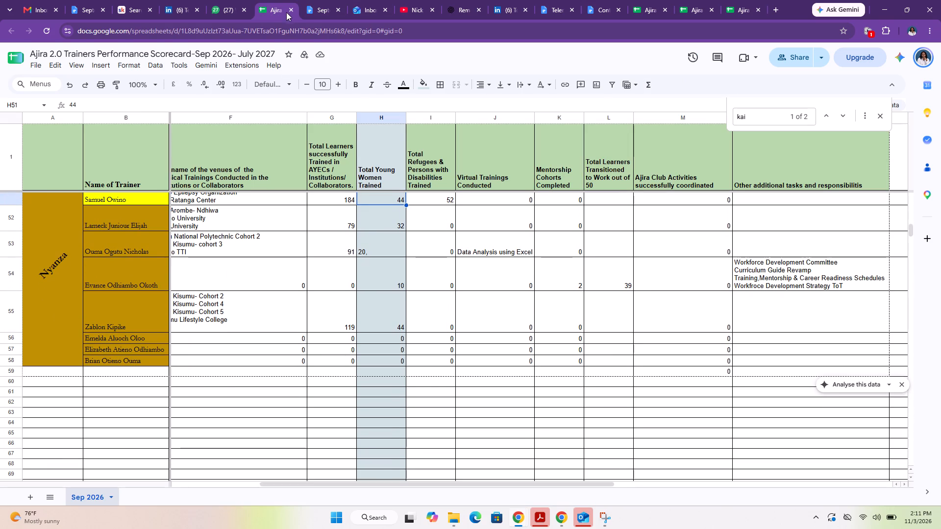
{"action": "left_click", "coordinate": [318, 10]}
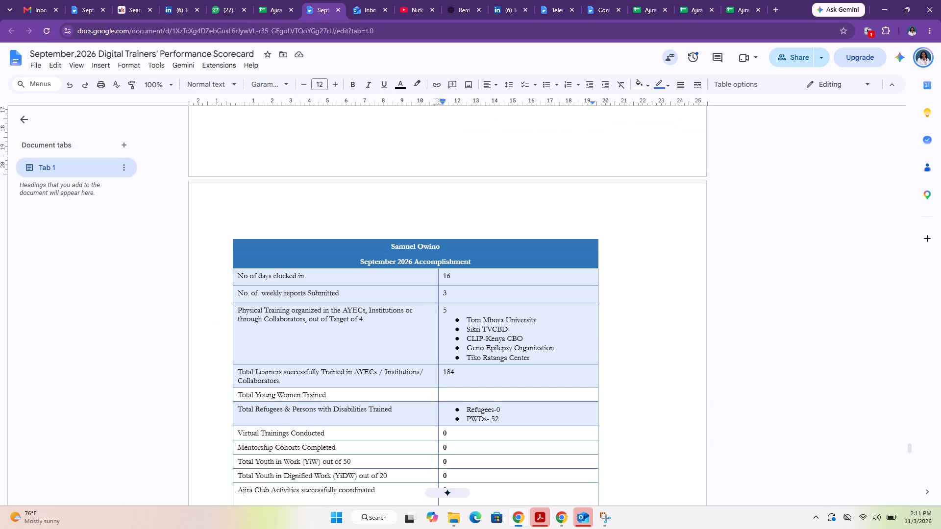
{"action": "left_click", "coordinate": [458, 392]}
{"action": "type", "text": "44"}
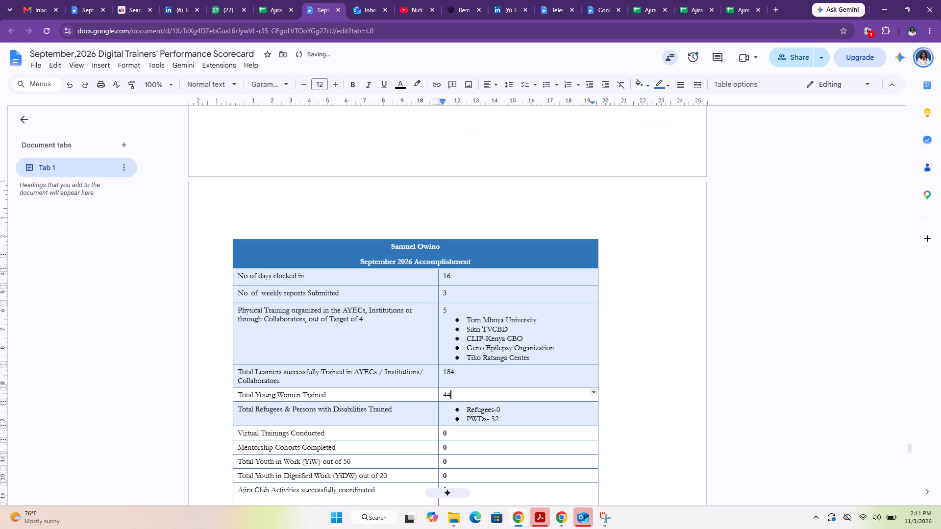
Set total young women trained to 32 for the trainer who covered Tiko Arombe-Ndhiwa, Rongo University and Kisii University.
{"action": "scroll", "coordinate": [458, 392], "scroll_direction": "down", "scroll_amount": 9}
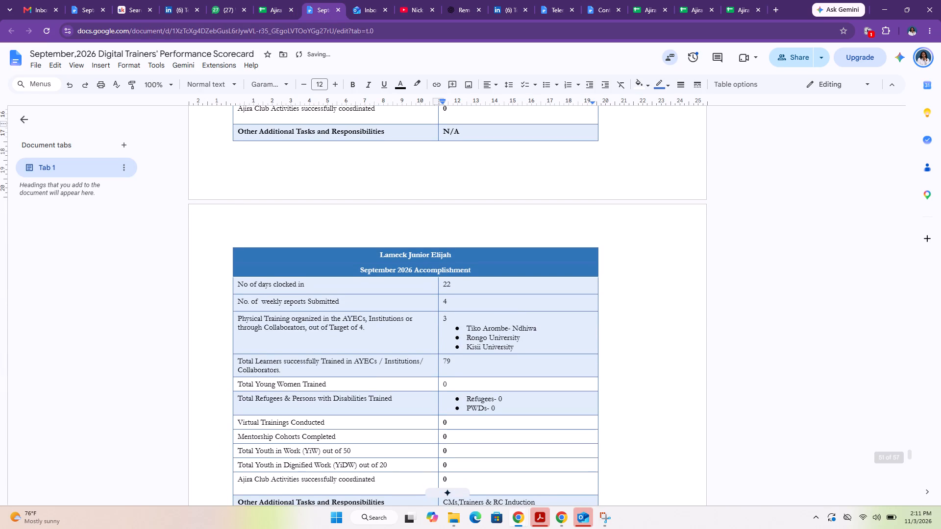
{"action": "left_click", "coordinate": [454, 382]}
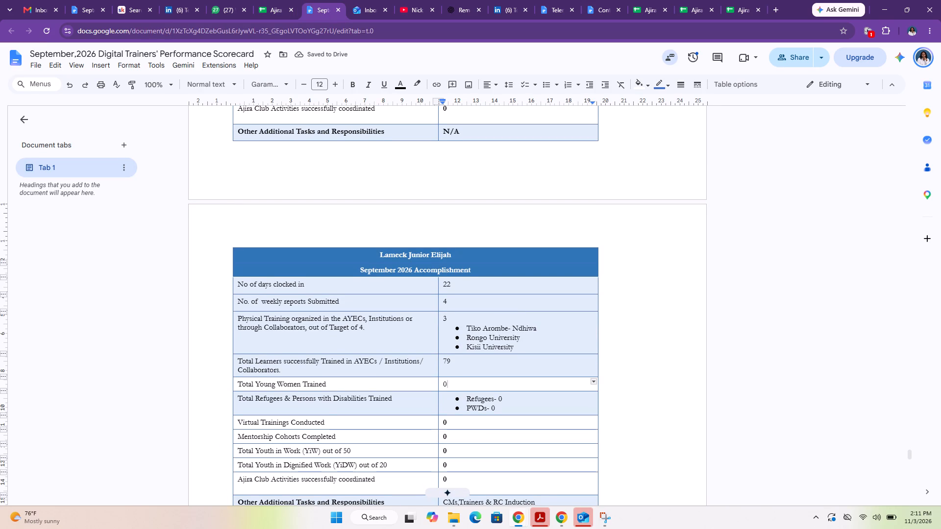
{"action": "key", "text": "BackSpace"}
{"action": "key", "text": "3"}
{"action": "key", "text": "2"}
Enter 20 as total young women trained for the trainer who covered Siaya National Polytechnic, TIKO Kisumu cohort 3 and Bondo TTI.
{"action": "scroll", "coordinate": [454, 382], "scroll_direction": "down", "scroll_amount": 9}
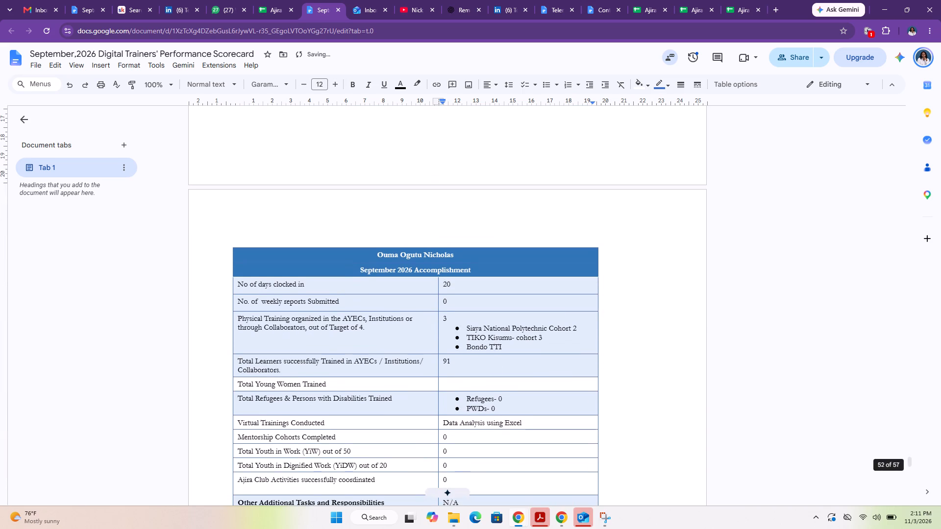
{"action": "left_click", "coordinate": [449, 385]}
{"action": "type", "text": "20"}
Remove the trailing comma from the total young women trained value in cell H53 of the scorecard spreadsheet.
{"action": "left_click", "coordinate": [271, 9]}
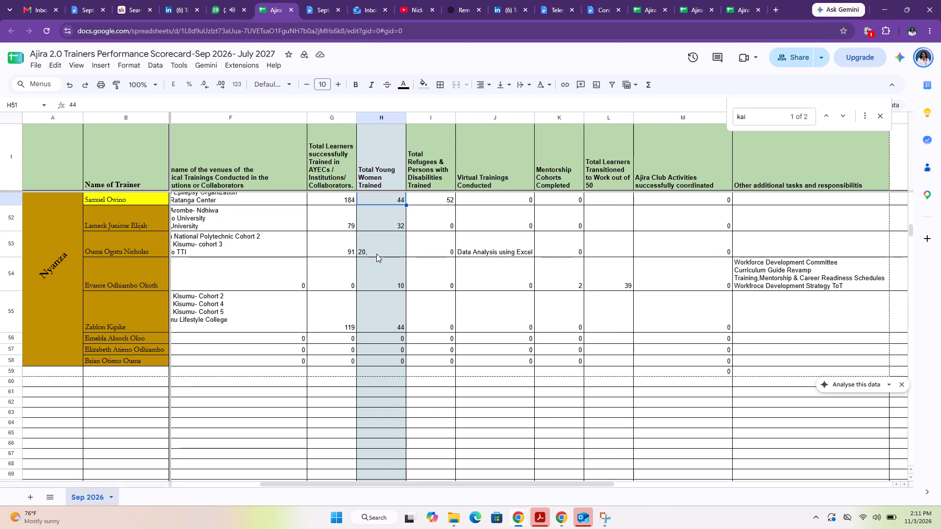
{"action": "double_click", "coordinate": [376, 253]}
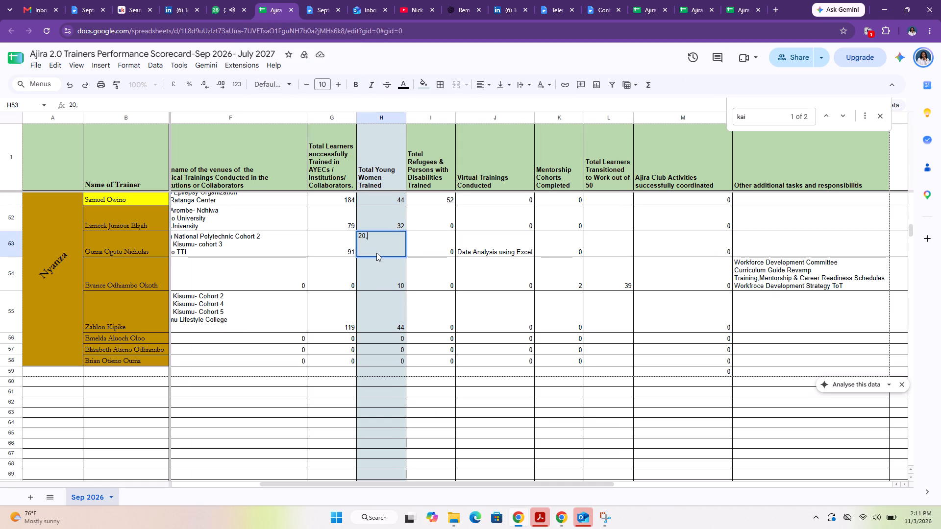
{"action": "key", "text": "BackSpace"}
Back in the scorecard document, enter 10 as total young women trained for the trainer listed in spreadsheet row 54.
{"action": "left_click", "coordinate": [324, 8]}
{"action": "scroll", "coordinate": [452, 362], "scroll_direction": "down", "scroll_amount": 7}
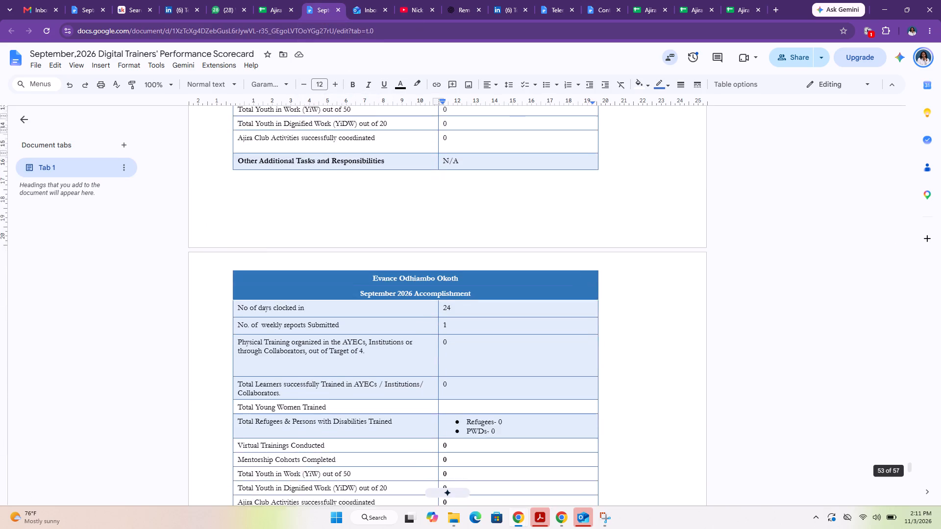
{"action": "left_click", "coordinate": [462, 352]}
{"action": "type", "text": "10"}
Enter 44 as total young women trained for the trainer who covered TIKO Kisumu cohorts 2, 4 and 5 and Kisumu Lifestyle College.
{"action": "scroll", "coordinate": [462, 352], "scroll_direction": "down", "scroll_amount": 8}
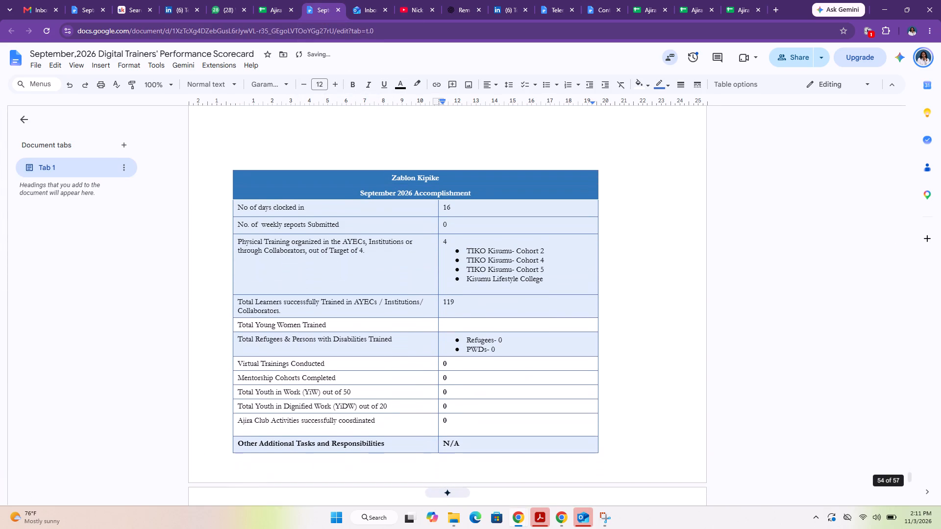
{"action": "left_click", "coordinate": [448, 325]}
{"action": "type", "text": "44"}
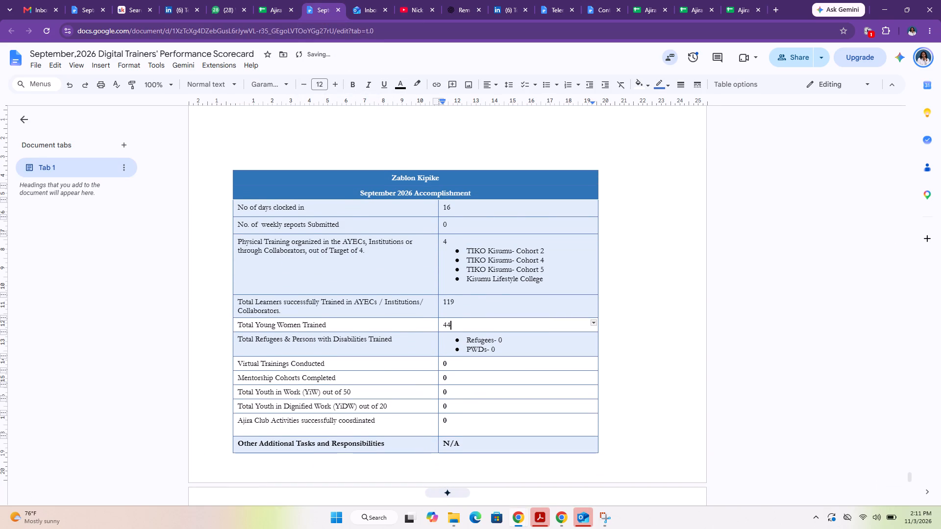
Enter 0 as total young women trained for the two Nyanza trainers listed in scorecard spreadsheet rows 56 and 57.
{"action": "scroll", "coordinate": [448, 325], "scroll_direction": "down", "scroll_amount": 7}
{"action": "left_click", "coordinate": [463, 354]}
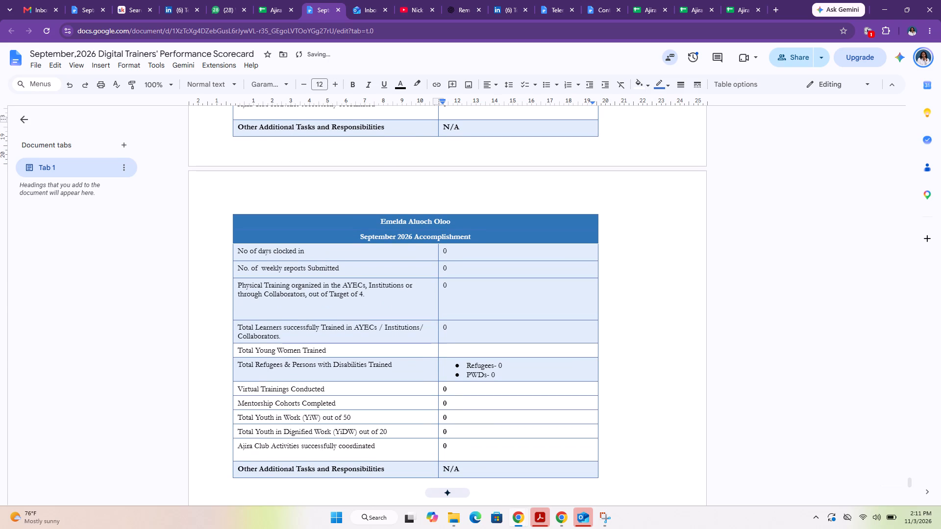
{"action": "key", "text": "0"}
{"action": "scroll", "coordinate": [463, 354], "scroll_direction": "down", "scroll_amount": 7}
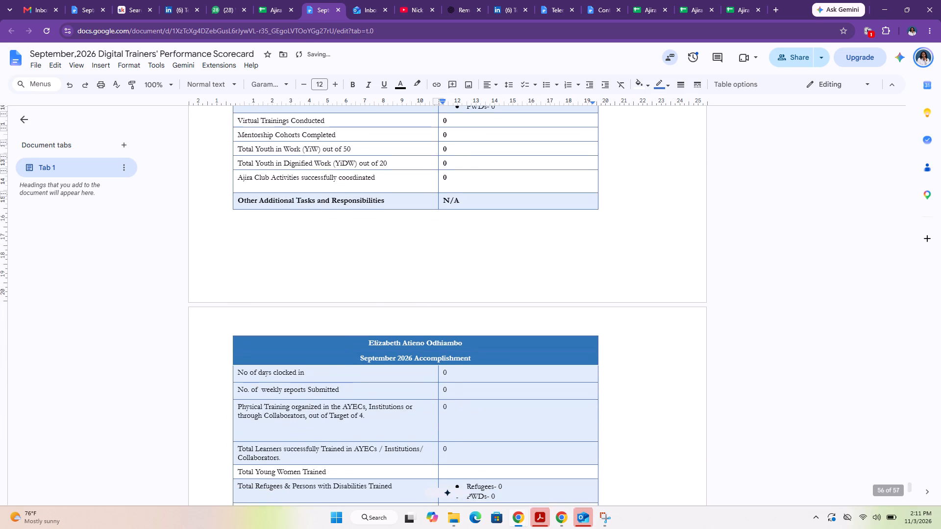
{"action": "left_click", "coordinate": [447, 469]}
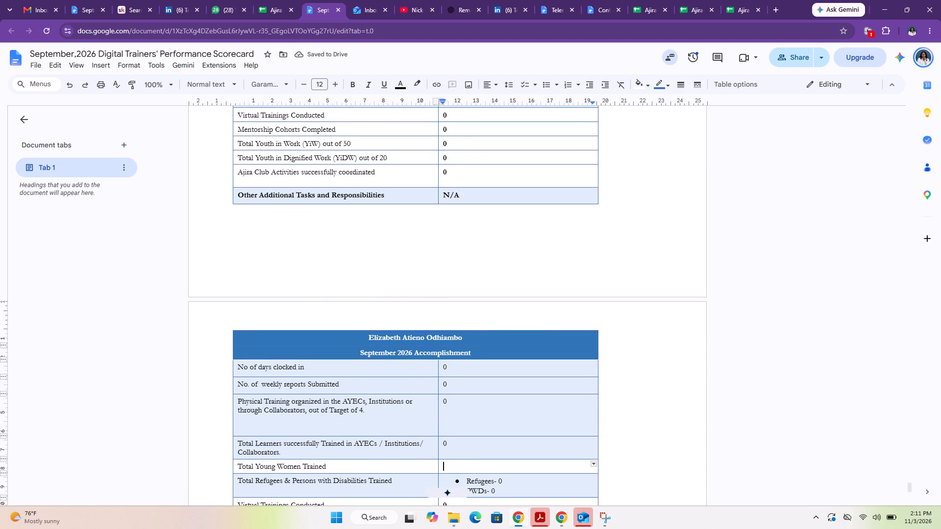
{"action": "key", "text": "0"}
Review the total young women trained entries in the last three Nyanza trainers' tables, comparing them with the scorecard spreadsheet.
{"action": "scroll", "coordinate": [447, 469], "scroll_direction": "down", "scroll_amount": 11}
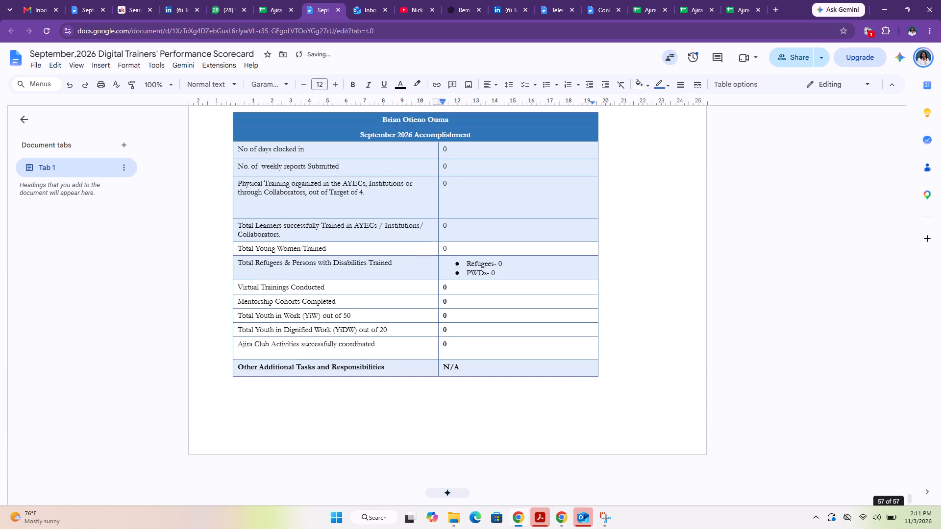
{"action": "scroll", "coordinate": [448, 295], "scroll_direction": "down", "scroll_amount": 4}
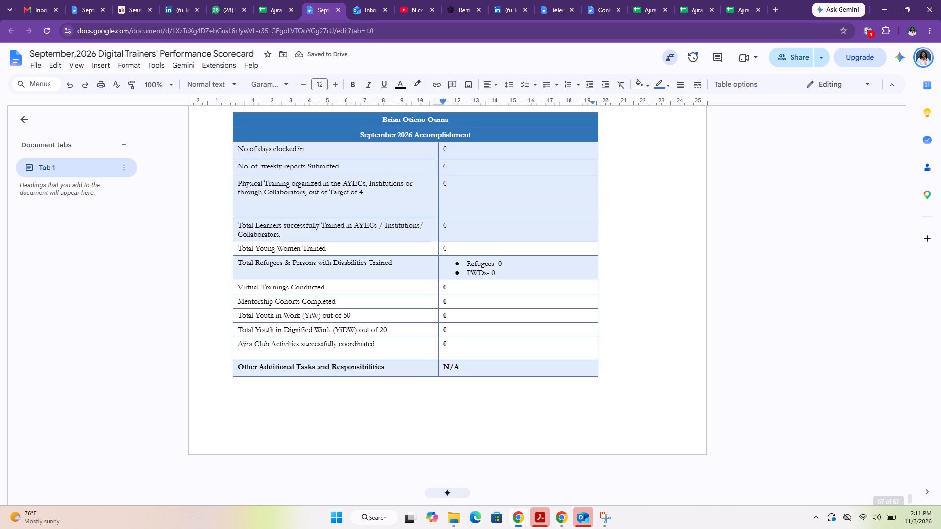
{"action": "scroll", "coordinate": [448, 295], "scroll_direction": "up", "scroll_amount": 5}
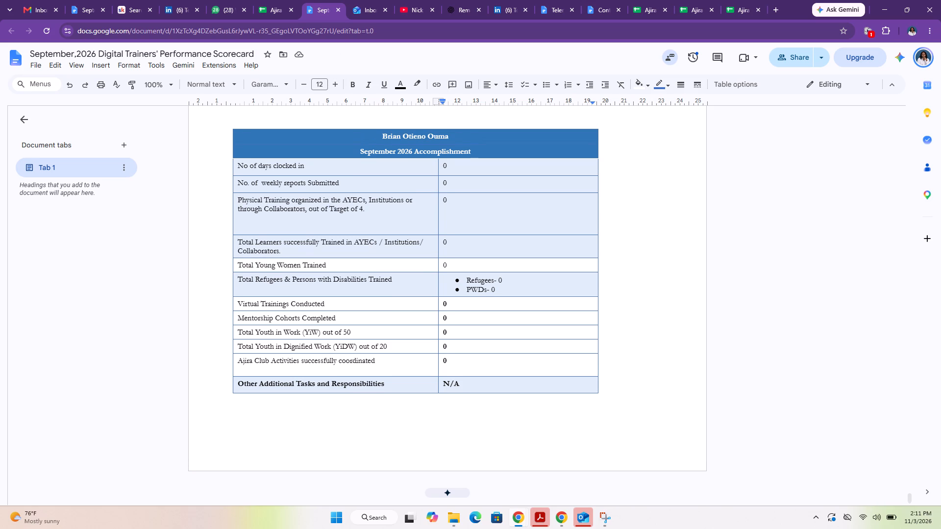
{"action": "scroll", "coordinate": [448, 295], "scroll_direction": "up", "scroll_amount": 2}
{"action": "scroll", "coordinate": [448, 295], "scroll_direction": "down", "scroll_amount": 1}
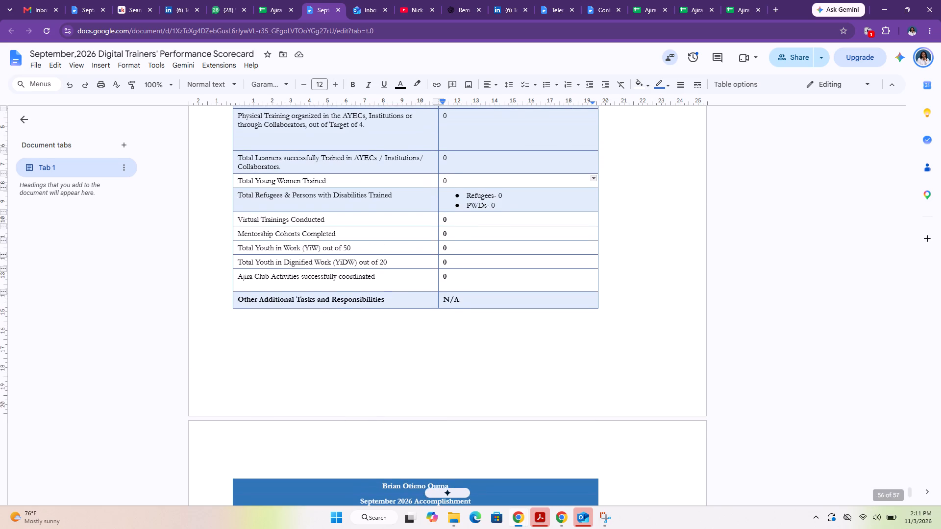
{"action": "scroll", "coordinate": [448, 295], "scroll_direction": "down", "scroll_amount": 1}
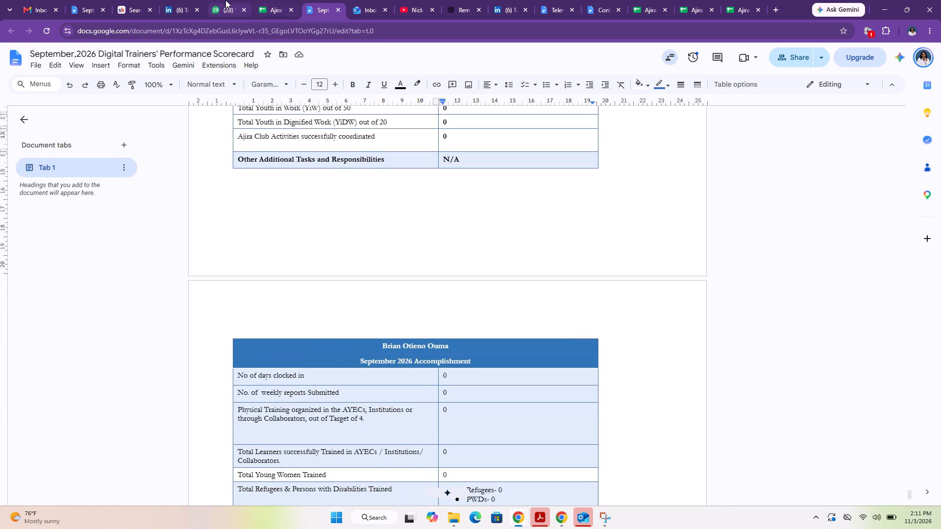
{"action": "left_click", "coordinate": [272, 5]}
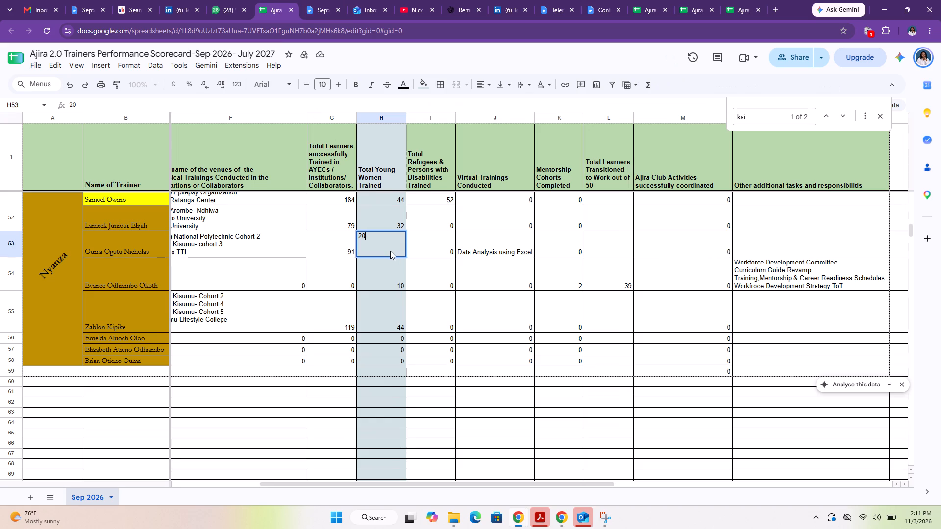
{"action": "left_click", "coordinate": [320, 10]}
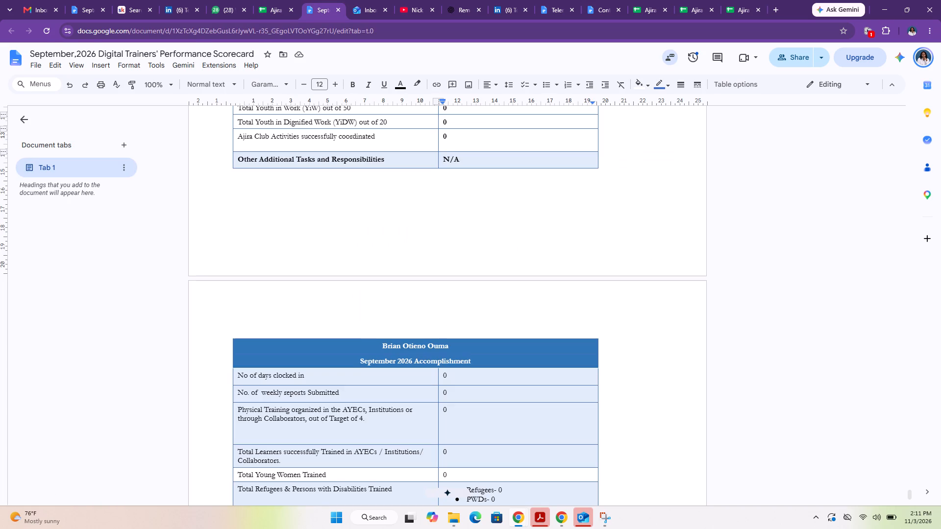
{"action": "scroll", "coordinate": [474, 504], "scroll_direction": "down", "scroll_amount": 7}
{"action": "scroll", "coordinate": [474, 504], "scroll_direction": "up", "scroll_amount": 12}
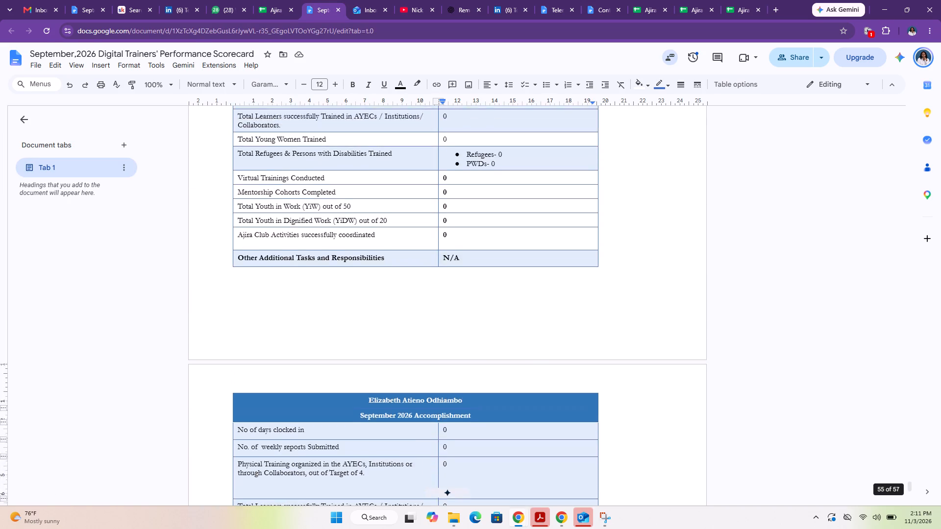
{"action": "scroll", "coordinate": [474, 504], "scroll_direction": "up", "scroll_amount": 2}
{"action": "scroll", "coordinate": [474, 504], "scroll_direction": "down", "scroll_amount": 1}
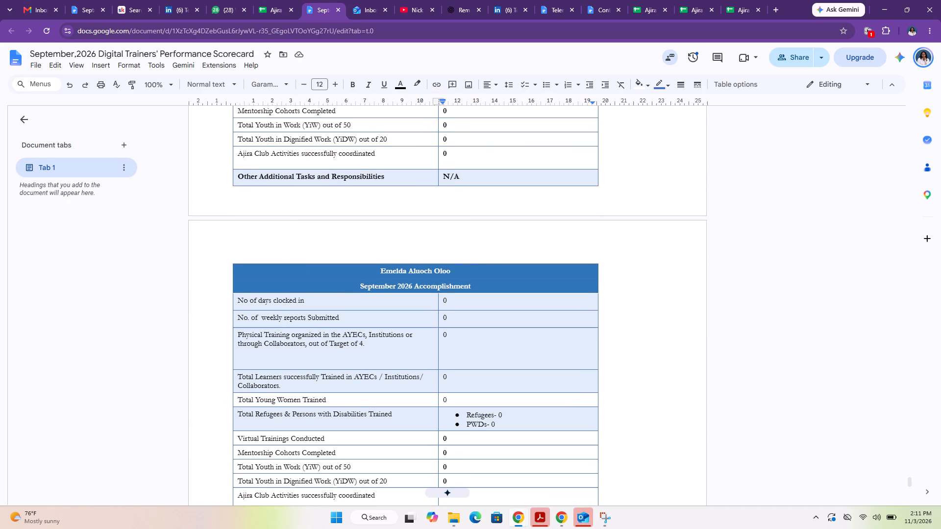
{"action": "scroll", "coordinate": [474, 504], "scroll_direction": "down", "scroll_amount": 2}
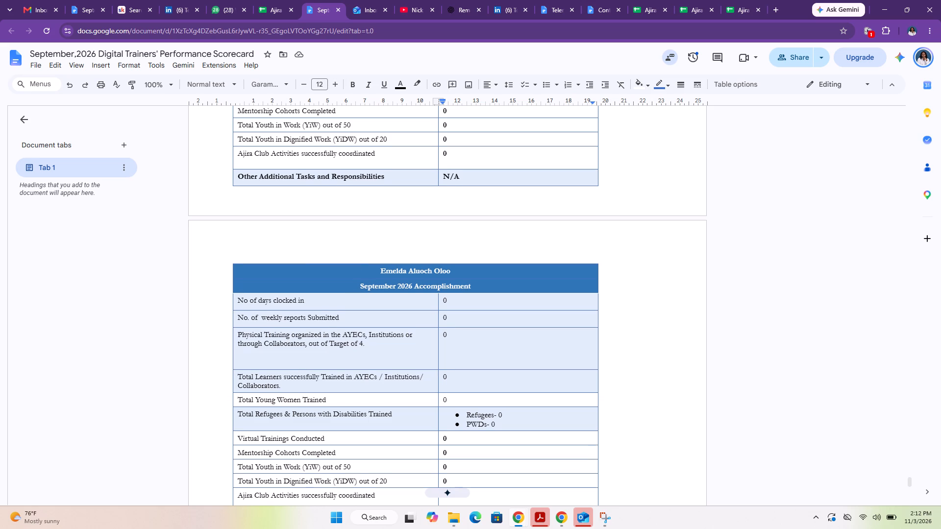
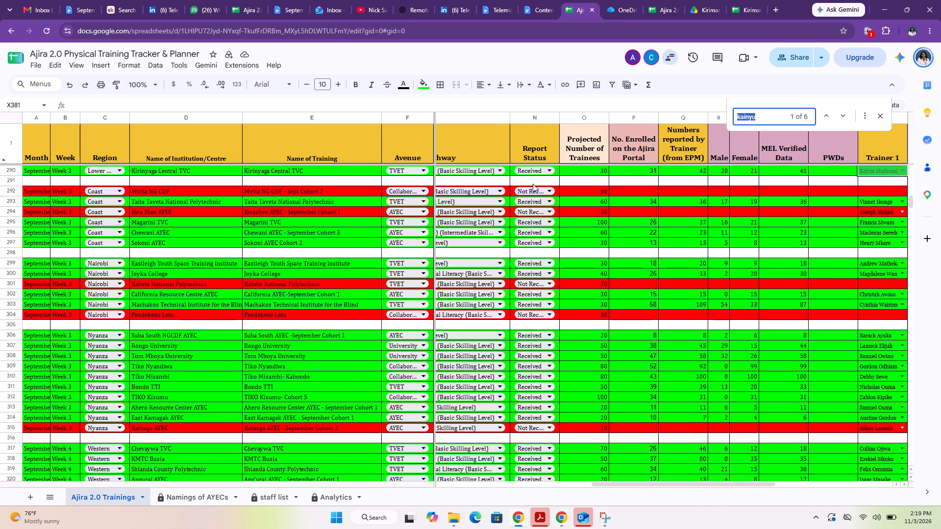
Examine the verified data, trainer and report link columns for the Kirinyaga Central TVC row in the tracker.
{"action": "scroll", "coordinate": [533, 184], "scroll_direction": "left", "scroll_amount": 4}
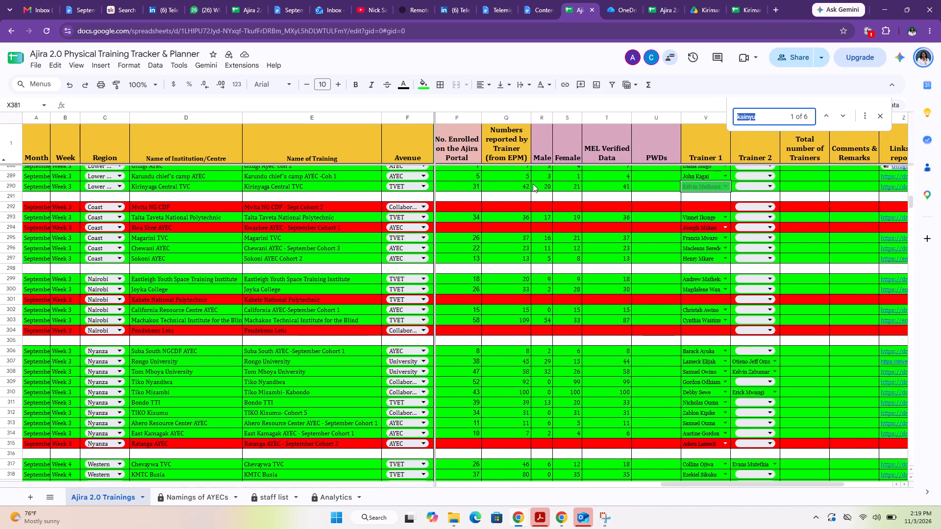
{"action": "scroll", "coordinate": [533, 184], "scroll_direction": "left", "scroll_amount": 6}
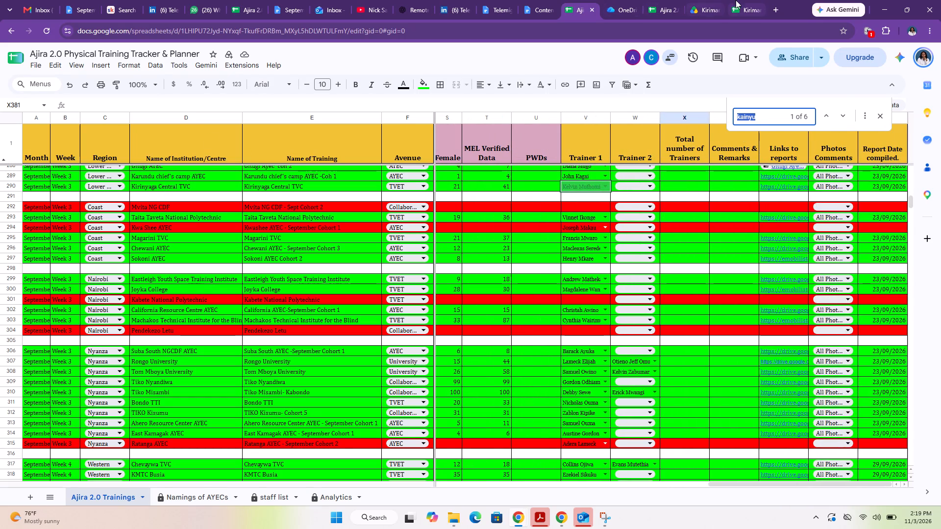
Open the SEPTEMBER sheet of the Ajira 2.0 - 2026 Lower Central Region scheduling/reporting form in a new tab.
{"action": "left_click", "coordinate": [776, 6]}
{"action": "type", "text": "lower"}
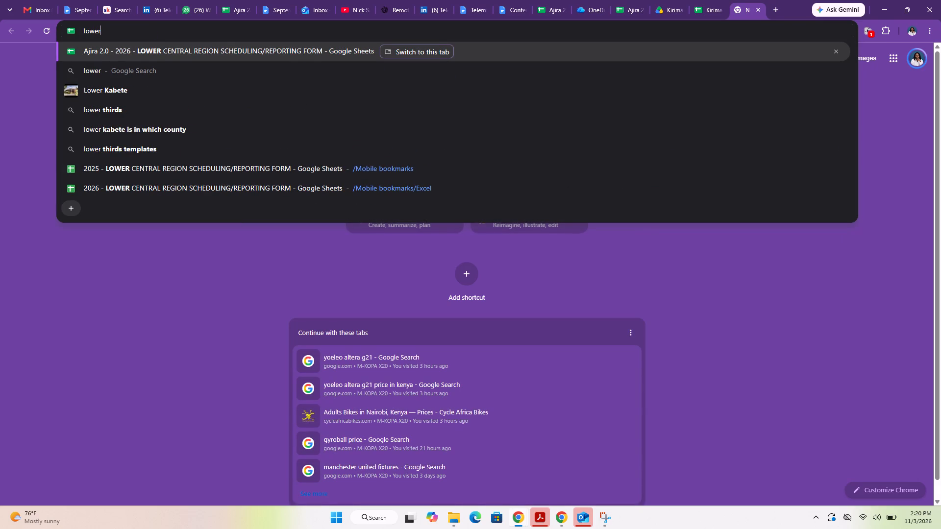
{"action": "left_click", "coordinate": [698, 54]}
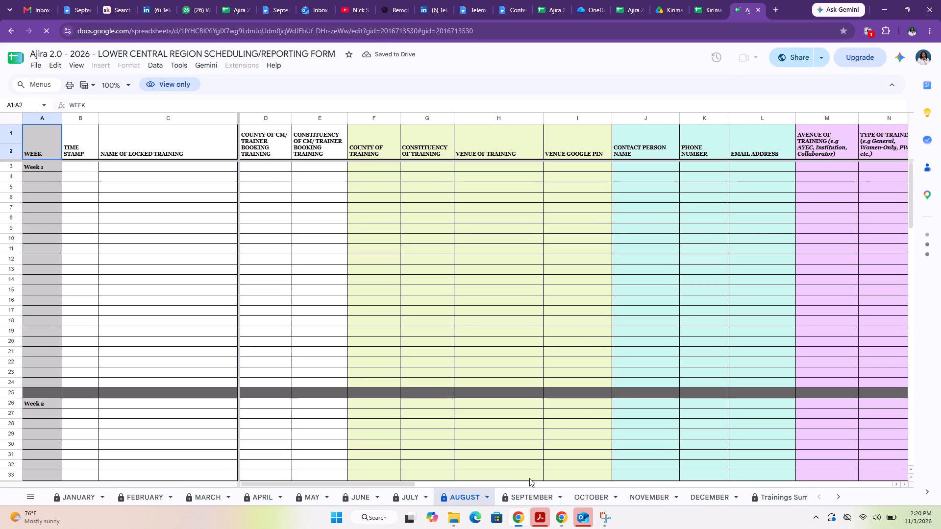
{"action": "left_click", "coordinate": [530, 495]}
Examine the Week 3 trainings in the Lower Central September sheet, including trainer region, designation and completion status.
{"action": "scroll", "coordinate": [420, 337], "scroll_direction": "down", "scroll_amount": 1}
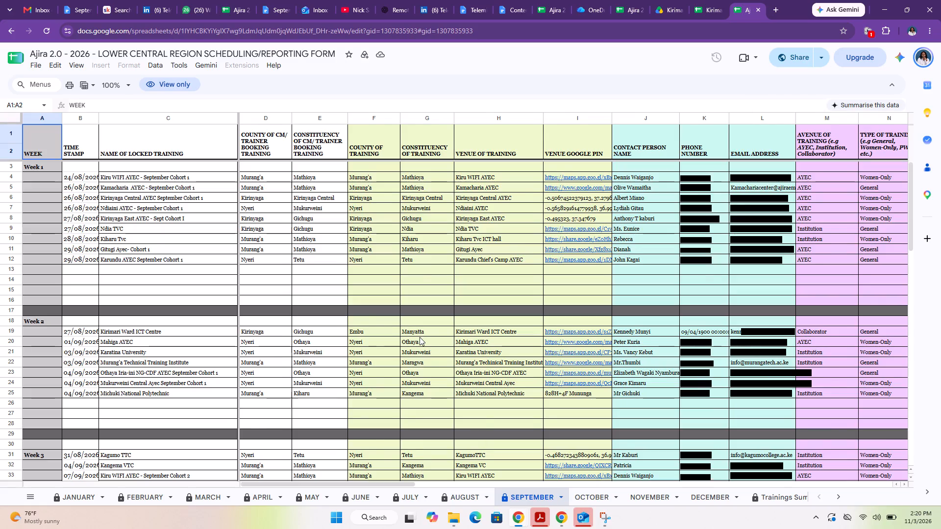
{"action": "scroll", "coordinate": [420, 337], "scroll_direction": "down", "scroll_amount": 4}
{"action": "scroll", "coordinate": [420, 337], "scroll_direction": "up", "scroll_amount": 1}
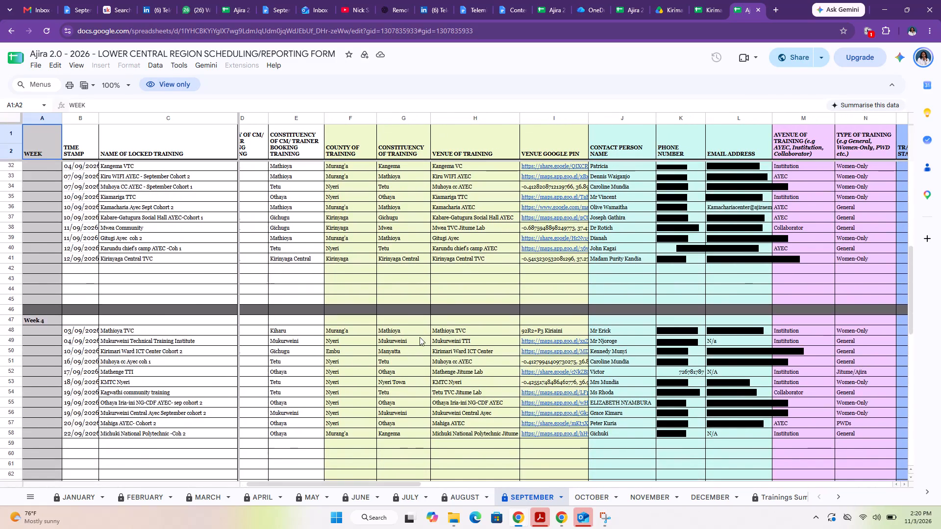
{"action": "scroll", "coordinate": [420, 337], "scroll_direction": "up", "scroll_amount": 2}
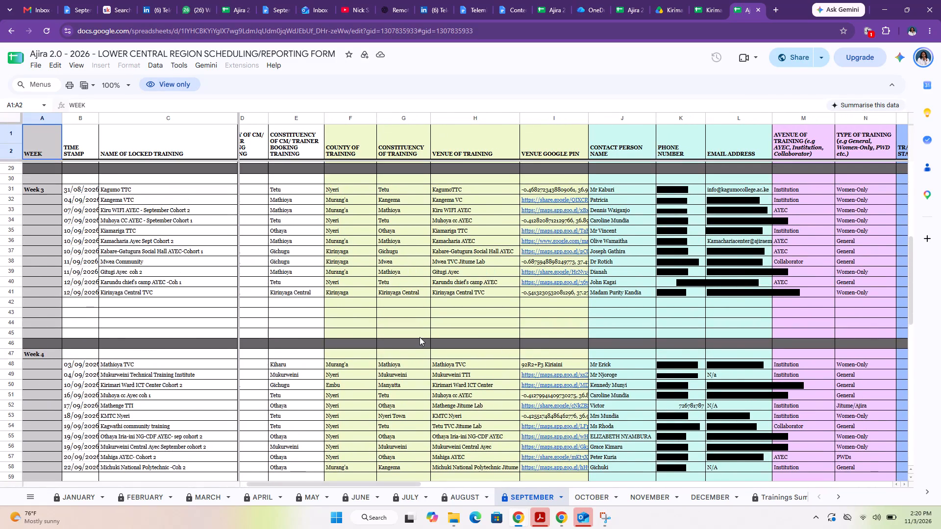
{"action": "scroll", "coordinate": [388, 300], "scroll_direction": "left", "scroll_amount": 10}
{"action": "scroll", "coordinate": [388, 300], "scroll_direction": "right", "scroll_amount": 4}
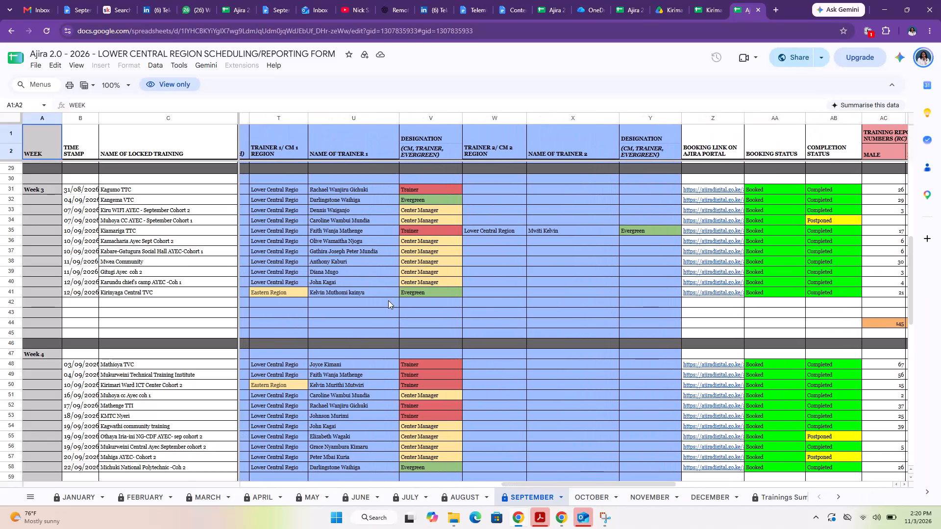
{"action": "scroll", "coordinate": [388, 300], "scroll_direction": "right", "scroll_amount": 1}
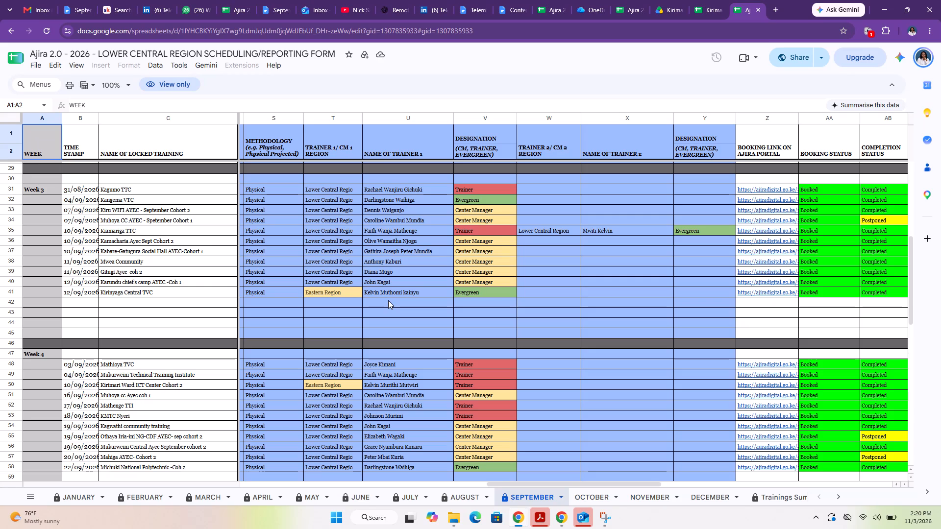
Return to the Ajira 2.0 Physical Training Tracker & Planner and go to the next match of the trainer-name search.
{"action": "left_click", "coordinate": [637, 3]}
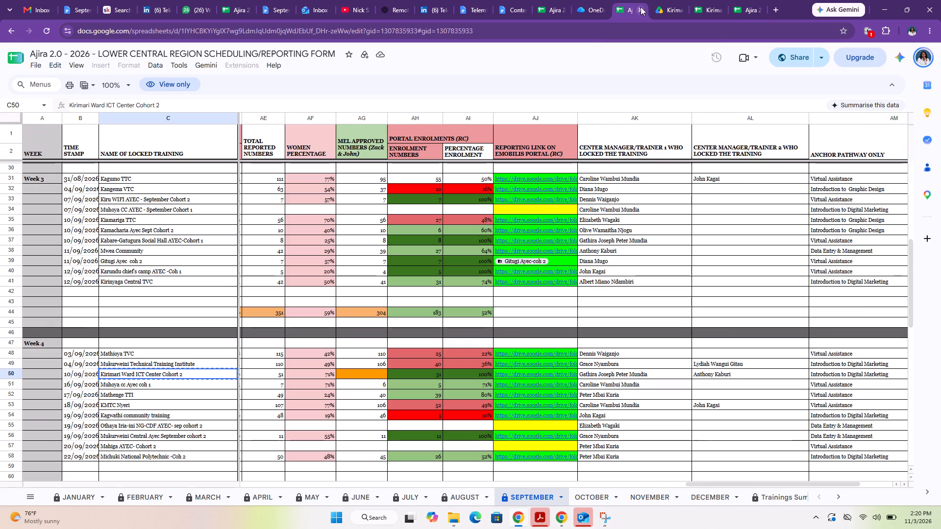
{"action": "left_click", "coordinate": [553, 8]}
{"action": "left_click", "coordinate": [842, 114]}
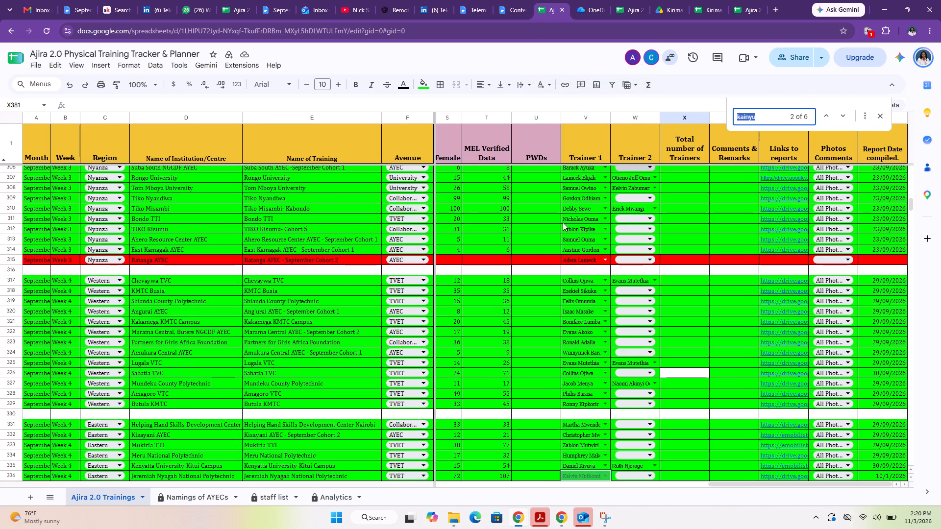
Select the September Week 4 row for Jeremiah Nyagah National Polytechnic and examine its trainee numbers and training details.
{"action": "scroll", "coordinate": [533, 340], "scroll_direction": "down", "scroll_amount": 2}
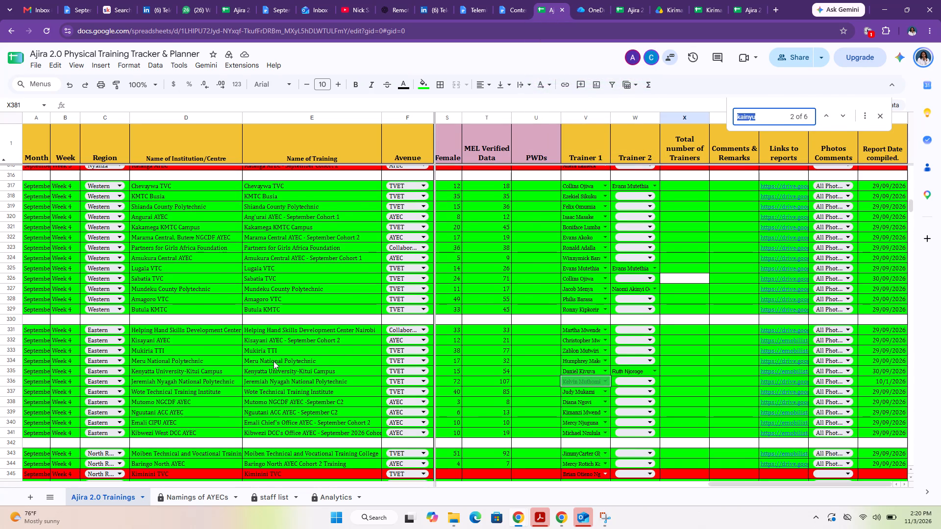
{"action": "left_click", "coordinate": [13, 383]}
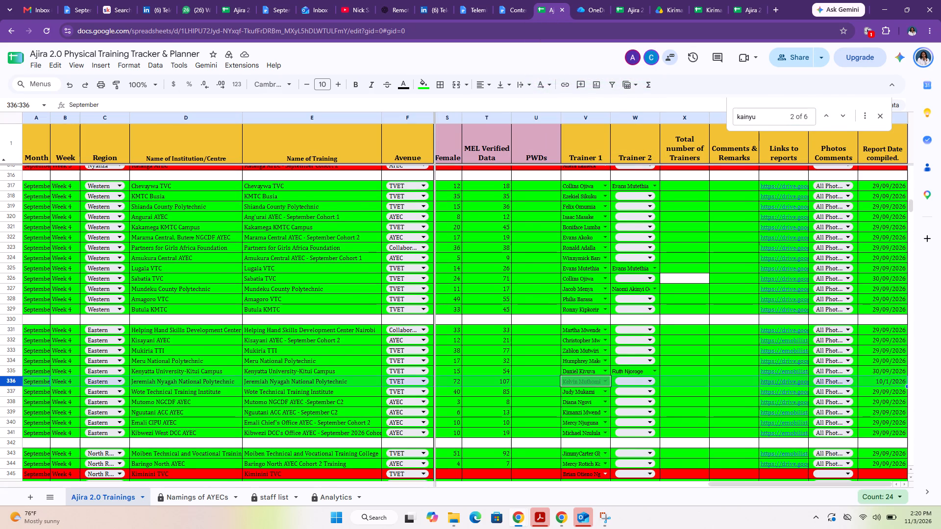
{"action": "scroll", "coordinate": [13, 383], "scroll_direction": "left", "scroll_amount": 7}
{"action": "scroll", "coordinate": [82, 374], "scroll_direction": "left", "scroll_amount": 4}
{"action": "scroll", "coordinate": [82, 374], "scroll_direction": "right", "scroll_amount": 5}
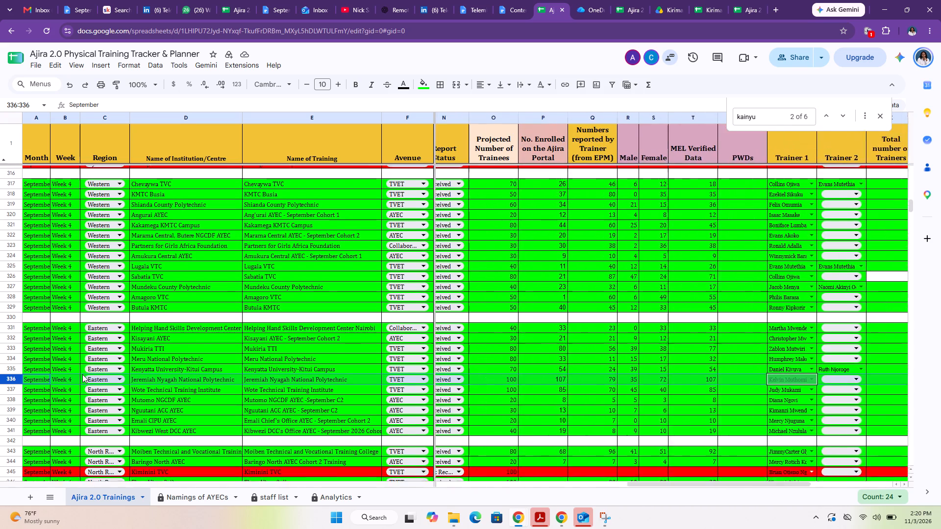
{"action": "scroll", "coordinate": [82, 374], "scroll_direction": "right", "scroll_amount": 1}
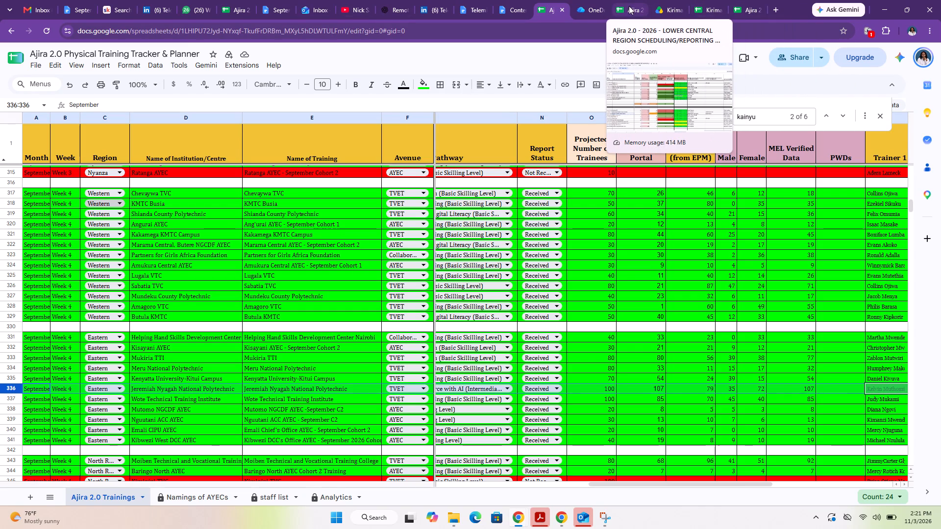
Replace the newly opened Lower Central form with the Ajira 2.0 - 2026 Eastern Region scheduling/reporting form, on its SEPTEMBER sheet.
{"action": "left_click", "coordinate": [754, 8]}
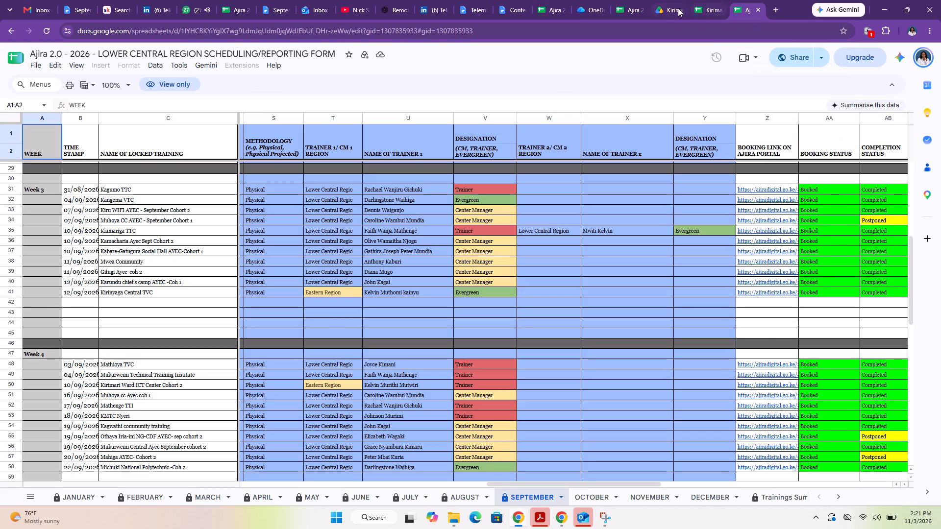
{"action": "left_click", "coordinate": [665, 24]}
{"action": "type", "text": "eas"}
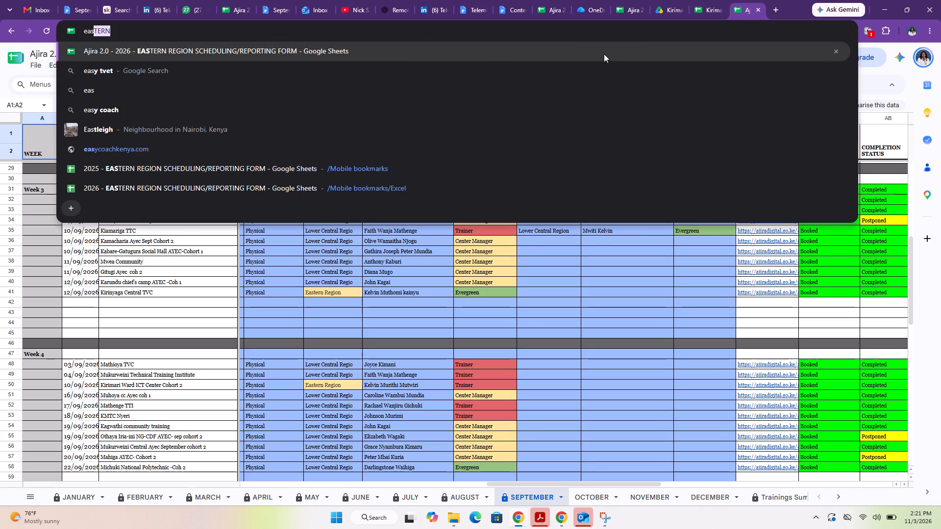
{"action": "left_click", "coordinate": [604, 54]}
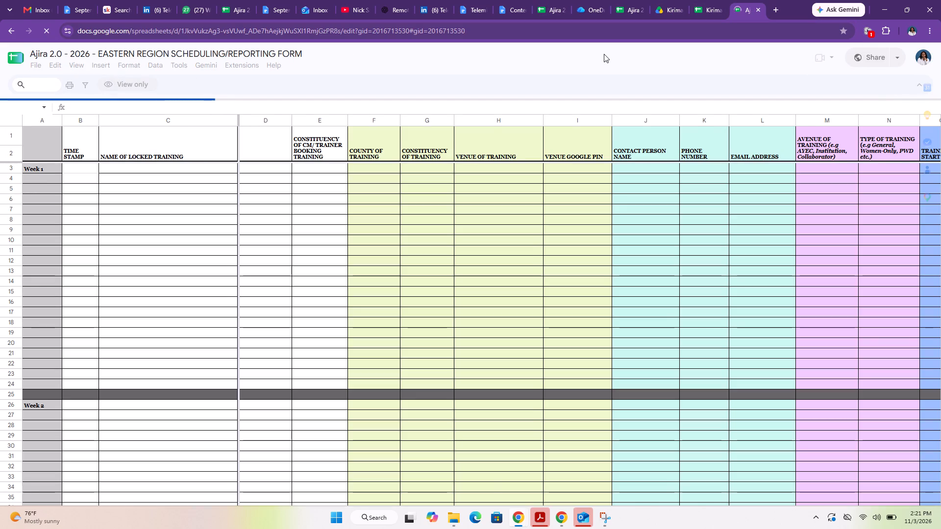
{"action": "left_click", "coordinate": [534, 497]}
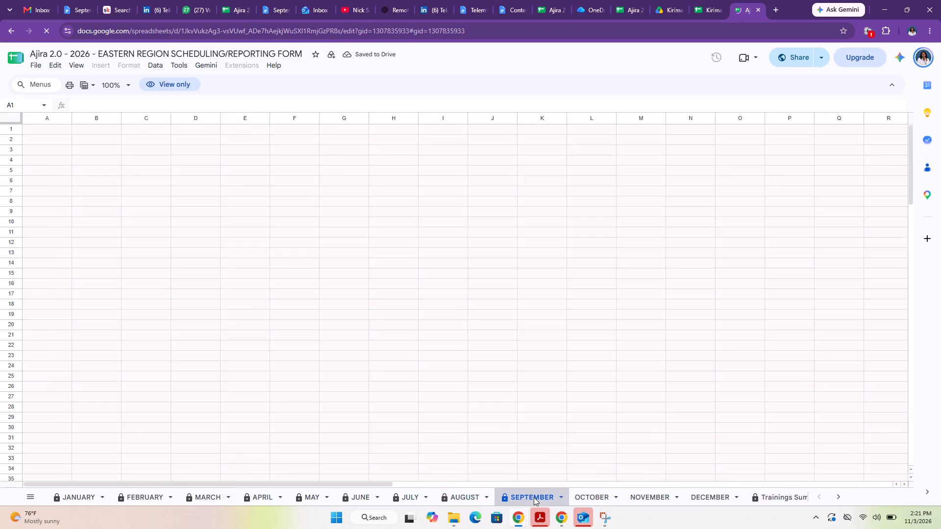
Select the Week 4 Jeremiah Nyagah National Polytechnic row in the Eastern form and examine its trainer name, region and designation.
{"action": "scroll", "coordinate": [473, 329], "scroll_direction": "down", "scroll_amount": 8}
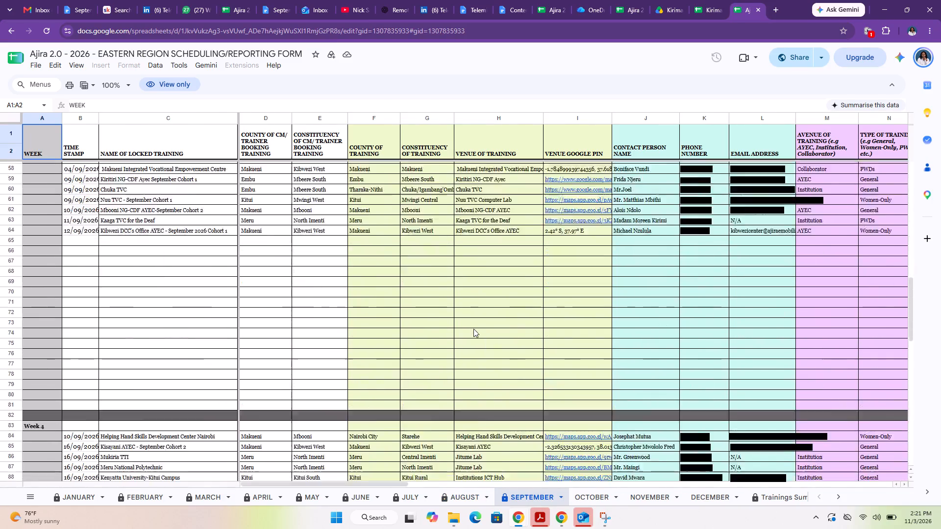
{"action": "scroll", "coordinate": [473, 329], "scroll_direction": "down", "scroll_amount": 3}
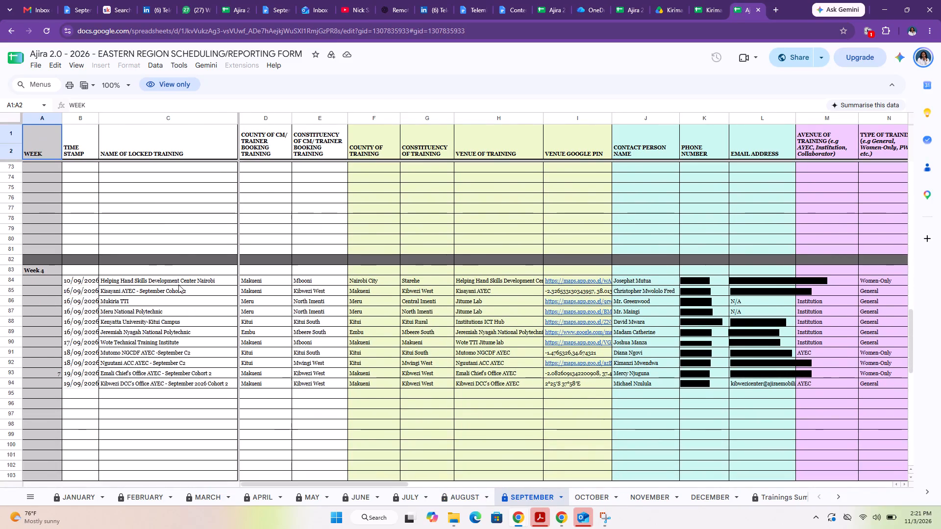
{"action": "left_click", "coordinate": [16, 332]}
{"action": "scroll", "coordinate": [16, 332], "scroll_direction": "left", "scroll_amount": 8}
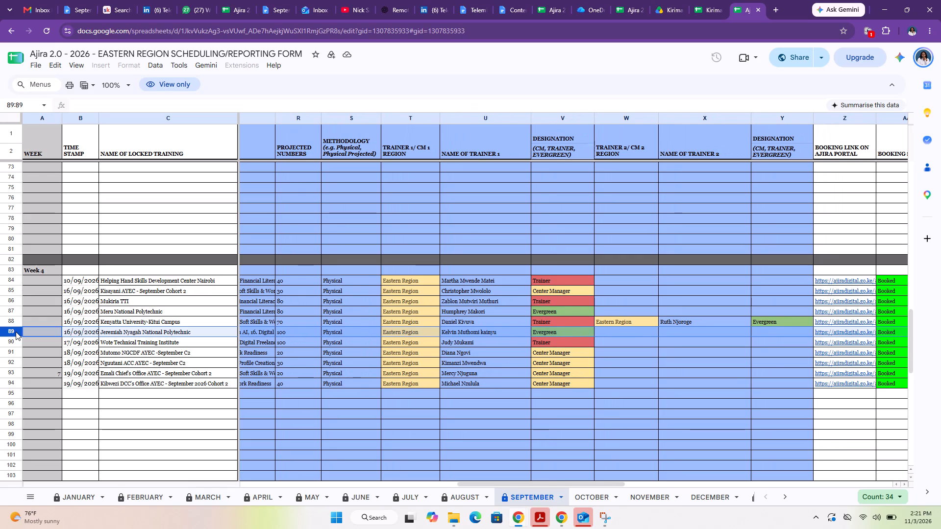
Return to the Physical Training Tracker and browse the October matches of the trainer-name search, ending on the third match.
{"action": "left_click", "coordinate": [554, 5]}
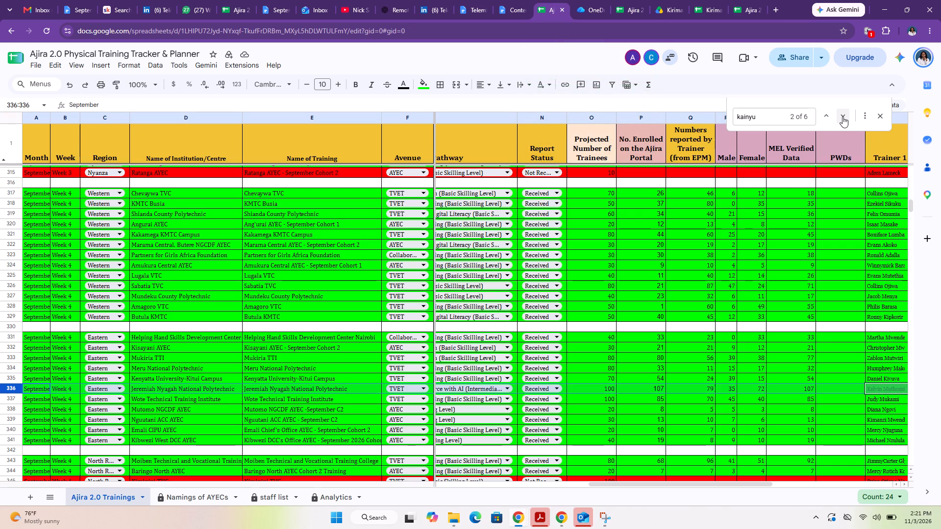
{"action": "left_click", "coordinate": [842, 117]}
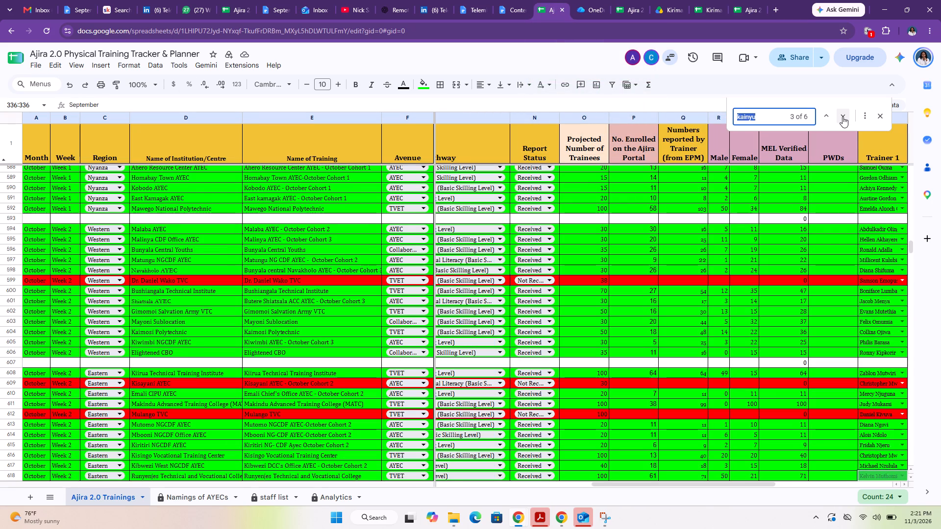
{"action": "left_click", "coordinate": [842, 117]}
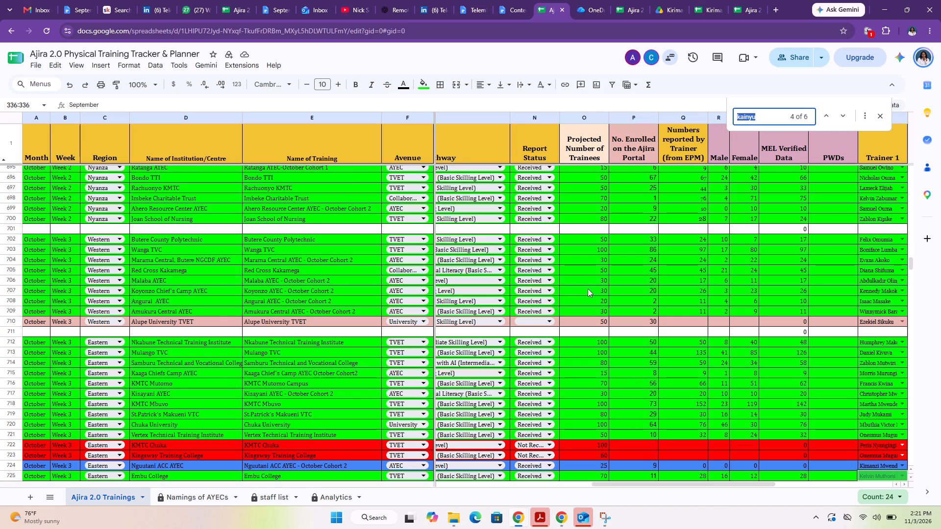
{"action": "left_click", "coordinate": [825, 111]}
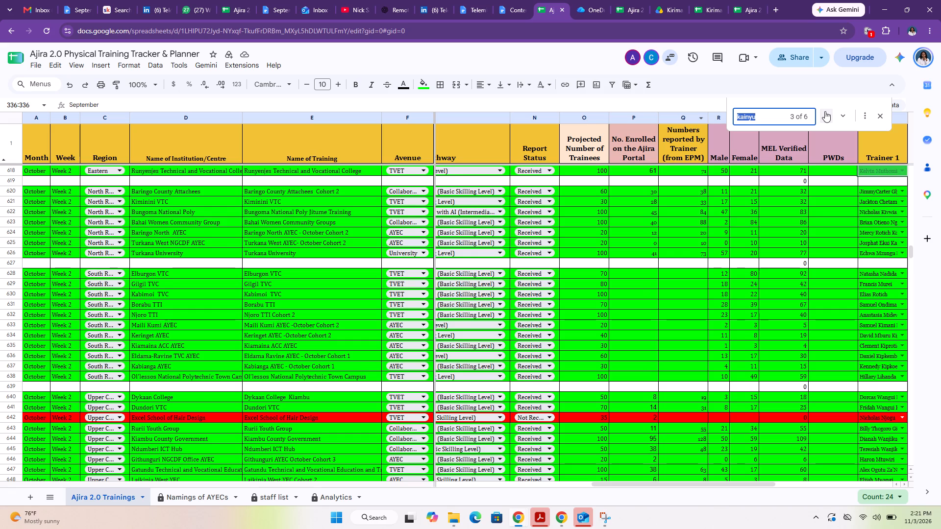
Select the October Week 2 Runyenjes Technical and Vocational College row and examine its trainee numbers, trainer and report columns.
{"action": "scroll", "coordinate": [676, 201], "scroll_direction": "up", "scroll_amount": 1}
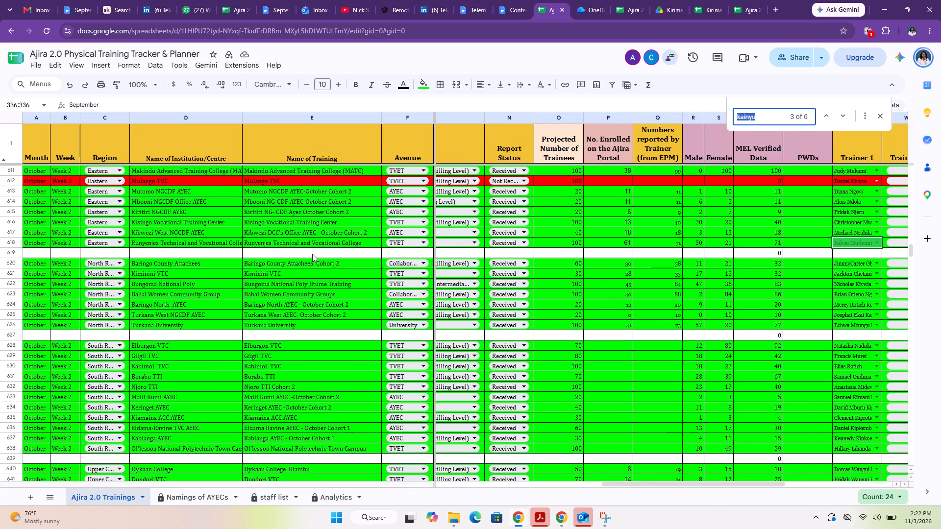
{"action": "left_click", "coordinate": [14, 244]}
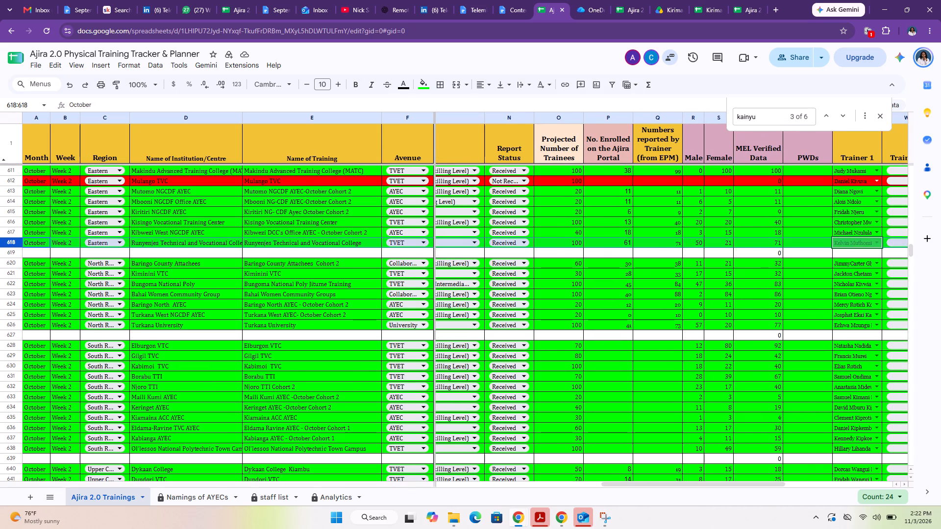
{"action": "scroll", "coordinate": [14, 244], "scroll_direction": "left", "scroll_amount": 6}
{"action": "scroll", "coordinate": [14, 244], "scroll_direction": "right", "scroll_amount": 2}
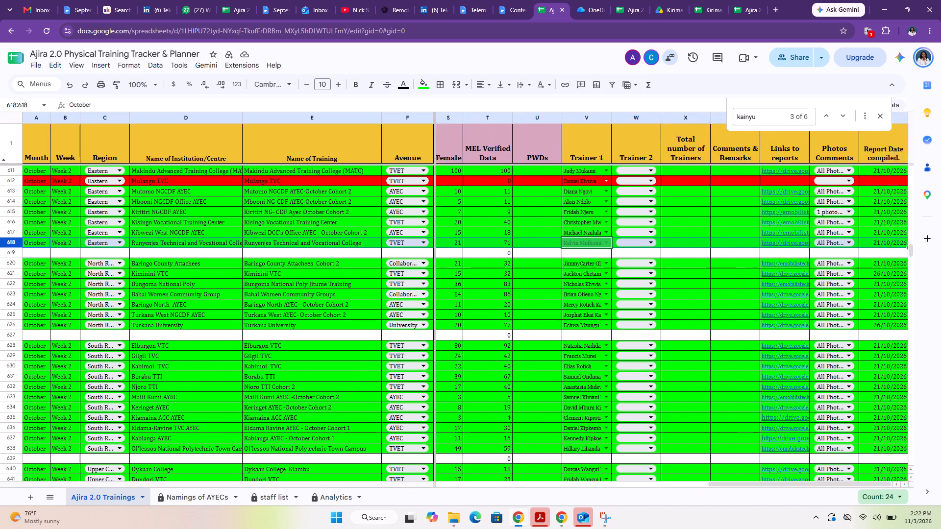
{"action": "scroll", "coordinate": [14, 244], "scroll_direction": "right", "scroll_amount": 3}
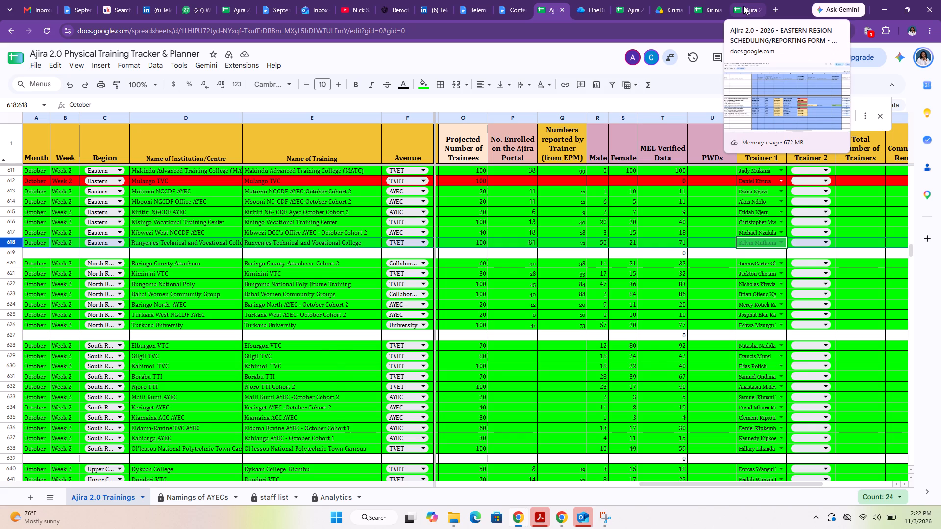
Switch to the Eastern Region form and examine the trainers assigned in Weeks 3 and 2 of September.
{"action": "left_click", "coordinate": [743, 6]}
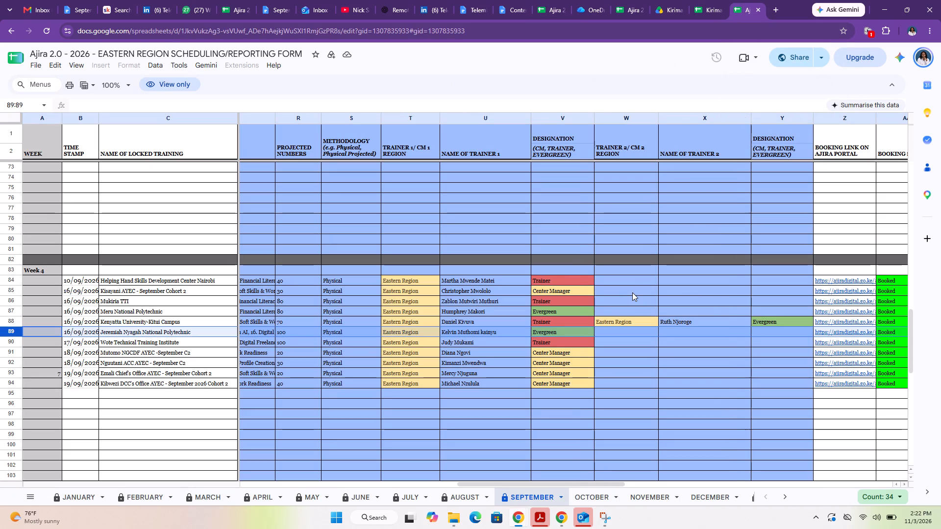
{"action": "scroll", "coordinate": [632, 292], "scroll_direction": "up", "scroll_amount": 6}
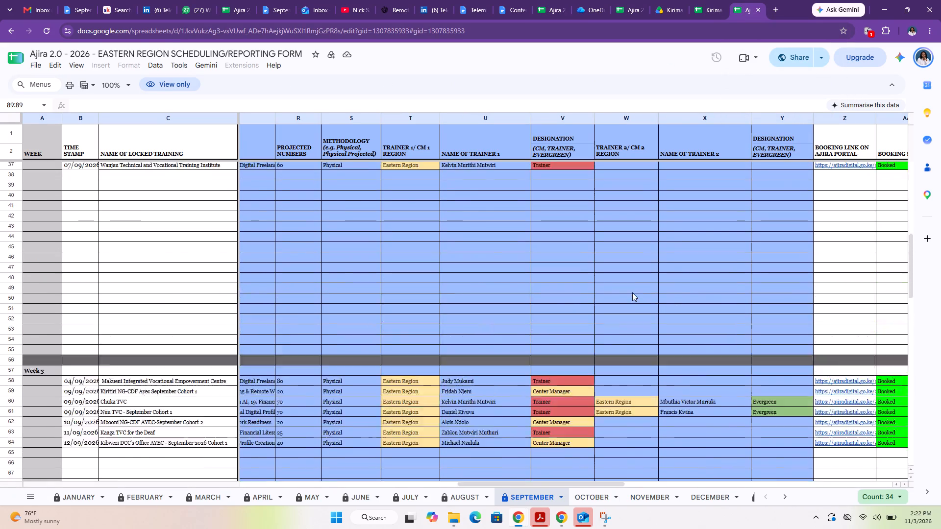
{"action": "scroll", "coordinate": [632, 292], "scroll_direction": "up", "scroll_amount": 3}
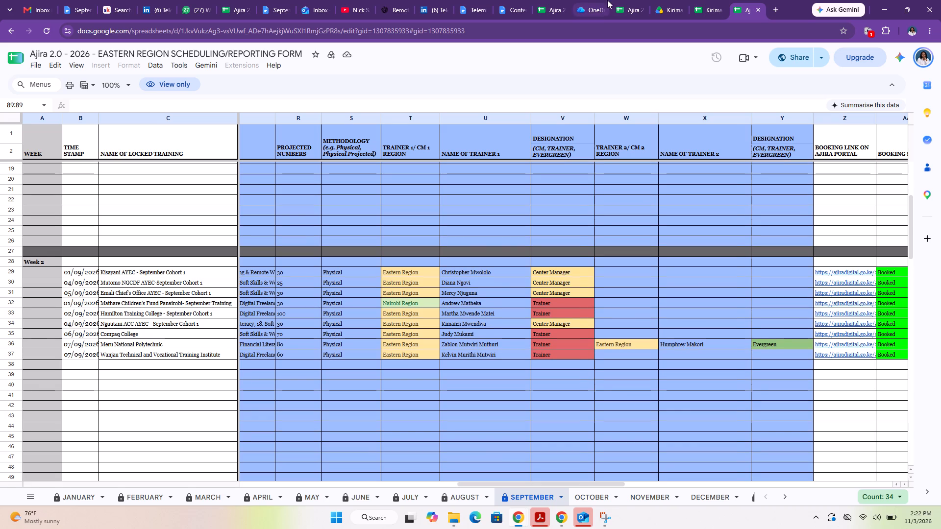
Return to the Physical Training Tracker and step back to the first match of the trainer-name search.
{"action": "left_click", "coordinate": [549, 8]}
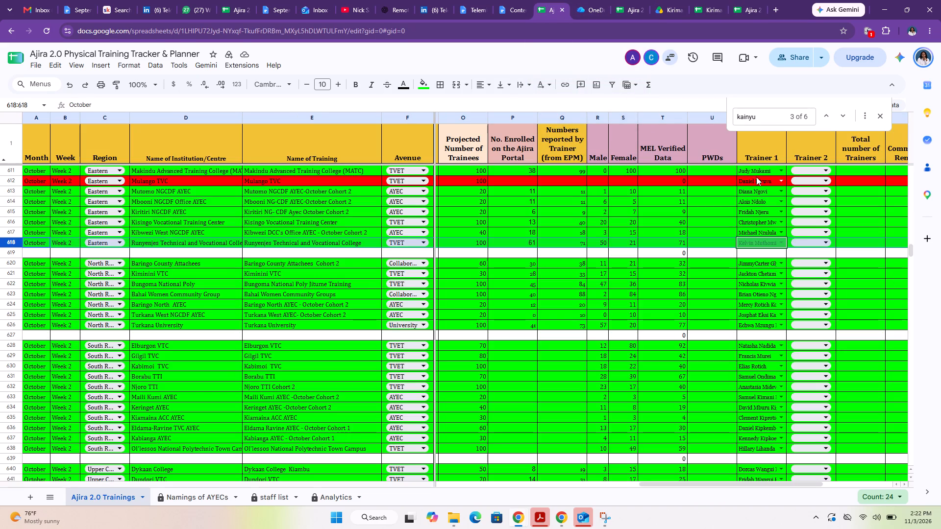
{"action": "left_click", "coordinate": [824, 115]}
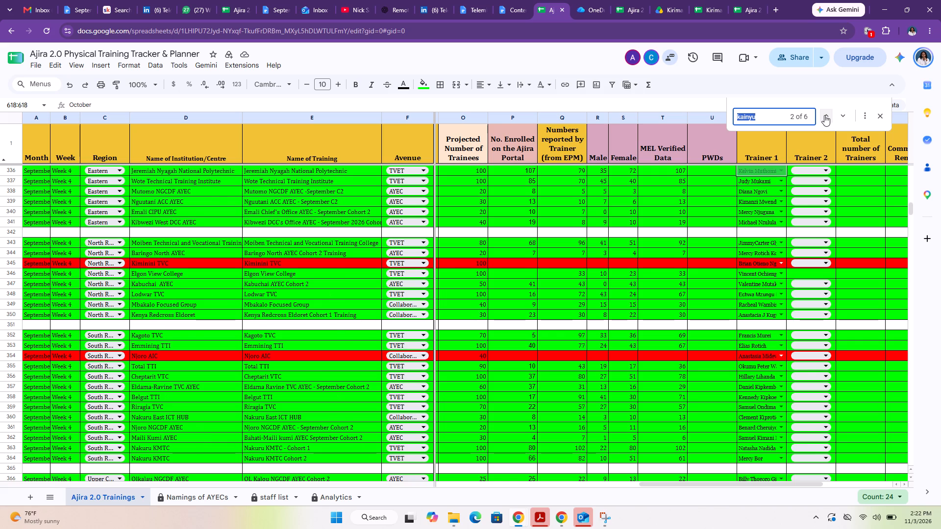
{"action": "left_click", "coordinate": [824, 115]}
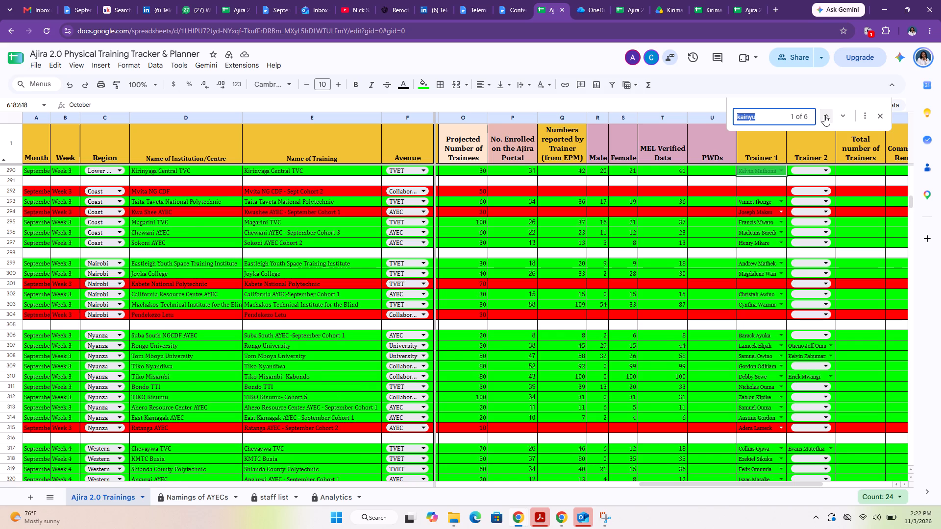
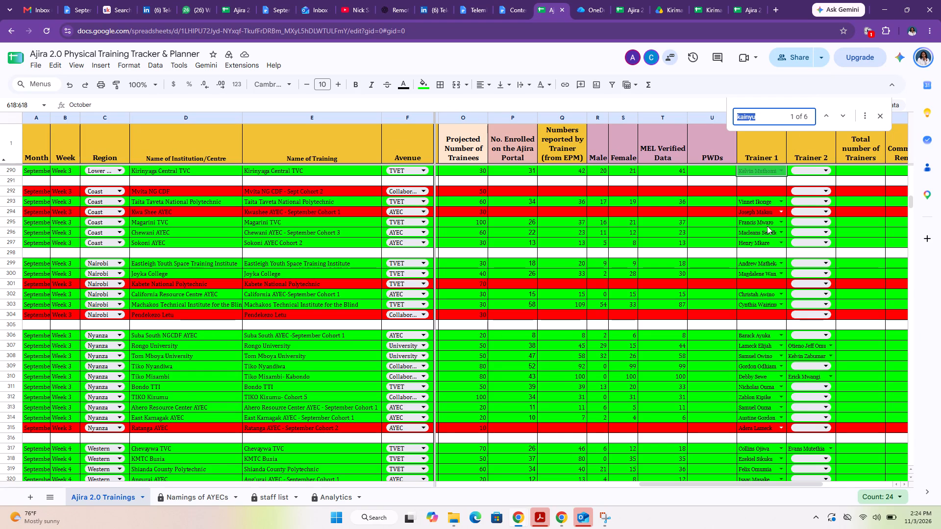
Advance to the second and third matches of the trainer-name search in the Physical Training Tracker.
{"action": "left_click", "coordinate": [842, 117]}
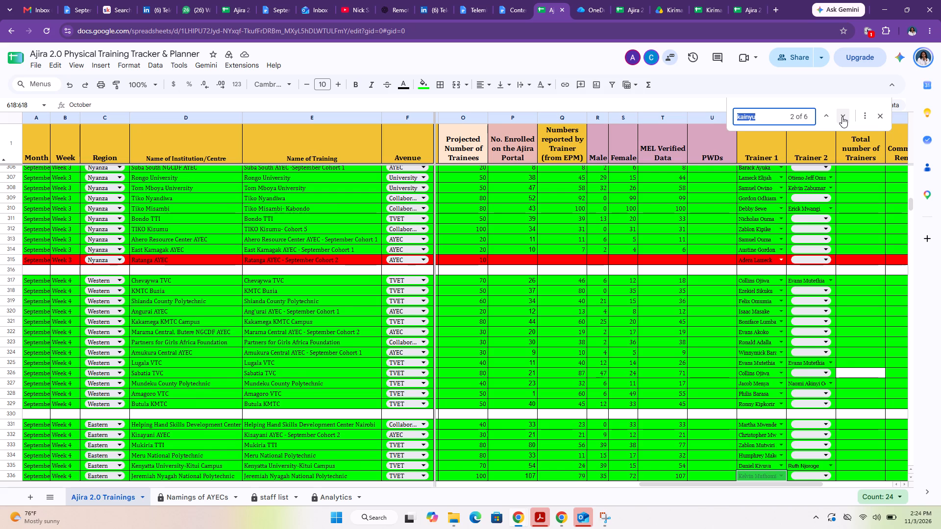
{"action": "left_click", "coordinate": [842, 117]}
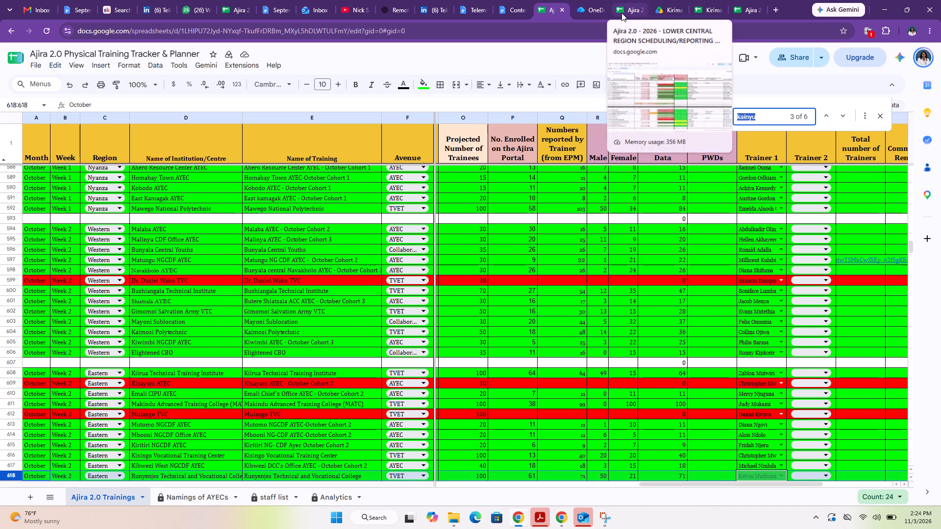
Switch to the Trainers Performance Scorecard sheet and clear row 15's physical trainings count, venues, total learners and young women trained cells.
{"action": "left_click", "coordinate": [230, 8]}
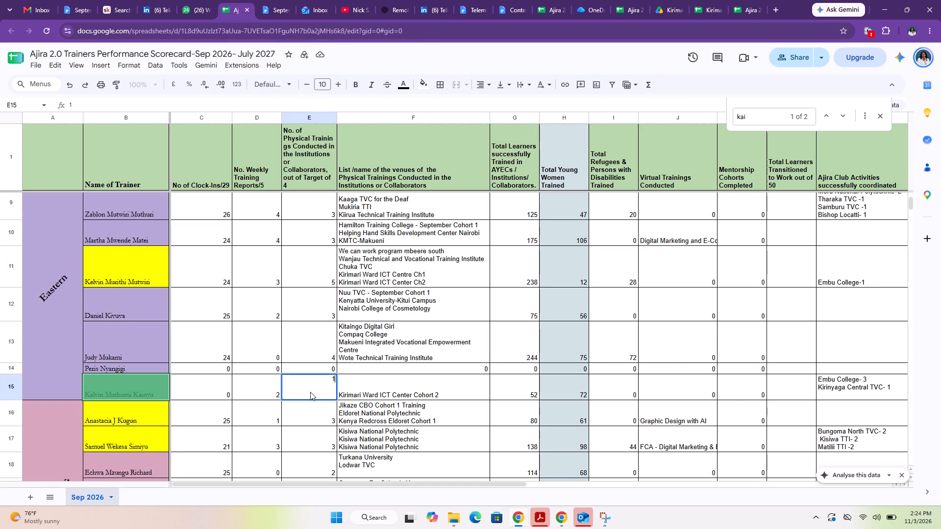
{"action": "key", "text": "BackSpace"}
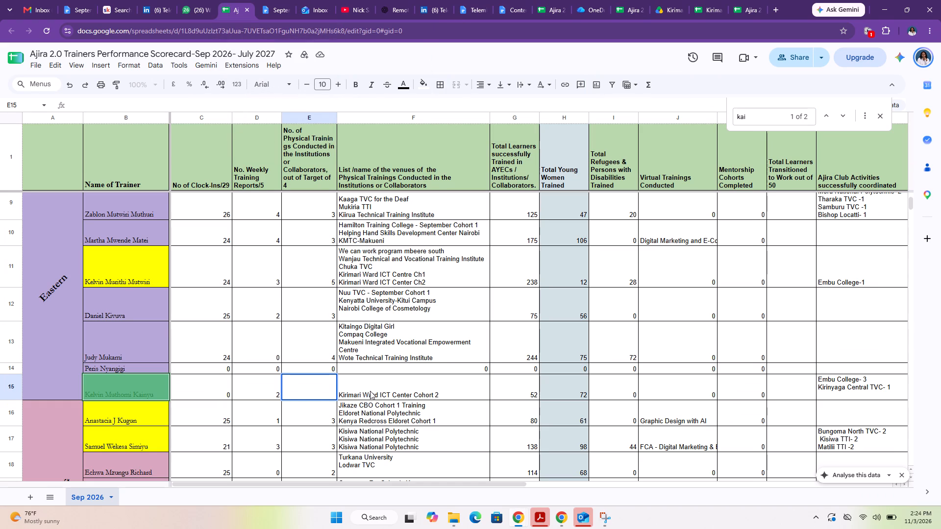
{"action": "left_click", "coordinate": [371, 391]}
{"action": "key", "text": "BackSpace"}
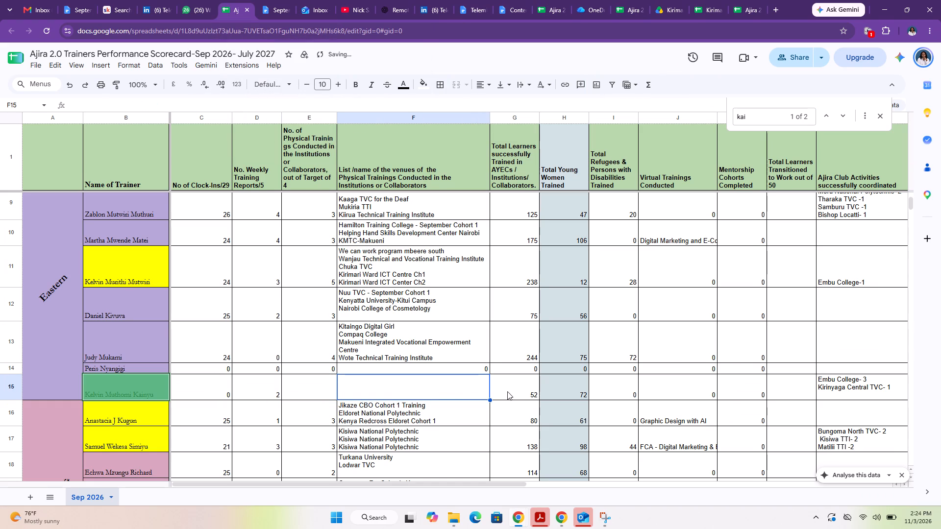
{"action": "left_click", "coordinate": [507, 391]}
{"action": "key", "text": "BackSpace"}
{"action": "left_click", "coordinate": [566, 392]}
{"action": "key", "text": "BackSpace"}
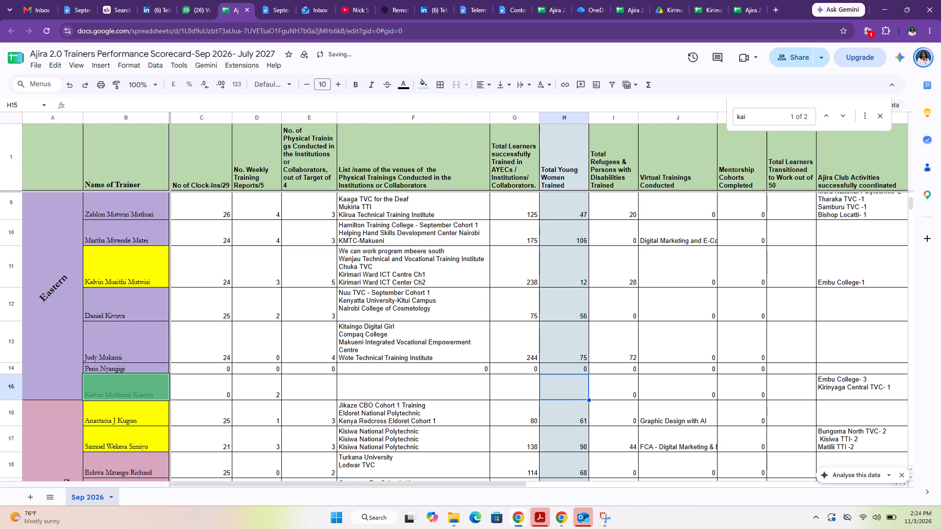
{"action": "scroll", "coordinate": [566, 392], "scroll_direction": "left", "scroll_amount": 1}
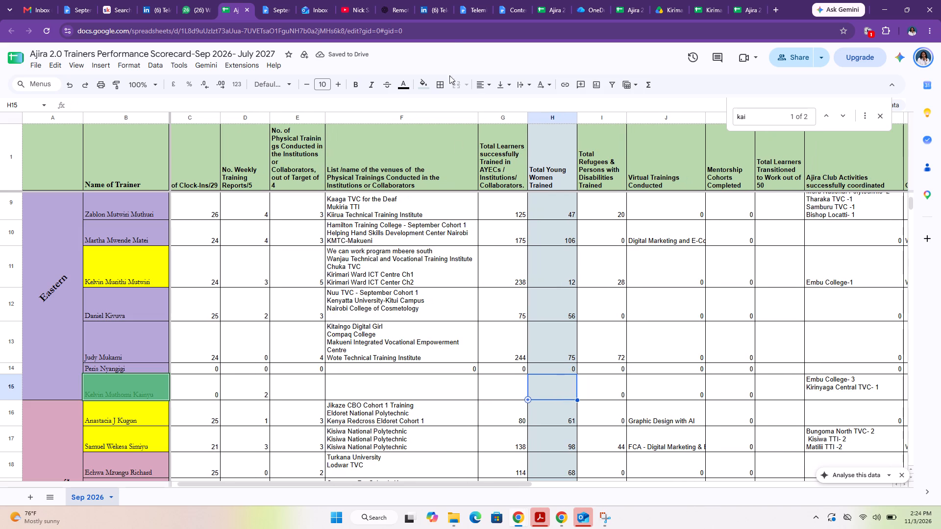
In the September 2026 Digital Trainers' Performance Scorecard document, find the same trainer's table and set Total Young Women Trained to 0.
{"action": "left_click", "coordinate": [275, 8]}
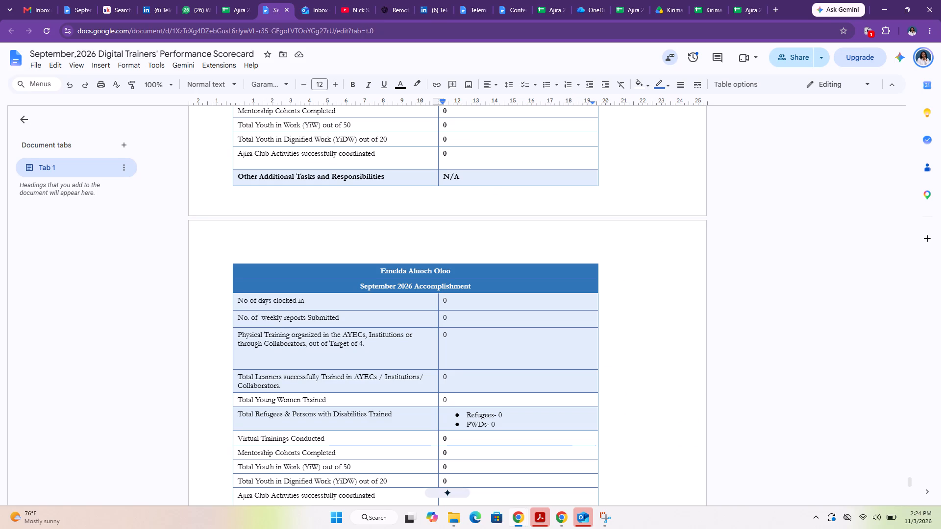
{"action": "key", "text": "ctrl+f"}
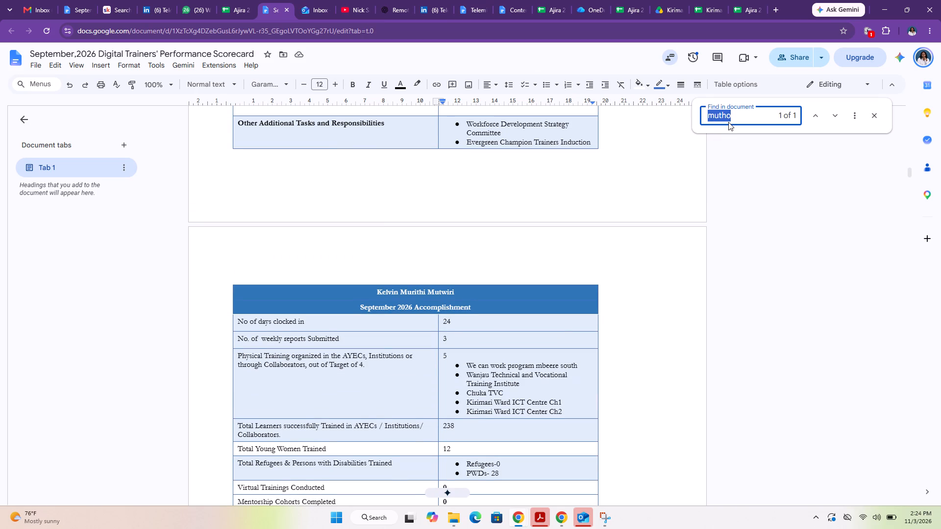
{"action": "scroll", "coordinate": [627, 279], "scroll_direction": "up", "scroll_amount": 6}
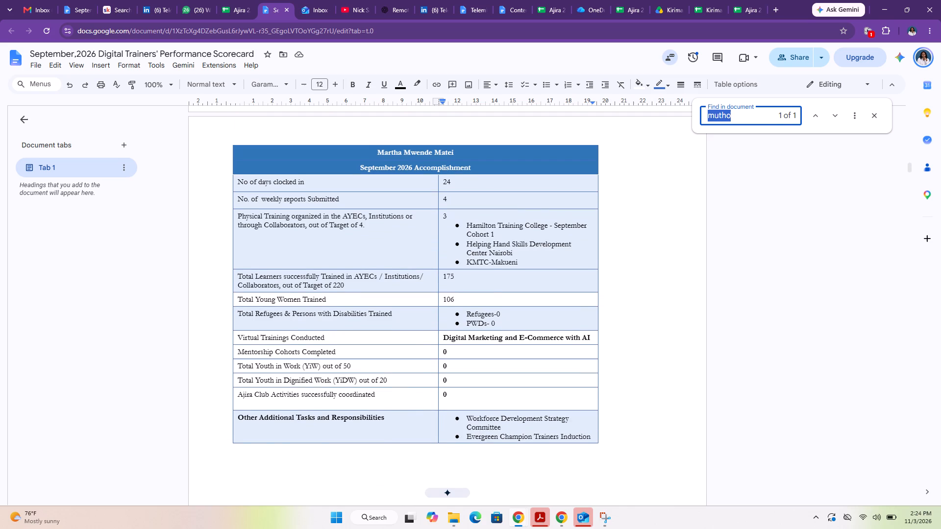
{"action": "type", "text": "mi"}
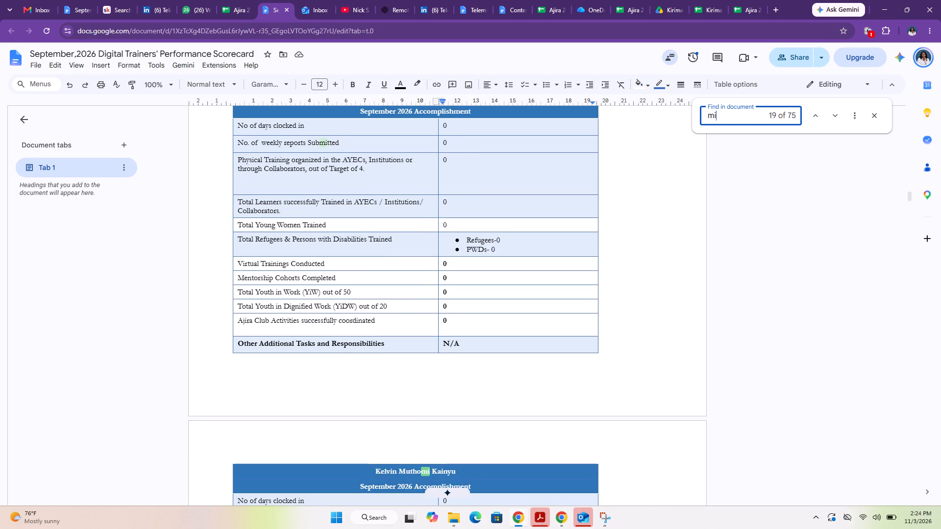
{"action": "scroll", "coordinate": [515, 367], "scroll_direction": "down", "scroll_amount": 6}
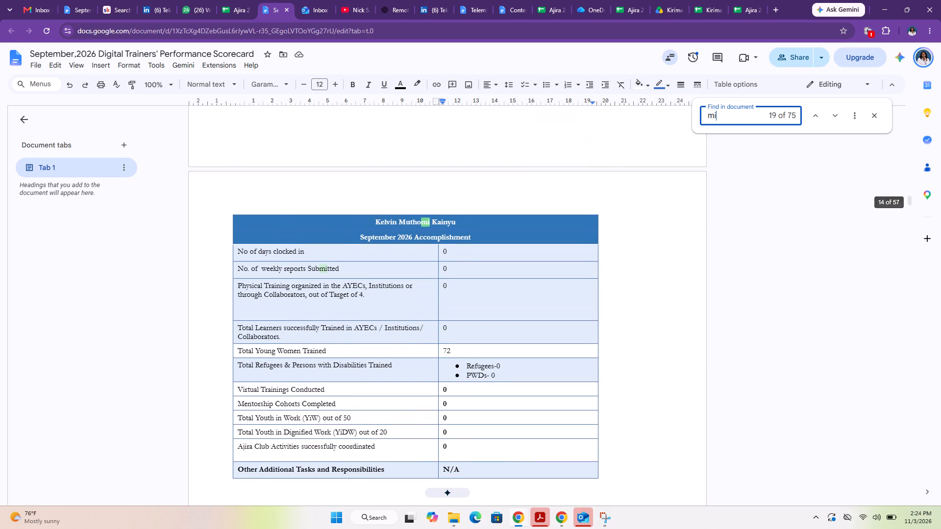
{"action": "left_click", "coordinate": [460, 353]}
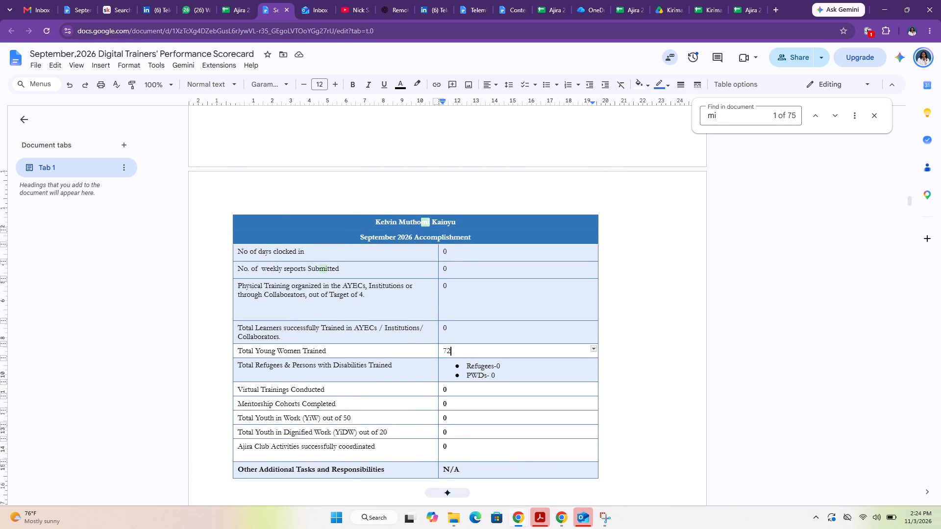
{"action": "left_click_drag", "start_coordinate": [460, 353], "coordinate": [443, 353]}
{"action": "key", "text": "0"}
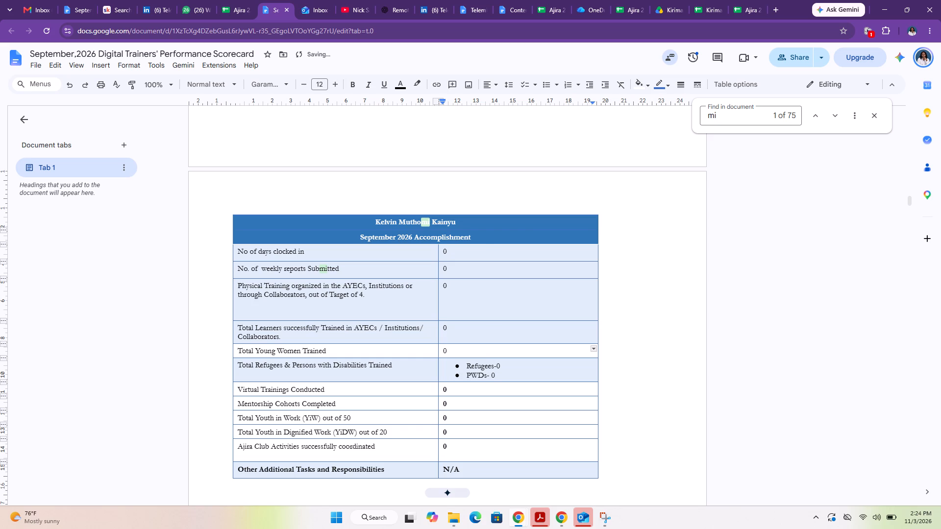
Set the trainer's number of weekly reports submitted to 2 and close the document search.
{"action": "left_click", "coordinate": [470, 338]}
{"action": "left_click", "coordinate": [451, 266]}
{"action": "key", "text": "BackSpace"}
{"action": "key", "text": "2"}
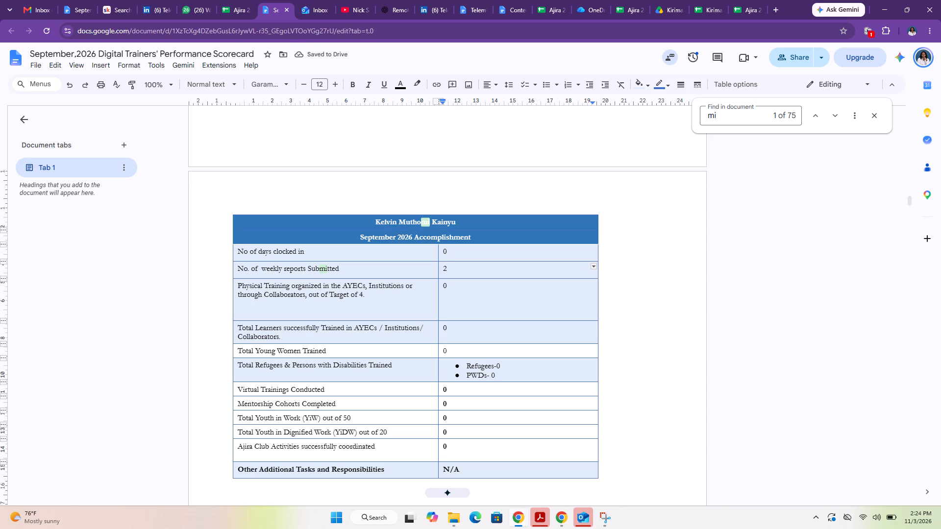
{"action": "left_click", "coordinate": [876, 113]}
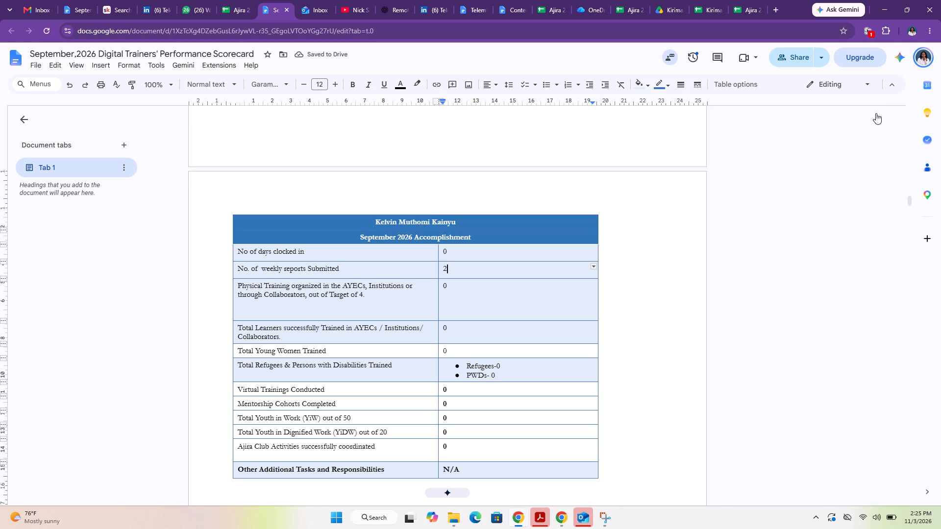
Open the Emobilis EPM site (emobilispm.com) in a new browser tab.
{"action": "left_click", "coordinate": [774, 7]}
{"action": "key", "text": "e"}
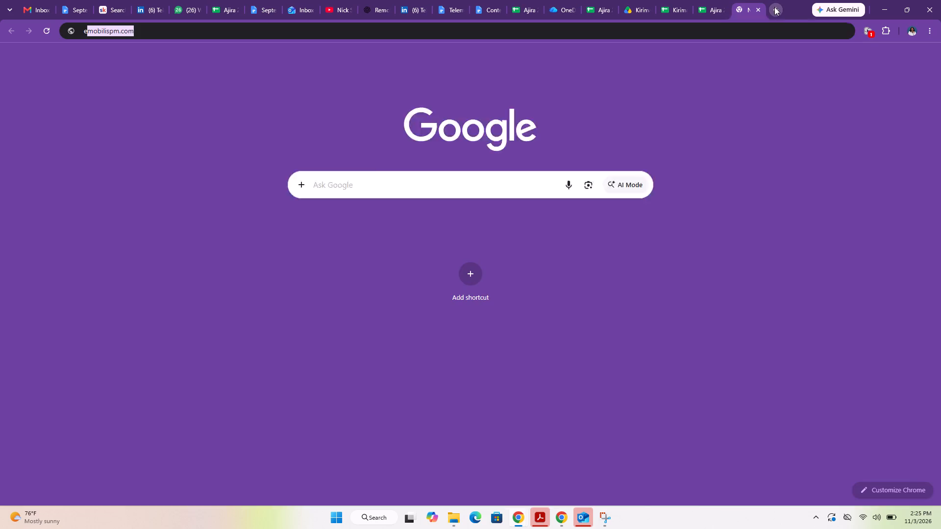
{"action": "type", "text": "pm"}
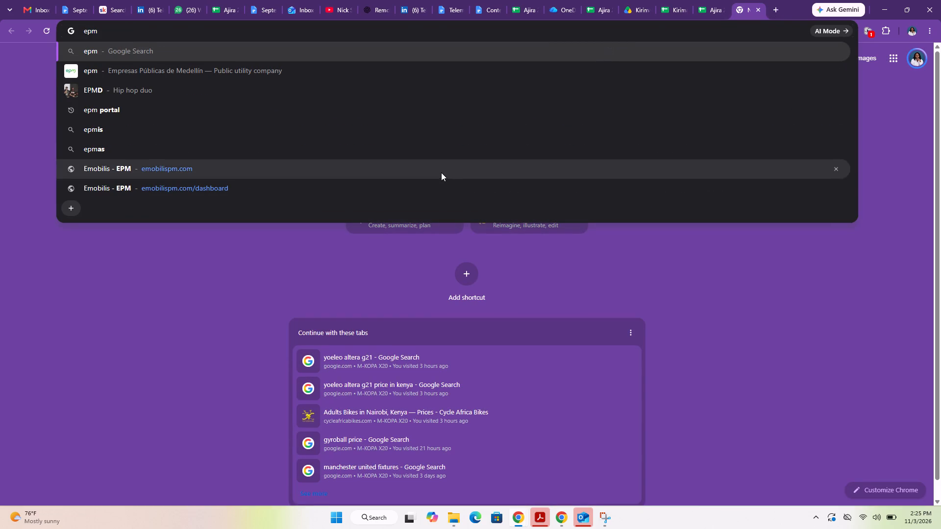
{"action": "left_click", "coordinate": [441, 173]}
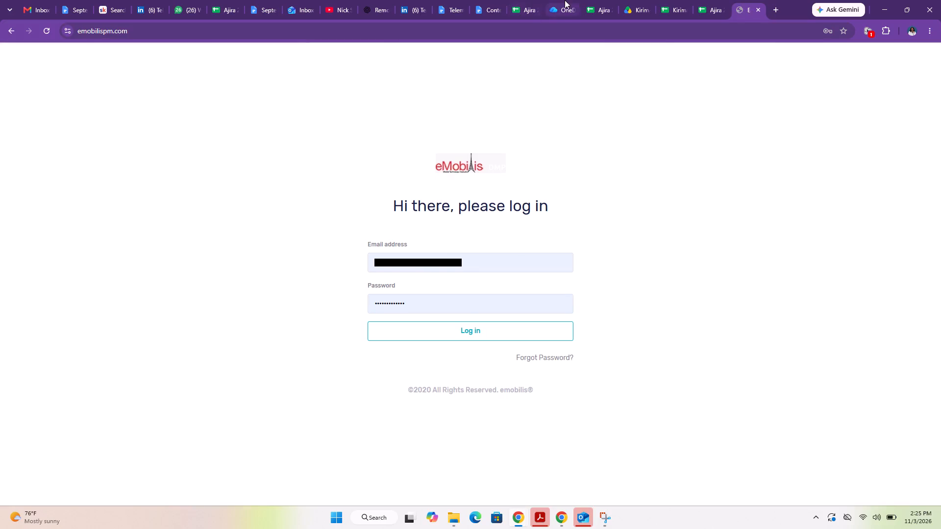
Close the Physical Training Tracker, OneDrive, Lower Central form, Kirimari Ward folder and spreadsheet, and Eastern Region form browser tabs.
{"action": "left_click", "coordinate": [525, 11]}
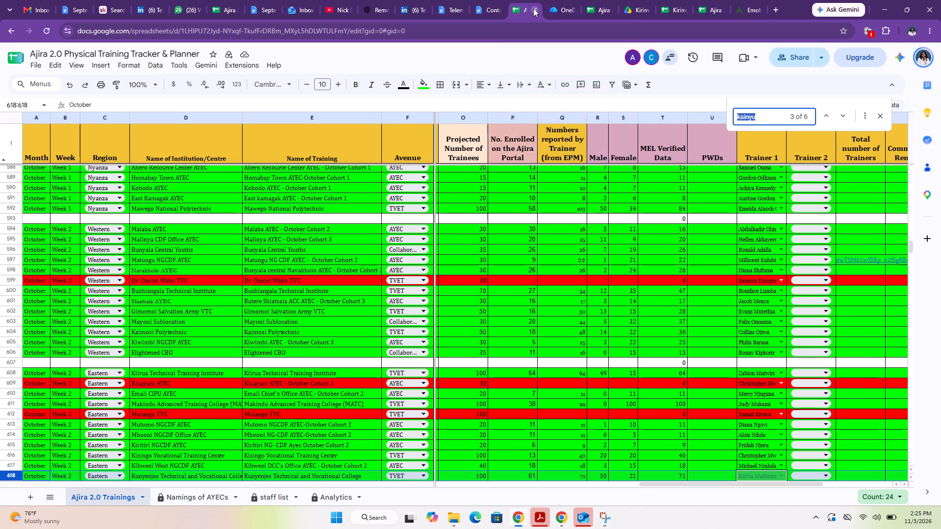
{"action": "left_click", "coordinate": [535, 8]}
{"action": "left_click", "coordinate": [535, 8]}
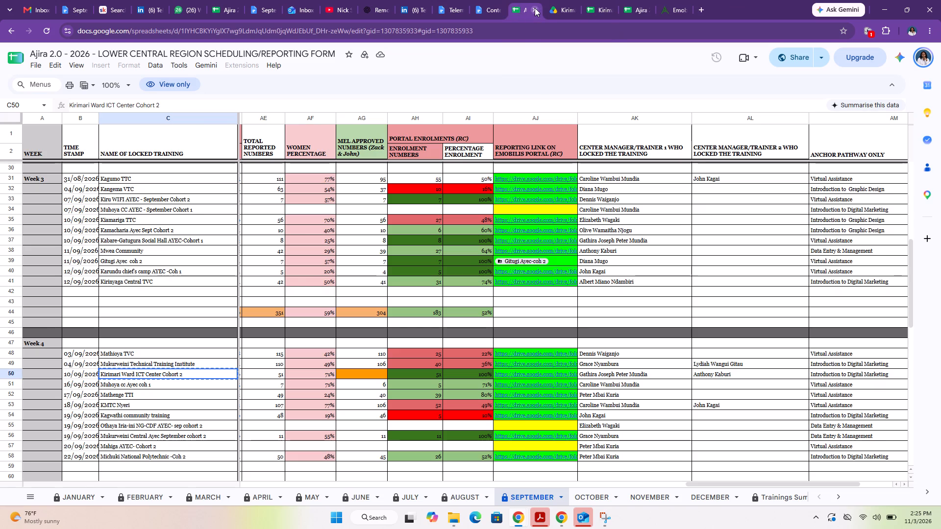
{"action": "left_click", "coordinate": [535, 8]}
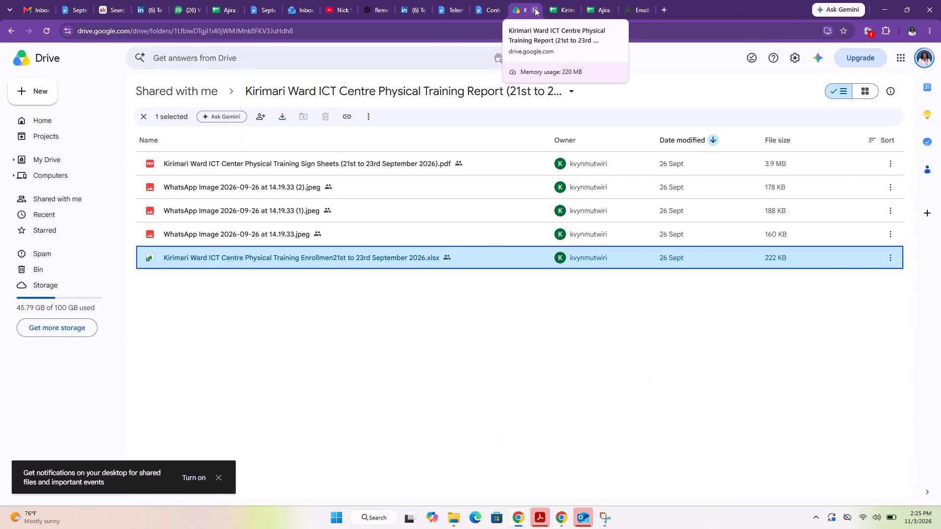
{"action": "left_click", "coordinate": [535, 8]}
{"action": "left_click", "coordinate": [535, 8]}
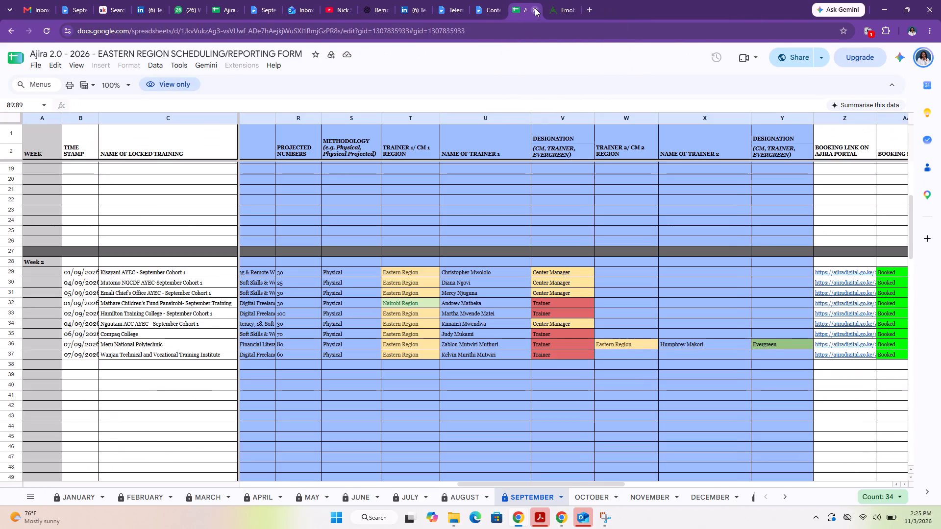
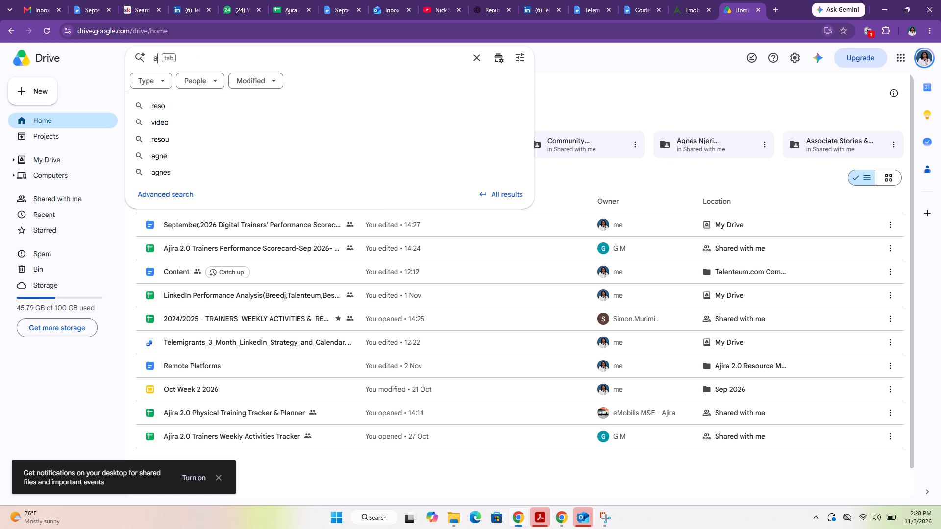
Search Drive for "acti" and open the Ajira 2.0 Trainers Weekly Activities Tracker spreadsheet.
{"action": "type", "text": "cti"}
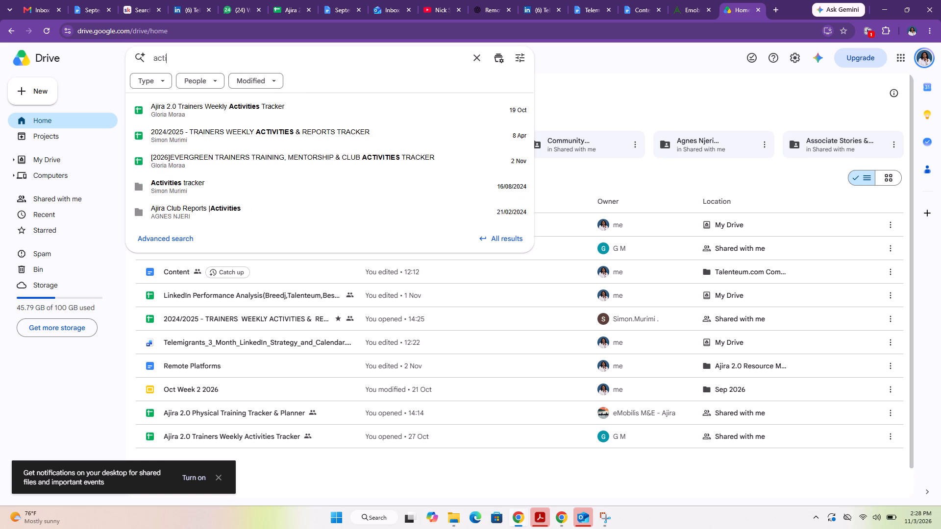
{"action": "left_click", "coordinate": [275, 107]}
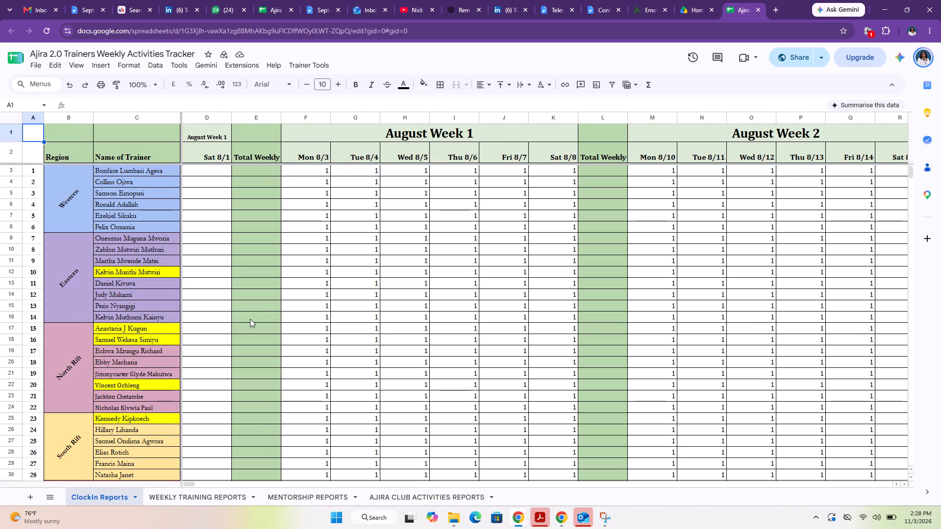
Open the in-sheet search on the ClockIn Reports sheet of the Weekly Activities Tracker.
{"action": "key", "text": "ctrl+d"}
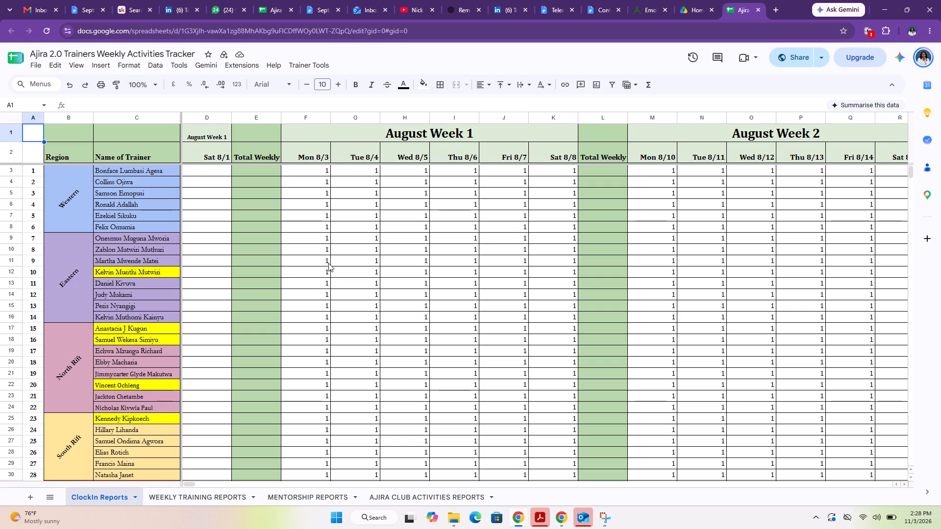
{"action": "key", "text": "ctrl+d"}
{"action": "left_click", "coordinate": [280, 207]}
{"action": "key", "text": "ctrl+d"}
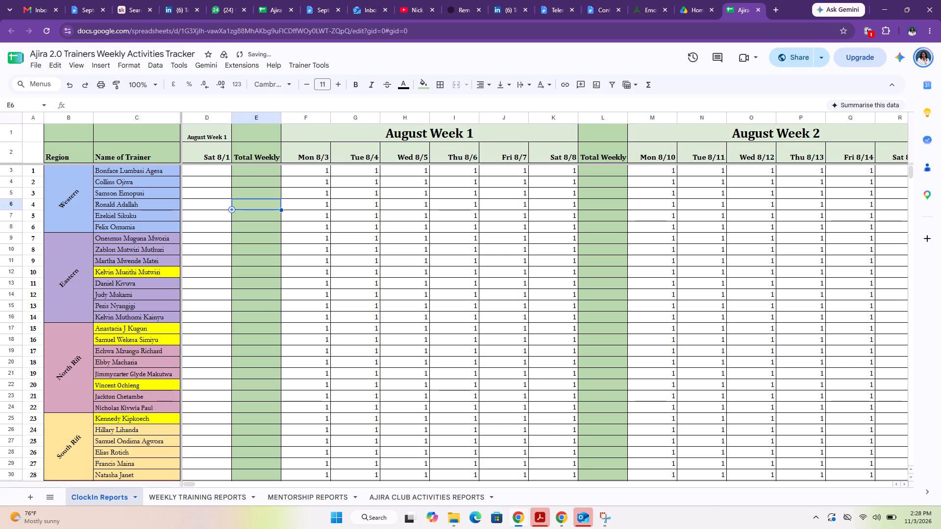
{"action": "key", "text": "ctrl+f"}
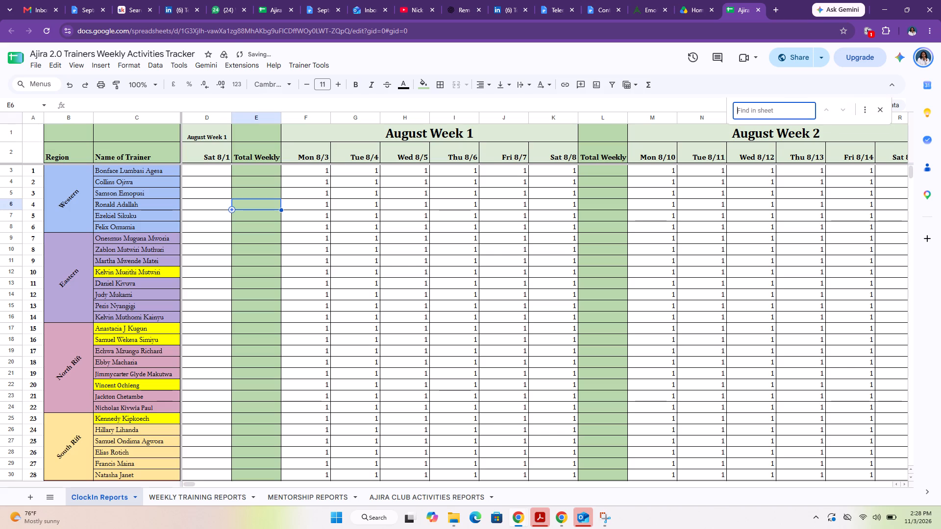
{"action": "key", "text": "ctrl+g"}
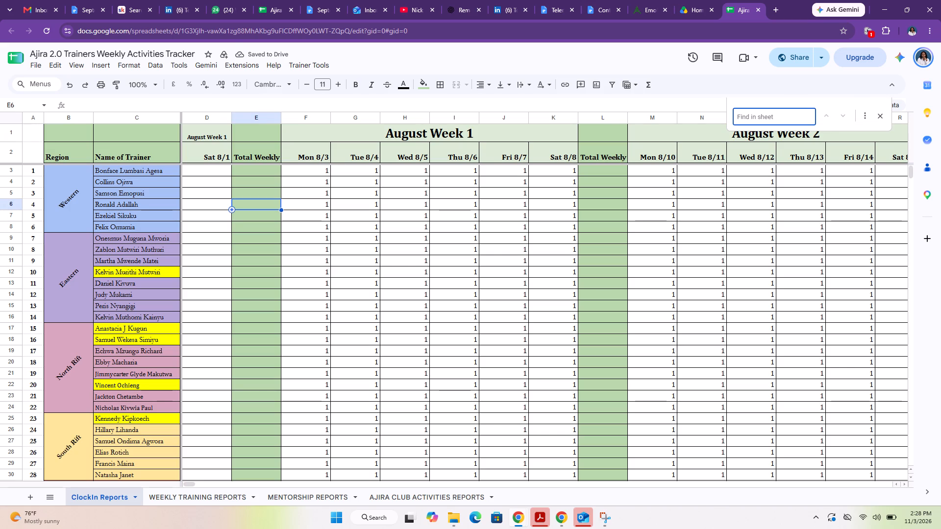
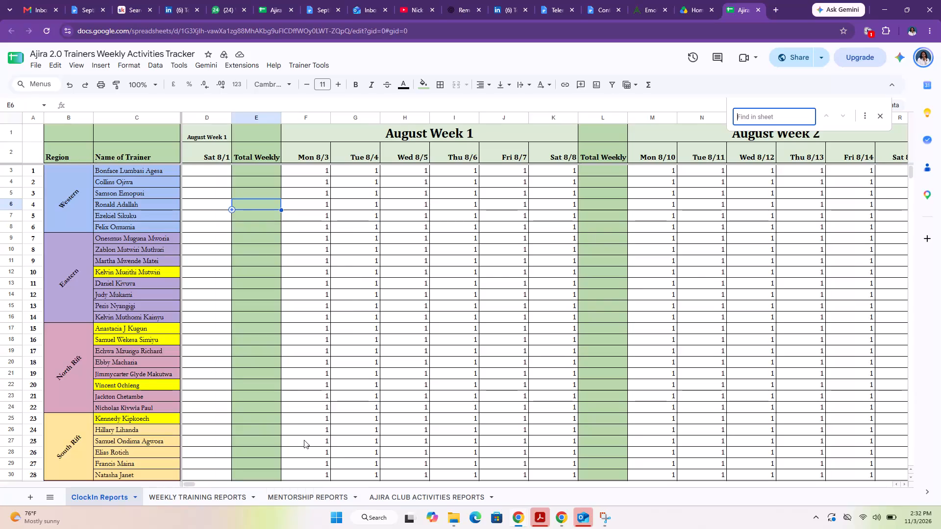
Review the trainers' September and October clock-in records and monthly totals on the ClockIn Reports sheet.
{"action": "scroll", "coordinate": [304, 440], "scroll_direction": "left", "scroll_amount": 18}
{"action": "scroll", "coordinate": [304, 440], "scroll_direction": "left", "scroll_amount": 11}
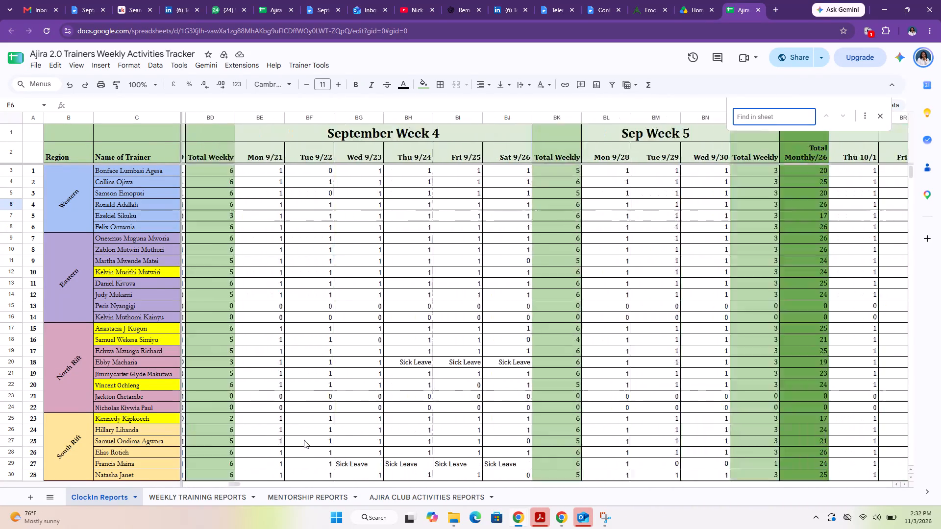
{"action": "scroll", "coordinate": [304, 440], "scroll_direction": "right", "scroll_amount": 3}
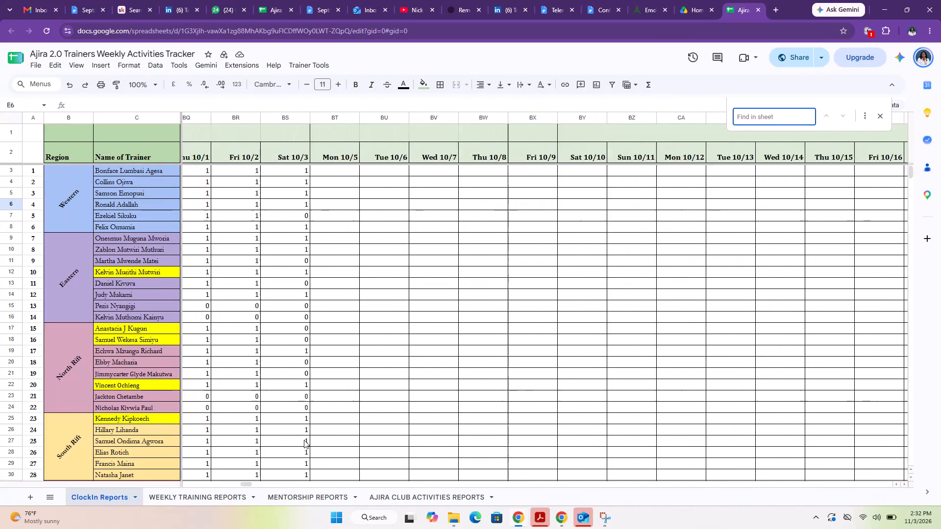
{"action": "scroll", "coordinate": [304, 440], "scroll_direction": "right", "scroll_amount": 3}
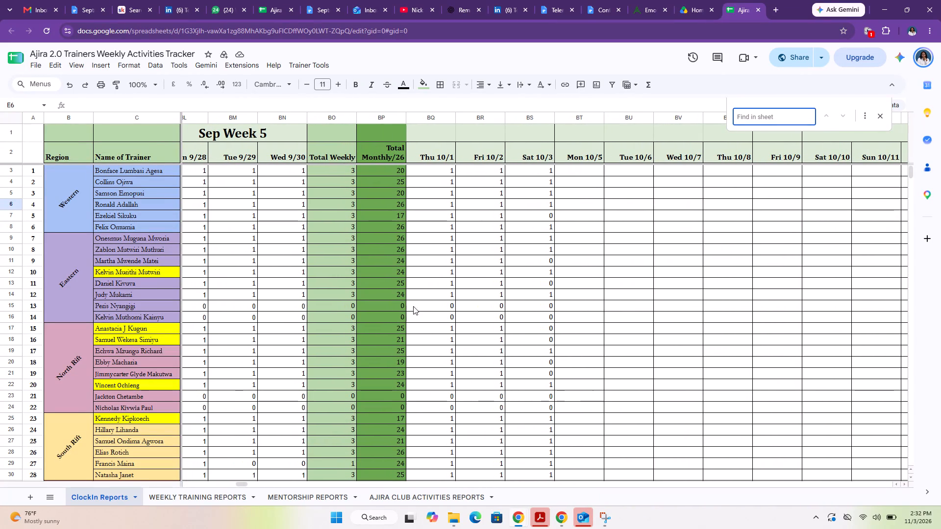
{"action": "scroll", "coordinate": [420, 302], "scroll_direction": "left", "scroll_amount": 8}
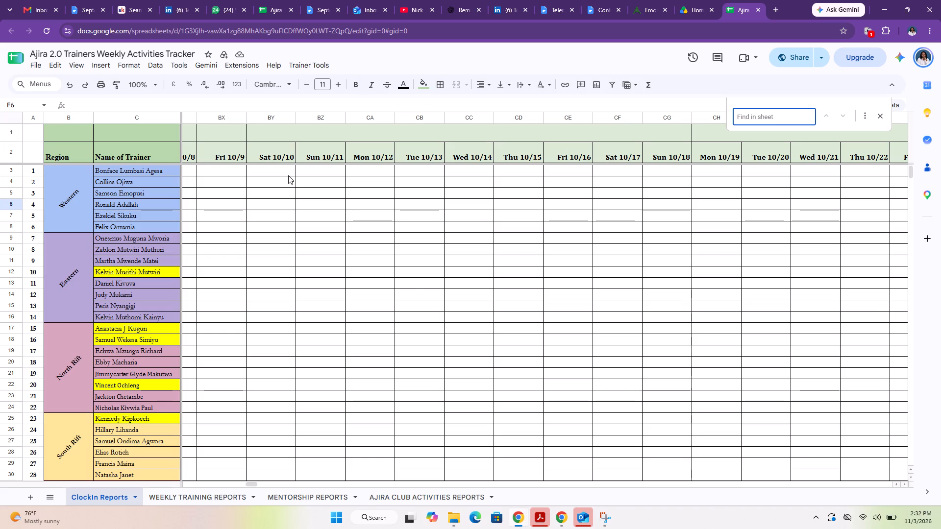
Close the Emobilis EPM and Google Drive home pages, keeping the Weekly Activities Tracker open.
{"action": "left_click", "coordinate": [664, 9]}
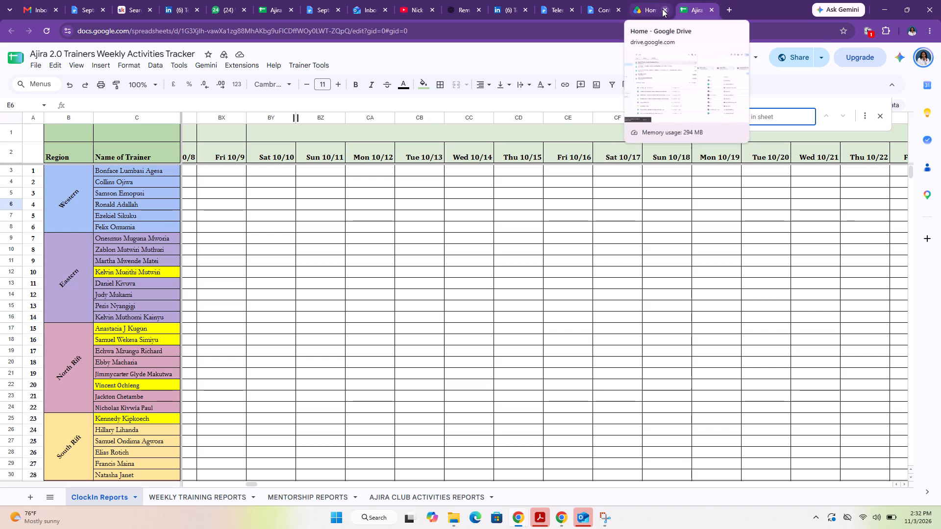
{"action": "left_click", "coordinate": [663, 9]}
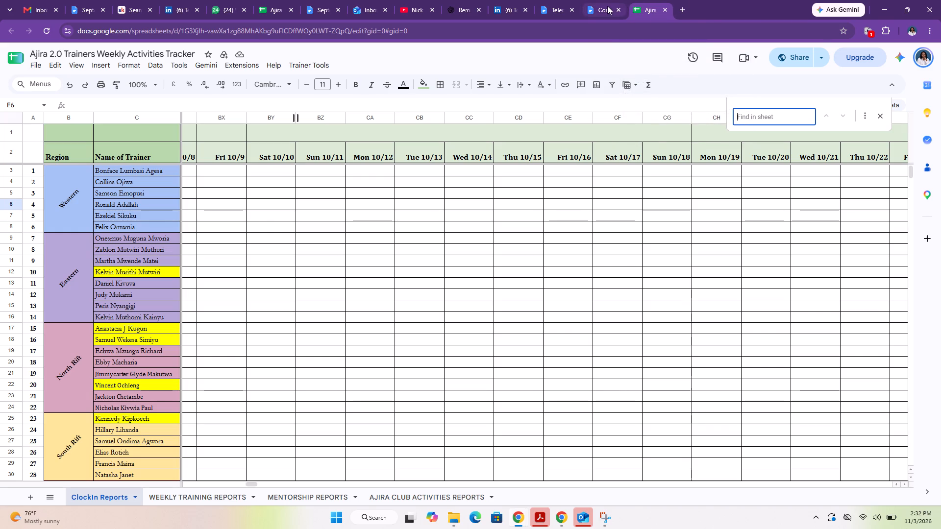